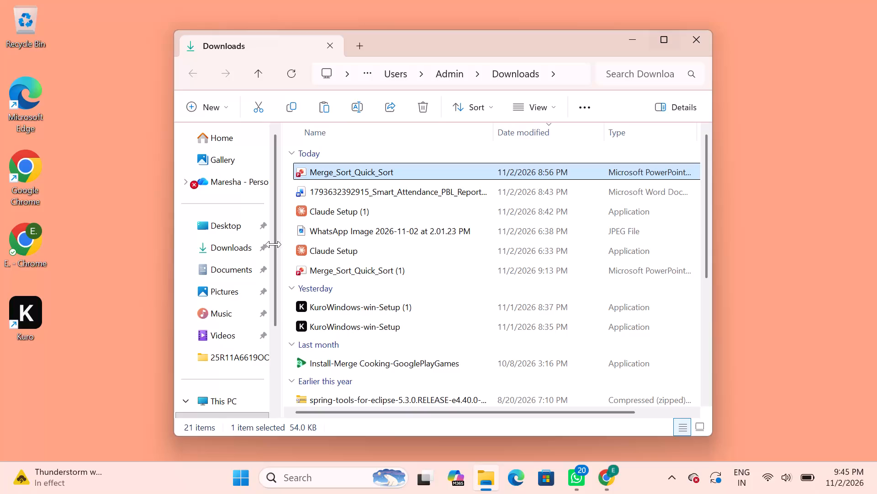
# Switch to Chrome, find Canva through a Google search and open the account's Canva home page.
pyautogui.doubleClick(49, 226)
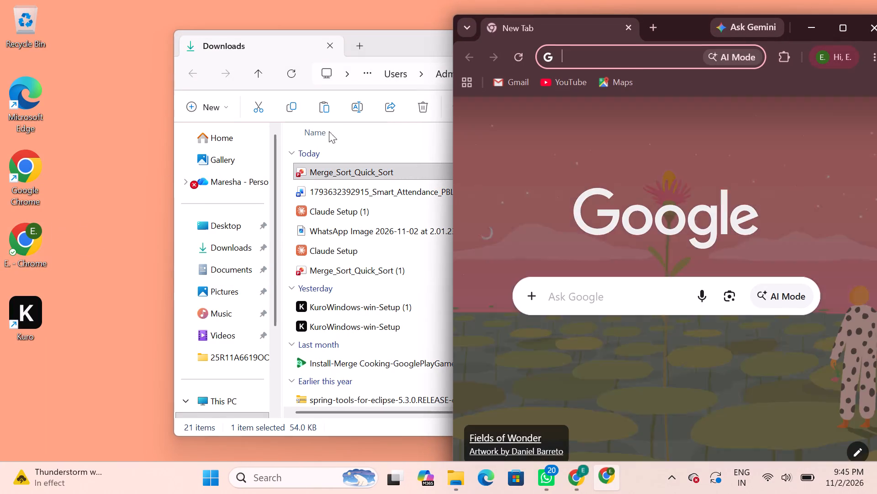
pyautogui.click(848, 19)
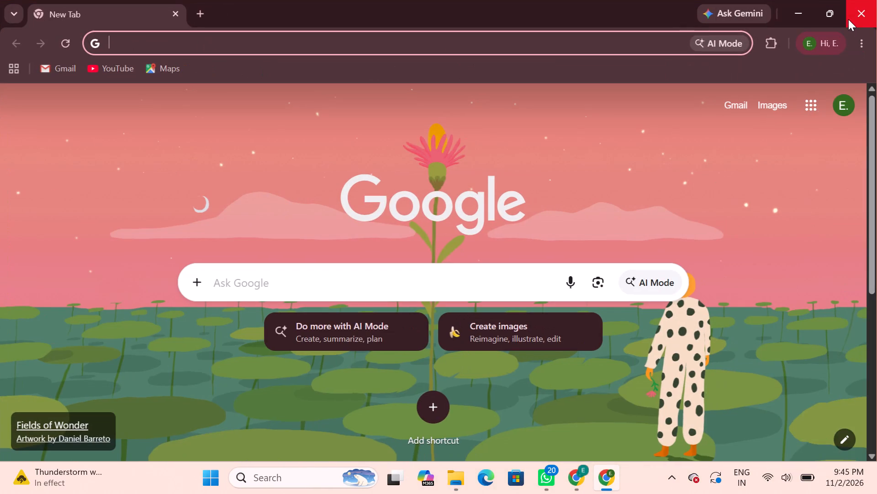
pyautogui.click(424, 287)
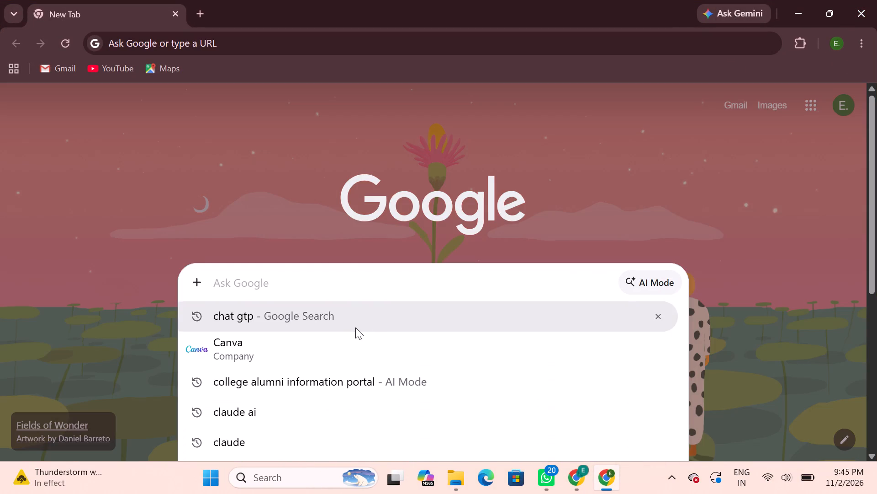
pyautogui.click(349, 346)
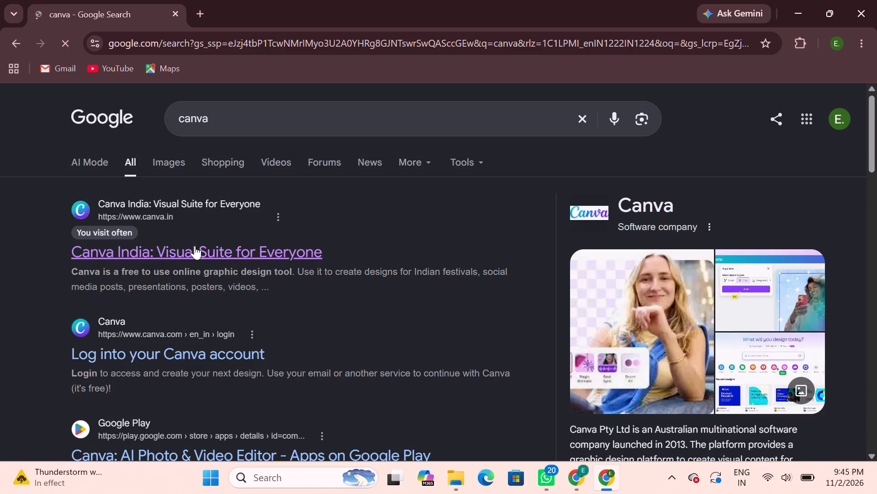
pyautogui.click(195, 246)
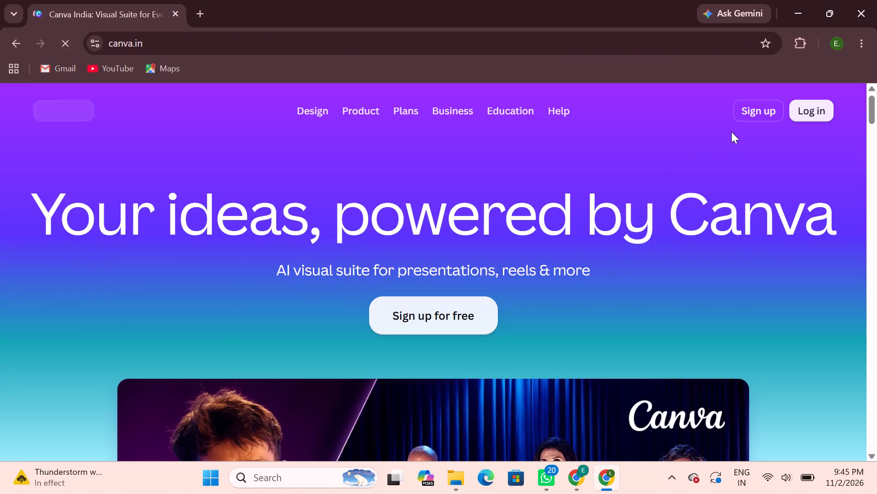
pyautogui.click(750, 113)
pyautogui.moveTo(720, 151); pyautogui.dragTo(719, 201)
pyautogui.click(719, 201)
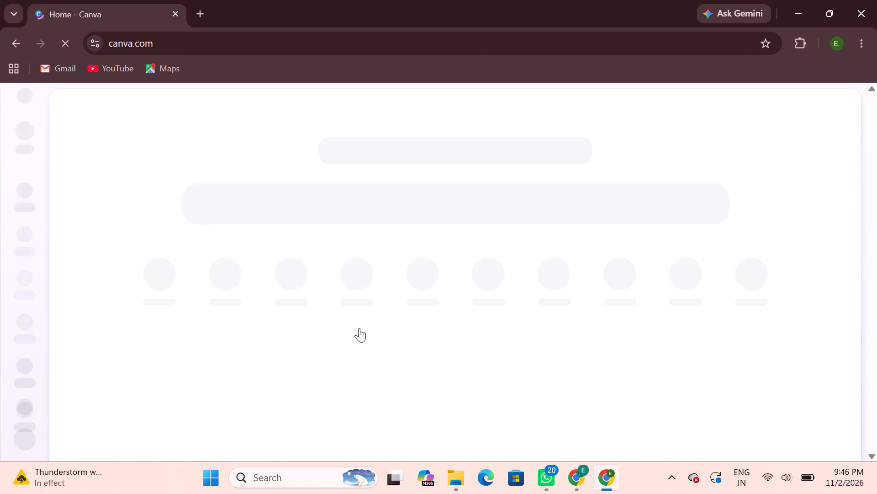
# Open the recent design DBMS_pbl.docx.pdf for editing.
pyautogui.scroll(-2, 359, 328)
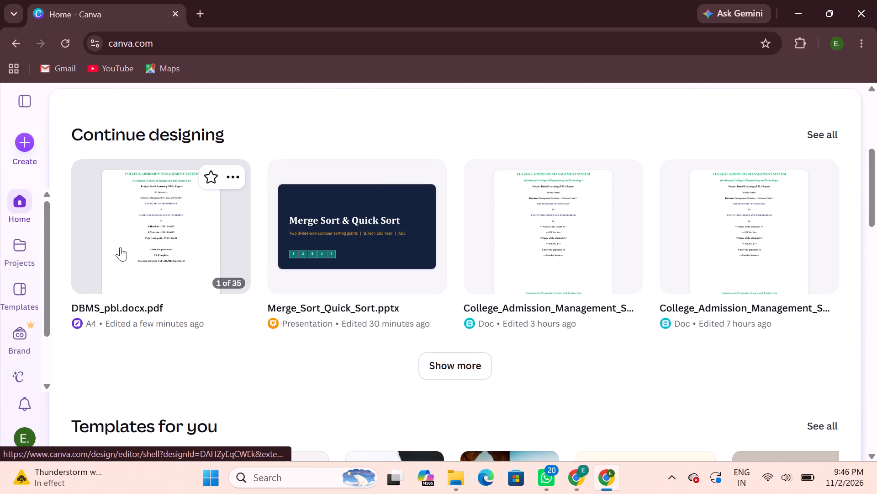
pyautogui.click(120, 247)
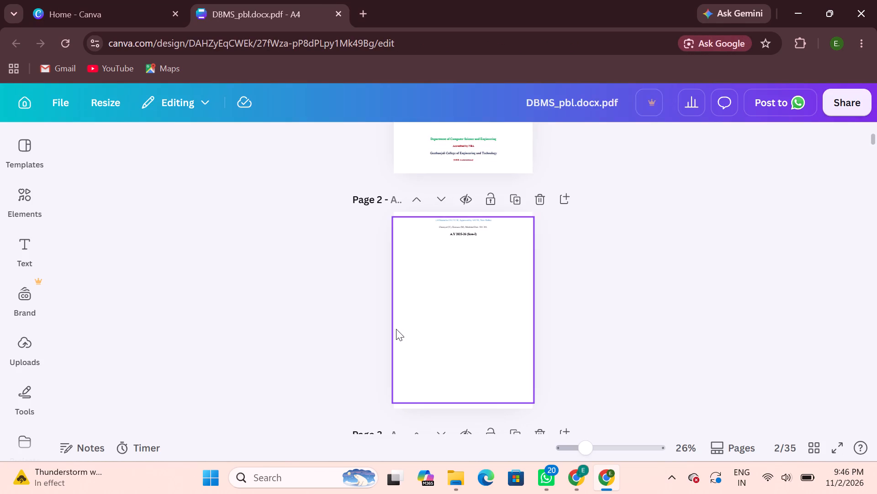
# Resize the white background frame on page 1 so its bottom, top and left sides meet the page edges.
pyautogui.scroll(6, 396, 329)
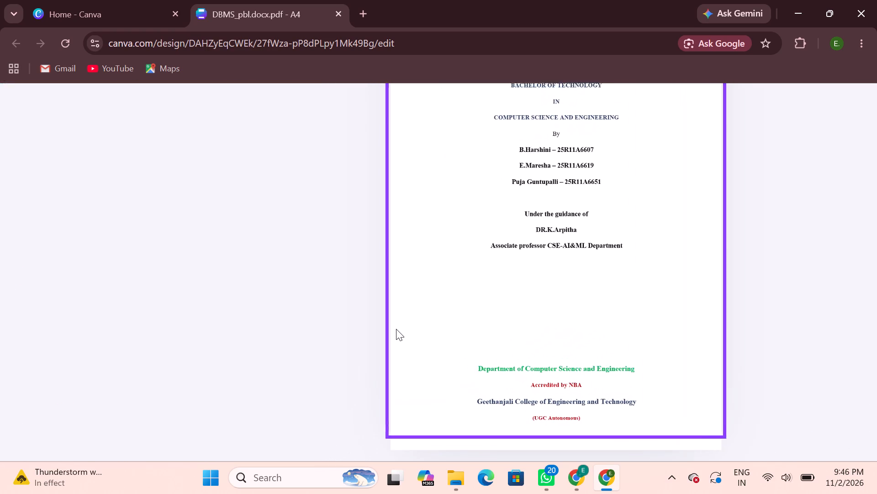
pyautogui.hscroll(-3, 564, 279)
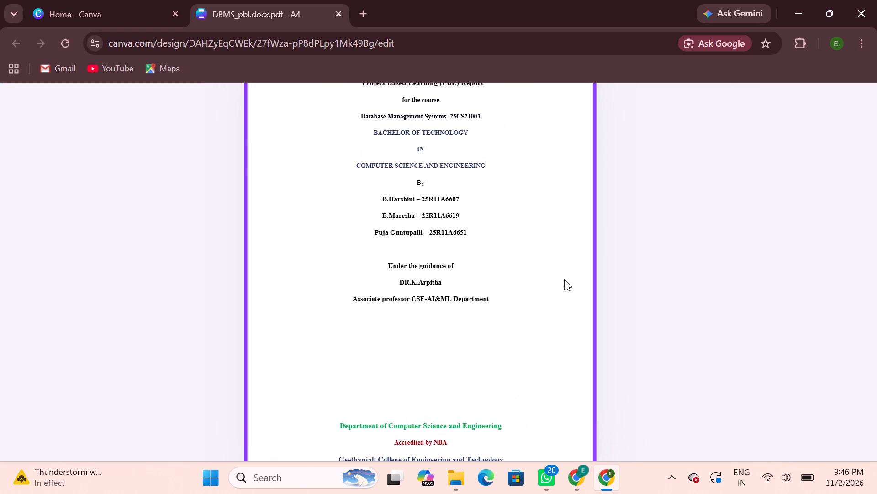
pyautogui.scroll(1, 564, 279)
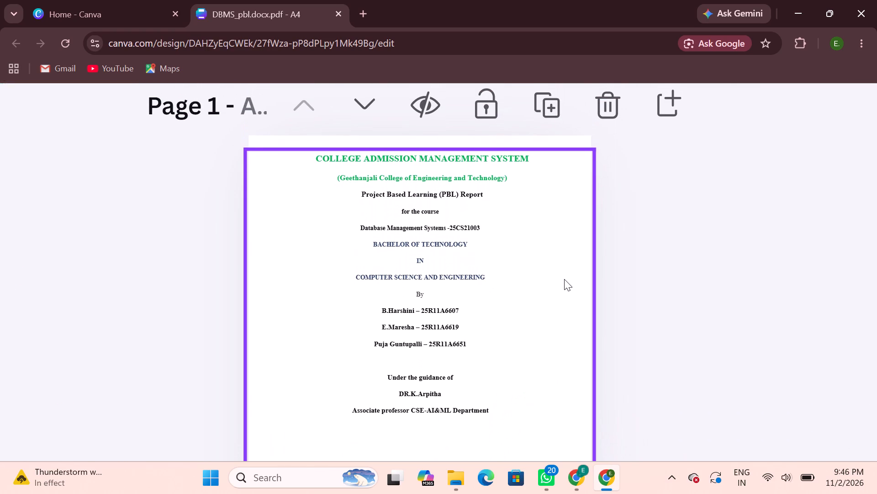
pyautogui.scroll(3, 564, 279)
pyautogui.moveTo(591, 282); pyautogui.dragTo(583, 284)
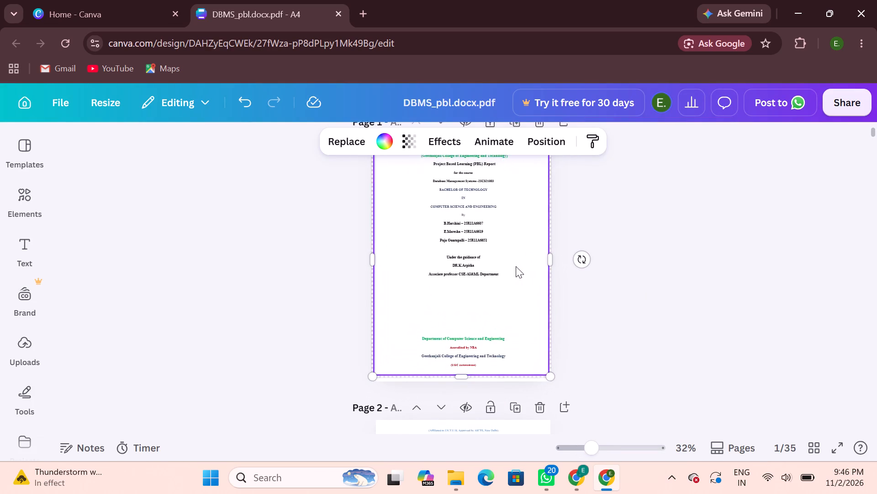
pyautogui.moveTo(460, 377); pyautogui.dragTo(462, 381)
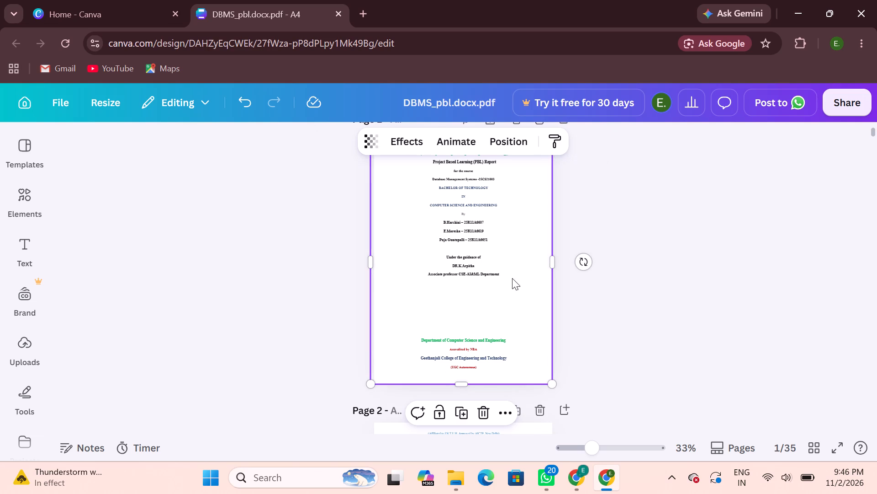
pyautogui.click(553, 267)
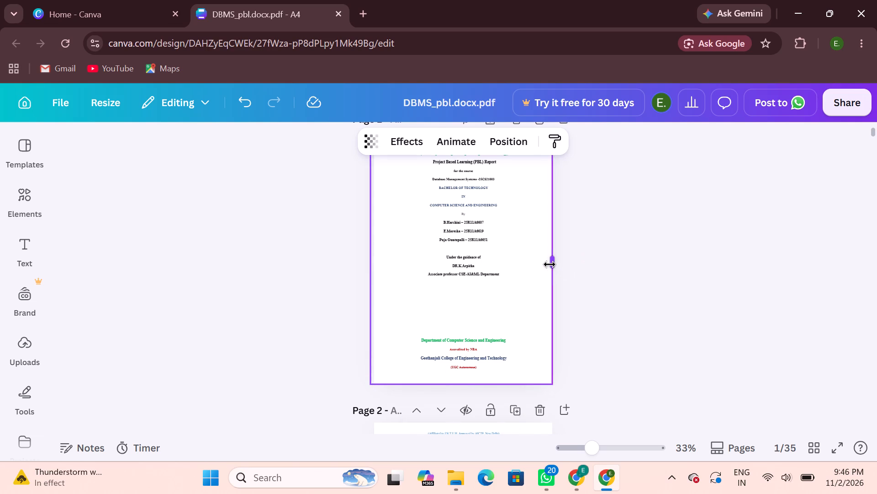
pyautogui.scroll(1, 502, 230)
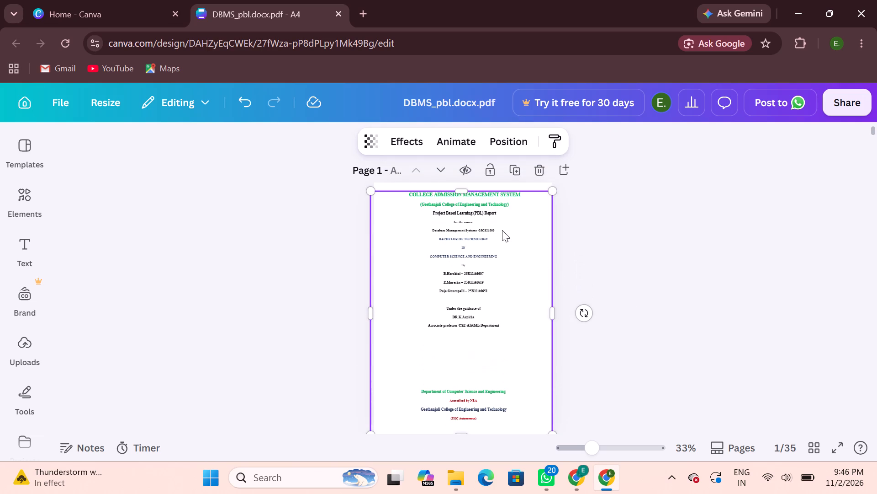
pyautogui.scroll(-1, 502, 230)
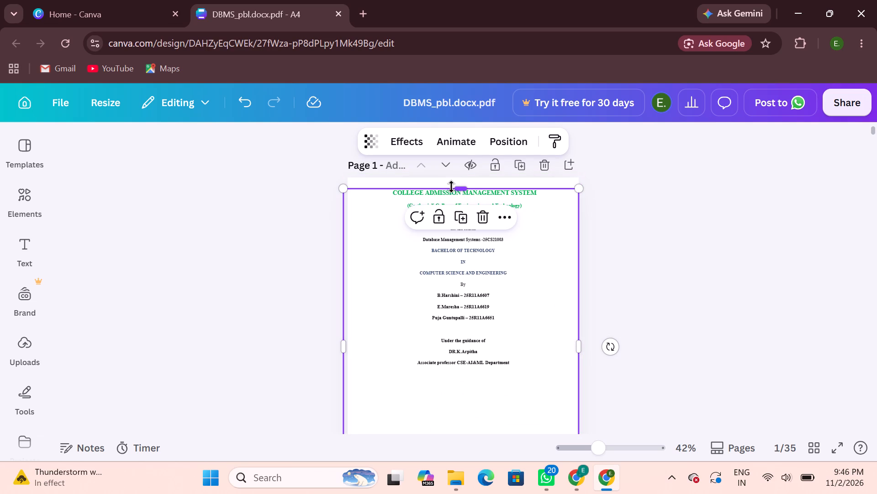
pyautogui.moveTo(459, 186); pyautogui.dragTo(458, 179)
pyautogui.moveTo(341, 334); pyautogui.dragTo(349, 336)
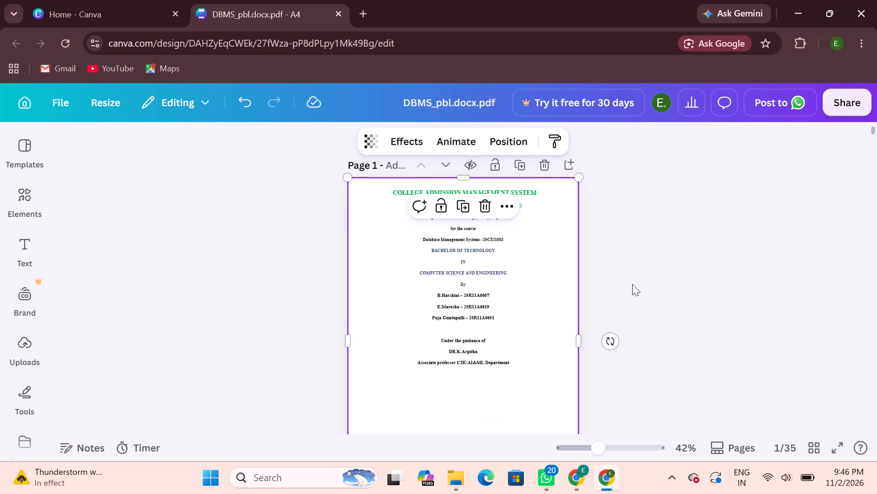
pyautogui.click(632, 284)
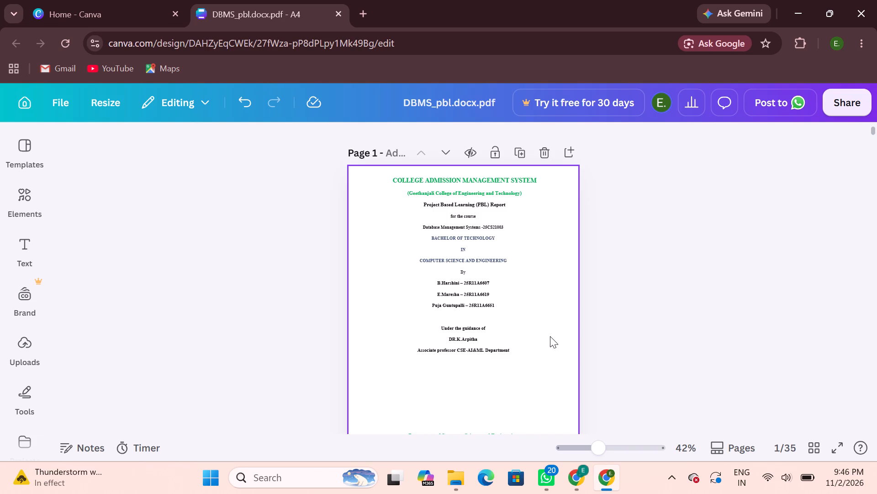
# Examine the cover on page 1 at about 76% zoom, along with page 2 and the certificate on page 3.
pyautogui.hscroll(-2, 550, 336)
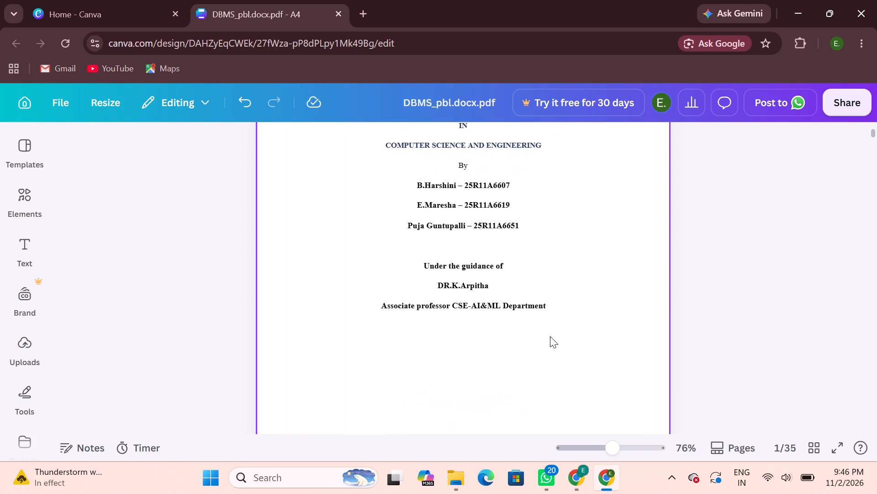
pyautogui.hscroll(-1, 550, 336)
pyautogui.click(550, 336)
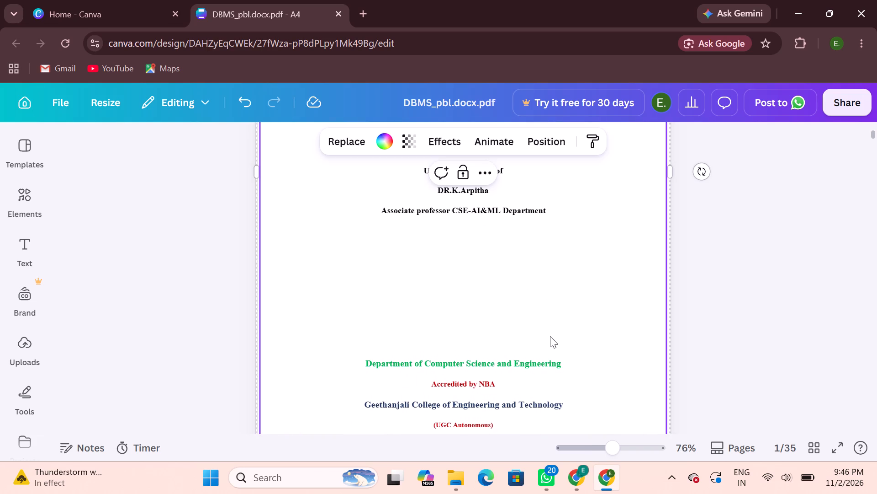
pyautogui.click(518, 217)
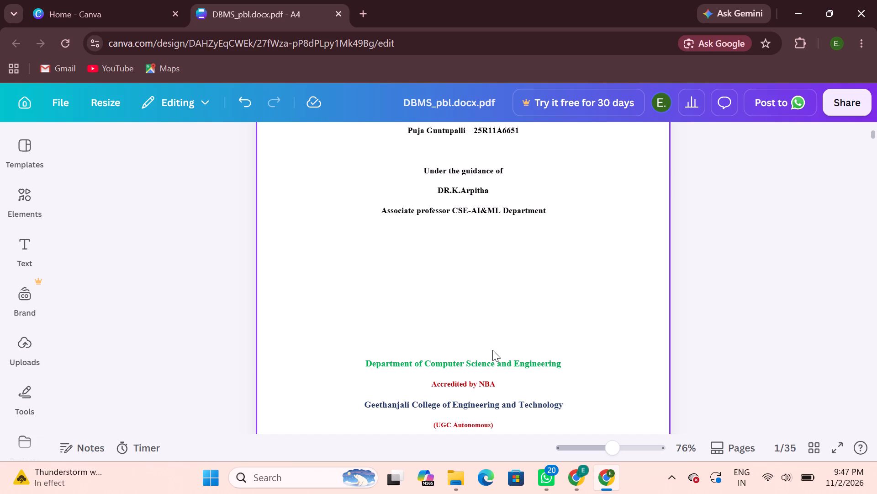
pyautogui.scroll(-3, 492, 350)
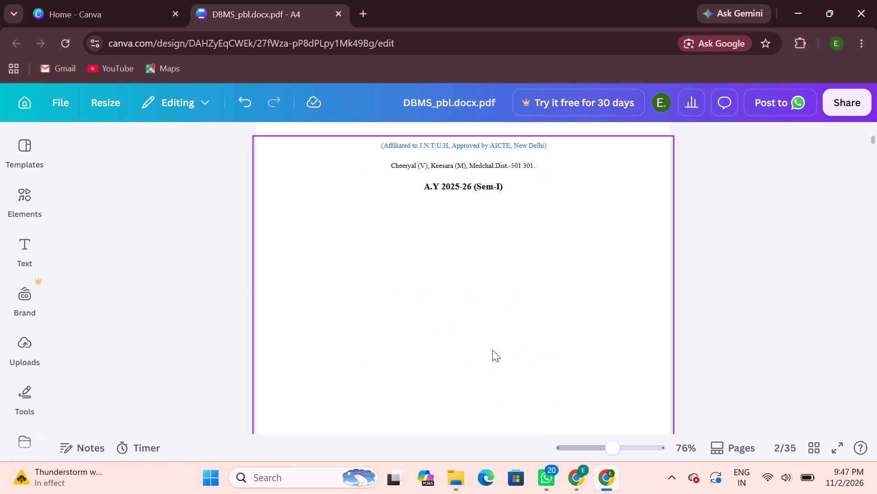
pyautogui.scroll(-6, 492, 350)
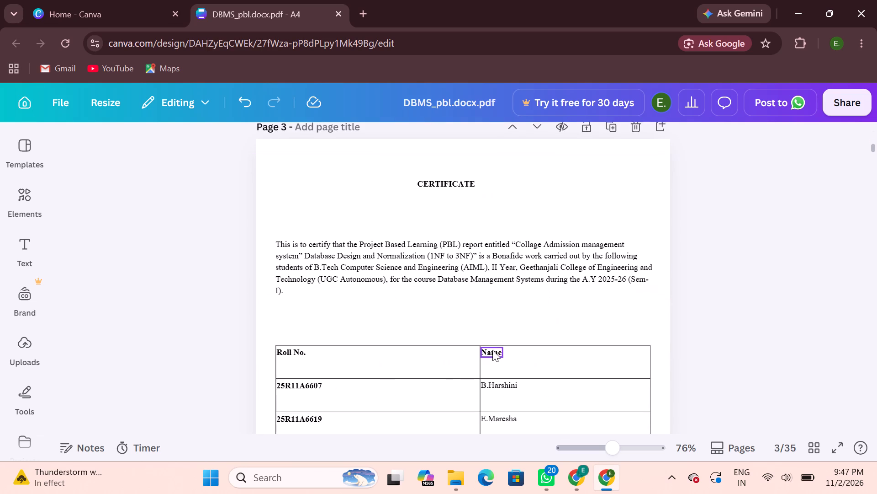
pyautogui.scroll(-1, 492, 350)
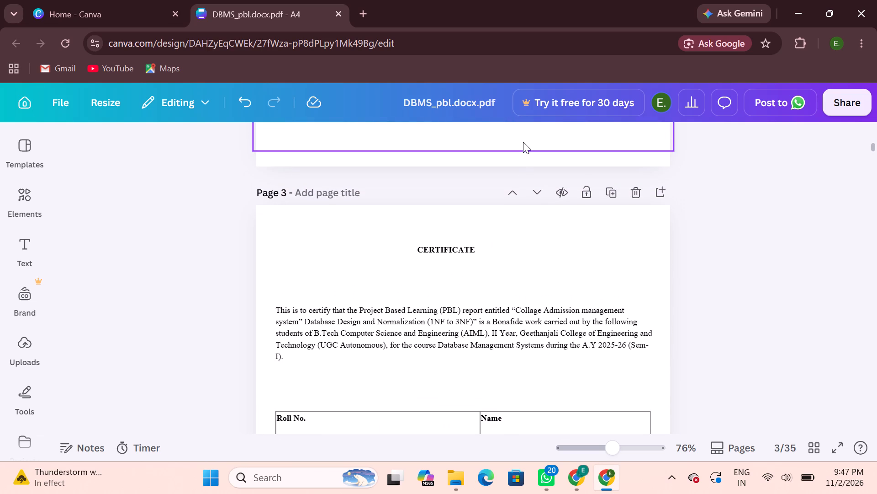
pyautogui.scroll(9, 528, 245)
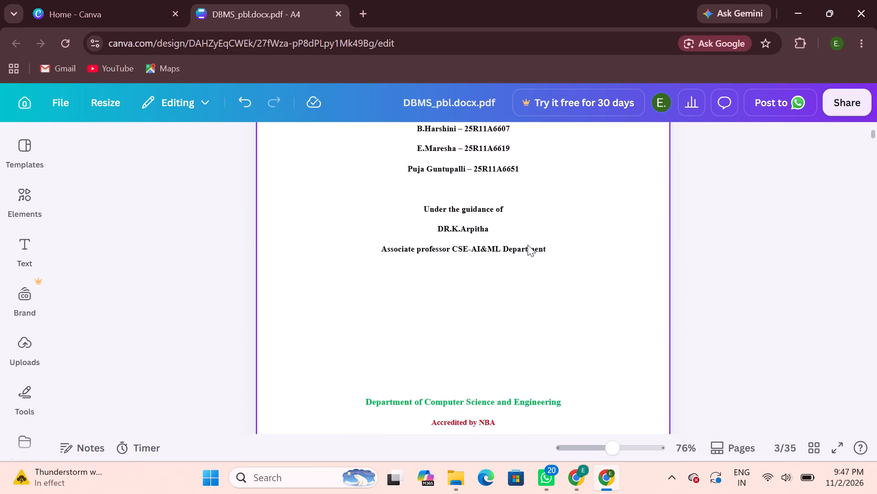
pyautogui.scroll(1, 528, 245)
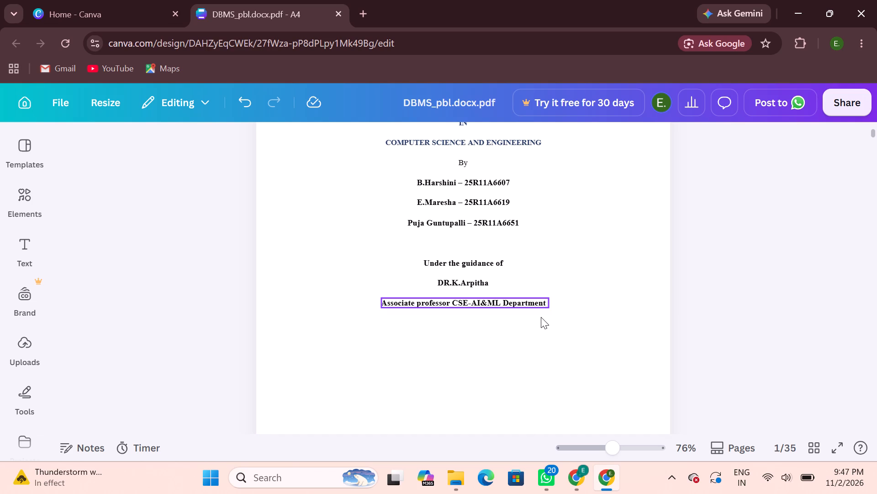
pyautogui.scroll(-1, 541, 317)
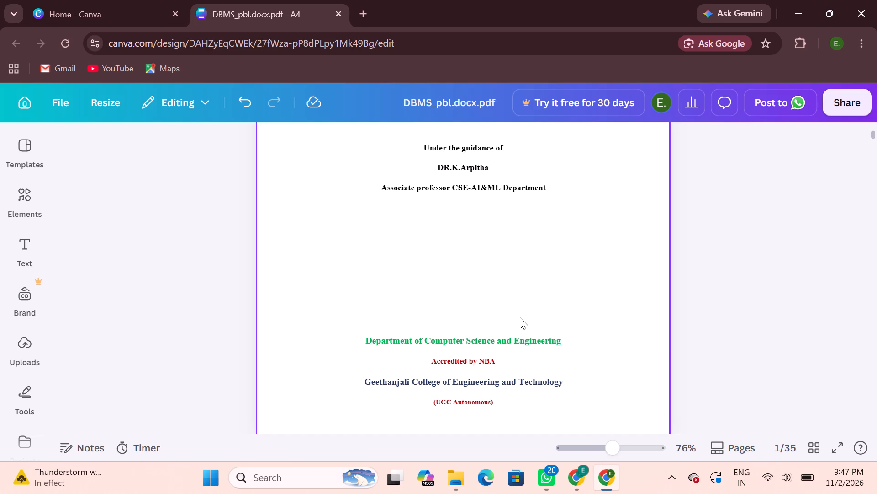
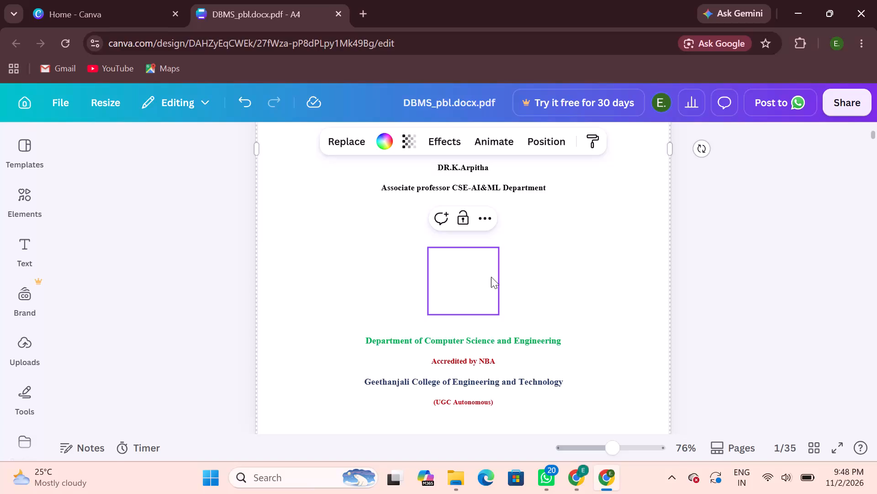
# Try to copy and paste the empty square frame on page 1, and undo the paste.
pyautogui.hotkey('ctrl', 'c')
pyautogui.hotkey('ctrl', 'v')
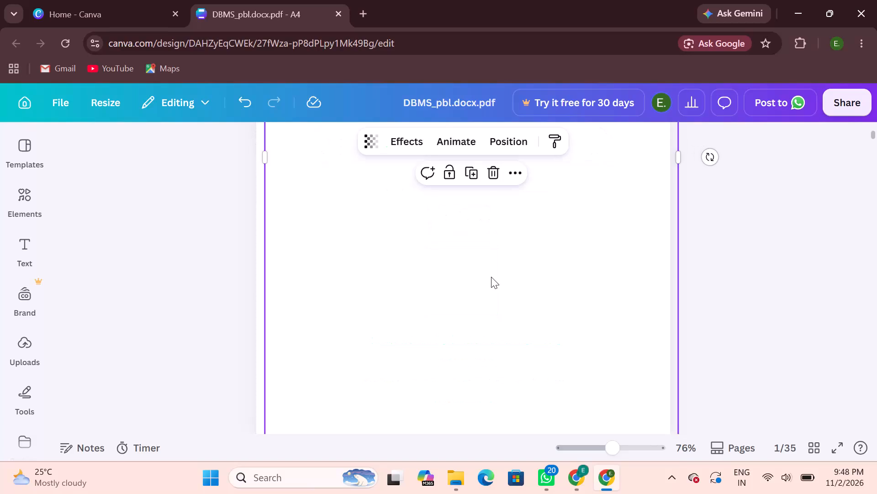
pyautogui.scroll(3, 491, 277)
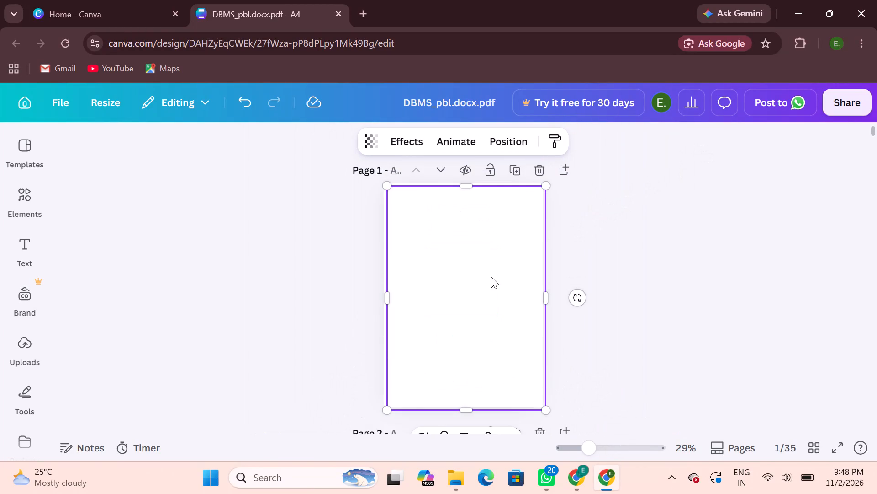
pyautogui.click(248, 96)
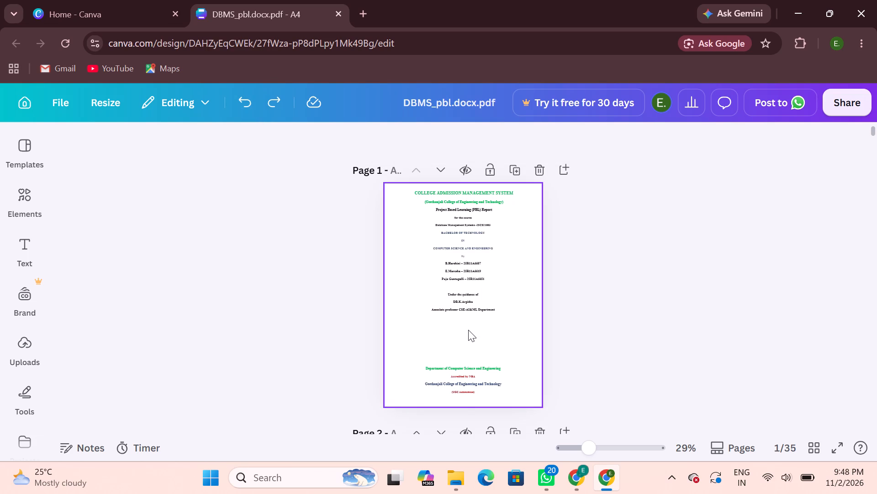
# Select the empty square frame above the department name on page 1 and browse the existing designs for a replacement image.
pyautogui.click(468, 330)
pyautogui.click(468, 330)
pyautogui.click(468, 330)
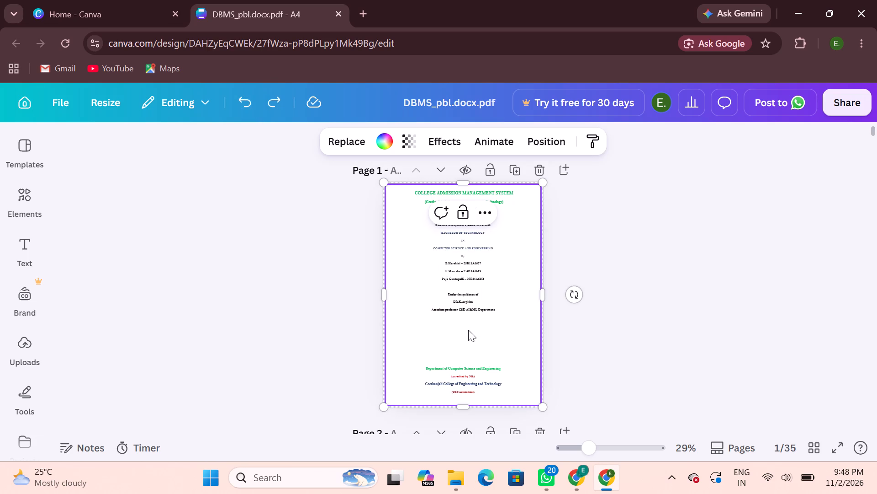
pyautogui.click(498, 269)
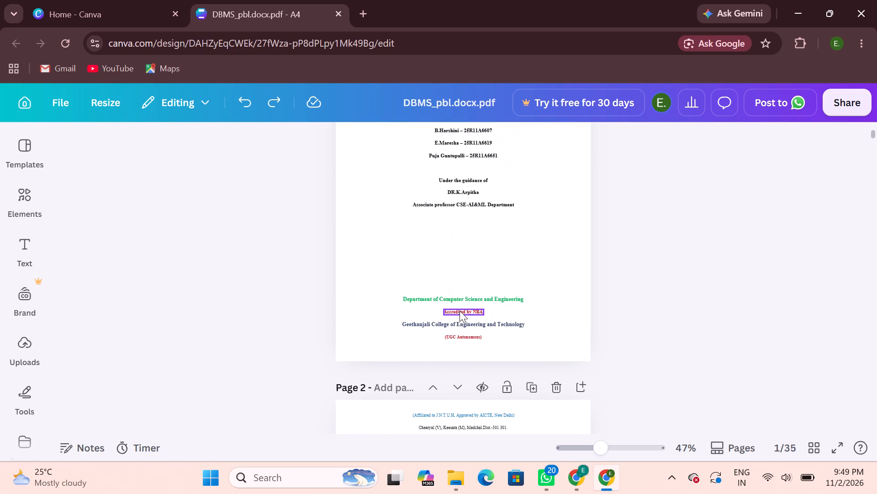
pyautogui.hscroll(-1, 460, 311)
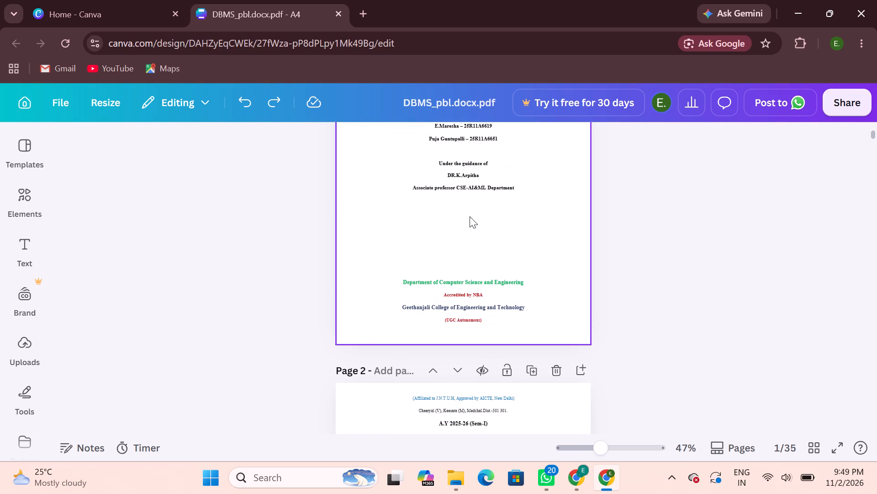
pyautogui.click(458, 242)
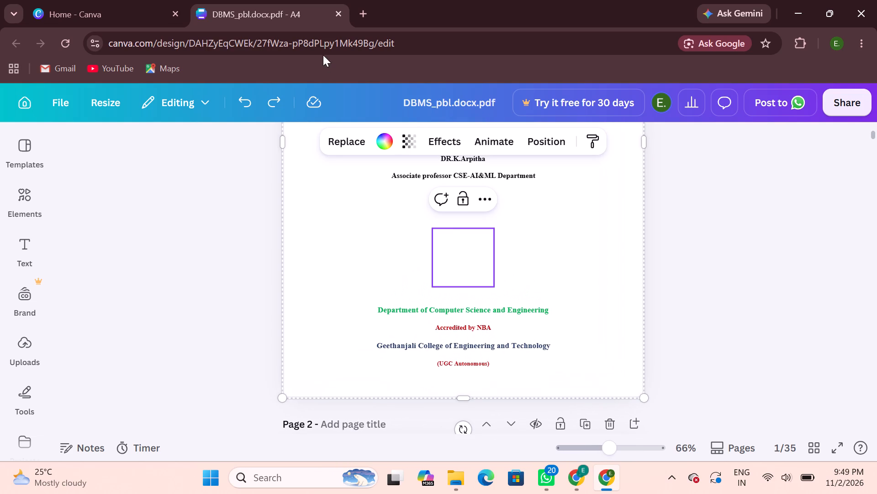
pyautogui.click(340, 139)
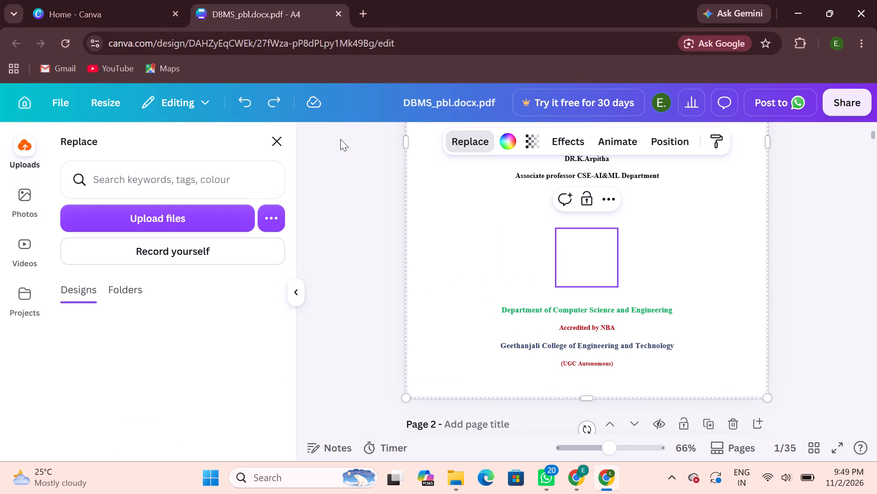
pyautogui.scroll(-1, 194, 343)
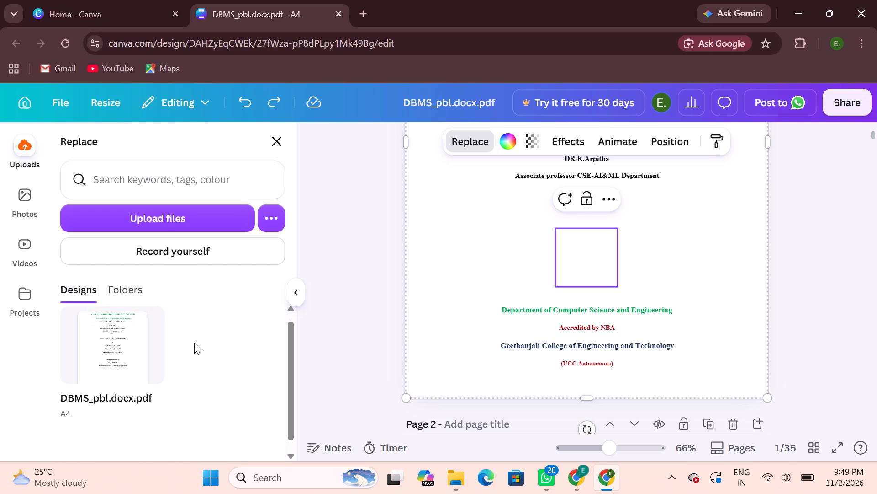
pyautogui.scroll(-2, 194, 343)
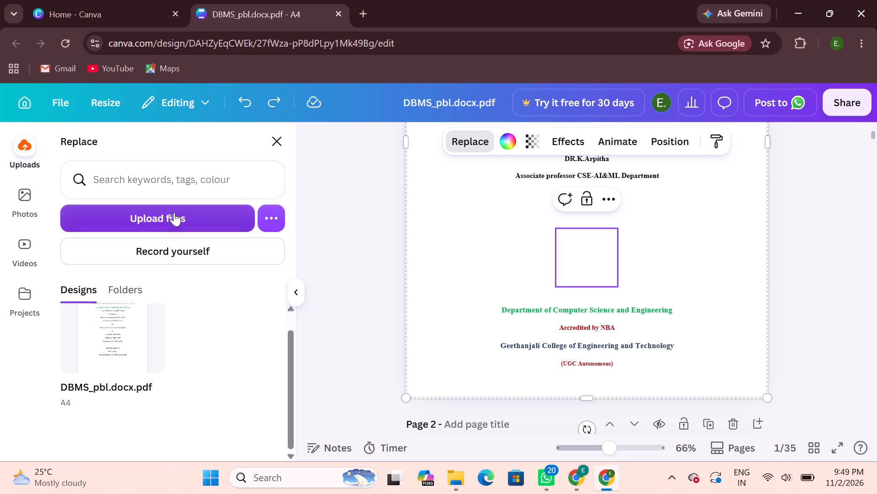
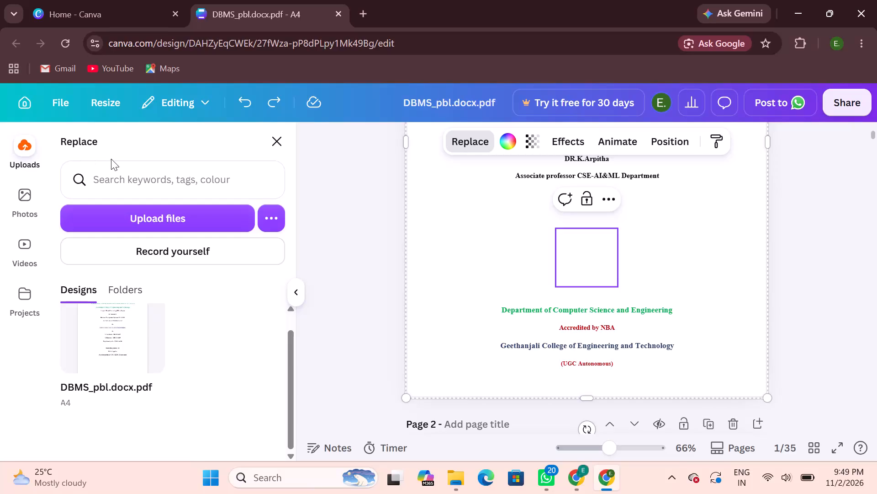
# Upload WhatsApp Image 2026-11-02 at 9.48.25 PM from Downloads and use it to fill the empty square frame on page 1.
pyautogui.click(123, 217)
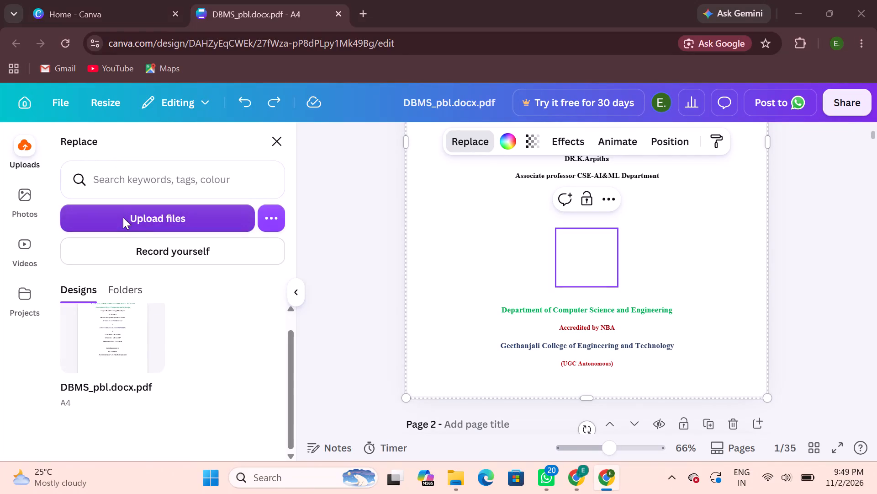
pyautogui.click(185, 122)
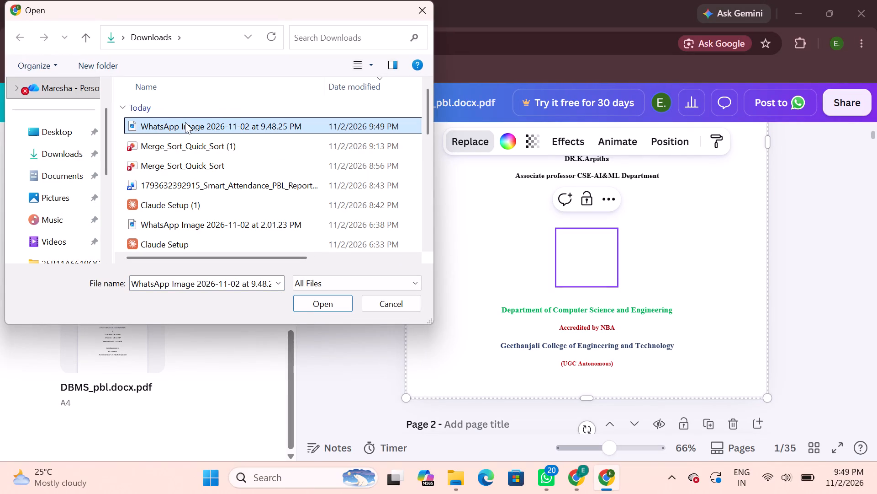
pyautogui.click(328, 301)
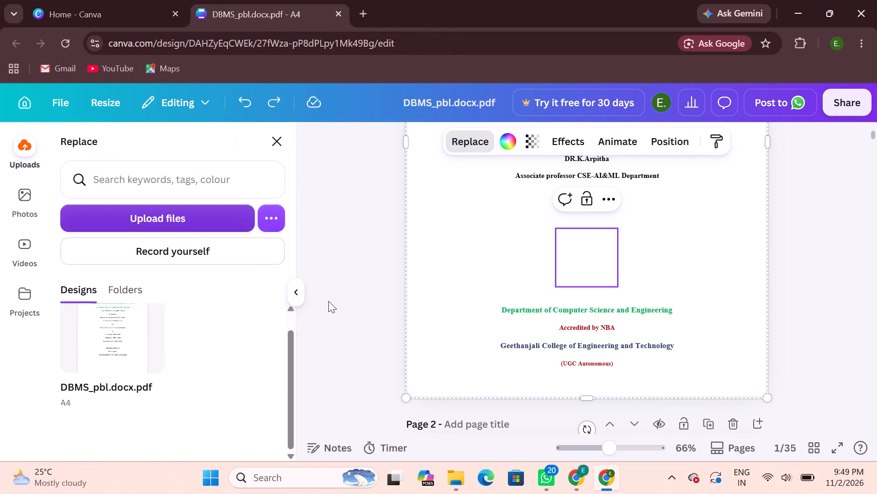
pyautogui.click(96, 414)
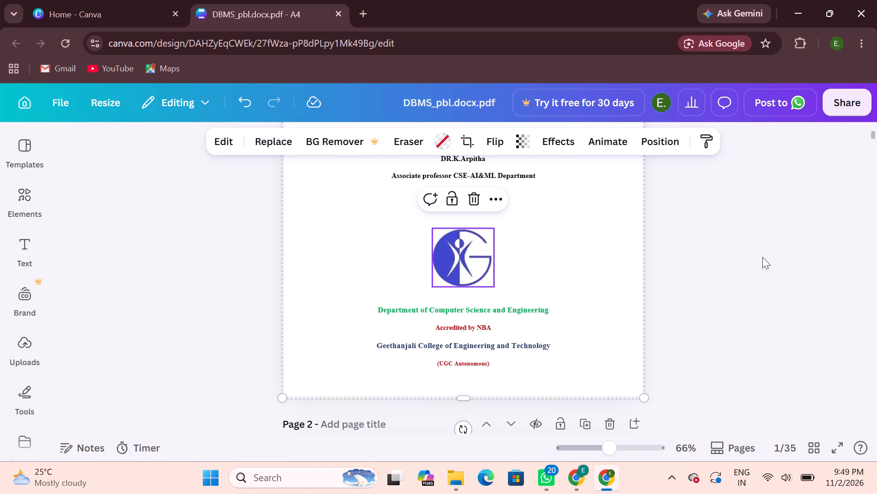
pyautogui.click(765, 256)
# Move the college logo on page 1 up to just below the "Associate professor CSE-AI&ML Department" line, keeping it roughly centred.
pyautogui.scroll(1, 645, 240)
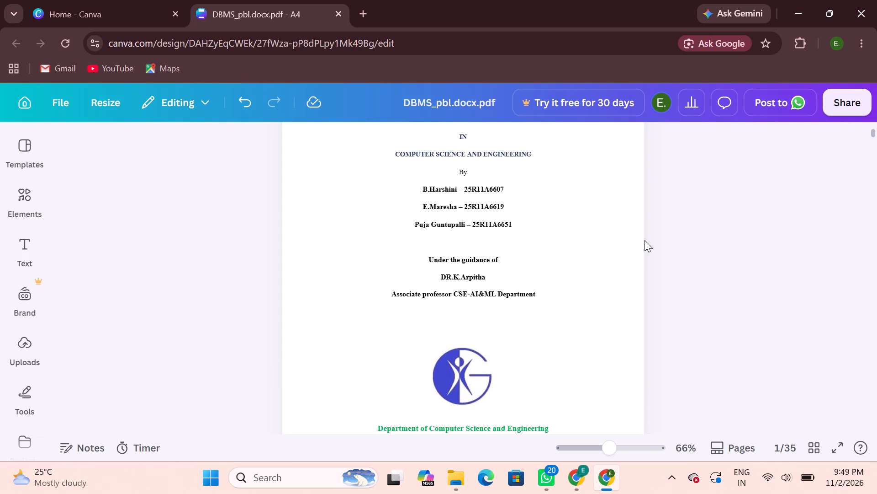
pyautogui.scroll(1, 645, 240)
pyautogui.moveTo(470, 365); pyautogui.dragTo(468, 337)
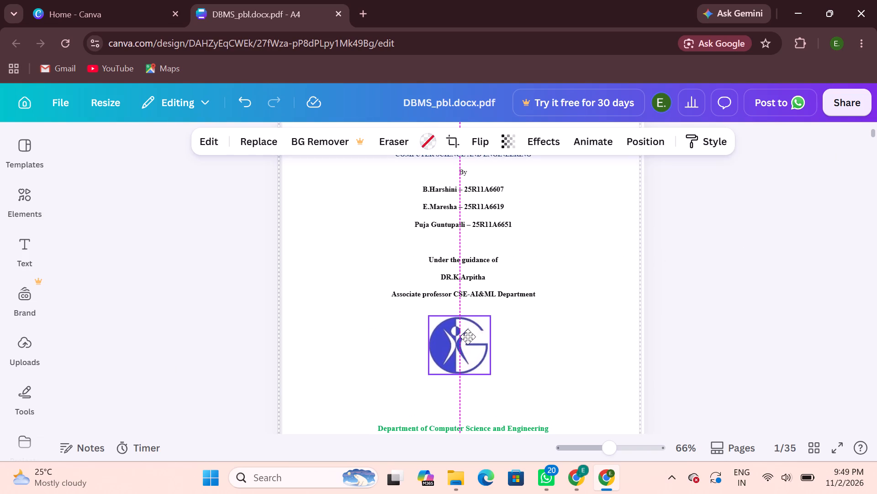
pyautogui.moveTo(468, 337); pyautogui.dragTo(465, 326)
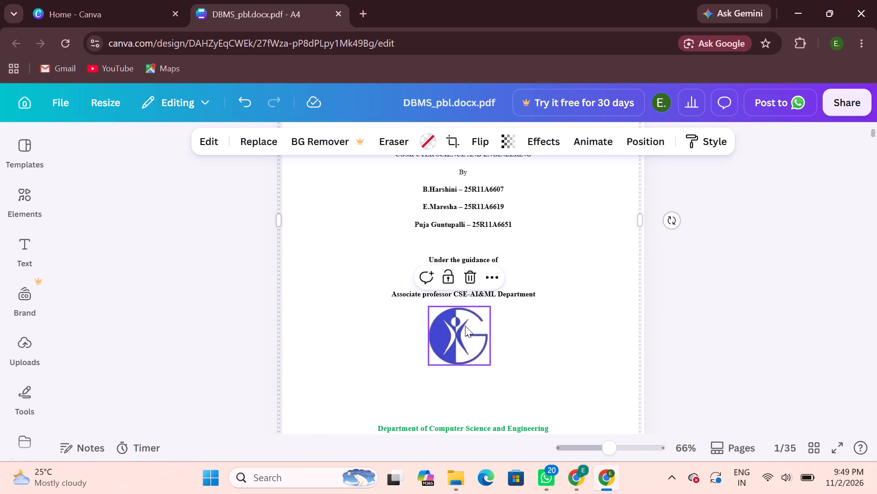
# Move the green "Department of Computer Science and Engineering" line up to just below the logo, roughly centred under it.
pyautogui.scroll(-1, 502, 373)
pyautogui.moveTo(502, 373); pyautogui.dragTo(497, 329)
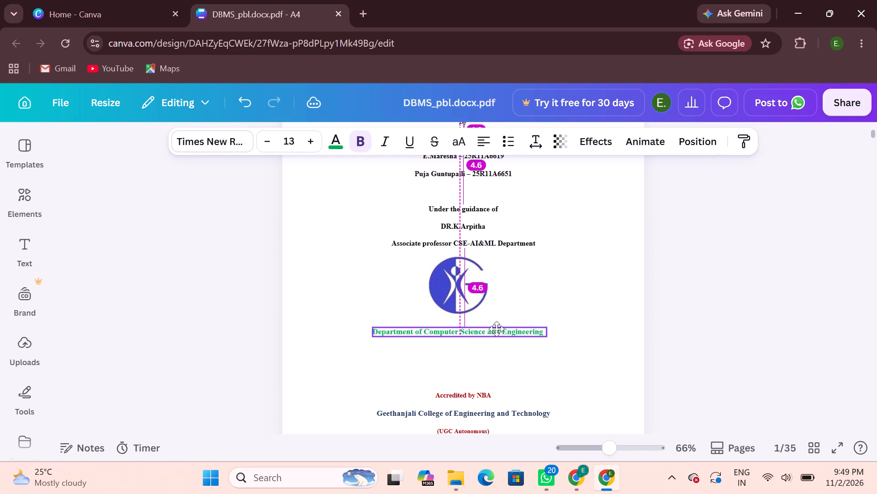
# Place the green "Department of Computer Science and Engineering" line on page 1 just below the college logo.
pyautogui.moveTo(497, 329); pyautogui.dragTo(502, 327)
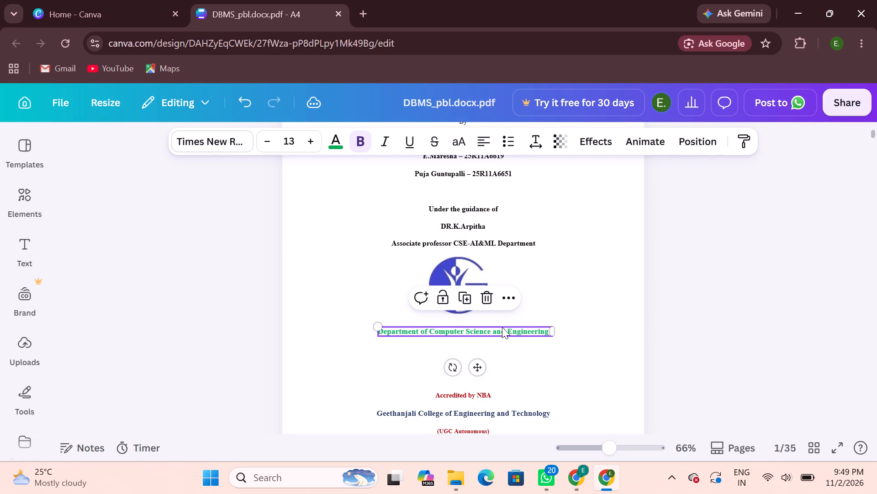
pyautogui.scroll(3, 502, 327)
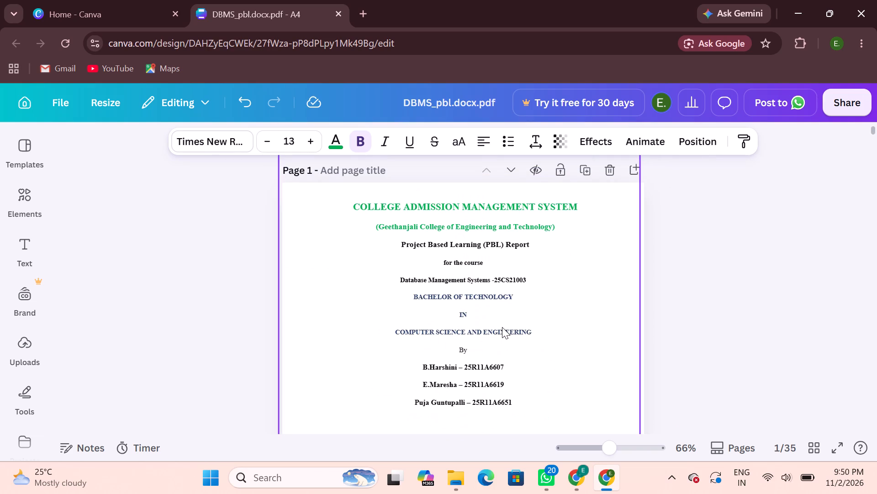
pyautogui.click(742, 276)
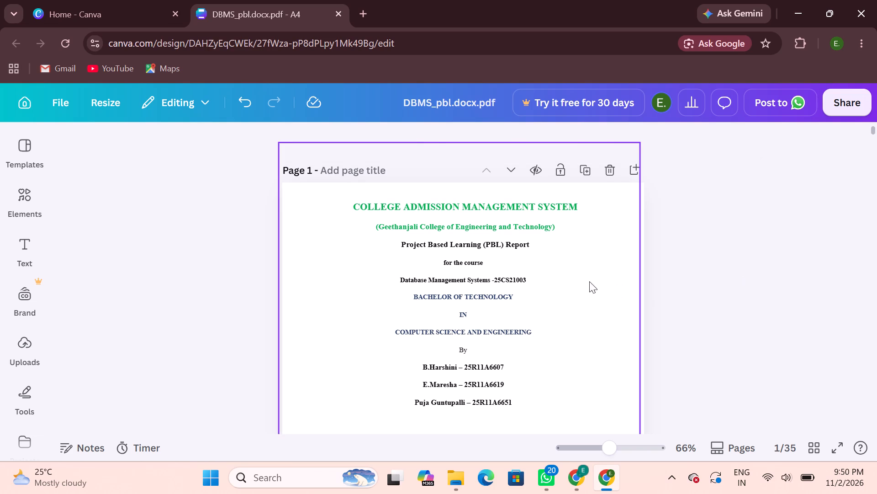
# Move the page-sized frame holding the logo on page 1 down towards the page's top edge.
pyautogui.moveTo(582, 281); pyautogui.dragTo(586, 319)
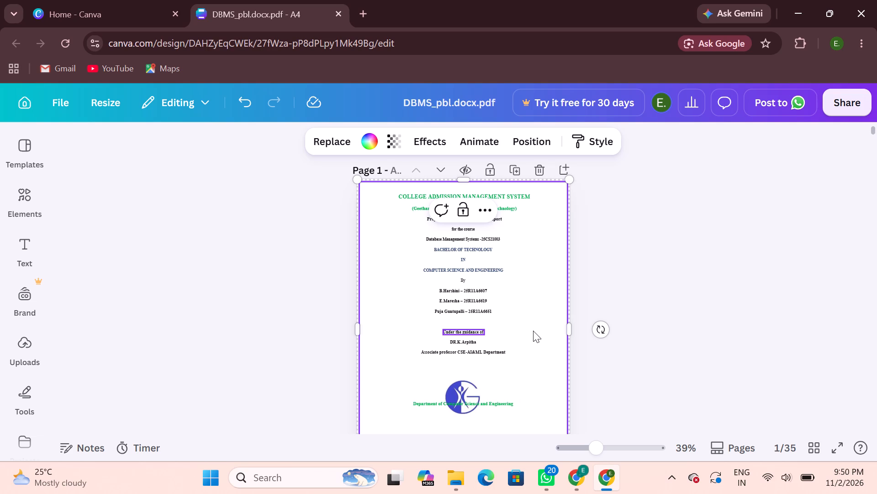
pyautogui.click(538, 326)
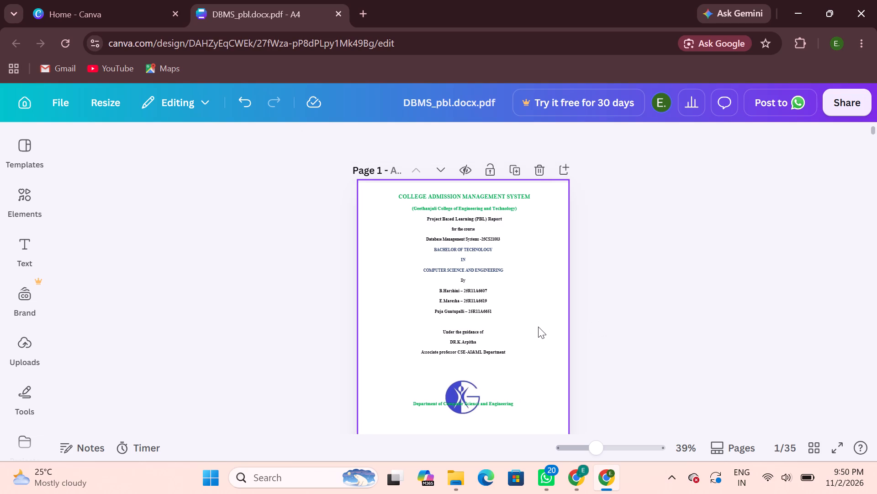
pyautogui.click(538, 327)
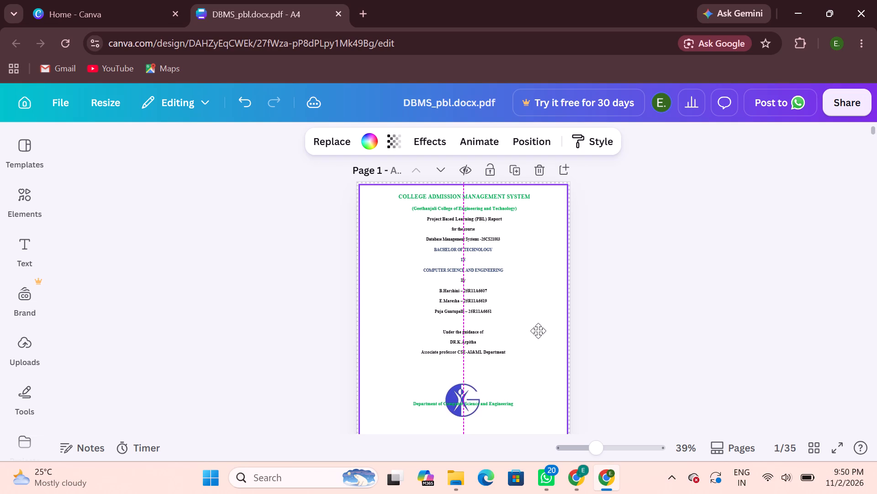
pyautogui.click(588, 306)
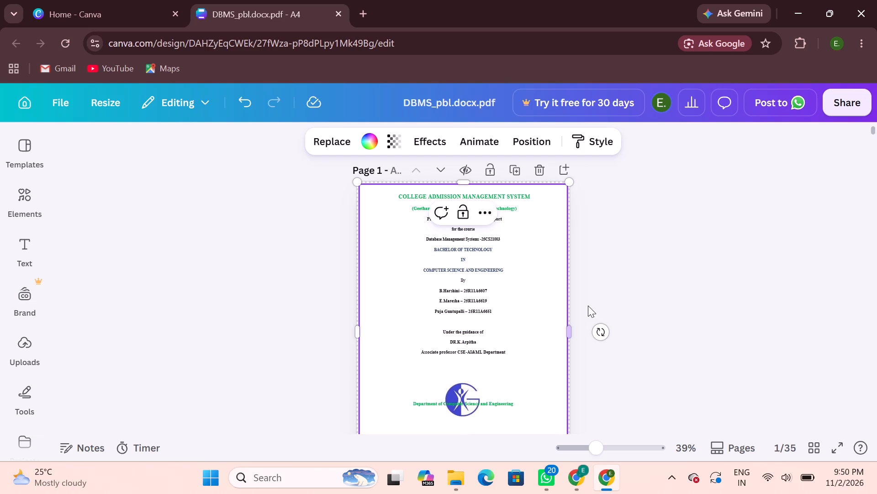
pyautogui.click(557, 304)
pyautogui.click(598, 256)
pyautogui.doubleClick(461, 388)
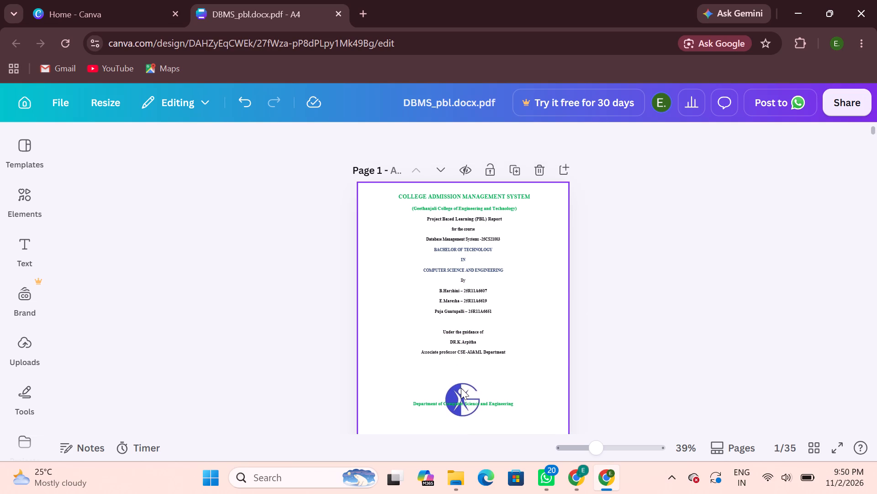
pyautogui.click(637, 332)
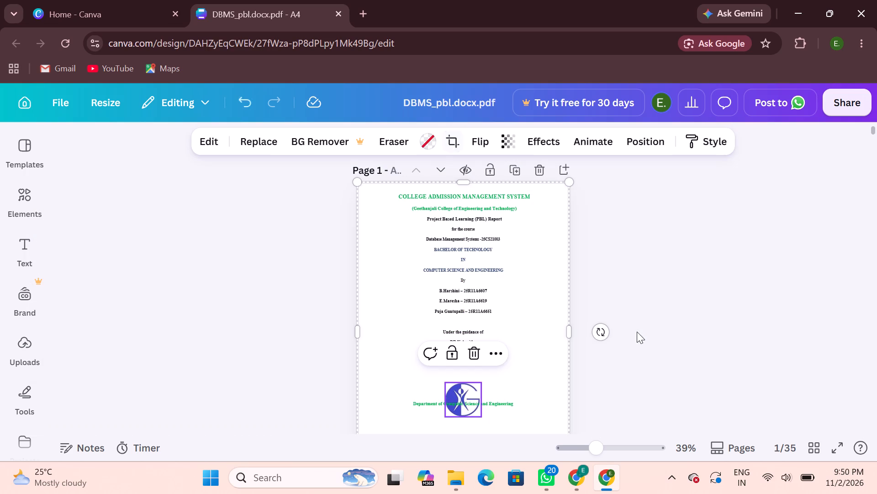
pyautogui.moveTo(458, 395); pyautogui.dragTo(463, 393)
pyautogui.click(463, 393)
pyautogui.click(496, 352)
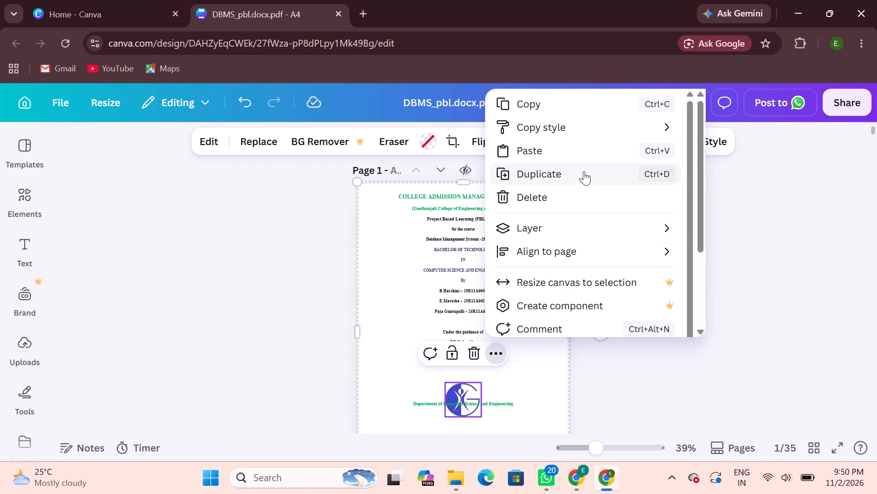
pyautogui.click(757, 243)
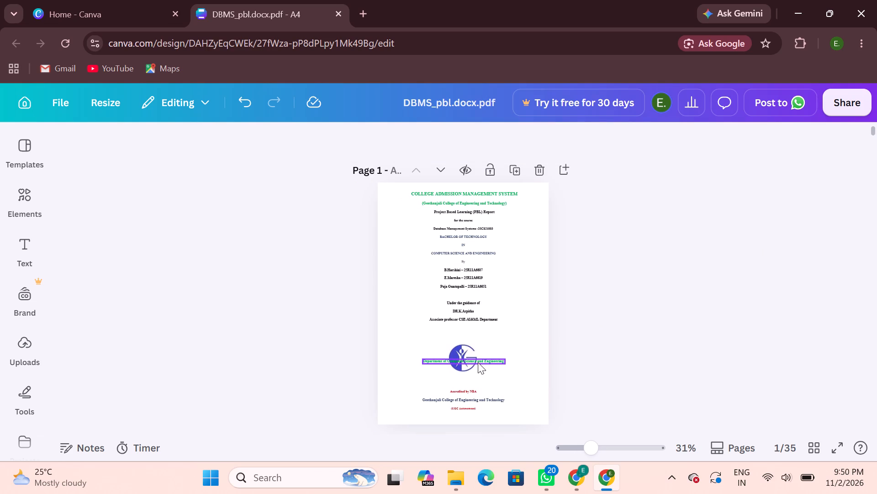
# Move the college logo up beneath the associate professor line and place the green "Department of Computer Science and Engineering" line just below the logo.
pyautogui.moveTo(478, 362); pyautogui.dragTo(479, 386)
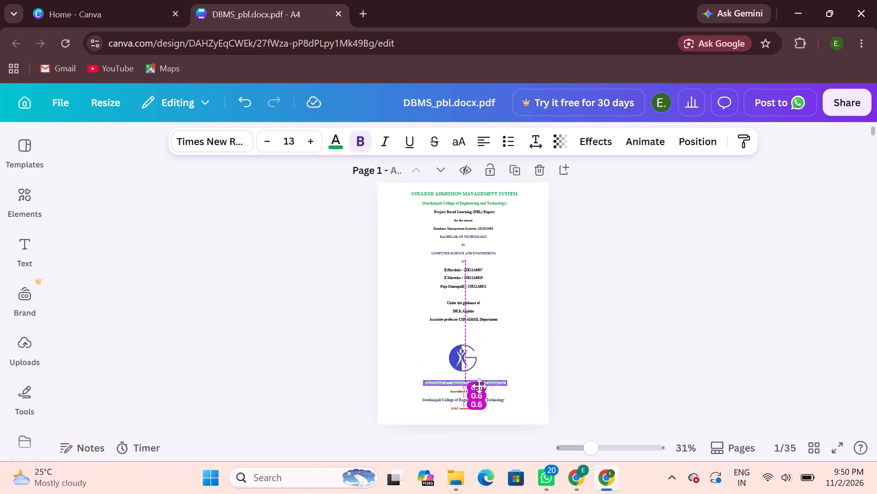
pyautogui.moveTo(479, 386); pyautogui.dragTo(480, 386)
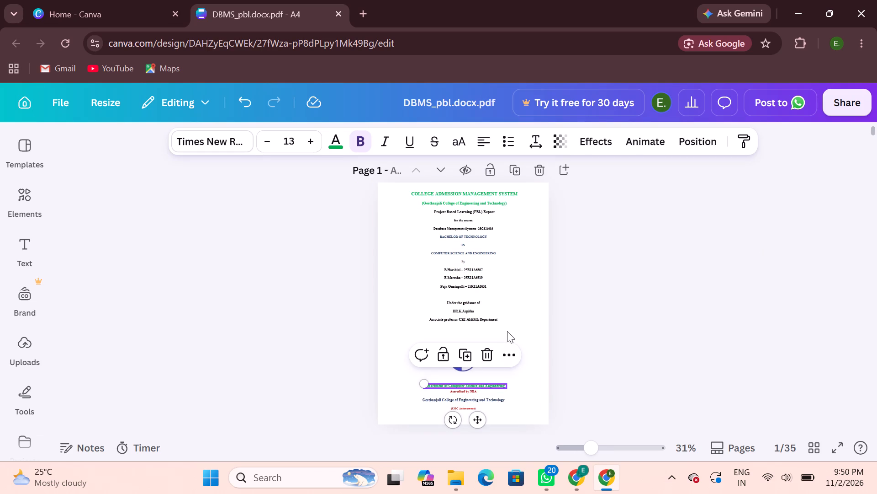
pyautogui.moveTo(472, 365); pyautogui.dragTo(471, 356)
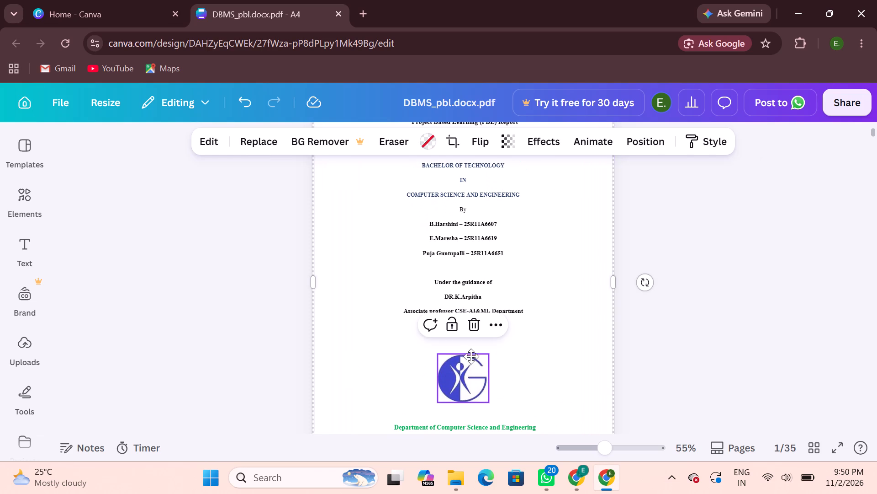
pyautogui.moveTo(471, 356); pyautogui.dragTo(469, 338)
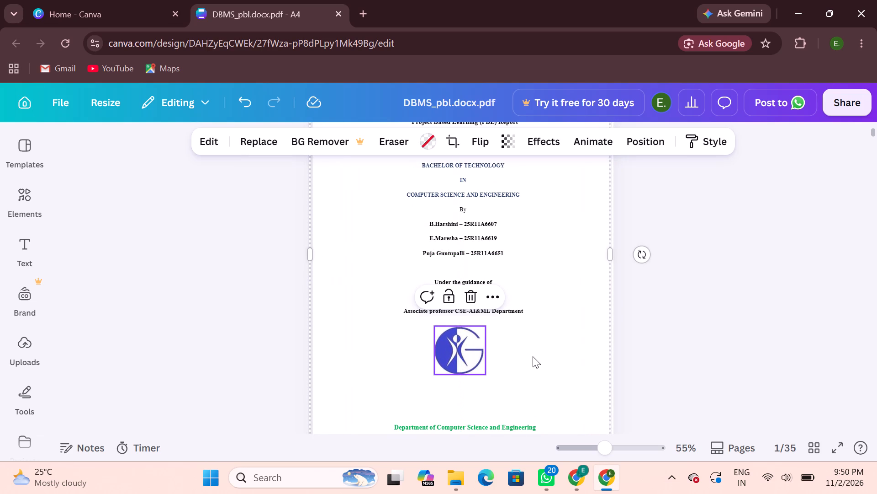
pyautogui.scroll(-1, 533, 356)
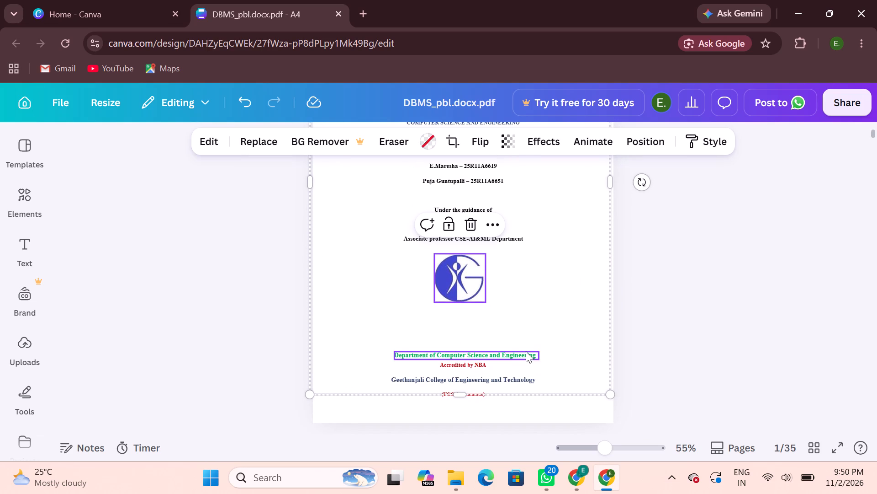
pyautogui.moveTo(526, 351); pyautogui.dragTo(523, 323)
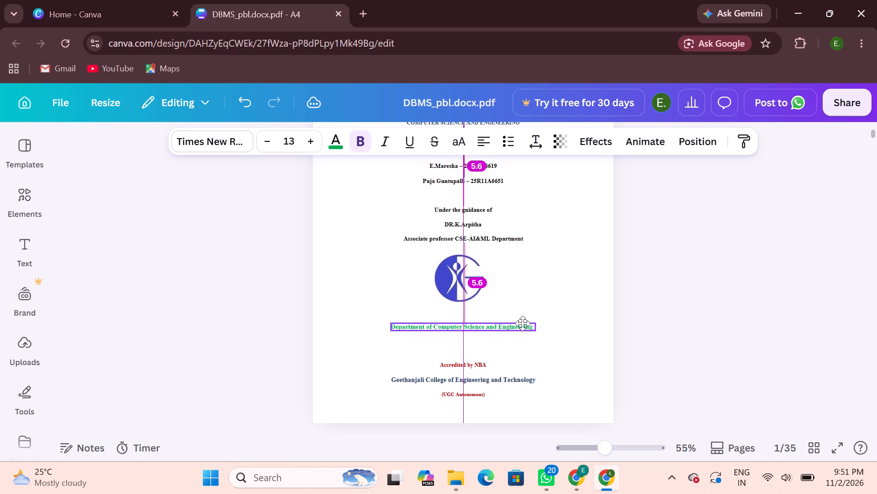
pyautogui.moveTo(523, 323); pyautogui.dragTo(526, 323)
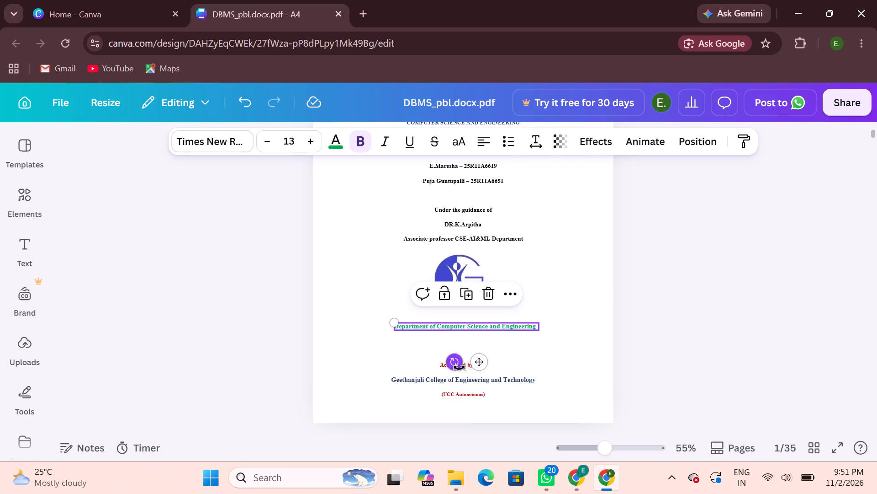
pyautogui.scroll(4, 558, 286)
pyautogui.click(689, 255)
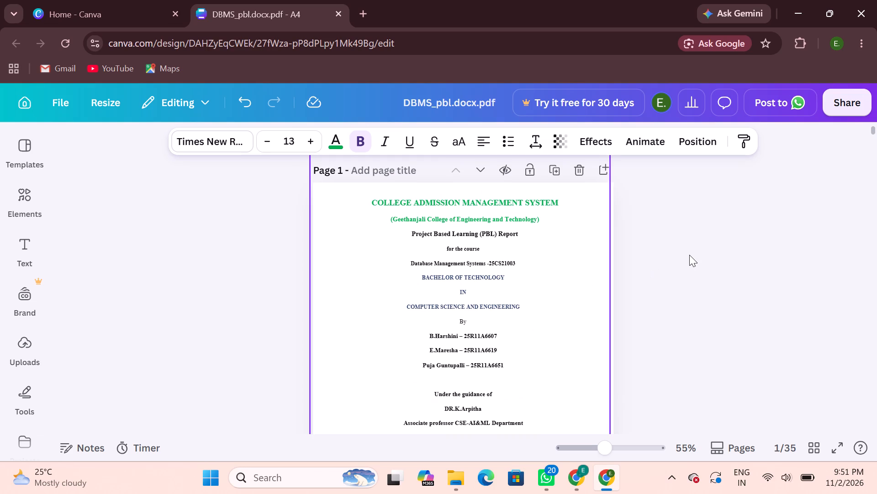
# Move the "Accredited by NBA", "Geethanjali College of Engineering and Technology" and "(UGC Autonomous)" lines up closer to the green department line on page 1.
pyautogui.scroll(-2, 689, 255)
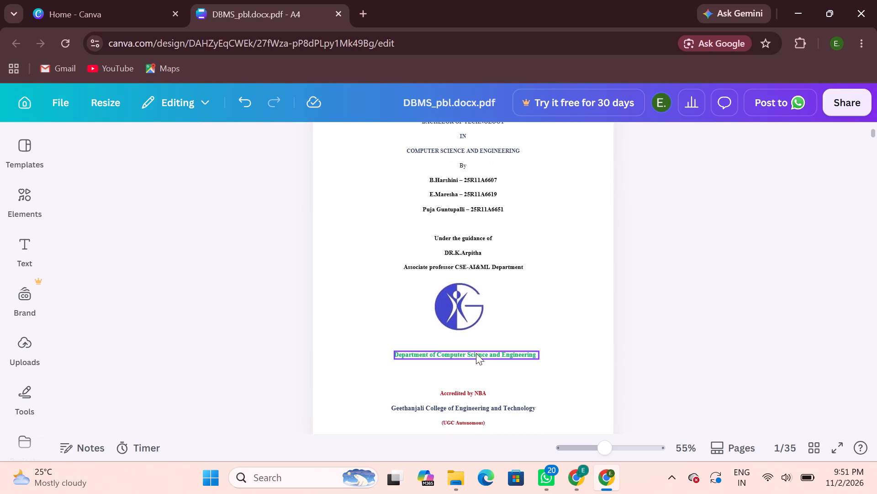
pyautogui.moveTo(466, 393); pyautogui.dragTo(465, 383)
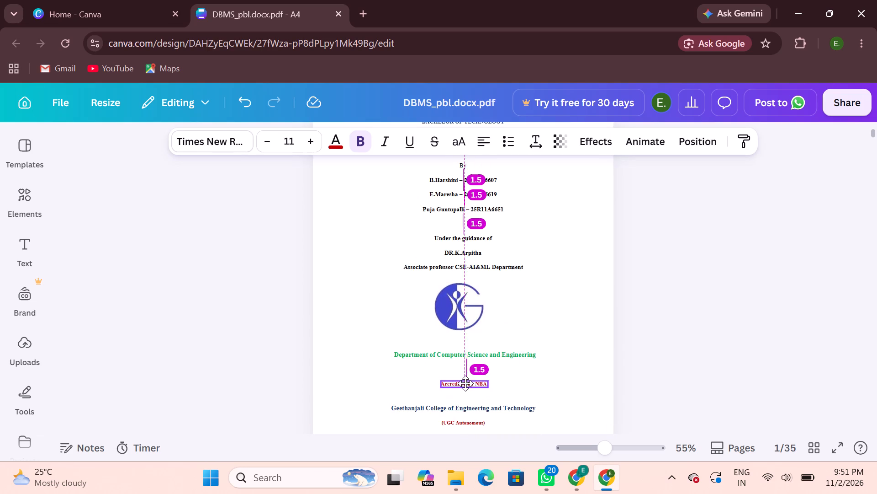
pyautogui.moveTo(465, 383); pyautogui.dragTo(466, 379)
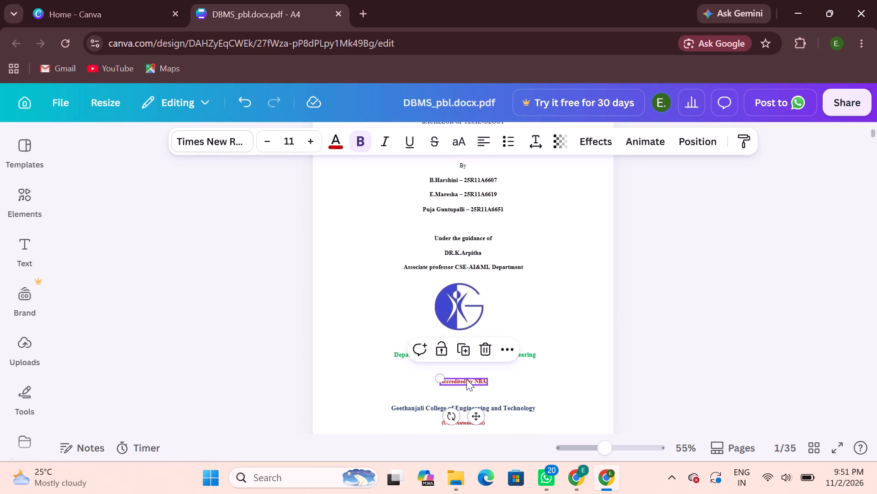
pyautogui.moveTo(479, 406); pyautogui.dragTo(478, 397)
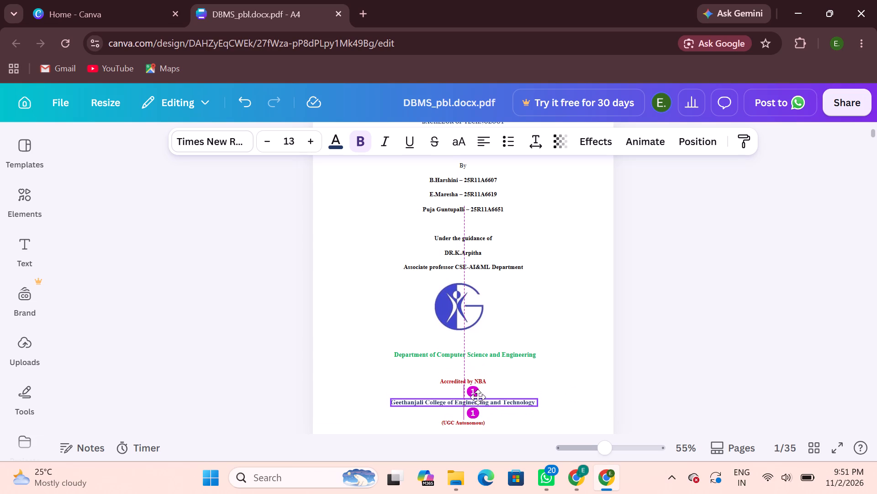
pyautogui.moveTo(478, 397); pyautogui.dragTo(478, 395)
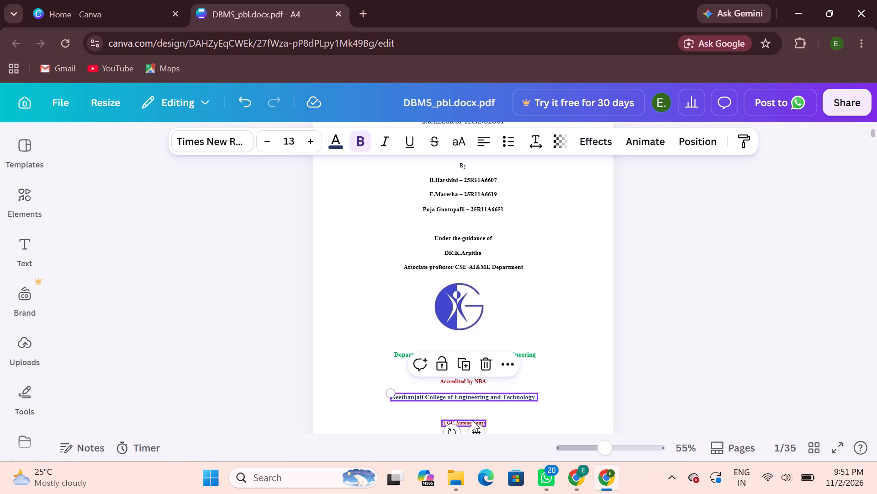
pyautogui.moveTo(470, 422); pyautogui.dragTo(470, 412)
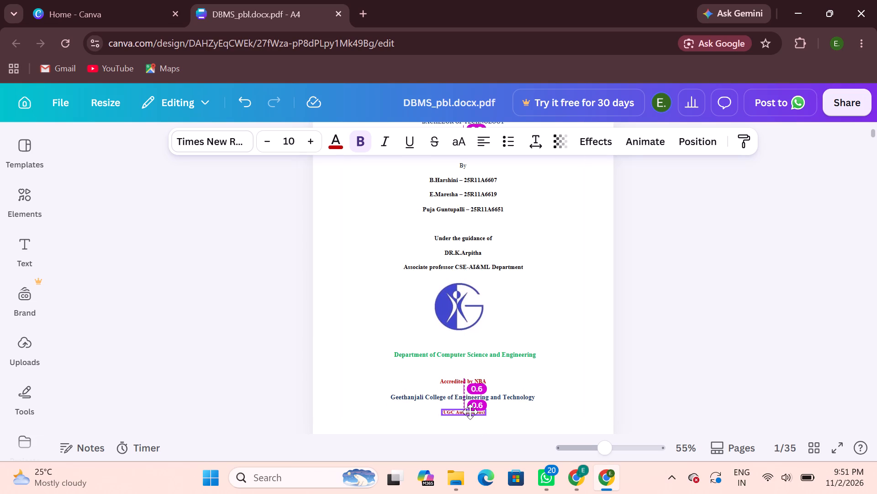
pyautogui.moveTo(470, 412); pyautogui.dragTo(470, 417)
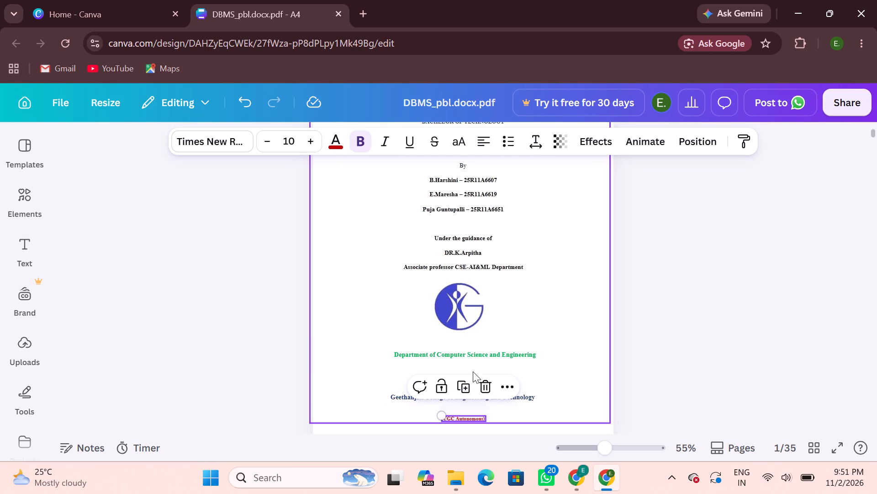
pyautogui.click(557, 394)
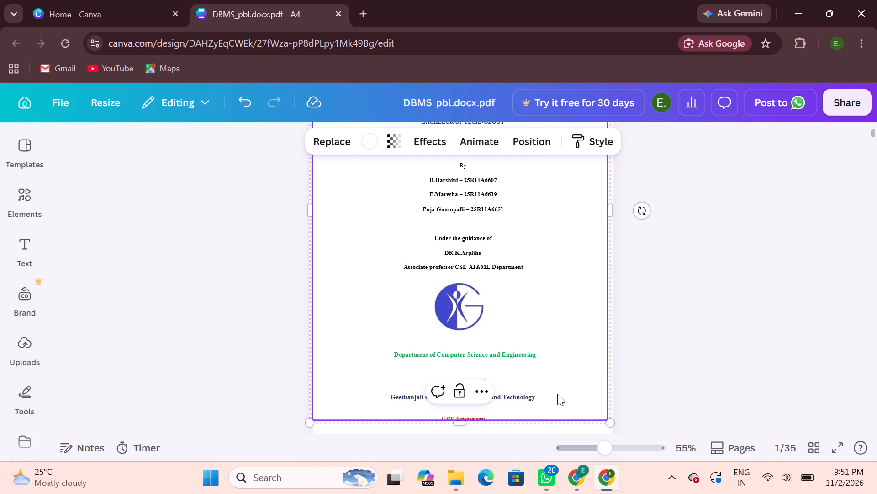
pyautogui.click(631, 351)
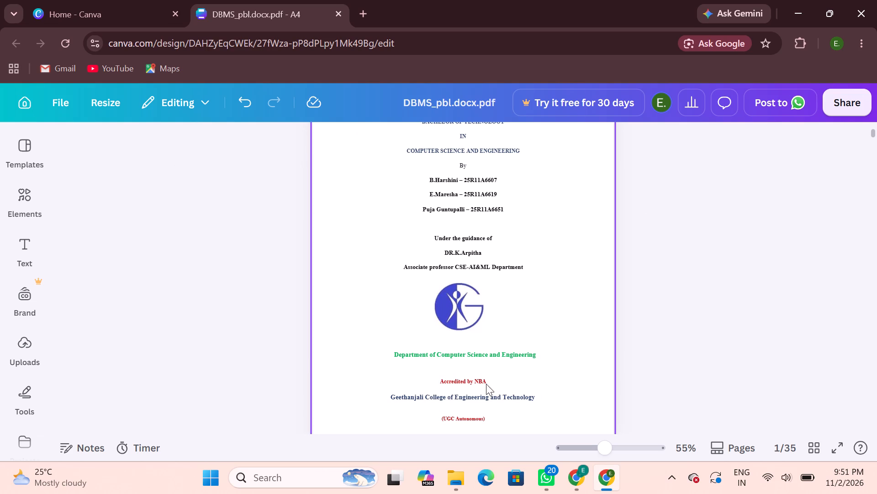
pyautogui.moveTo(479, 379); pyautogui.dragTo(479, 369)
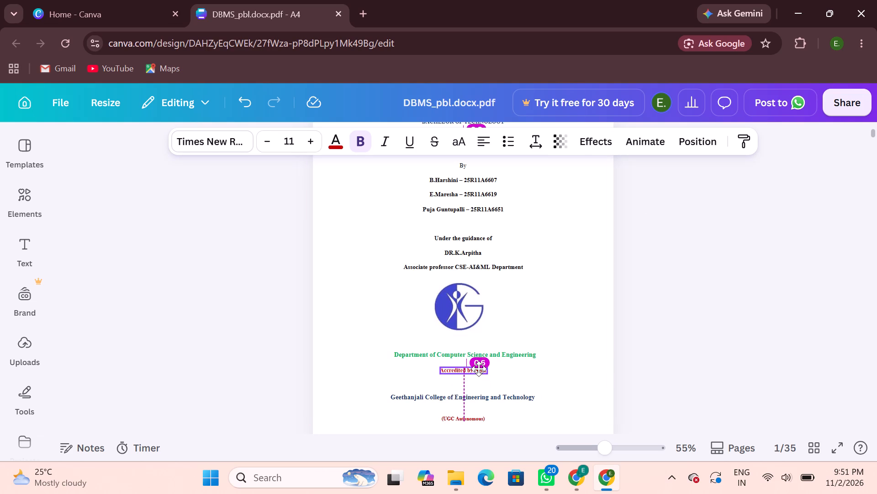
pyautogui.moveTo(479, 369); pyautogui.dragTo(480, 369)
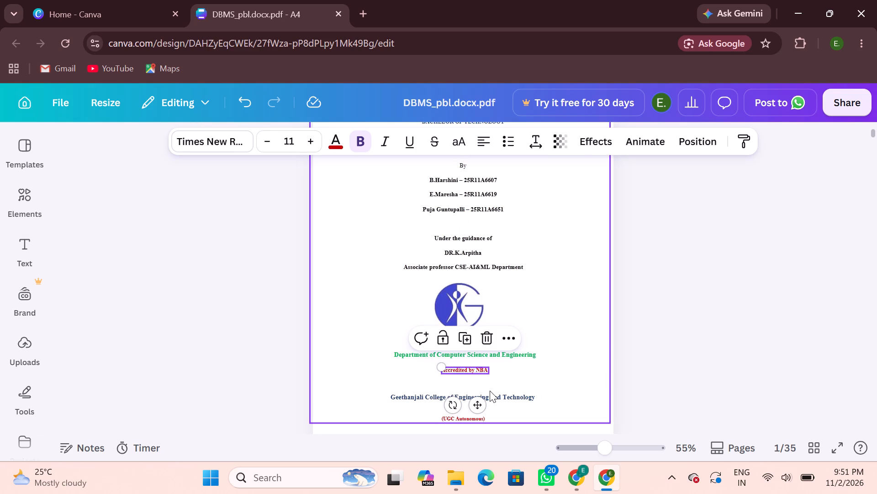
# Nudge the "Geethanjali College of Engineering and Technology" and "(UGC Autonomous)" lines slightly up on page 1, keeping them centred.
pyautogui.moveTo(493, 396); pyautogui.dragTo(493, 389)
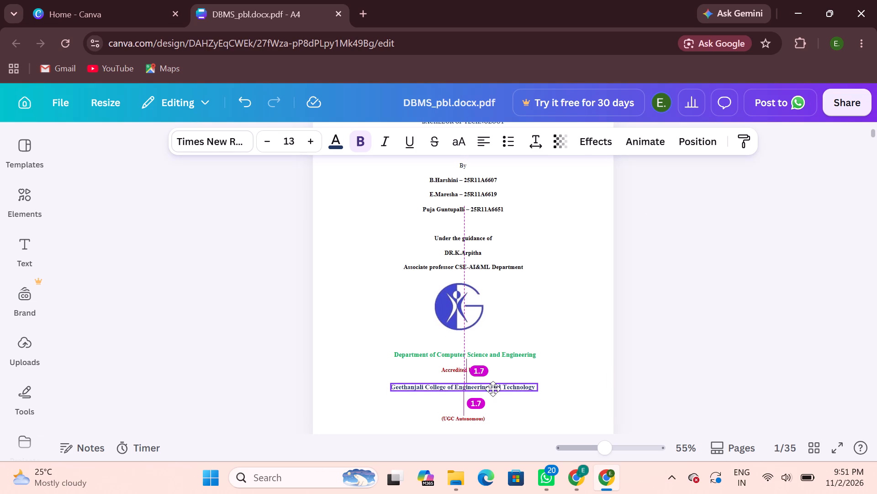
pyautogui.moveTo(493, 389); pyautogui.dragTo(493, 390)
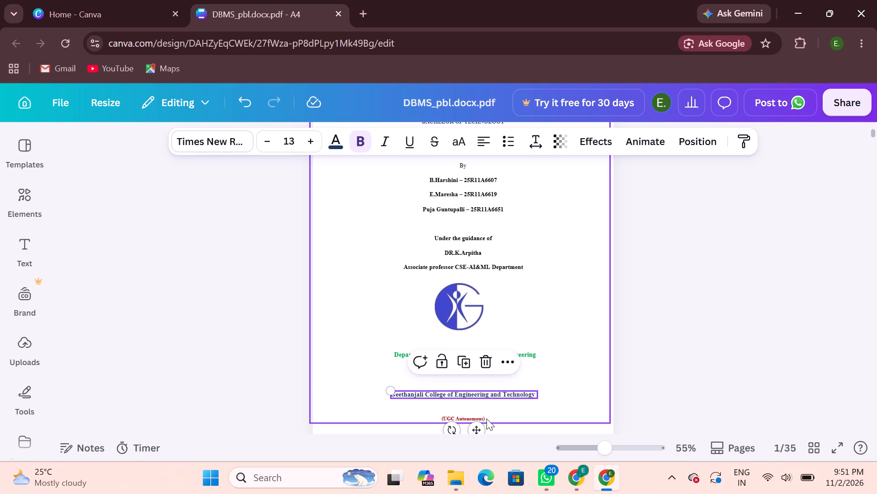
pyautogui.moveTo(473, 421); pyautogui.dragTo(472, 417)
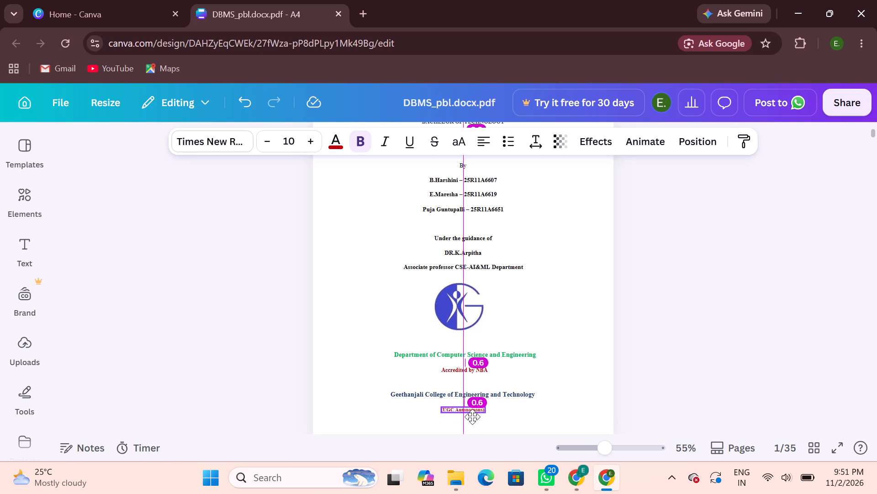
pyautogui.moveTo(472, 417); pyautogui.dragTo(472, 417)
pyautogui.click(655, 369)
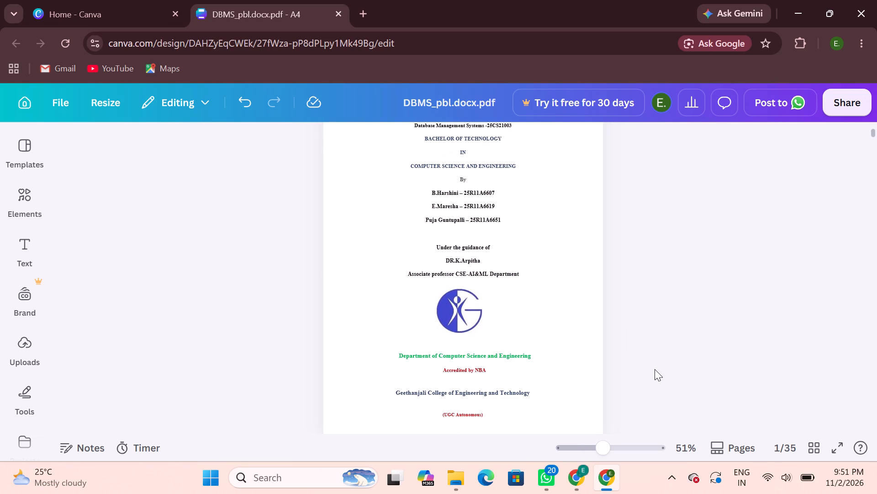
# Dismiss the chat notification and look over pages 1 to 3, checking the cover layout and the cover text continuing on page 2.
pyautogui.scroll(1, 667, 445)
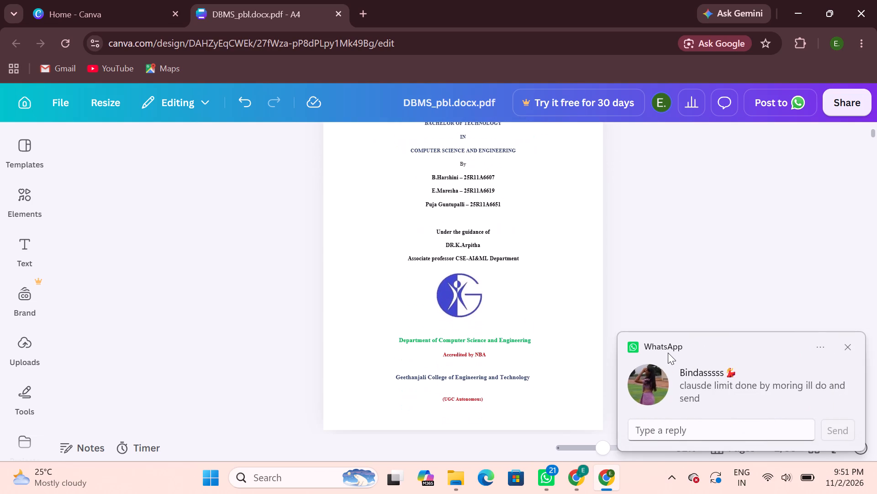
pyautogui.click(846, 347)
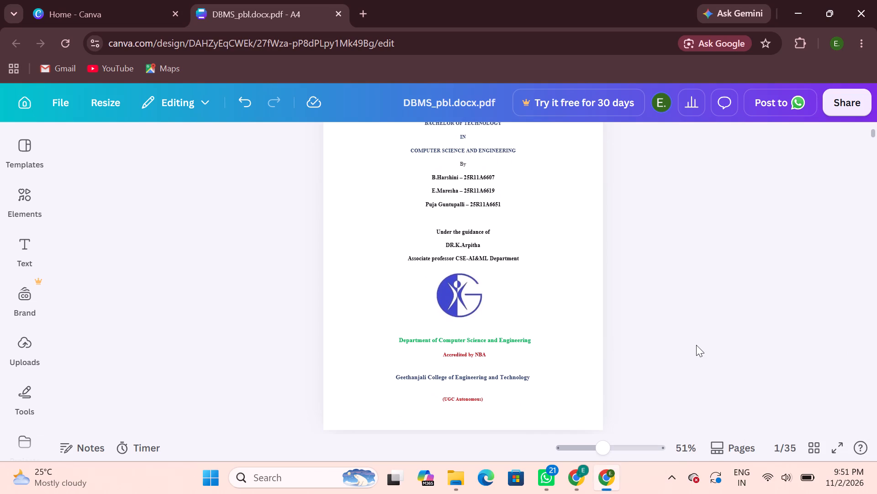
pyautogui.scroll(-4, 696, 345)
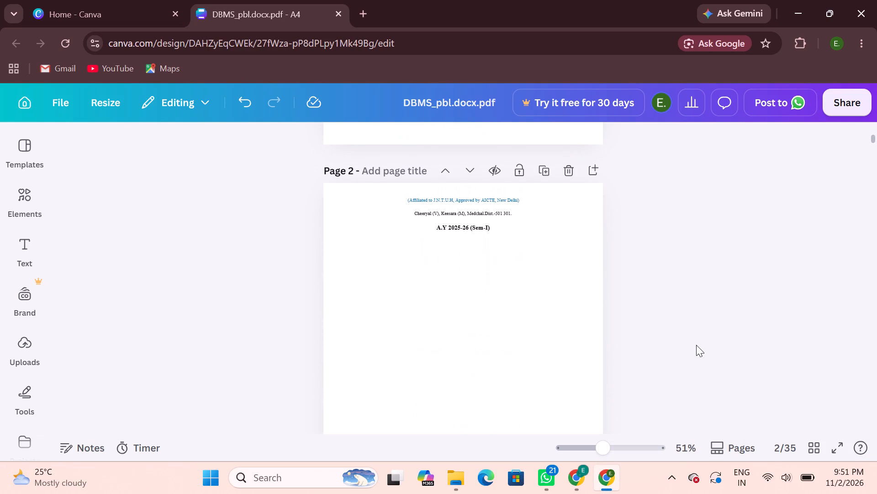
pyautogui.scroll(-2, 696, 345)
pyautogui.scroll(2, 696, 345)
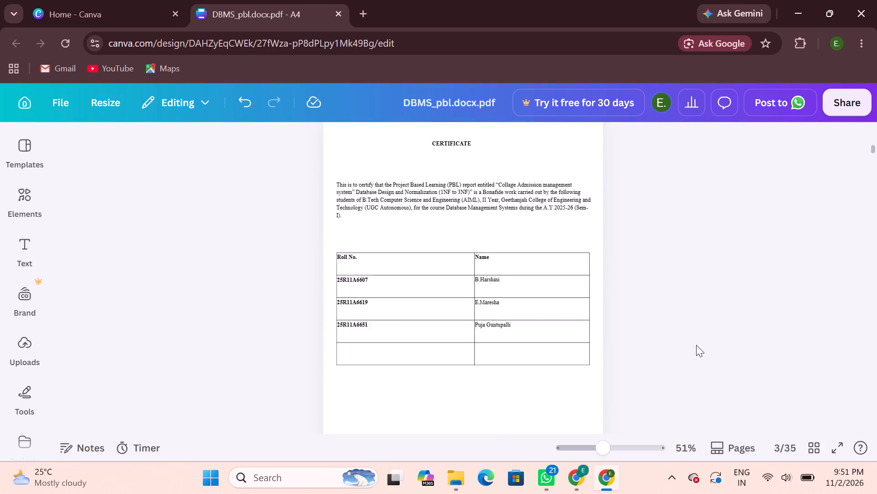
pyautogui.scroll(4, 696, 345)
pyautogui.scroll(-1, 696, 345)
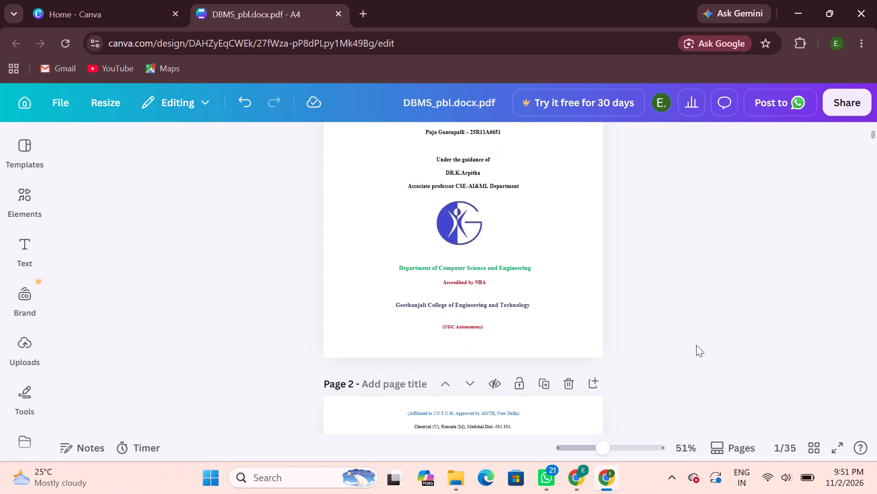
pyautogui.scroll(-2, 696, 345)
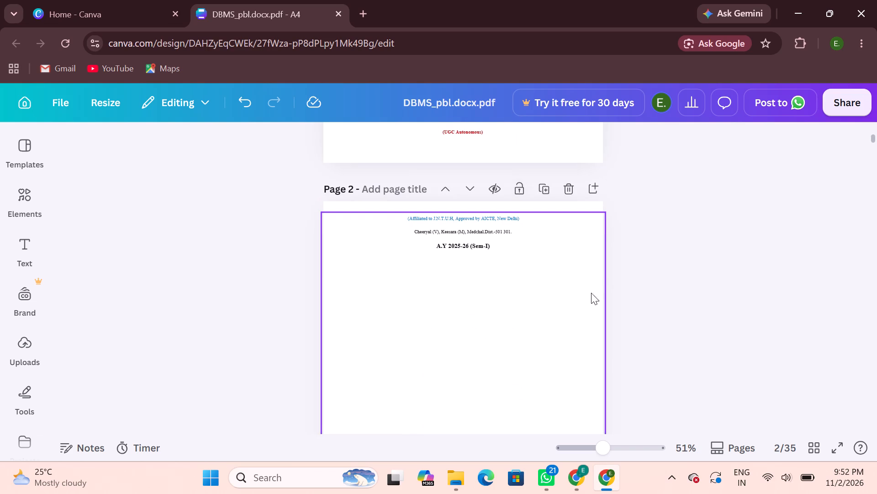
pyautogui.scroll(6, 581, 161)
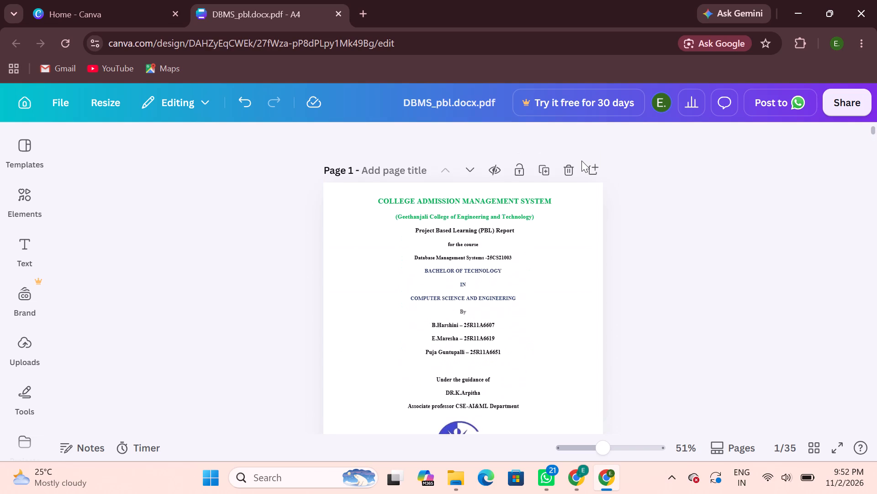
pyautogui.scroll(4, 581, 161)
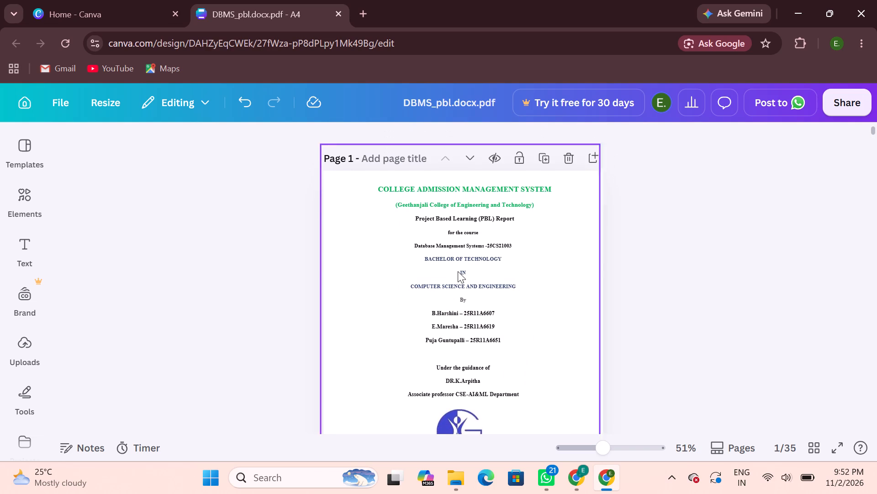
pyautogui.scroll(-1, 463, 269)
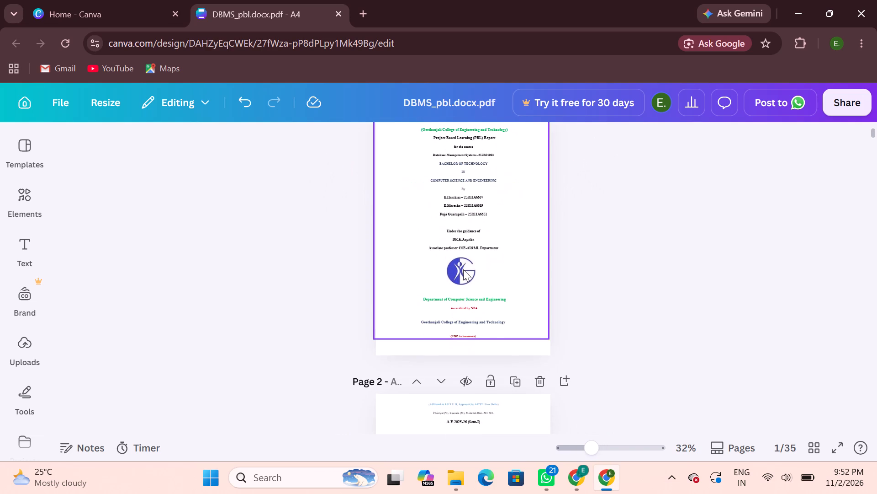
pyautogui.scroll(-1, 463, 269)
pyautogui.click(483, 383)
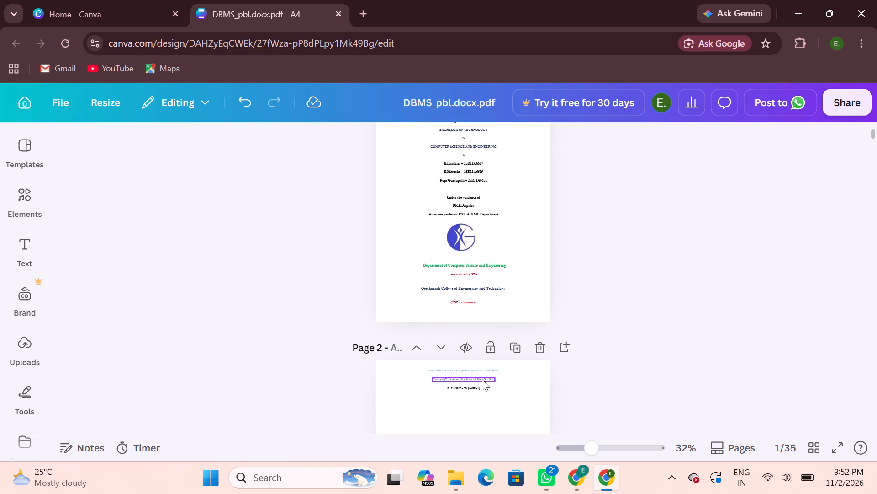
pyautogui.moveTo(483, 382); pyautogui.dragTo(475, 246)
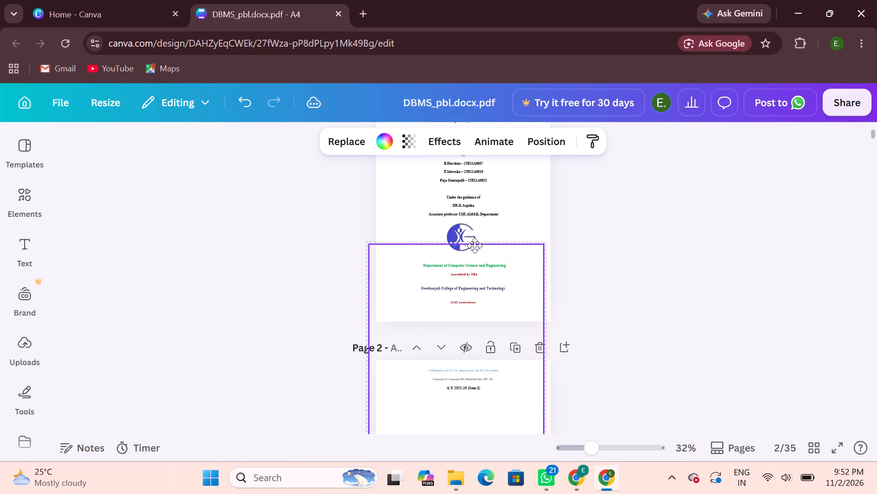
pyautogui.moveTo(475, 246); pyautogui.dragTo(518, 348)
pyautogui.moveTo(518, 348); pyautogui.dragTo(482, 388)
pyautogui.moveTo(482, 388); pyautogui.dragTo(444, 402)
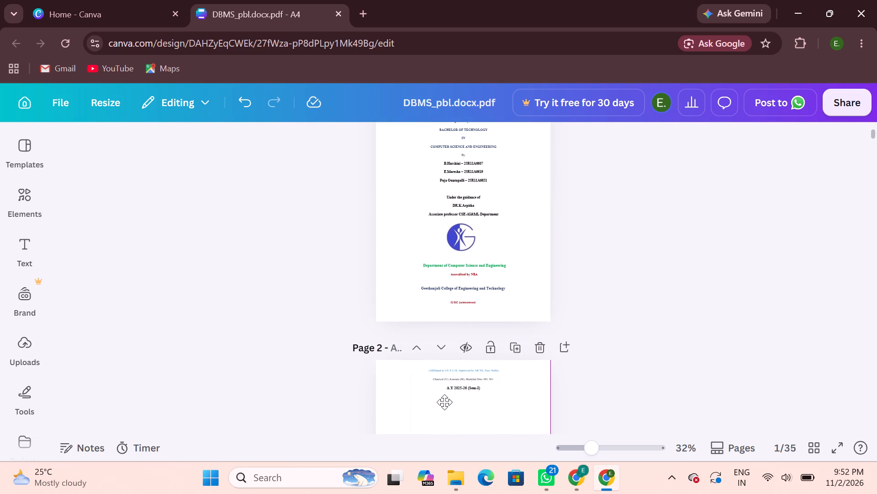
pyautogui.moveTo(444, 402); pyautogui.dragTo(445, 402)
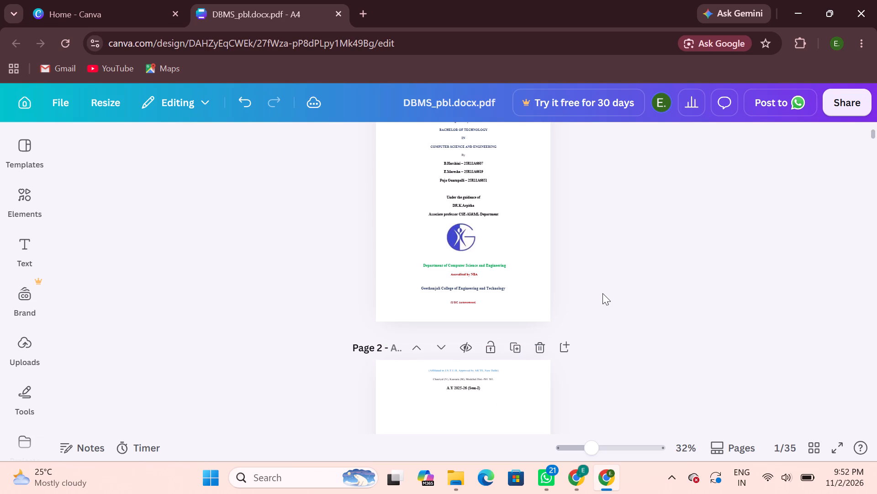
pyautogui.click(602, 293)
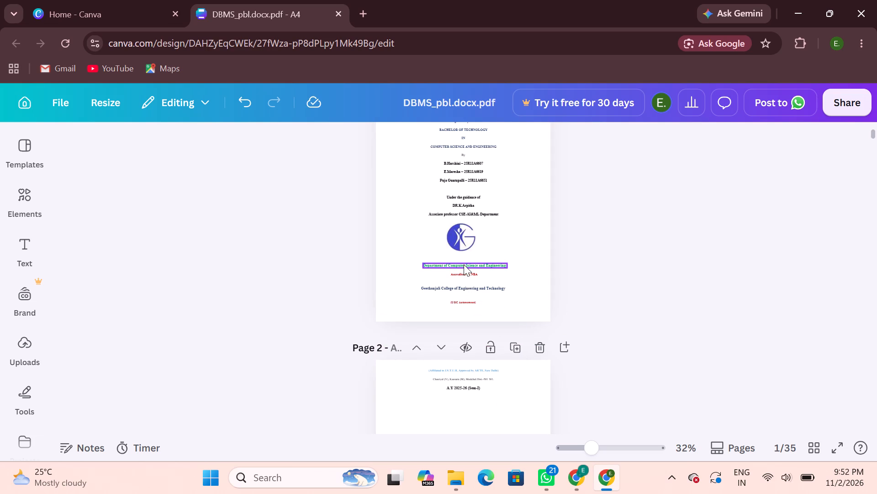
# Move the green department line on page 1 up beneath the college logo, and the logo closer to the associate professor line.
pyautogui.moveTo(464, 264); pyautogui.dragTo(465, 256)
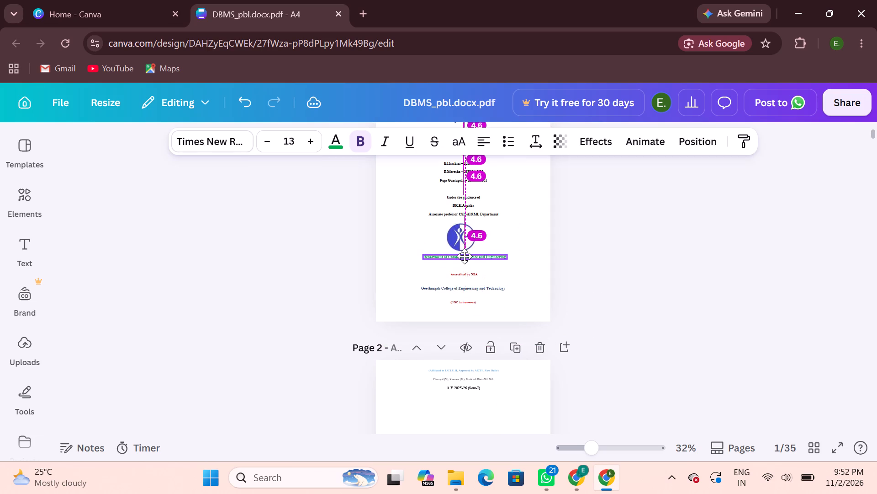
pyautogui.moveTo(465, 256); pyautogui.dragTo(466, 256)
pyautogui.doubleClick(465, 242)
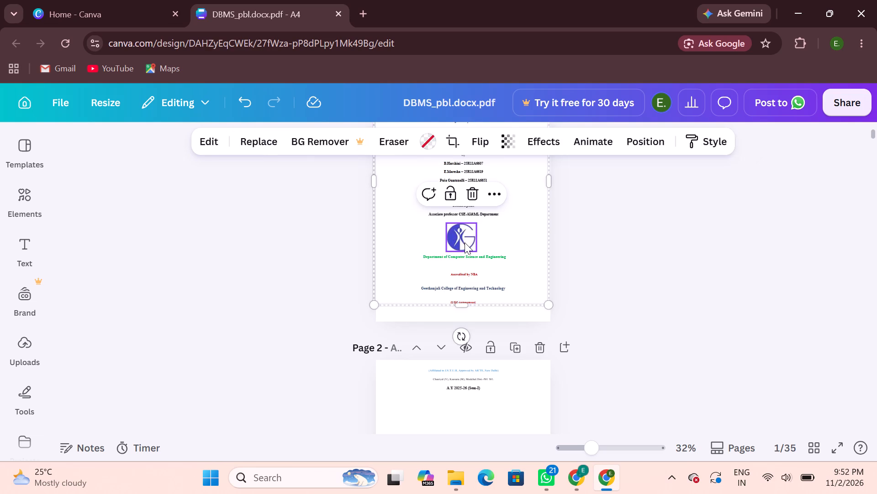
pyautogui.click(604, 209)
pyautogui.click(470, 231)
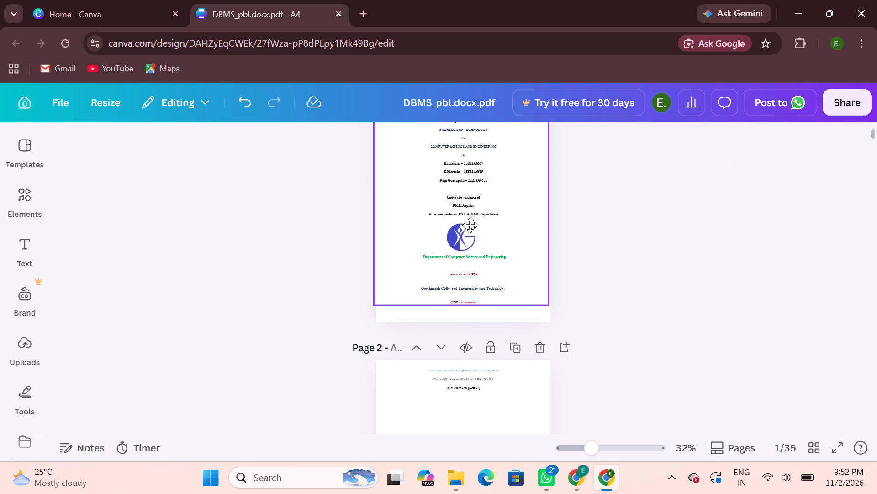
pyautogui.moveTo(468, 234); pyautogui.dragTo(466, 226)
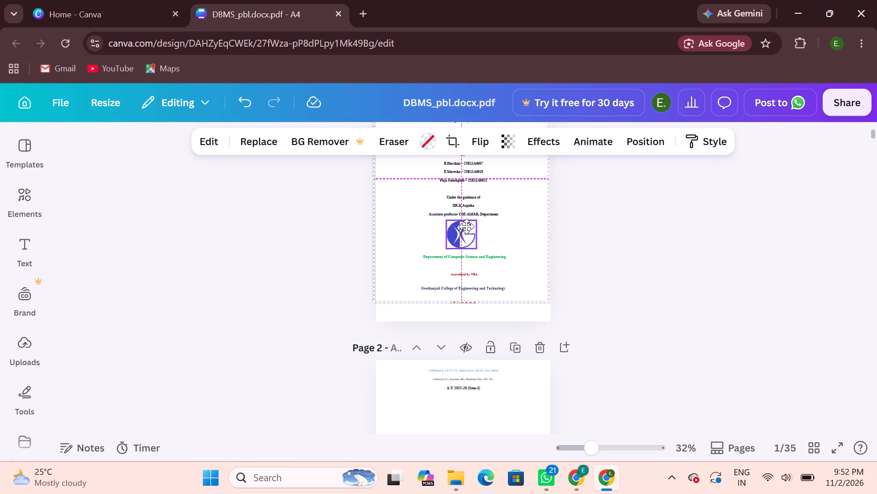
pyautogui.moveTo(466, 226); pyautogui.dragTo(466, 229)
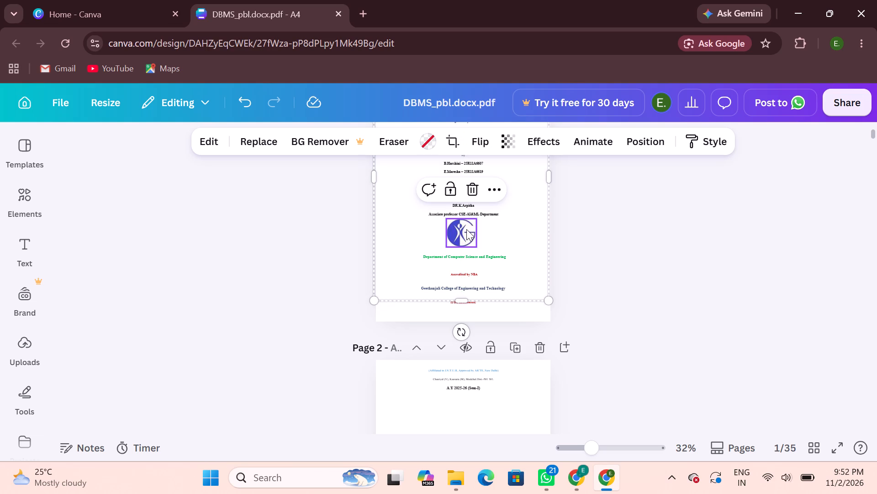
pyautogui.click(556, 222)
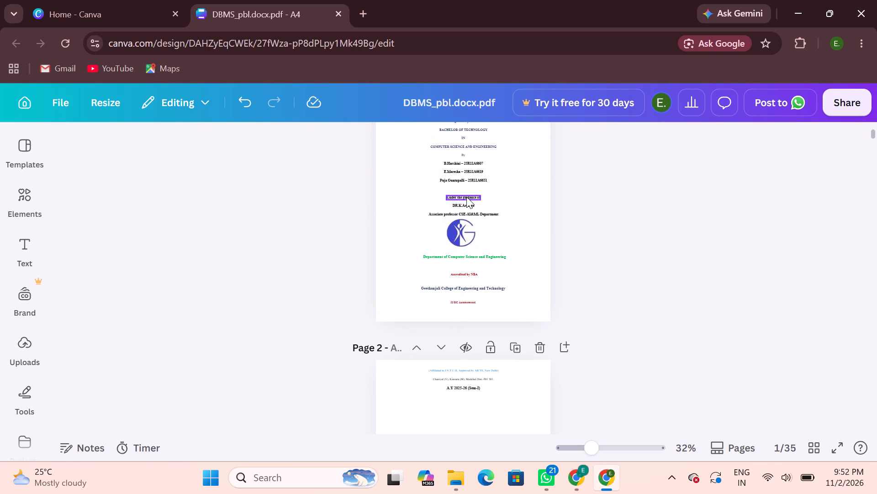
# Move the "Under the guidance of", guide name and associate professor lines up directly below the student names on page 1, evenly spaced.
pyautogui.moveTo(466, 197); pyautogui.dragTo(466, 189)
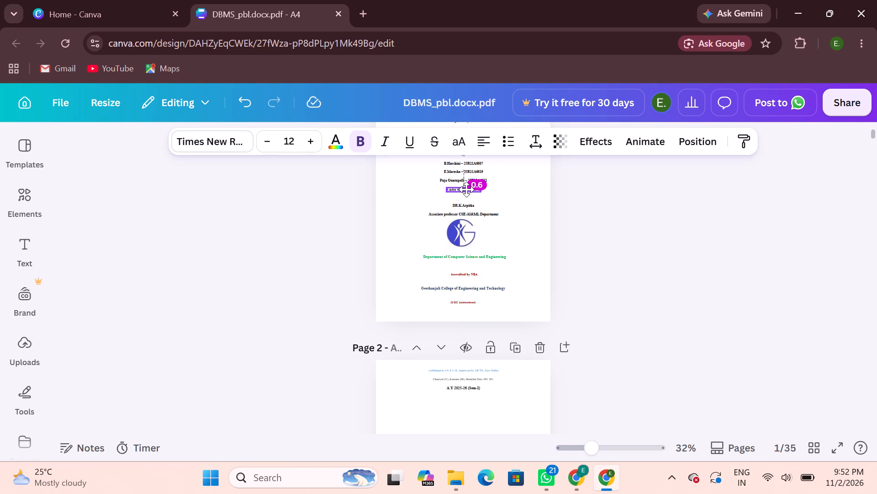
pyautogui.moveTo(466, 189); pyautogui.dragTo(465, 189)
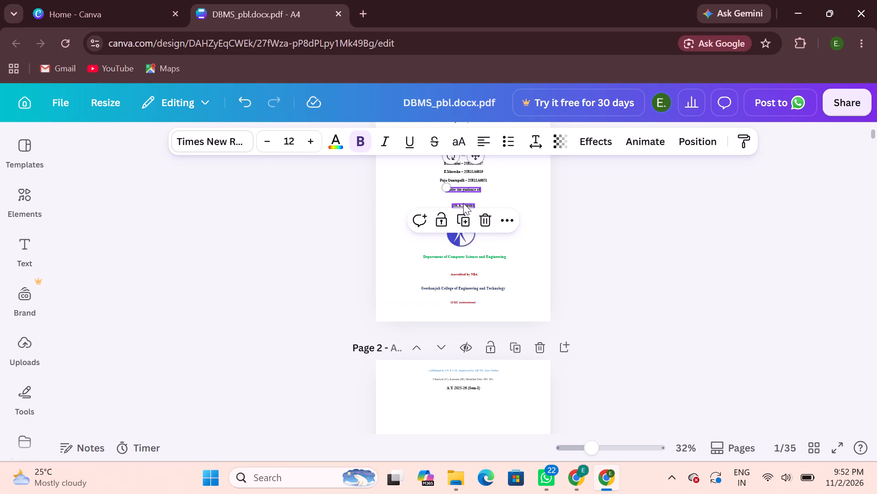
pyautogui.click(463, 203)
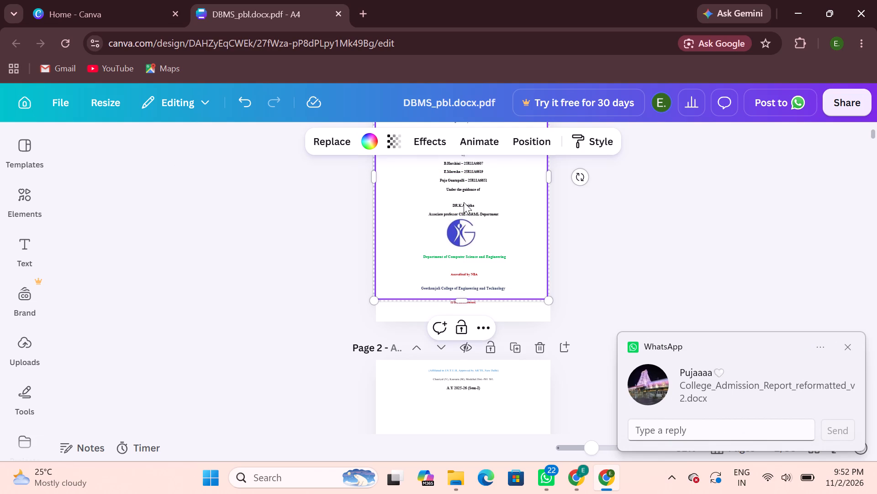
pyautogui.moveTo(470, 207); pyautogui.dragTo(470, 201)
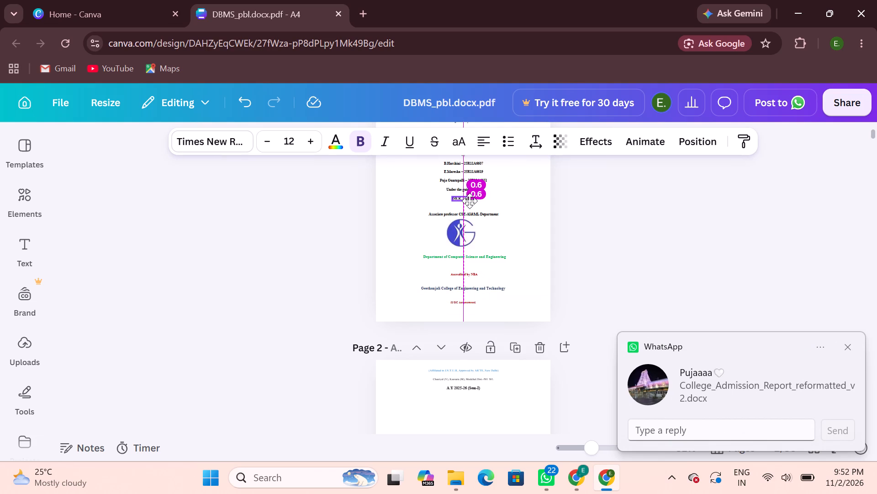
pyautogui.moveTo(470, 201); pyautogui.dragTo(469, 199)
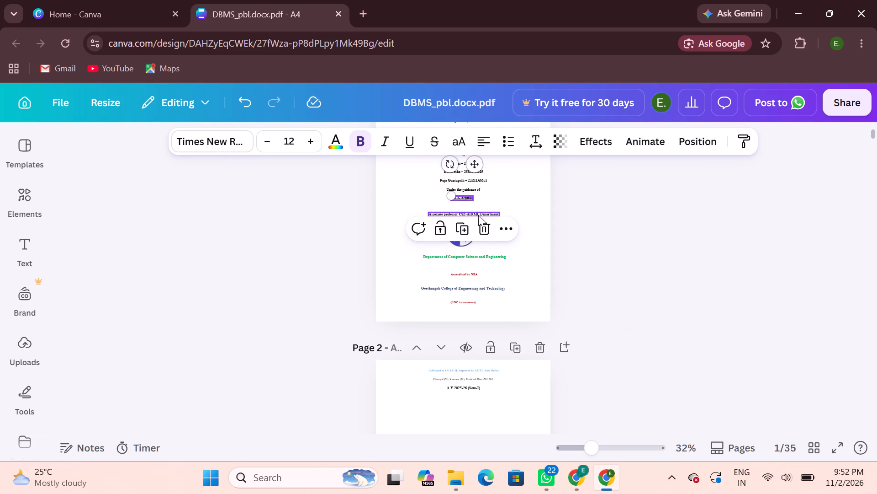
pyautogui.click(480, 209)
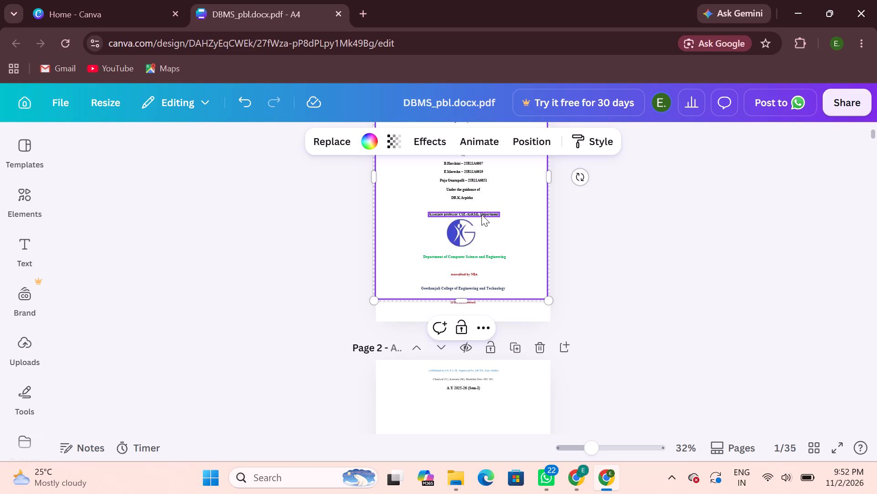
pyautogui.moveTo(481, 215); pyautogui.dragTo(481, 206)
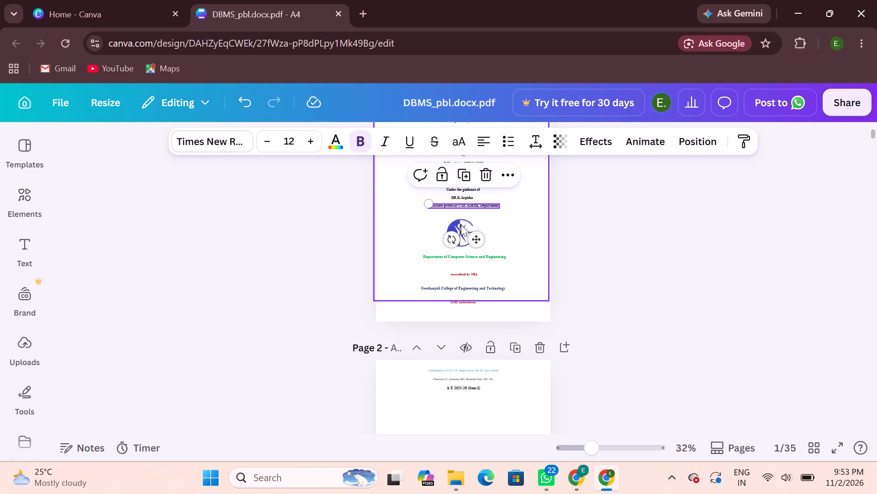
# Move the college logo up beneath the associate professor line and place the green department line directly below the logo.
pyautogui.click(461, 225)
pyautogui.click(461, 225)
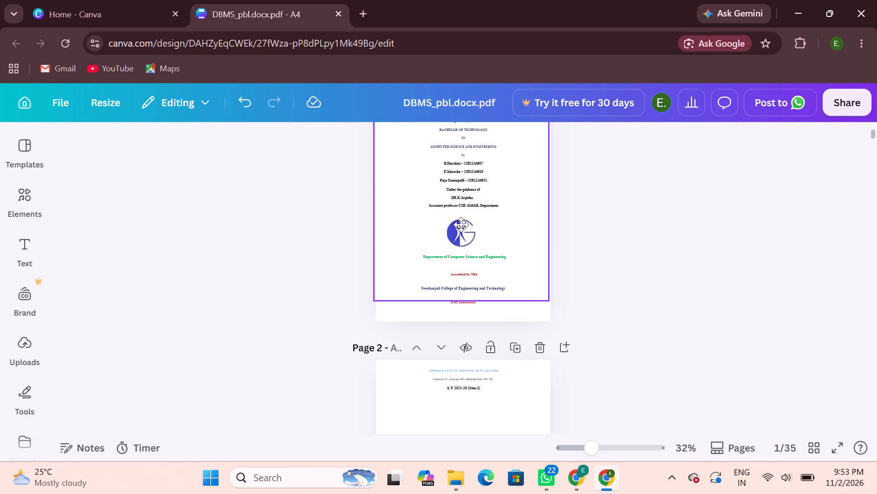
pyautogui.click(461, 225)
pyautogui.moveTo(461, 225); pyautogui.dragTo(461, 216)
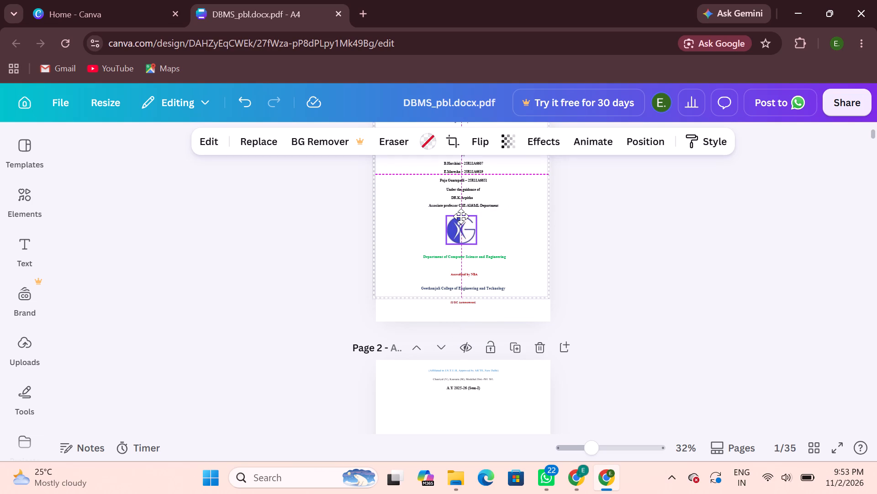
pyautogui.moveTo(461, 216); pyautogui.dragTo(461, 217)
pyautogui.moveTo(465, 254); pyautogui.dragTo(465, 249)
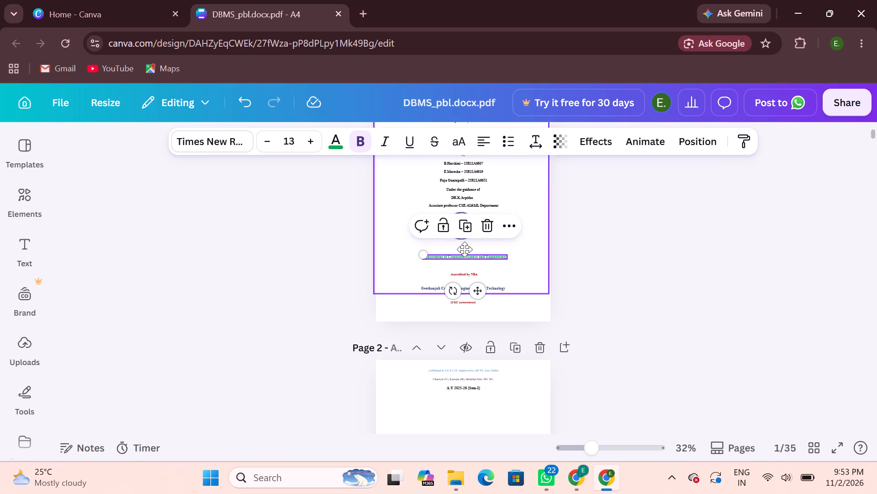
pyautogui.moveTo(465, 249); pyautogui.dragTo(465, 245)
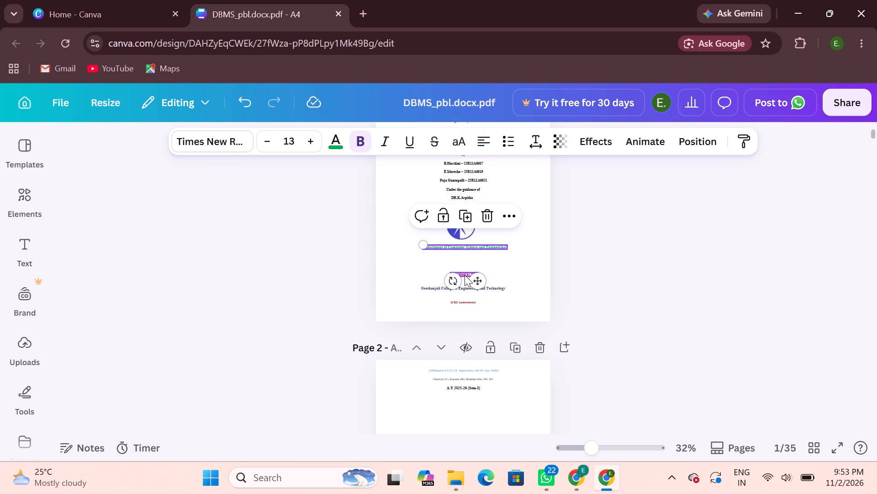
# Stack the "Accredited by NBA", "Geethanjali College of Engineering and Technology" and "(UGC Autonomous)" lines closely below the green department line on page 1.
pyautogui.moveTo(465, 275); pyautogui.dragTo(465, 258)
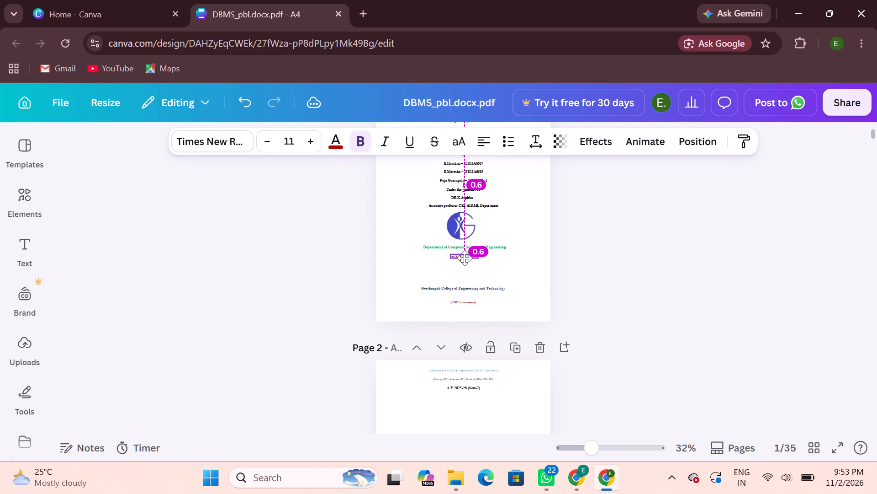
pyautogui.moveTo(465, 258); pyautogui.dragTo(465, 257)
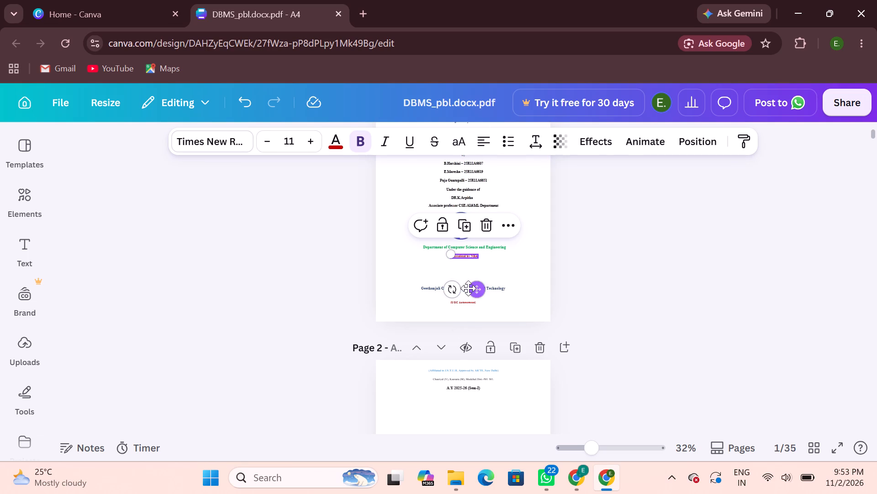
pyautogui.moveTo(467, 290); pyautogui.dragTo(466, 270)
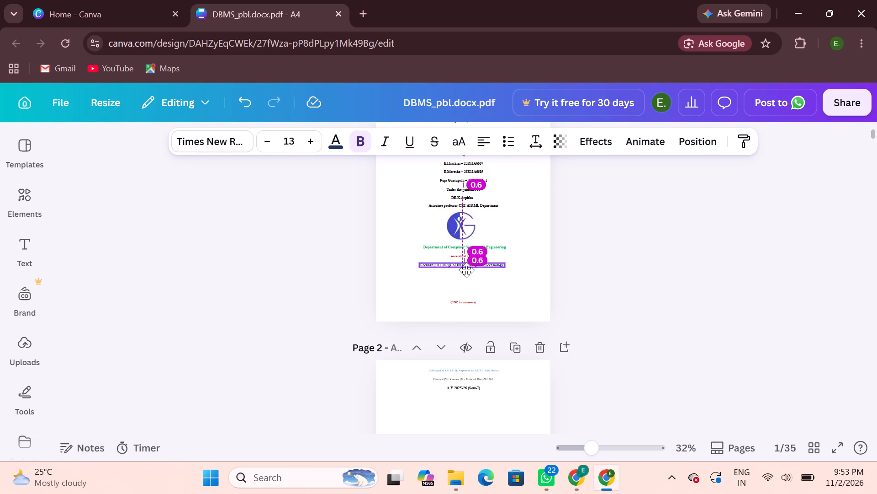
pyautogui.moveTo(466, 270); pyautogui.dragTo(467, 266)
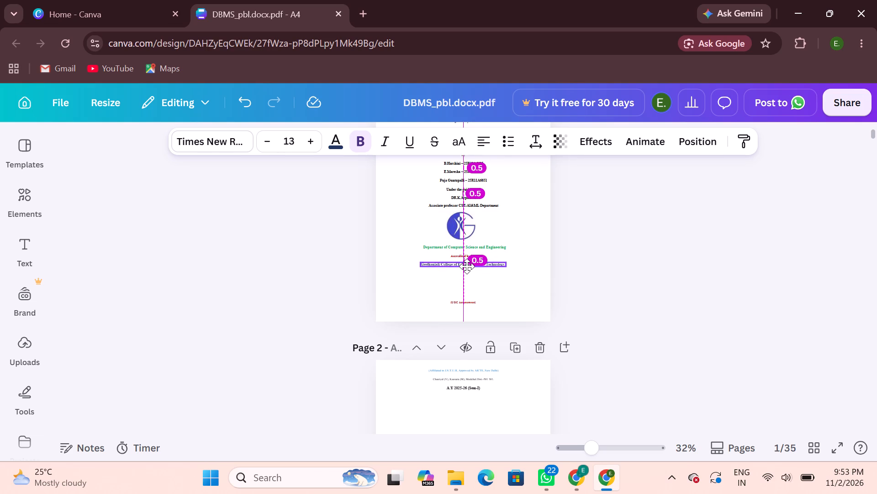
pyautogui.moveTo(467, 266); pyautogui.dragTo(467, 264)
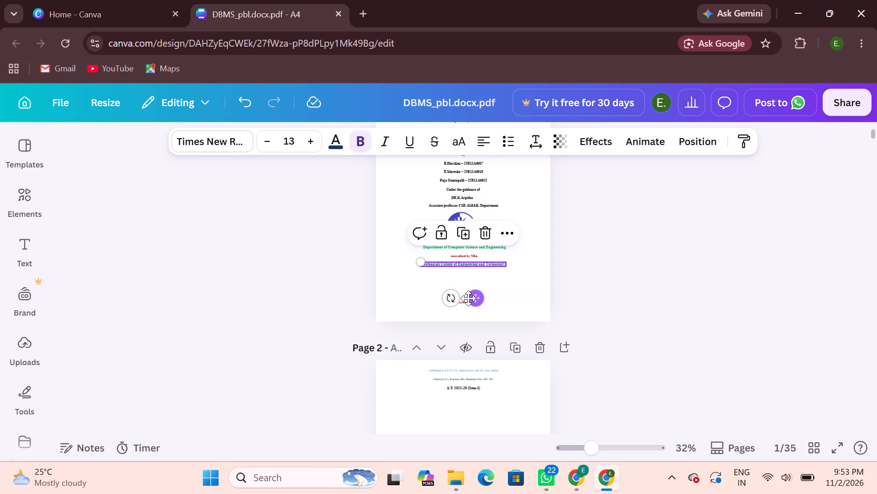
pyautogui.moveTo(464, 303); pyautogui.dragTo(464, 293)
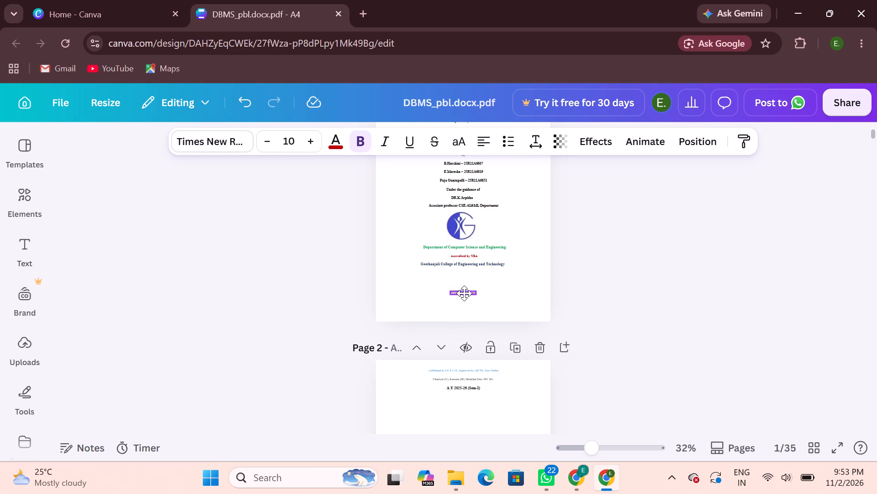
pyautogui.moveTo(464, 293); pyautogui.dragTo(465, 274)
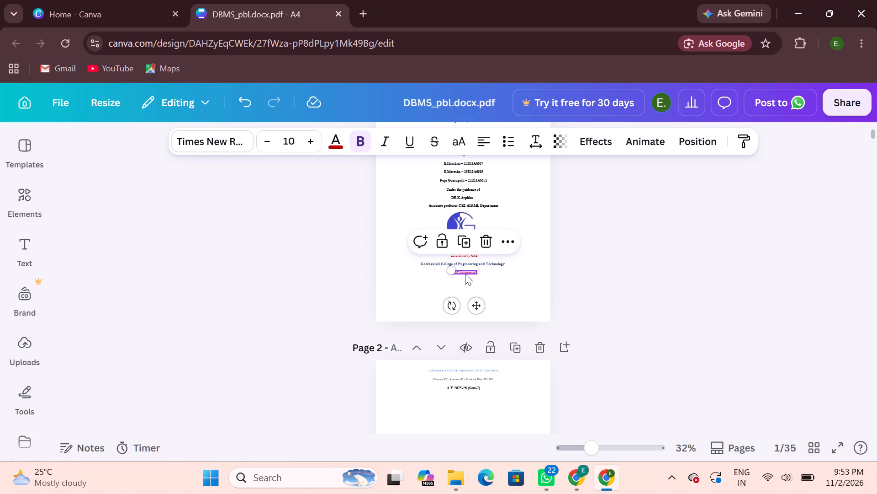
# Move the blue affiliation line, the college address line and "A.Y 2025-26 (Sem-I)" from page 2 to page 1, below "(UGC Autonomous)".
pyautogui.moveTo(453, 369); pyautogui.dragTo(452, 289)
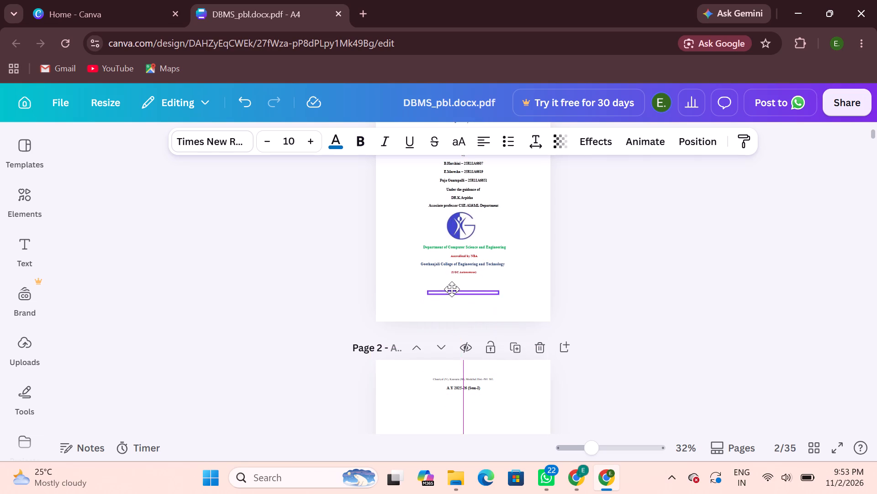
pyautogui.moveTo(452, 289); pyautogui.dragTo(452, 276)
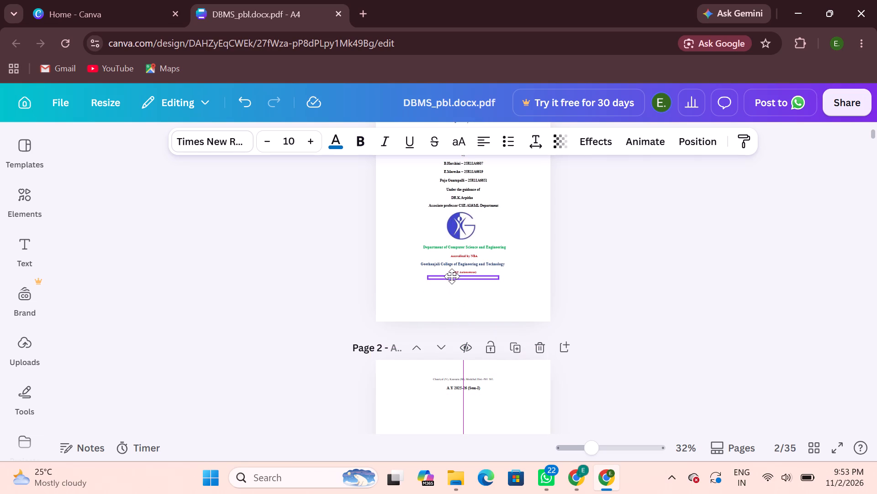
pyautogui.moveTo(452, 276); pyautogui.dragTo(454, 277)
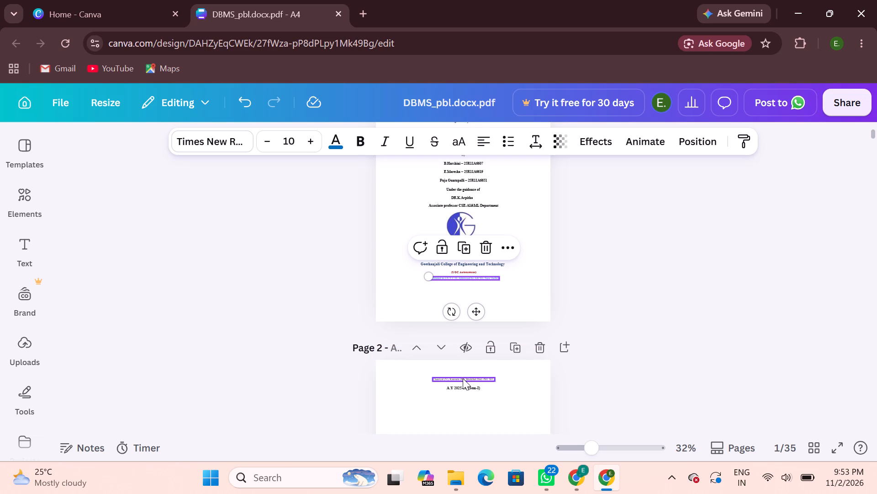
pyautogui.moveTo(463, 379); pyautogui.dragTo(462, 287)
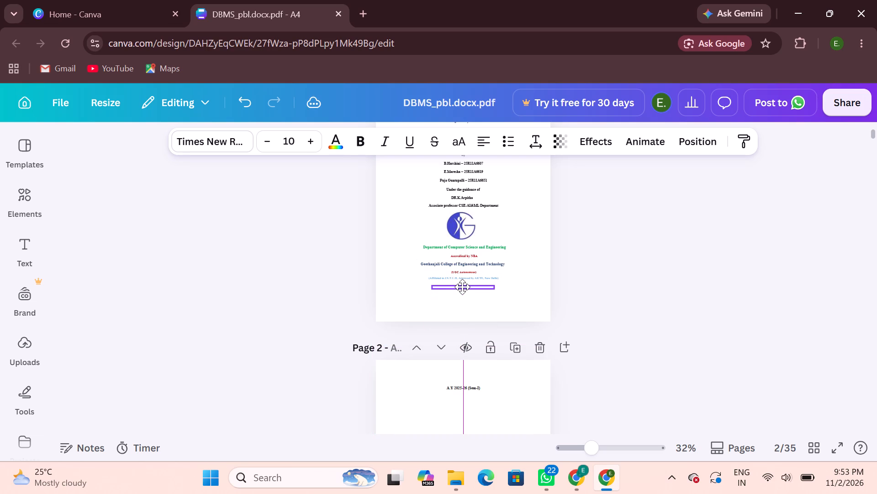
pyautogui.moveTo(462, 287); pyautogui.dragTo(464, 287)
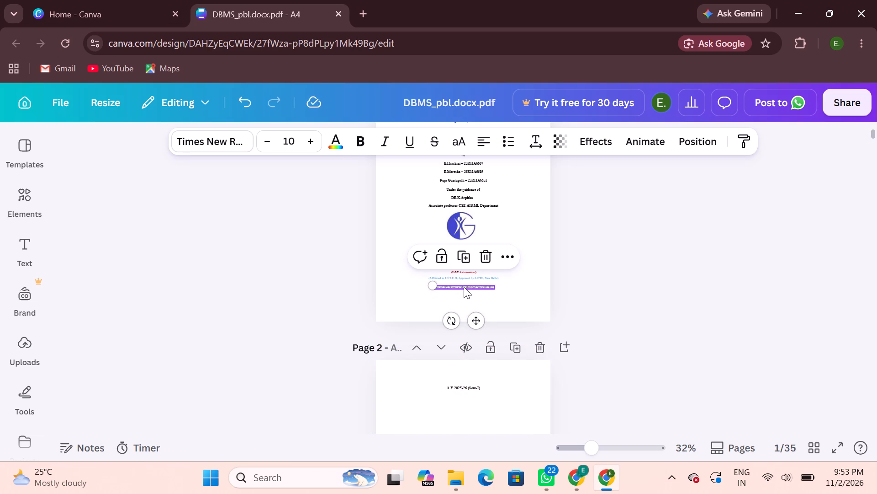
pyautogui.moveTo(470, 388); pyautogui.dragTo(465, 299)
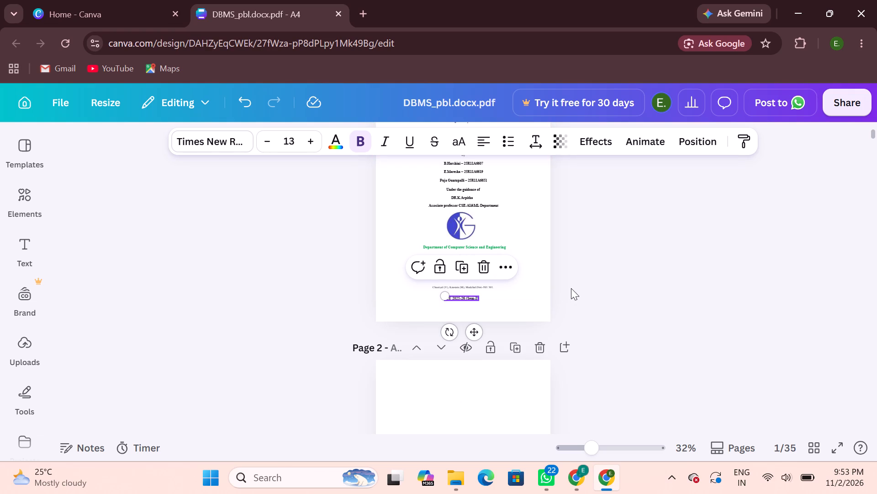
pyautogui.click(571, 288)
# Shift the frame holding the college logo on page 1 slightly so the logo is centred above the green department line.
pyautogui.scroll(2, 571, 288)
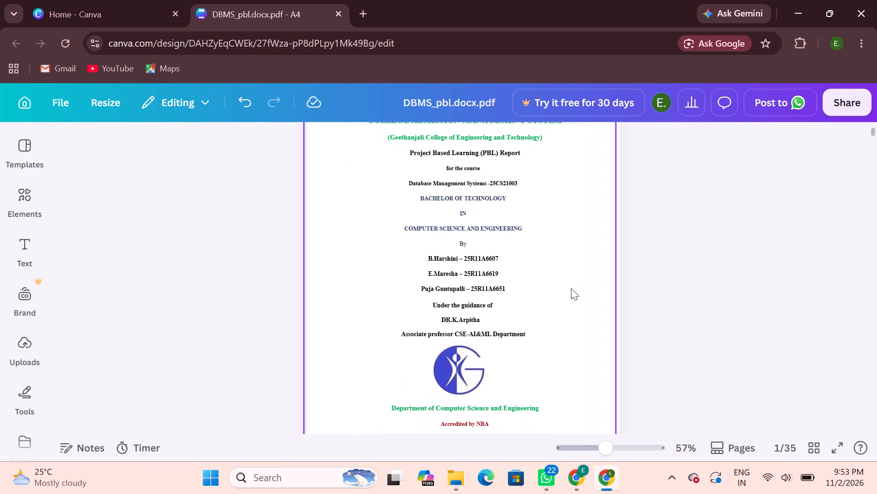
pyautogui.scroll(-2, 571, 288)
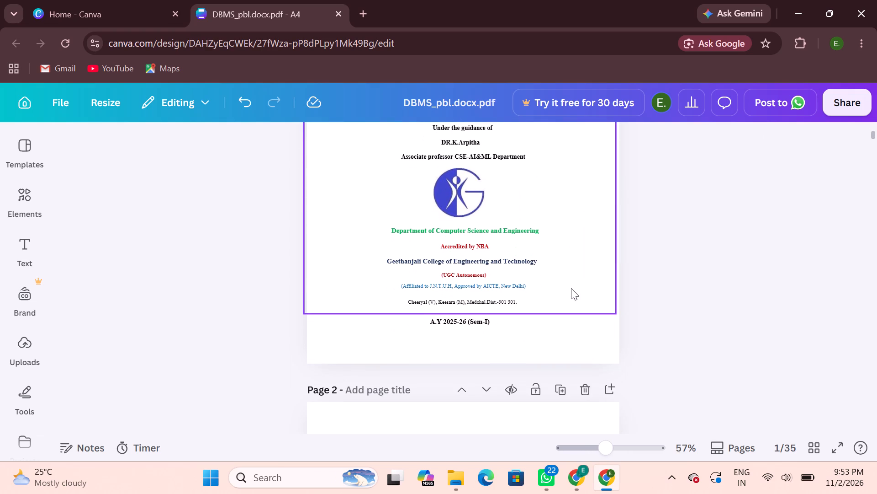
pyautogui.moveTo(562, 285); pyautogui.dragTo(565, 292)
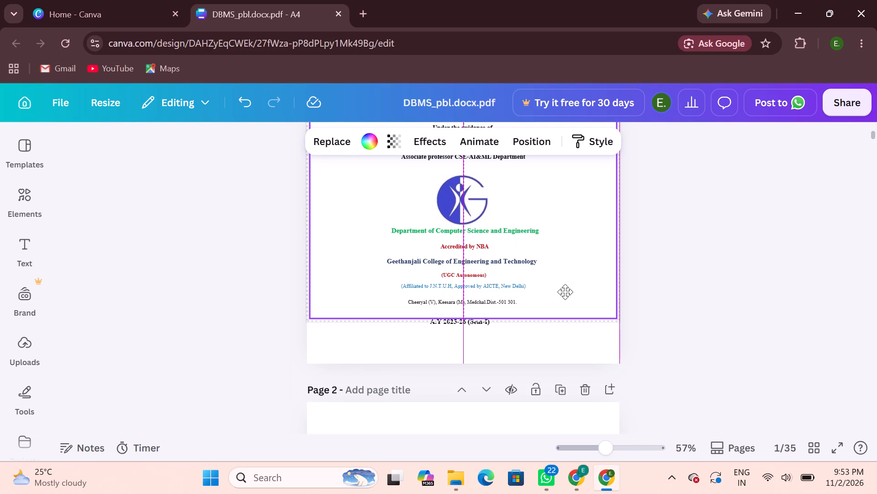
pyautogui.moveTo(565, 292); pyautogui.dragTo(567, 285)
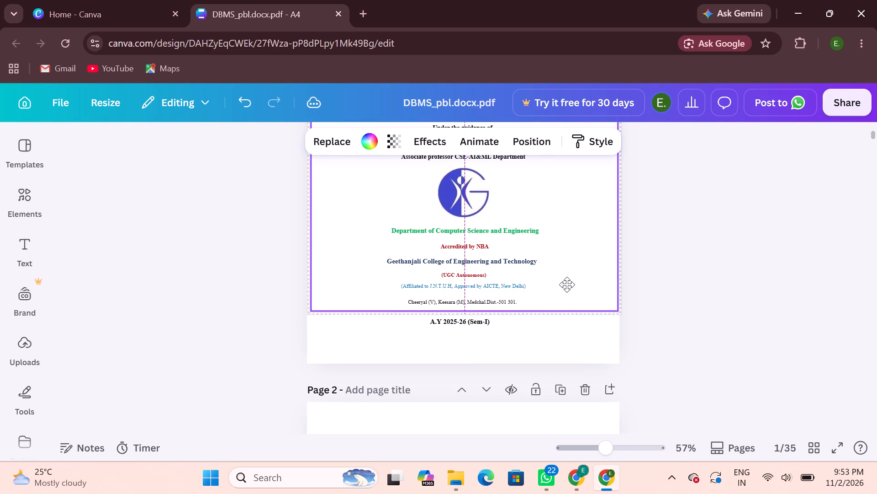
pyautogui.moveTo(567, 285); pyautogui.dragTo(568, 285)
pyautogui.click(664, 242)
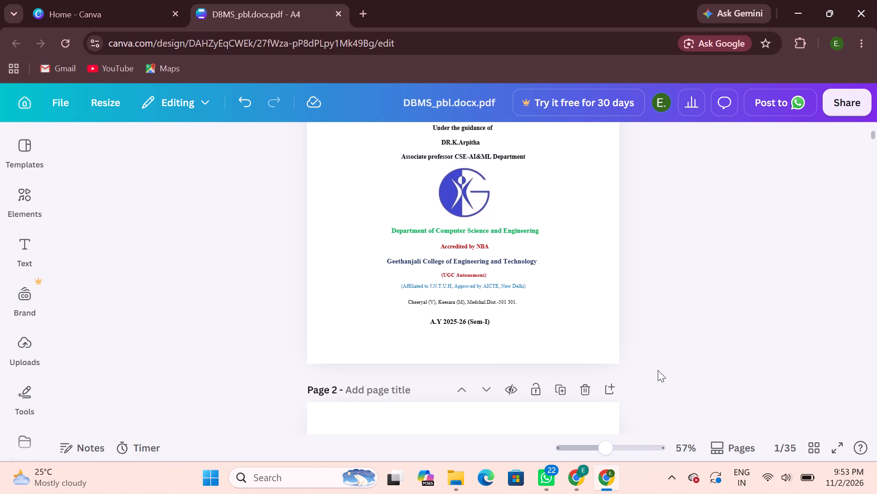
# Check the cover page layout and delete the emptied page 2.
pyautogui.scroll(3, 664, 327)
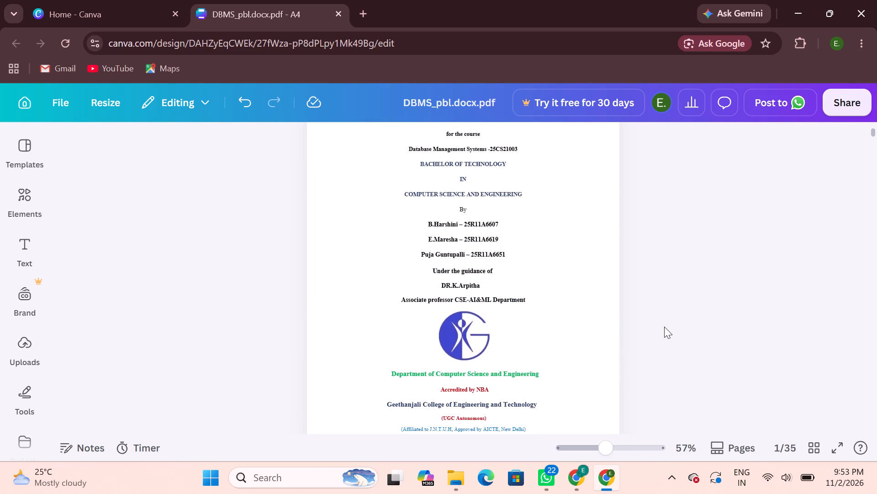
pyautogui.scroll(2, 664, 327)
pyautogui.scroll(-3, 664, 327)
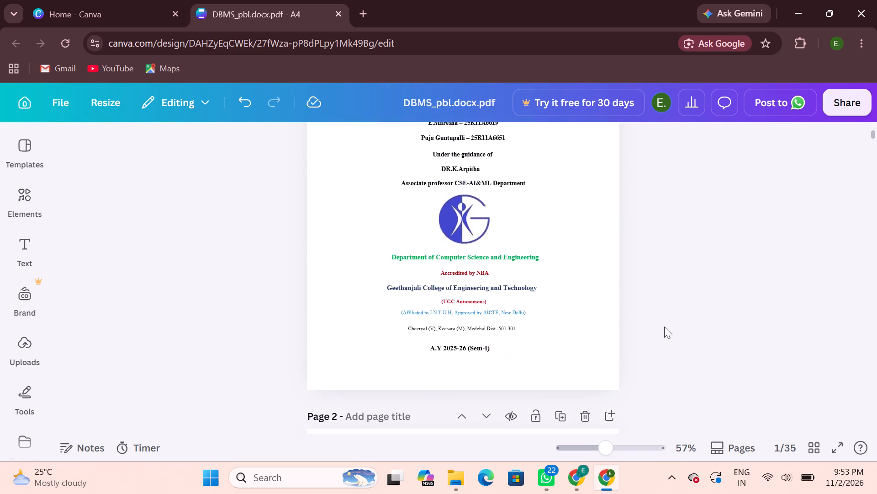
pyautogui.scroll(-3, 664, 327)
pyautogui.click(664, 327)
pyautogui.scroll(1, 664, 327)
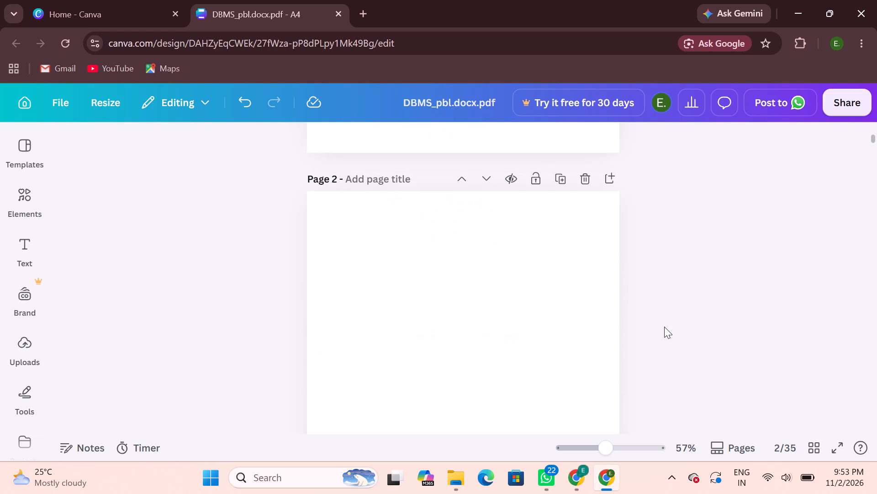
pyautogui.click(585, 181)
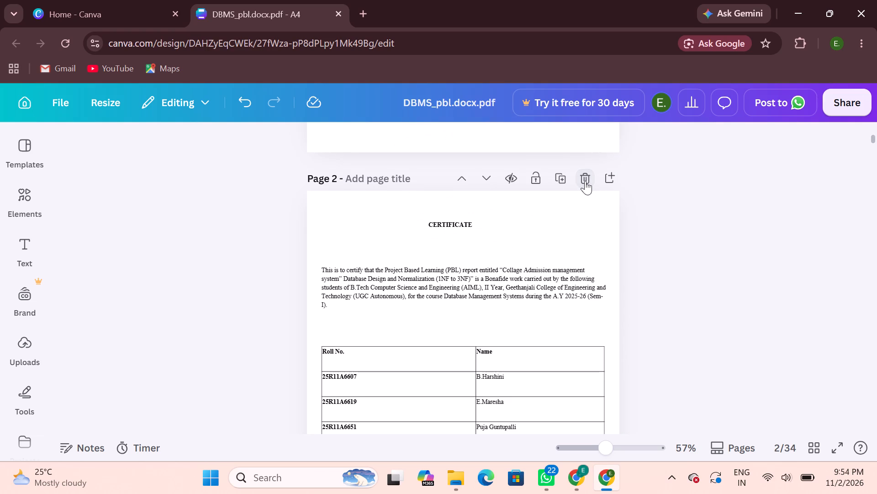
# Enlarge the "CERTIFICATE" heading on page 2 to font size 19.8 and place it near the page's left margin.
pyautogui.click(457, 224)
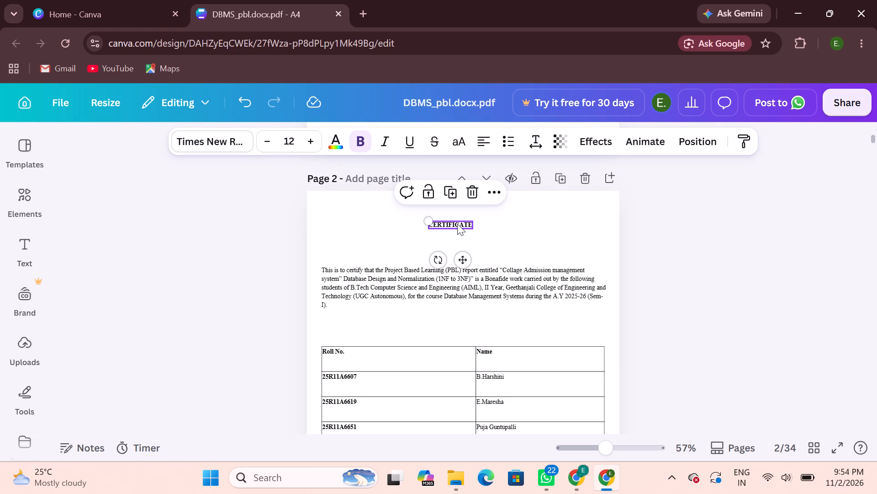
pyautogui.scroll(4, 457, 224)
pyautogui.scroll(-1, 457, 224)
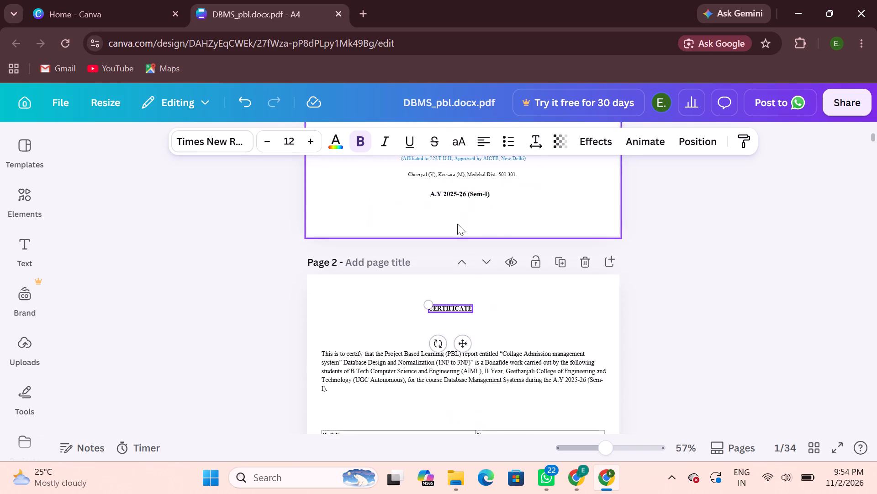
pyautogui.scroll(-2, 457, 224)
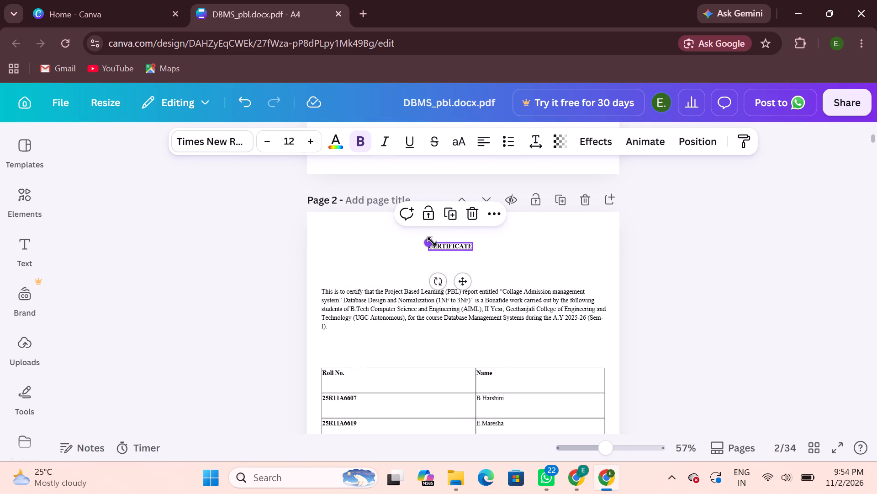
pyautogui.moveTo(432, 242); pyautogui.dragTo(402, 246)
pyautogui.moveTo(418, 245); pyautogui.dragTo(378, 252)
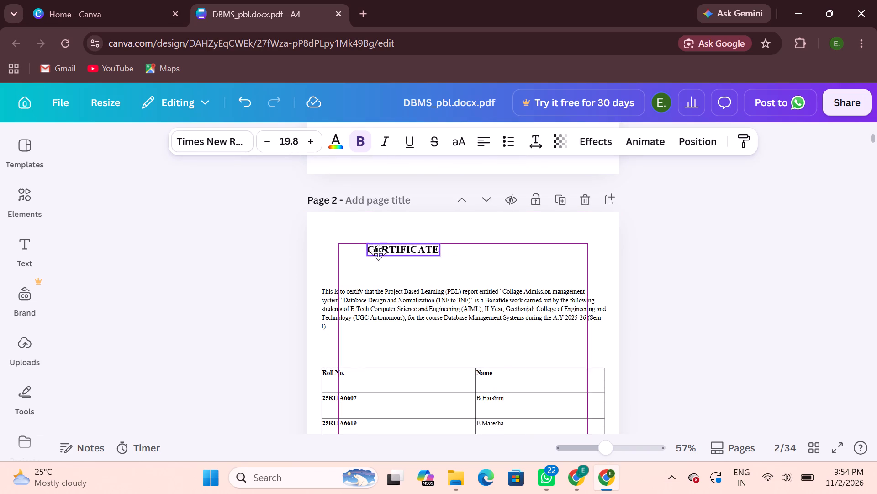
pyautogui.moveTo(378, 252); pyautogui.dragTo(355, 250)
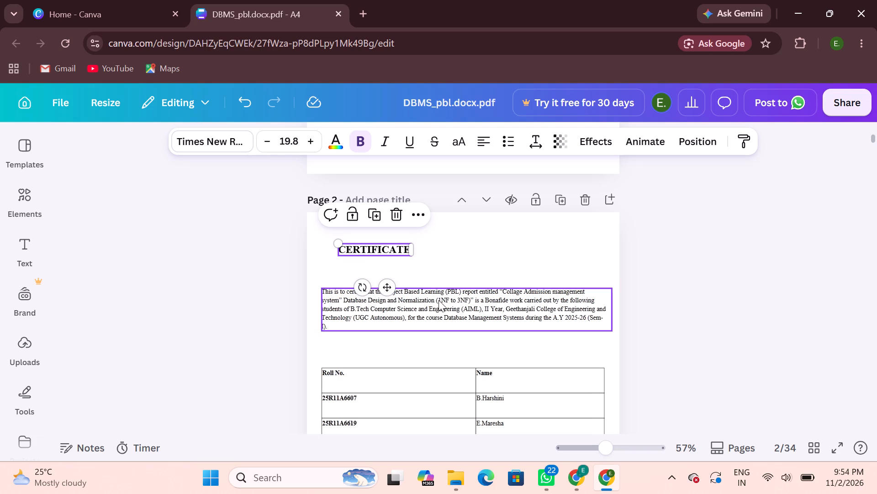
# Move the certification paragraph up under the "CERTIFICATE" heading, align their left edges, and narrow its text box to fit within the page margins.
pyautogui.click(438, 300)
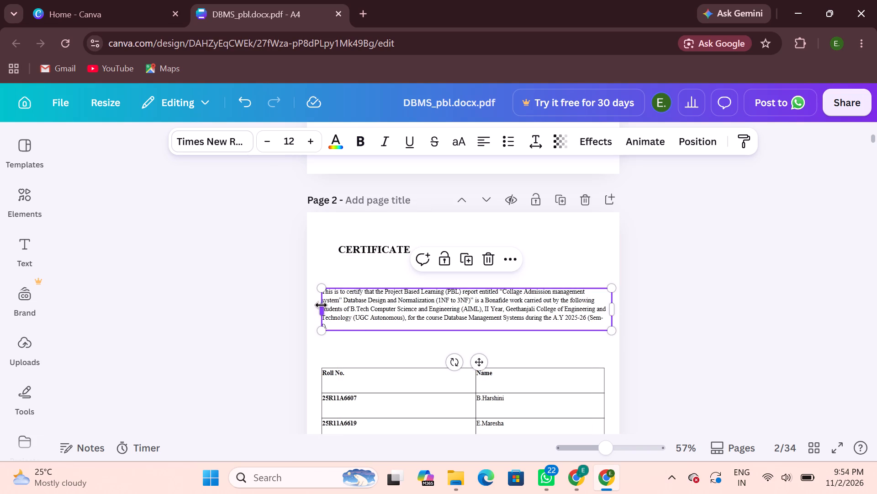
pyautogui.moveTo(322, 305); pyautogui.dragTo(330, 278)
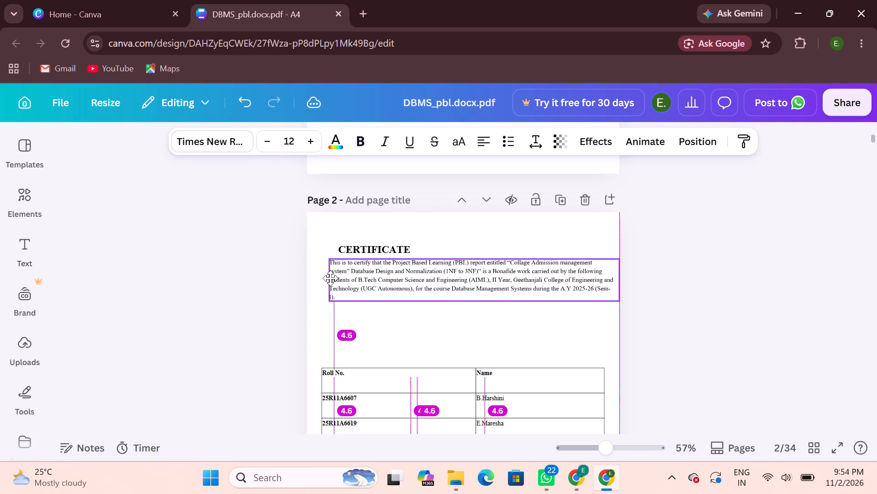
pyautogui.moveTo(330, 278); pyautogui.dragTo(336, 278)
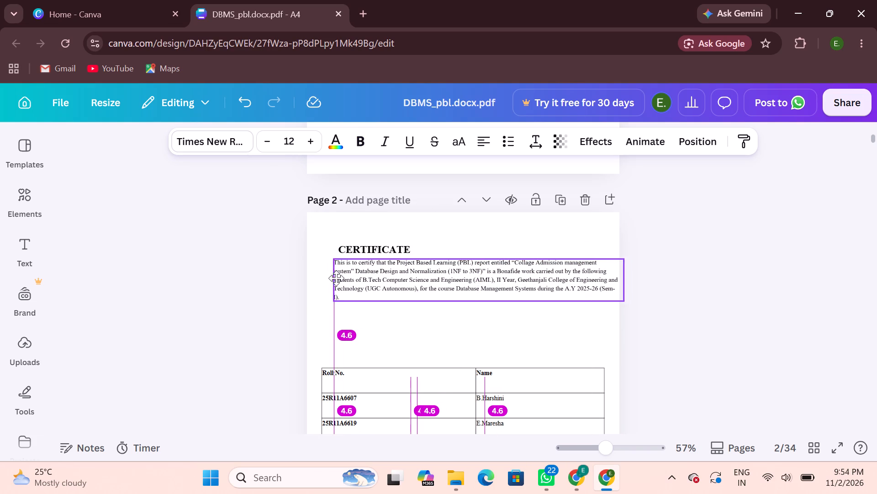
pyautogui.moveTo(336, 278); pyautogui.dragTo(339, 287)
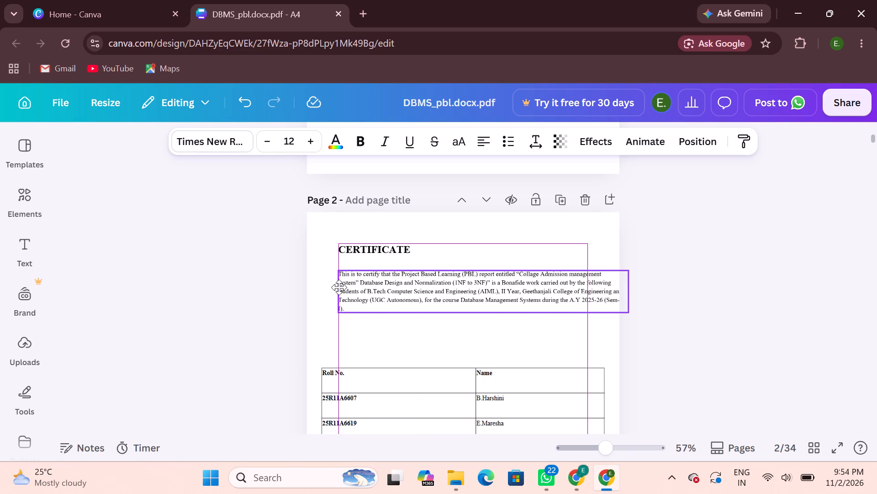
pyautogui.moveTo(339, 287); pyautogui.dragTo(337, 281)
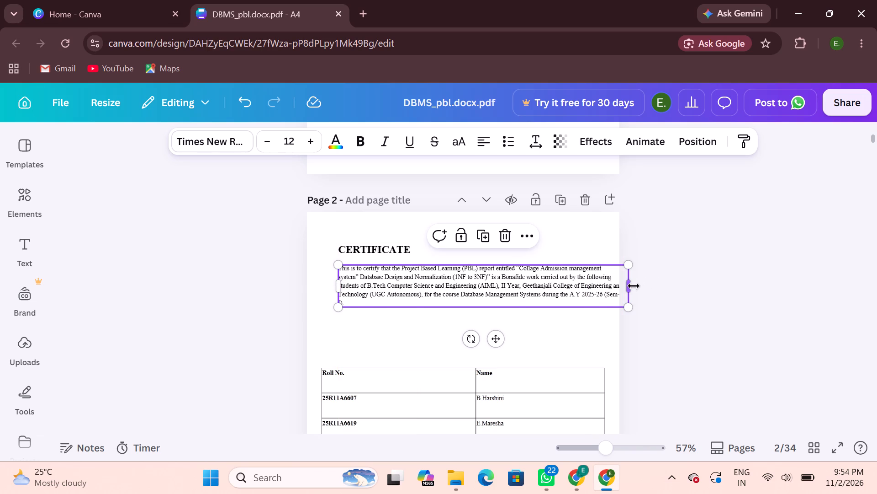
pyautogui.moveTo(634, 286); pyautogui.dragTo(585, 287)
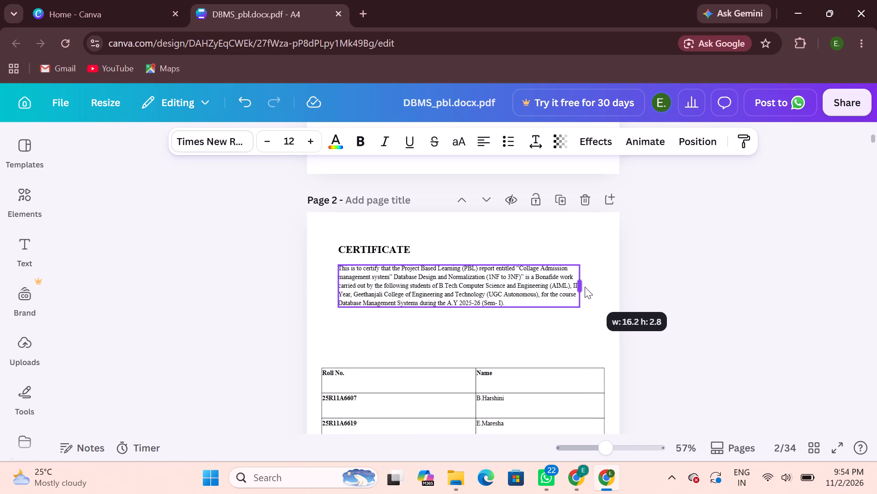
pyautogui.moveTo(585, 287); pyautogui.dragTo(592, 284)
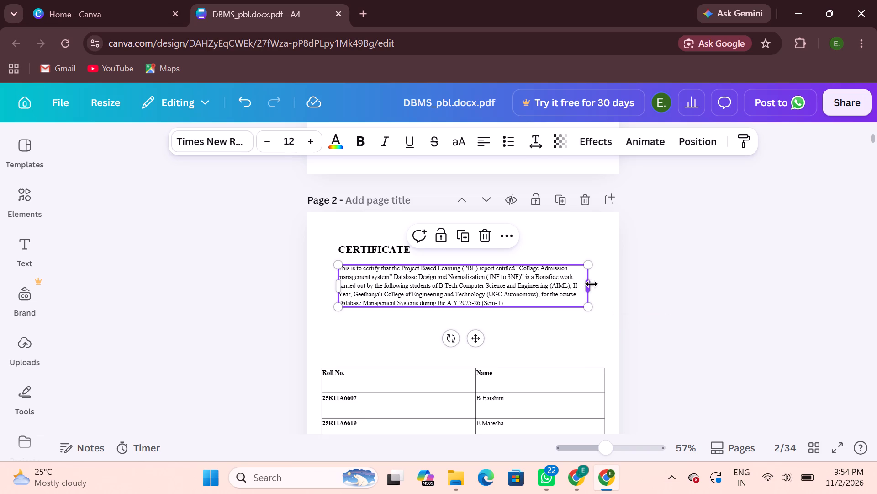
pyautogui.click(548, 341)
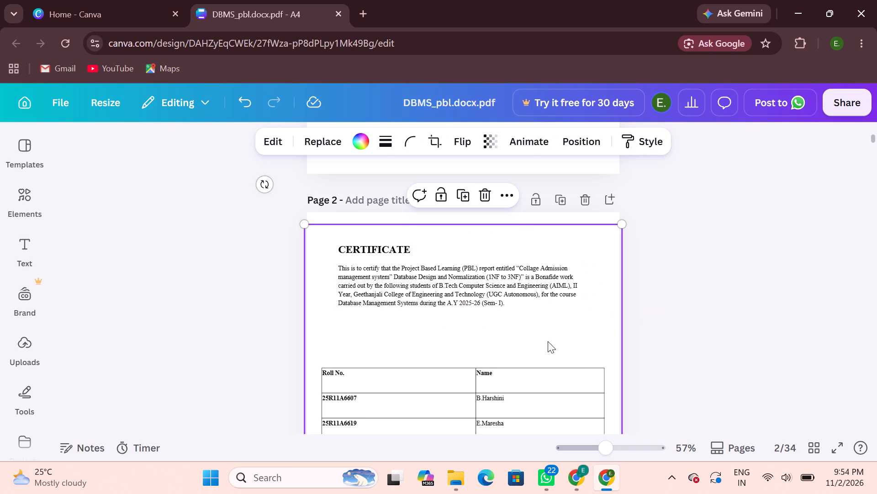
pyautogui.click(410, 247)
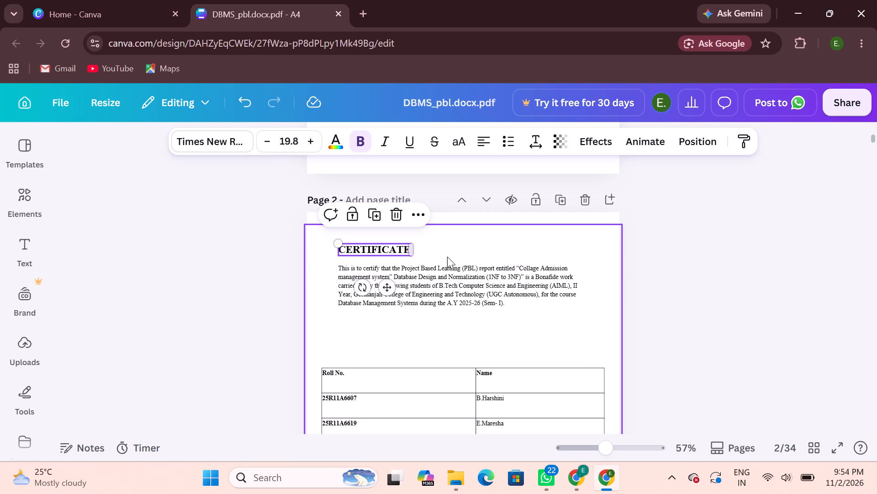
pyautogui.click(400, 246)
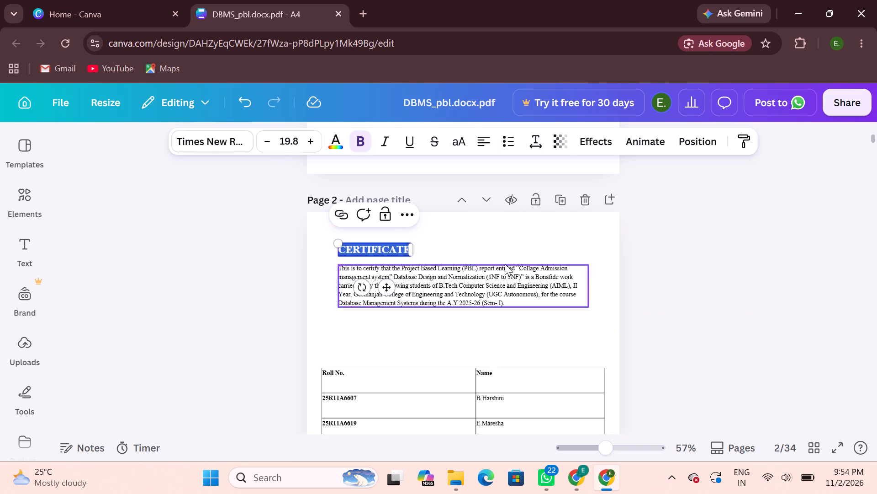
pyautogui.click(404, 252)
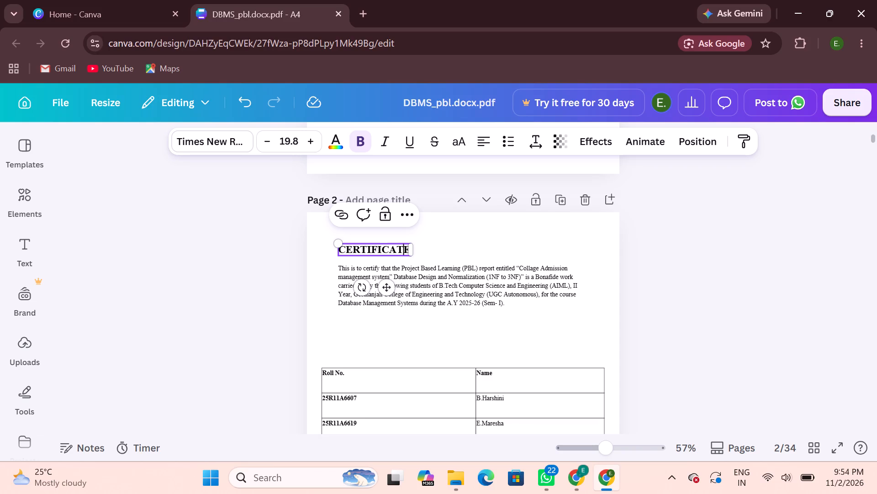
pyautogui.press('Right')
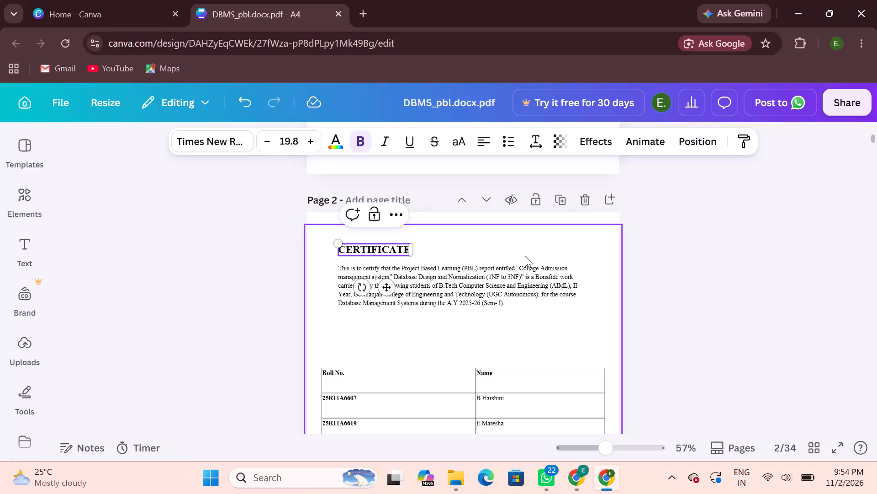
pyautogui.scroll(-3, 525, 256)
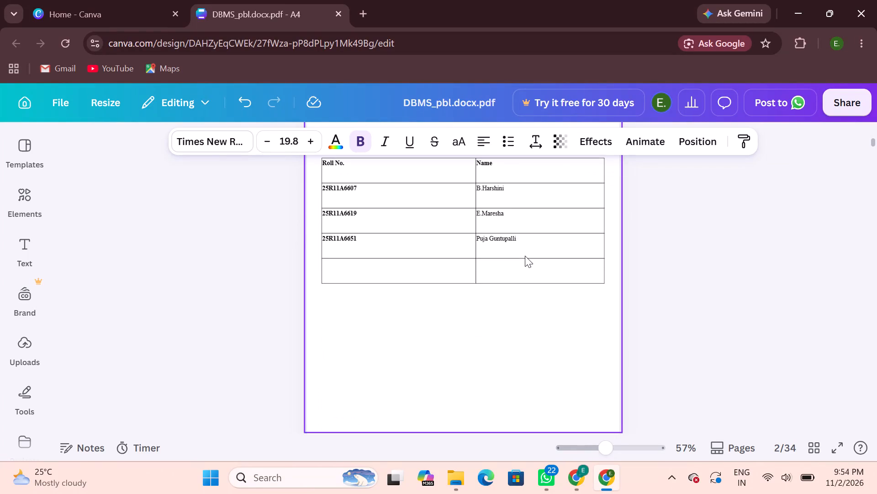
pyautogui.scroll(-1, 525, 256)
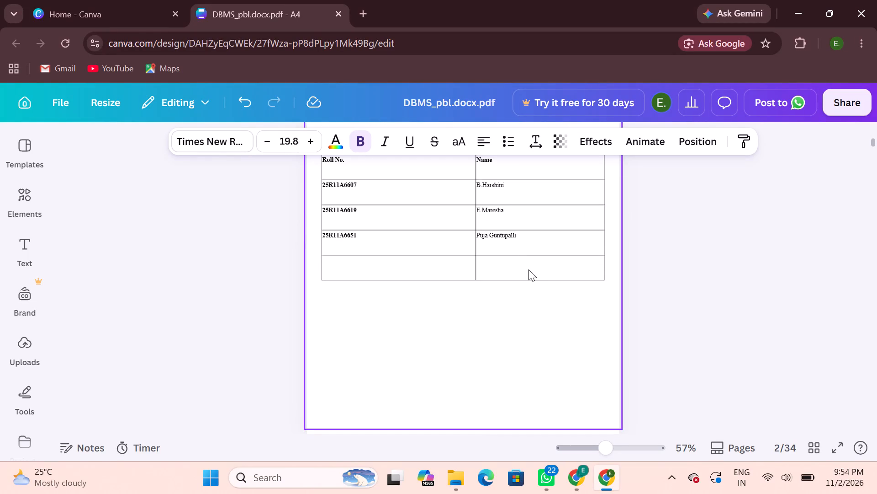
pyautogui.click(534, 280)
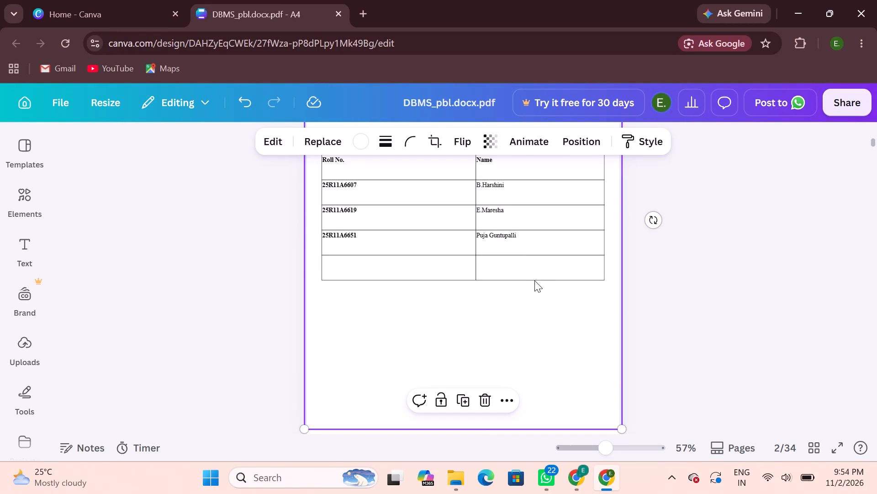
# Lower the certification paragraph slightly to leave a small gap below the "CERTIFICATE" heading.
pyautogui.scroll(2, 529, 249)
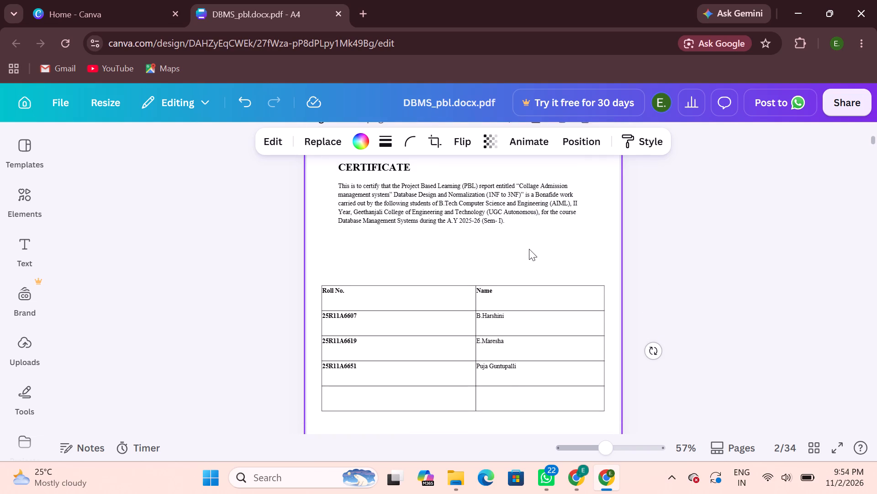
pyautogui.scroll(1, 529, 249)
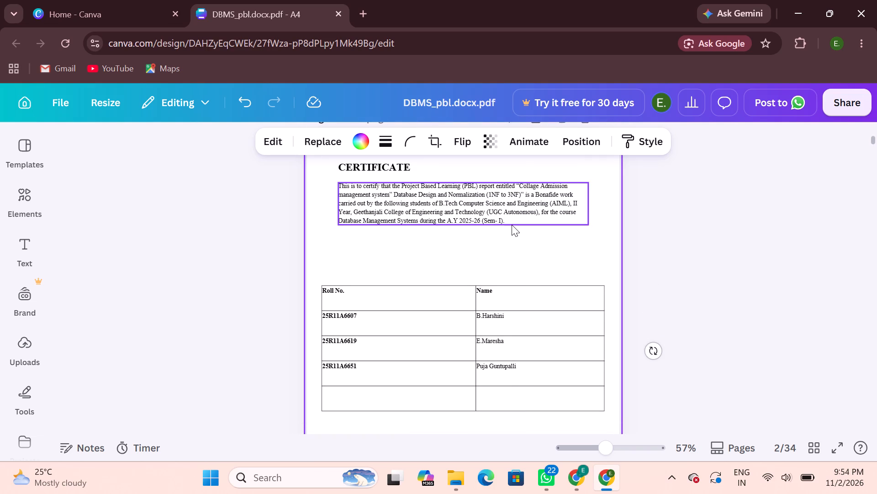
pyautogui.moveTo(512, 225); pyautogui.dragTo(512, 229)
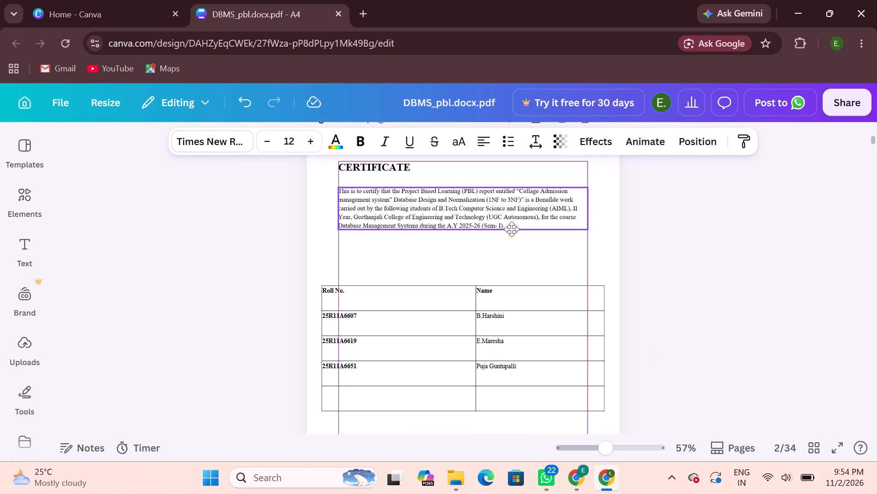
pyautogui.moveTo(512, 229); pyautogui.dragTo(512, 230)
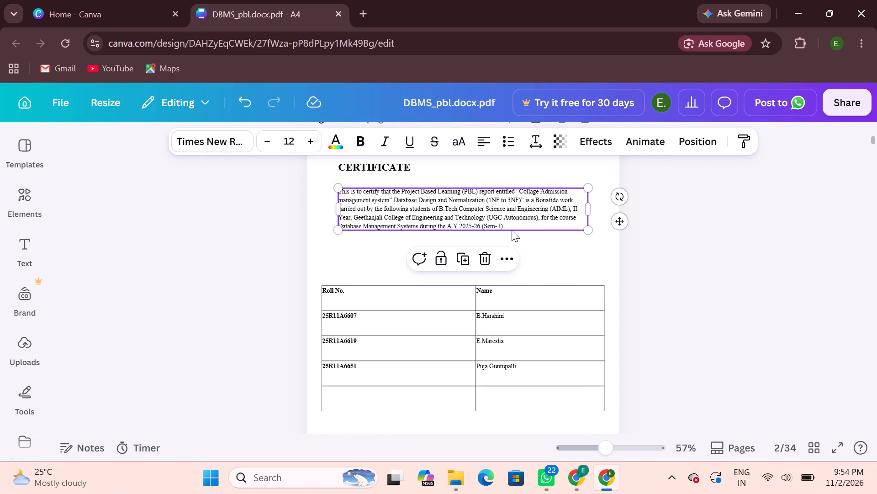
# Shift the roll number and name table's grid slightly left and up so the text is inset within its cells.
pyautogui.click(606, 331)
pyautogui.click(600, 332)
pyautogui.click(600, 332)
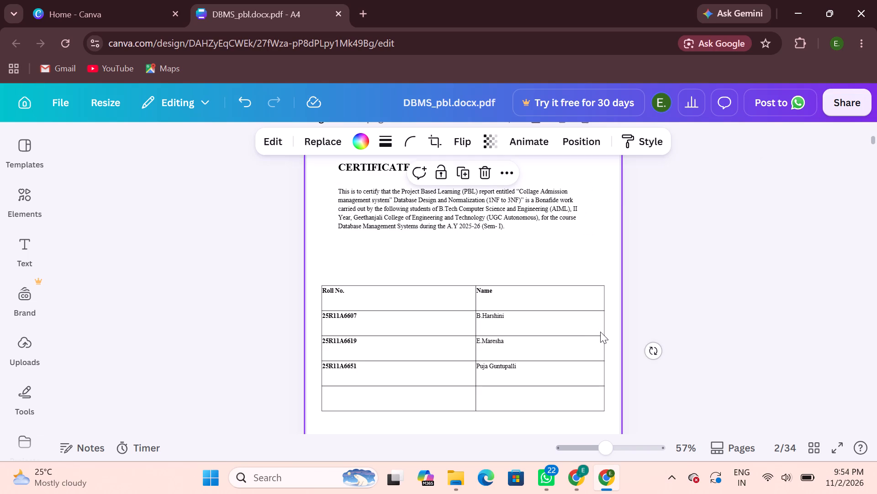
pyautogui.click(537, 344)
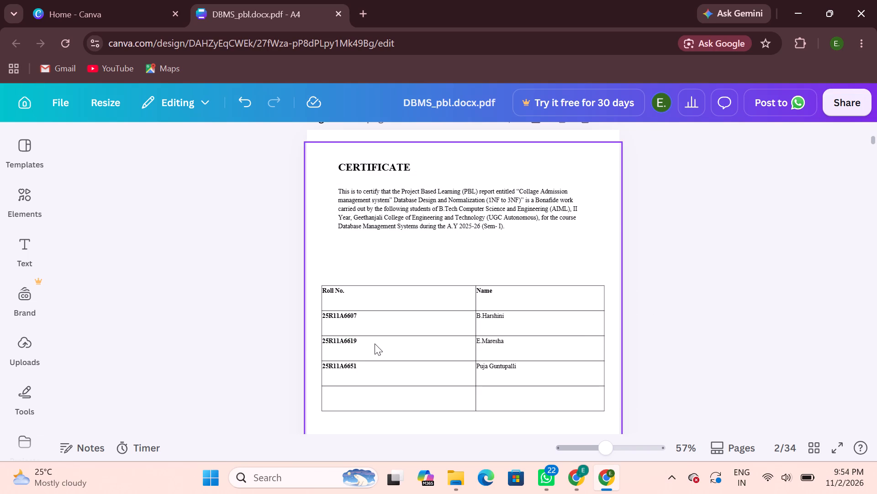
pyautogui.moveTo(320, 322); pyautogui.dragTo(330, 323)
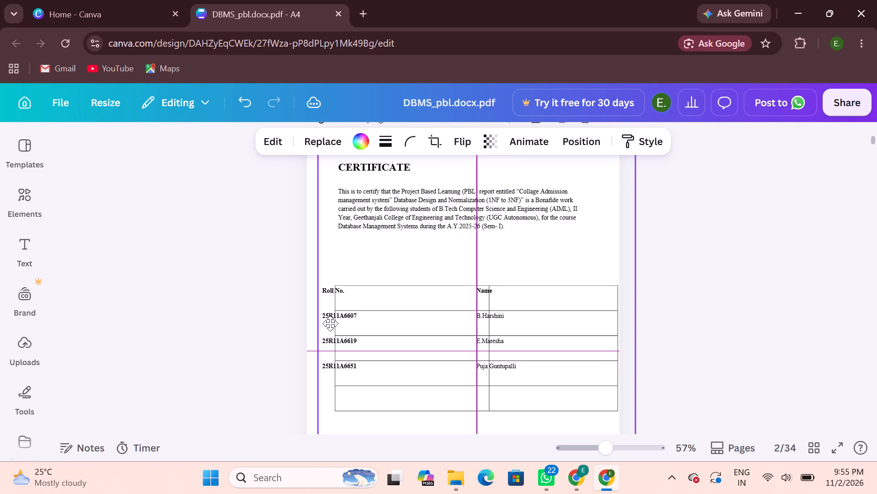
pyautogui.moveTo(330, 323); pyautogui.dragTo(316, 325)
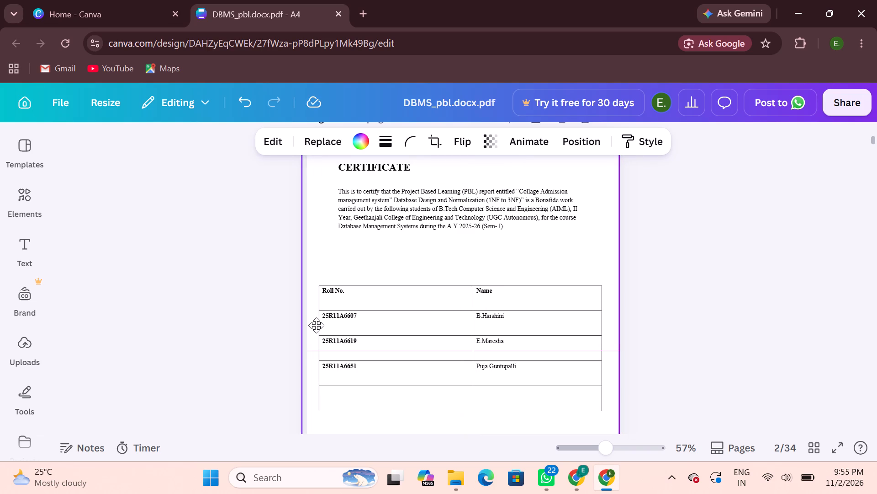
pyautogui.moveTo(316, 325); pyautogui.dragTo(315, 313)
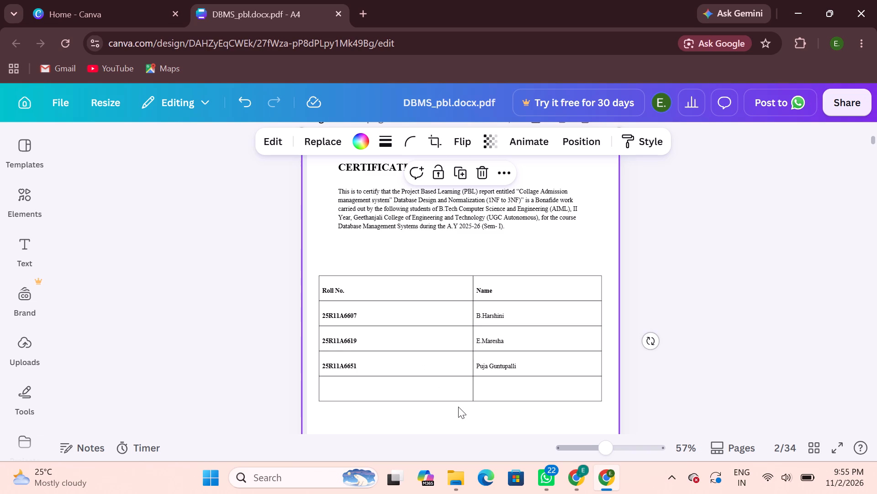
# Examine the project guide, head of department and table of contents text on page 3 and compare it with the certificate page.
pyautogui.scroll(-1, 507, 390)
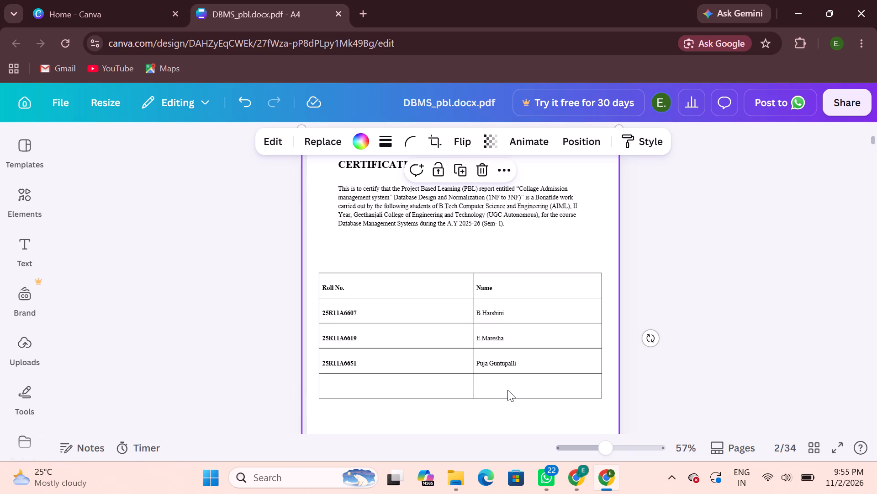
pyautogui.scroll(-3, 507, 390)
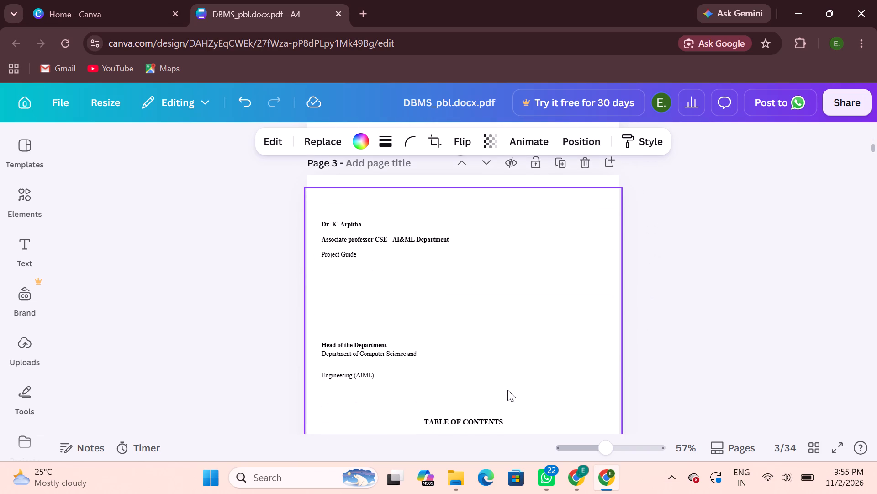
pyautogui.scroll(-1, 507, 390)
pyautogui.scroll(1, 499, 418)
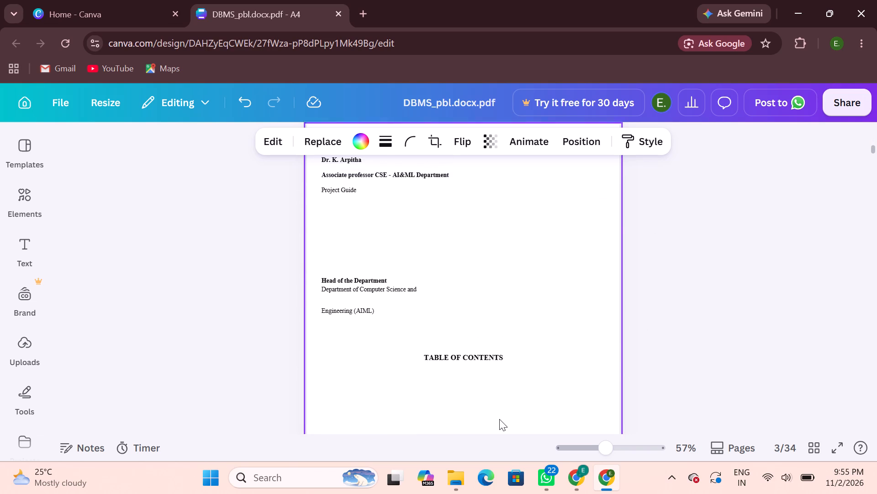
pyautogui.scroll(5, 499, 419)
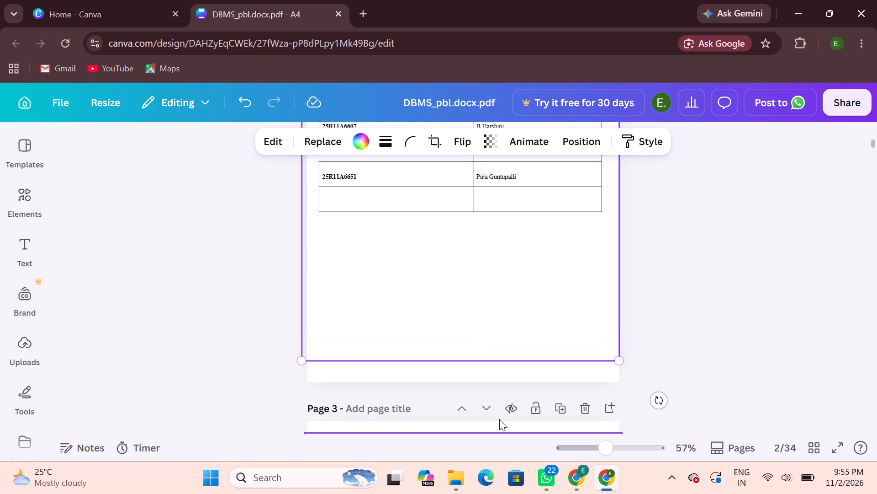
pyautogui.scroll(3, 742, 222)
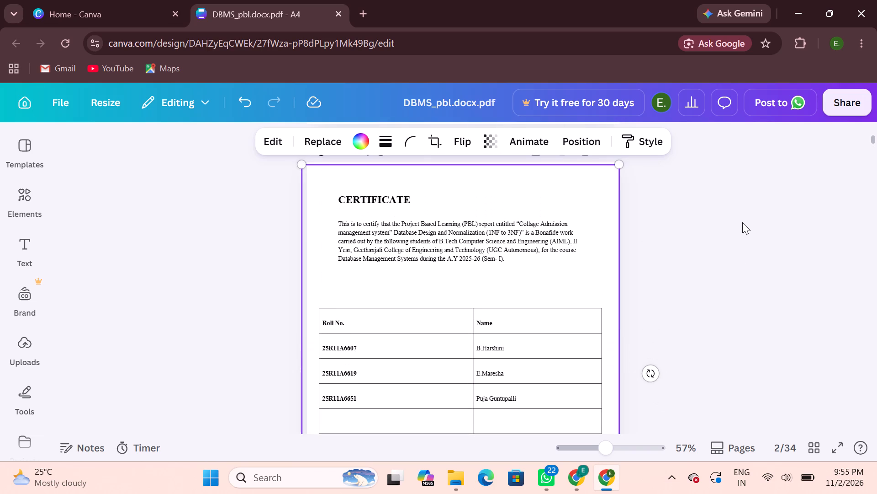
pyautogui.scroll(-3, 742, 222)
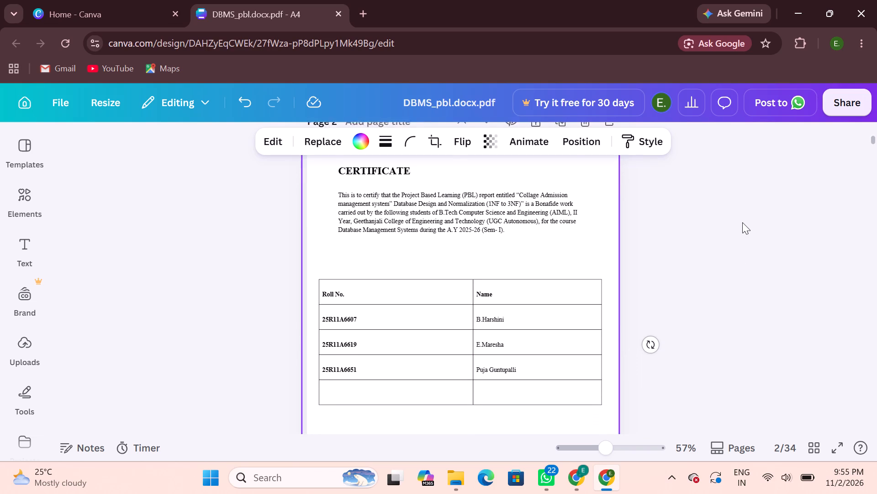
# Shift the contents table's grid on page 4 slightly left and up so the text sits inset within its cells.
pyautogui.scroll(-3, 742, 222)
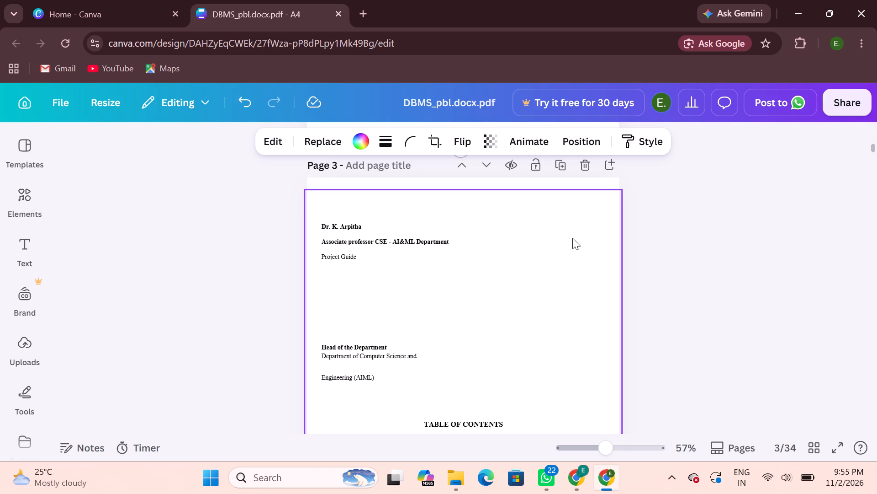
pyautogui.scroll(-1, 572, 238)
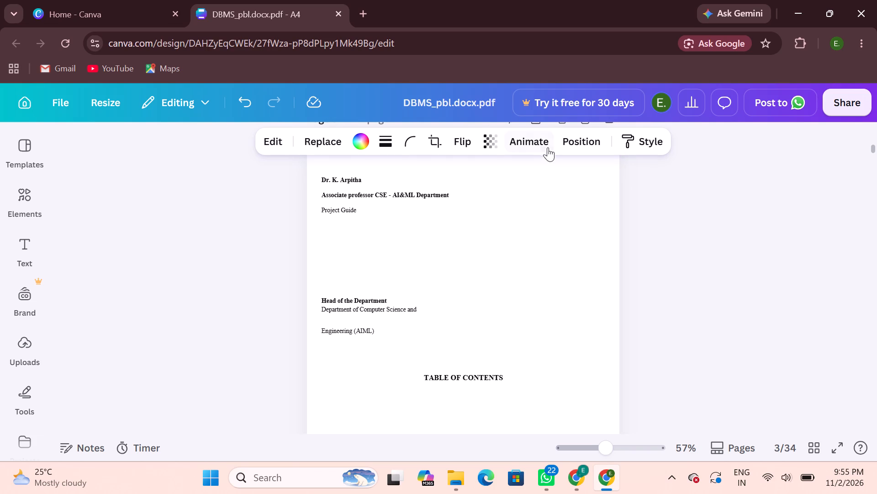
pyautogui.hscroll(1, 534, 270)
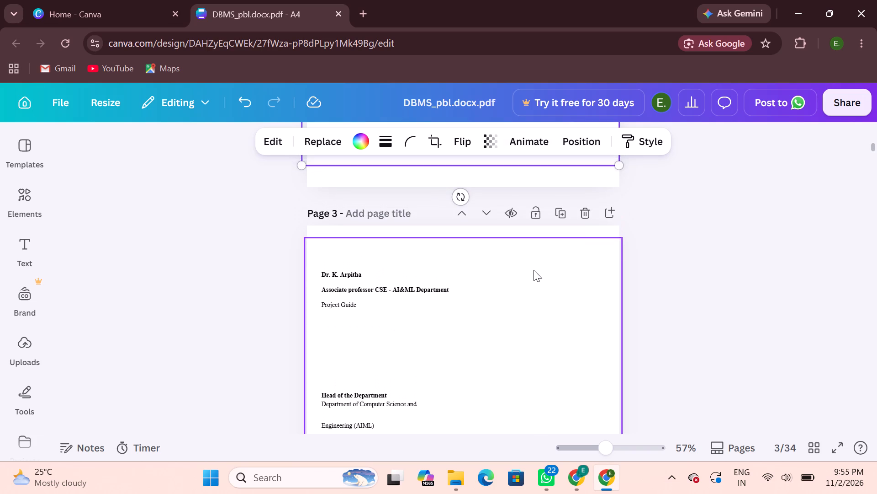
pyautogui.hscroll(1, 534, 270)
pyautogui.scroll(-1, 534, 270)
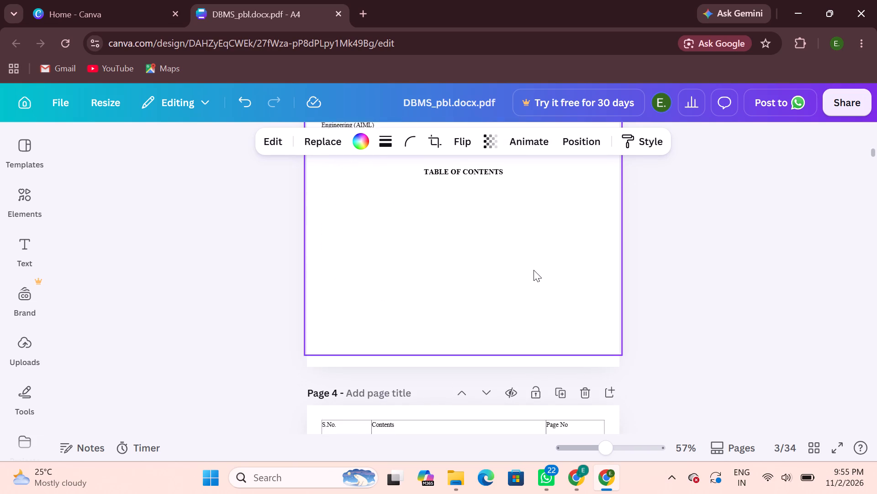
pyautogui.scroll(-6, 534, 270)
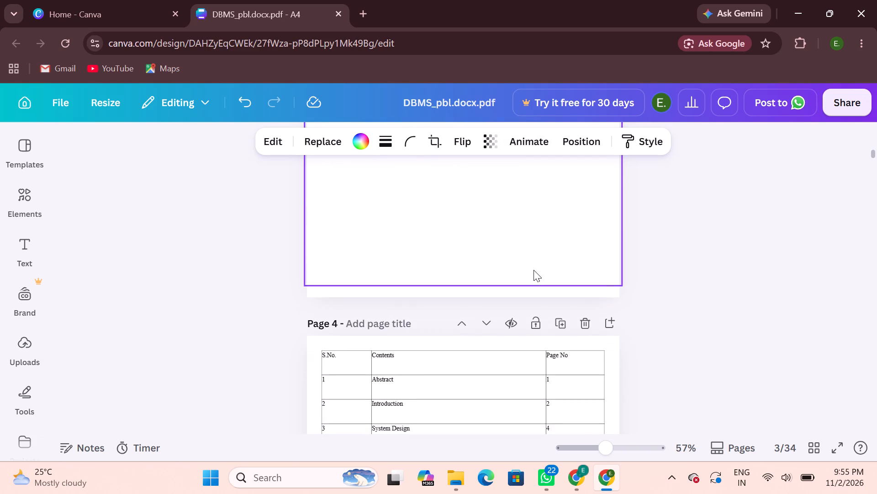
pyautogui.scroll(-2, 534, 270)
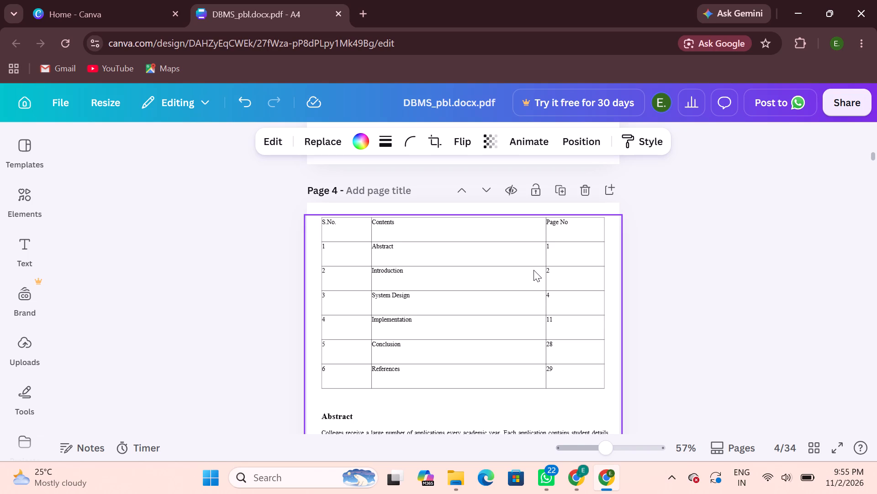
pyautogui.rightClick(534, 270)
pyautogui.click(534, 270)
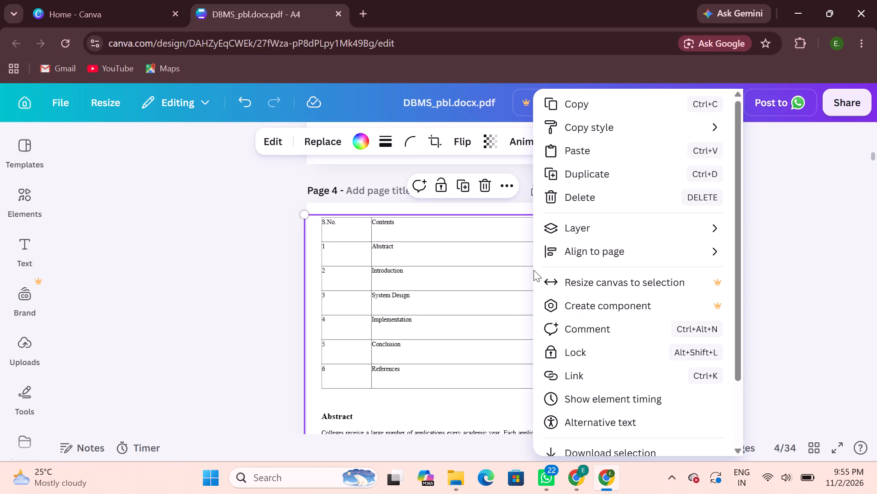
pyautogui.click(809, 249)
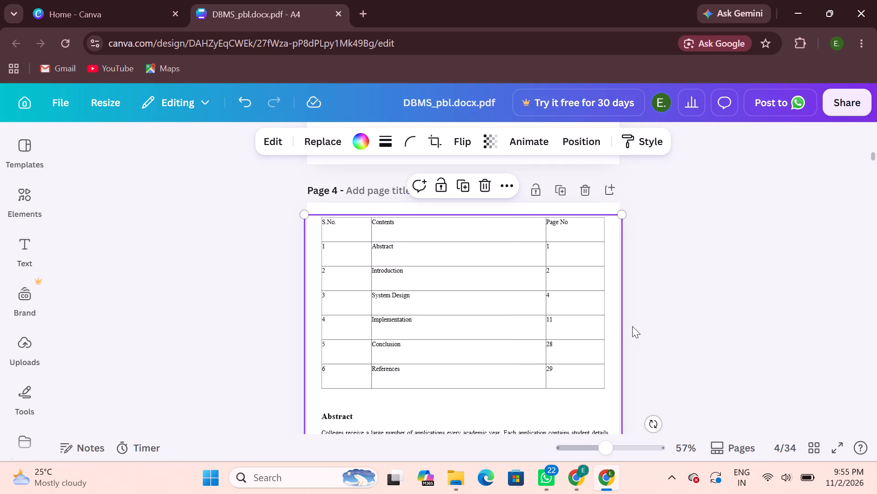
pyautogui.moveTo(585, 331); pyautogui.dragTo(586, 352)
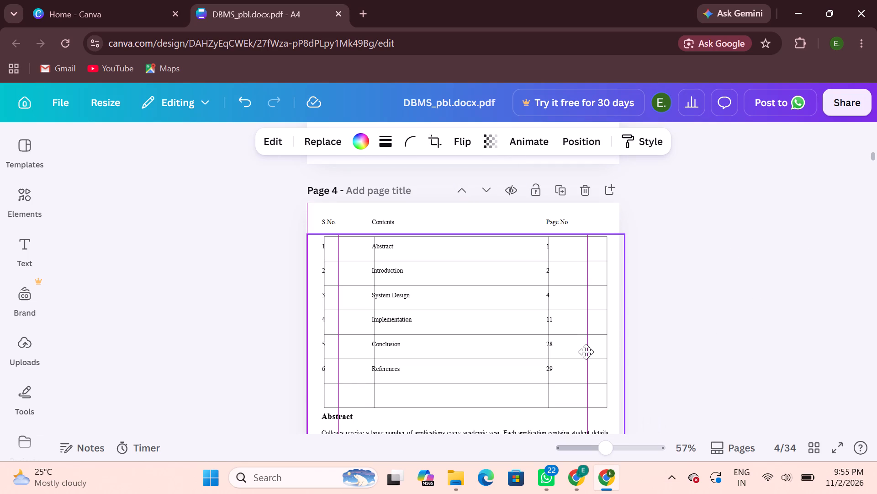
pyautogui.moveTo(586, 352); pyautogui.dragTo(581, 351)
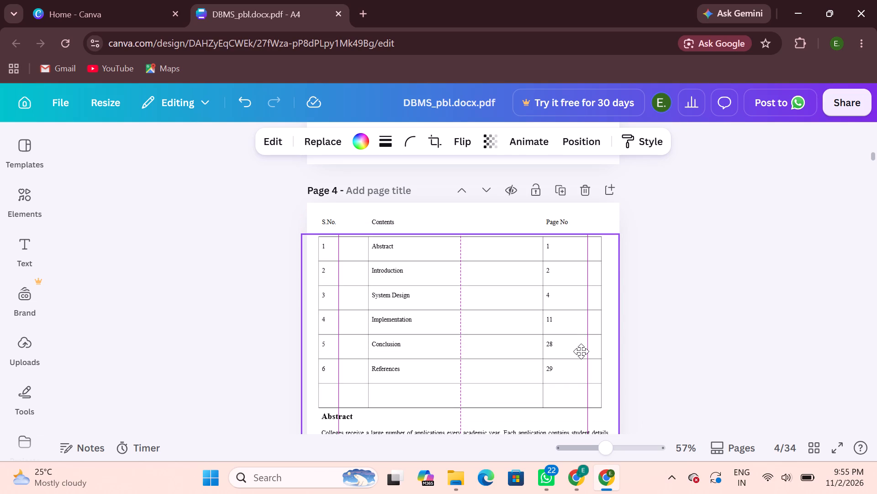
pyautogui.moveTo(581, 351); pyautogui.dragTo(580, 328)
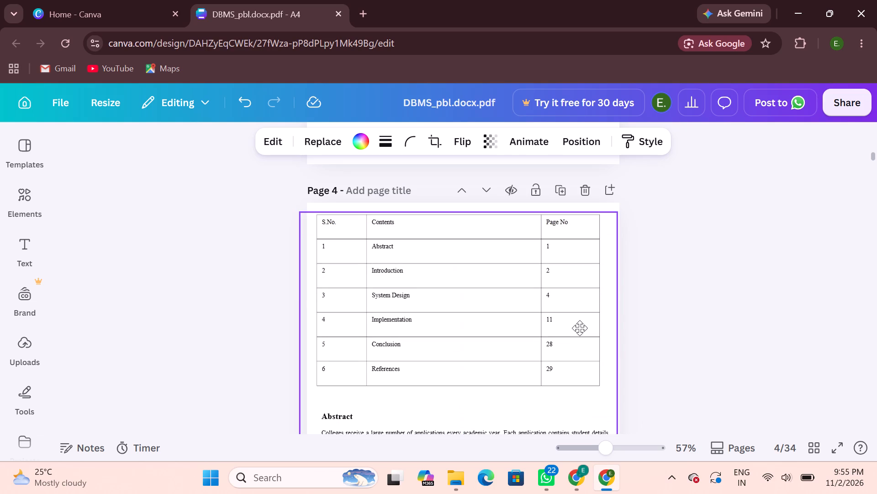
pyautogui.moveTo(580, 328); pyautogui.dragTo(580, 328)
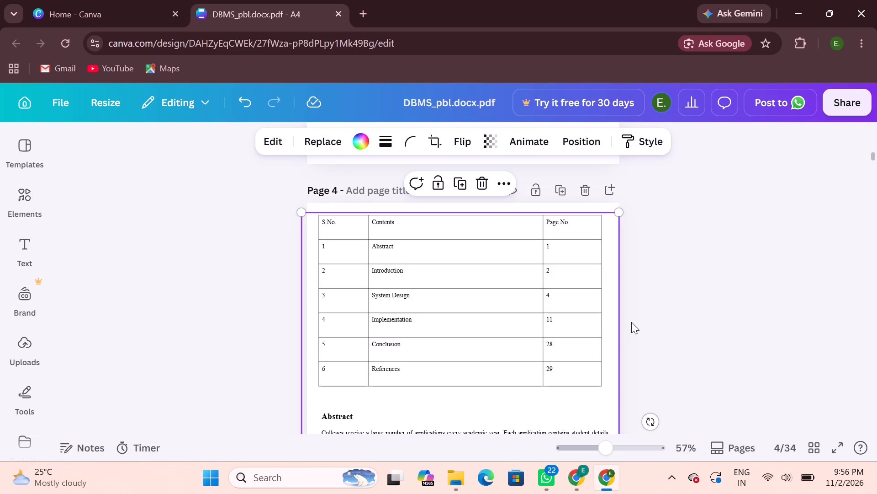
# Move the "Head of the Department" text block on page 3 up, closer to the project guide details, and slightly left.
pyautogui.scroll(1, 631, 322)
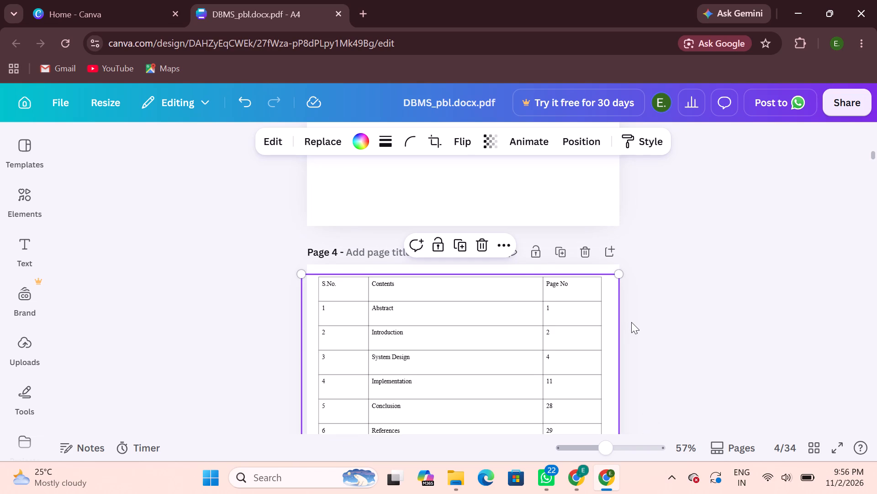
pyautogui.scroll(4, 631, 322)
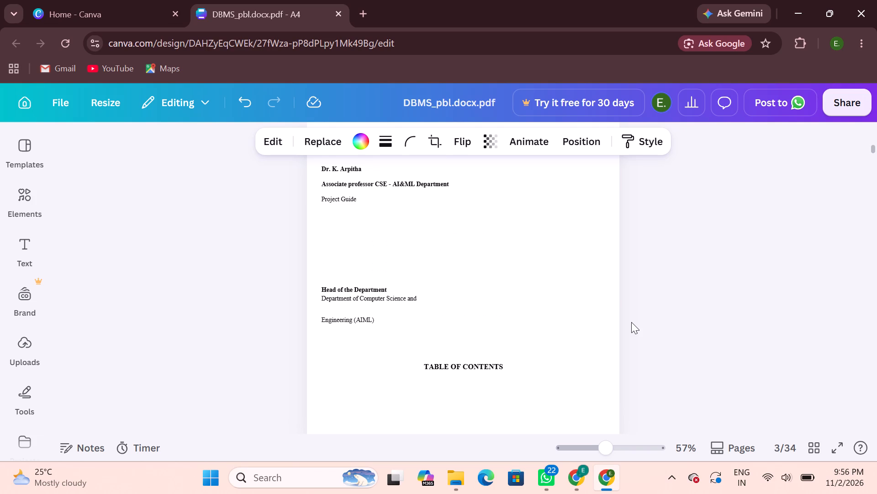
pyautogui.moveTo(364, 286); pyautogui.dragTo(358, 250)
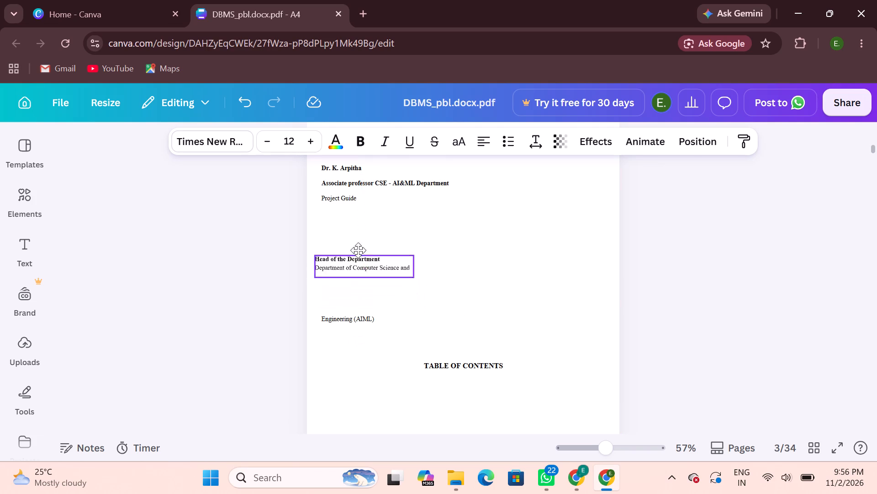
pyautogui.moveTo(358, 250); pyautogui.dragTo(359, 253)
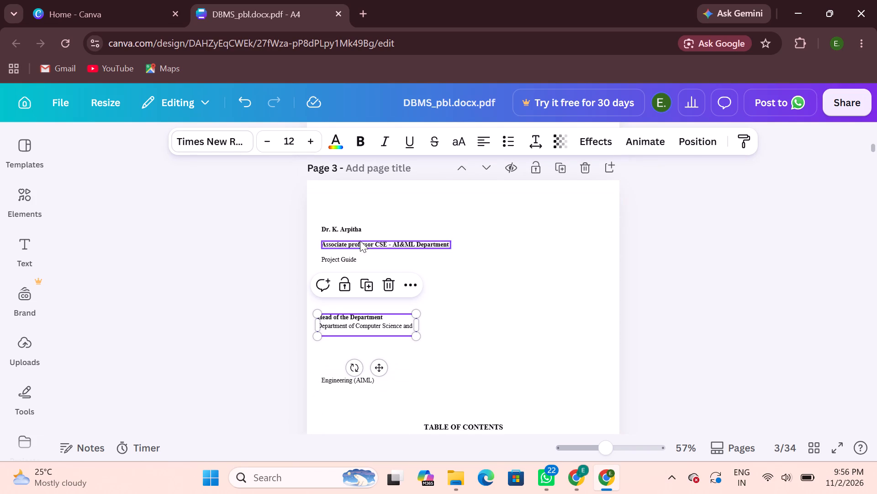
# Indent the project guide's name on page 3 to just inside the left page margin, directly above the "Associate professor" line.
pyautogui.moveTo(352, 231); pyautogui.dragTo(357, 230)
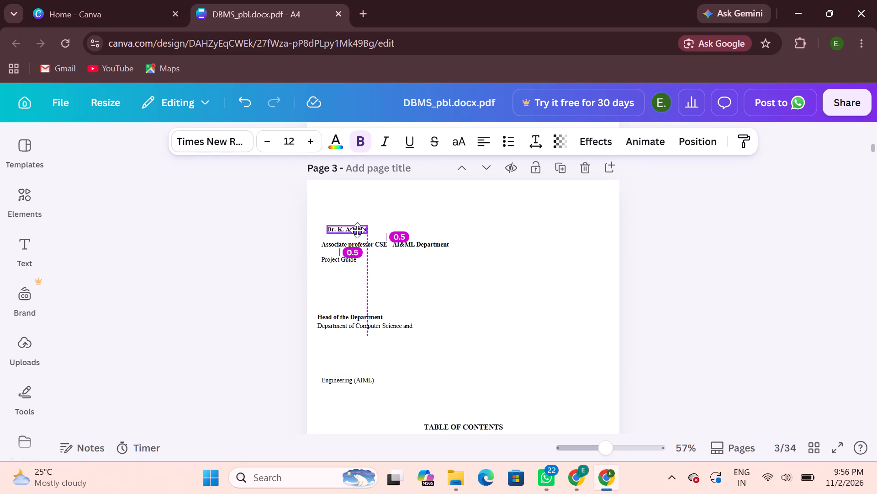
pyautogui.moveTo(357, 230); pyautogui.dragTo(347, 218)
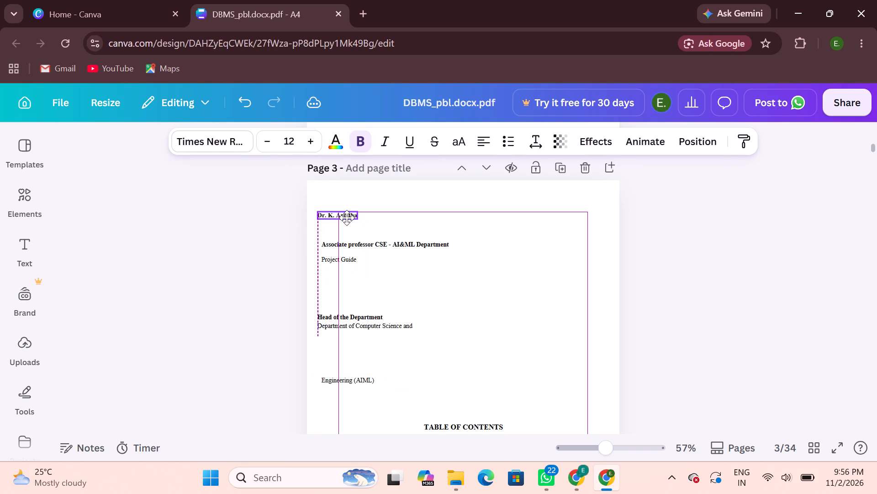
pyautogui.moveTo(347, 218); pyautogui.dragTo(366, 220)
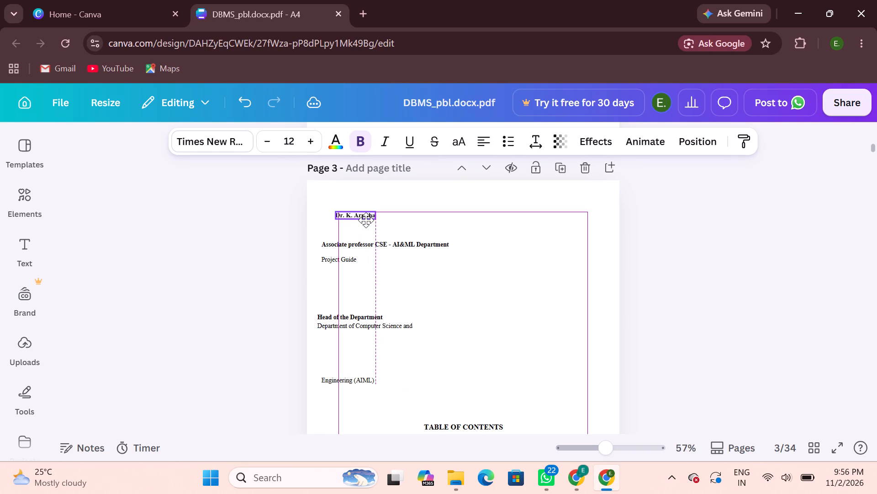
pyautogui.moveTo(366, 220); pyautogui.dragTo(374, 221)
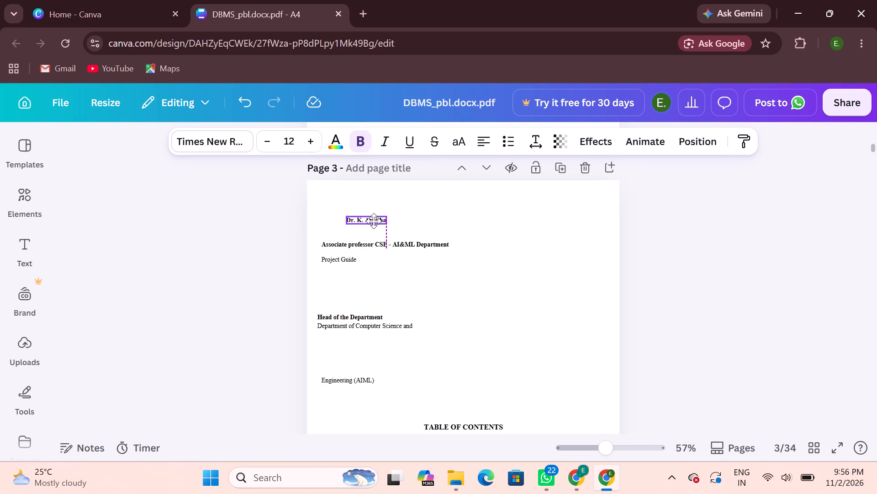
pyautogui.moveTo(374, 221); pyautogui.dragTo(368, 223)
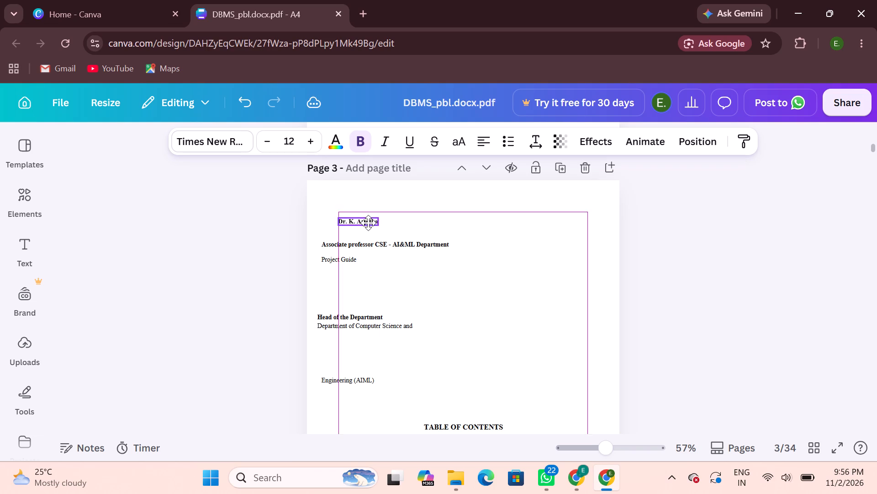
pyautogui.moveTo(368, 223); pyautogui.dragTo(374, 217)
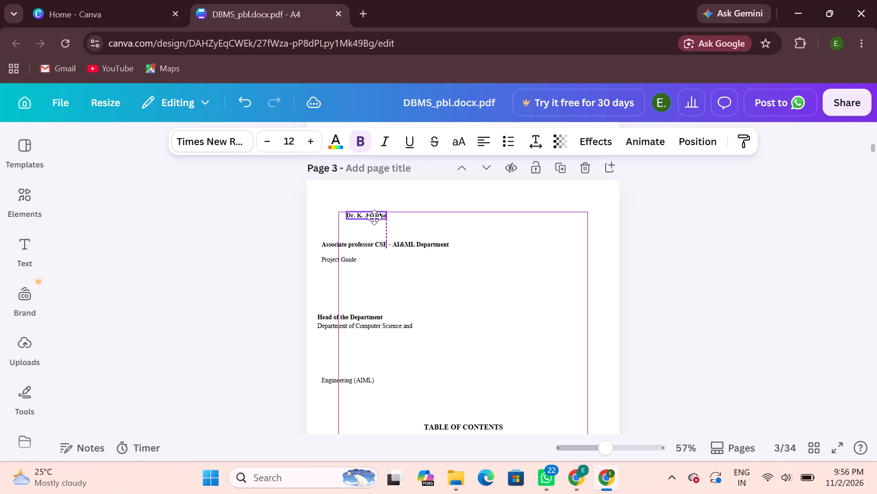
pyautogui.moveTo(374, 217); pyautogui.dragTo(375, 224)
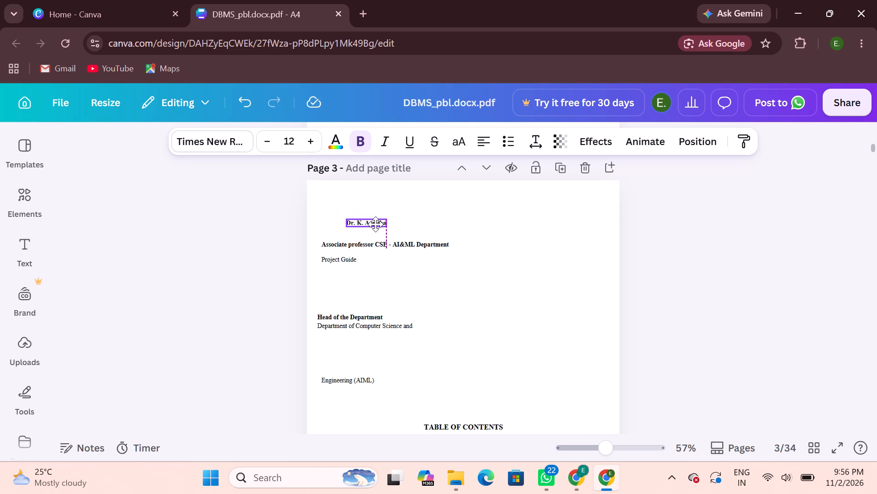
pyautogui.moveTo(375, 224); pyautogui.dragTo(377, 227)
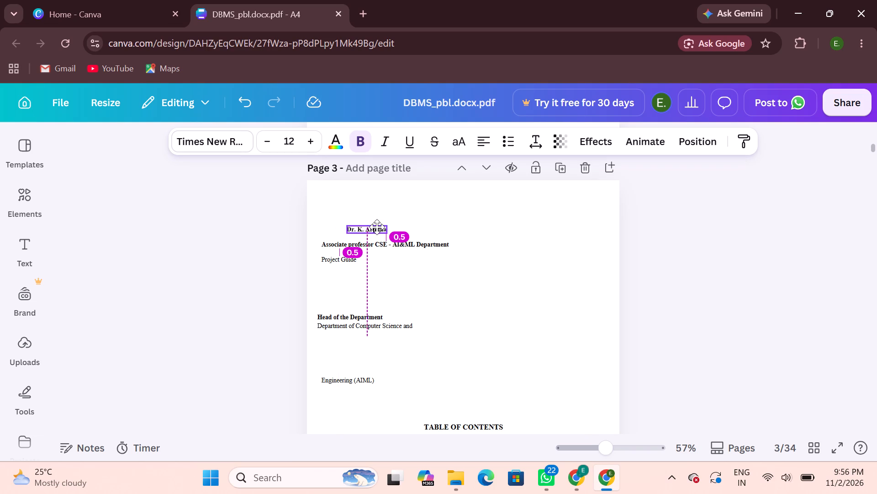
pyautogui.moveTo(377, 227); pyautogui.dragTo(373, 226)
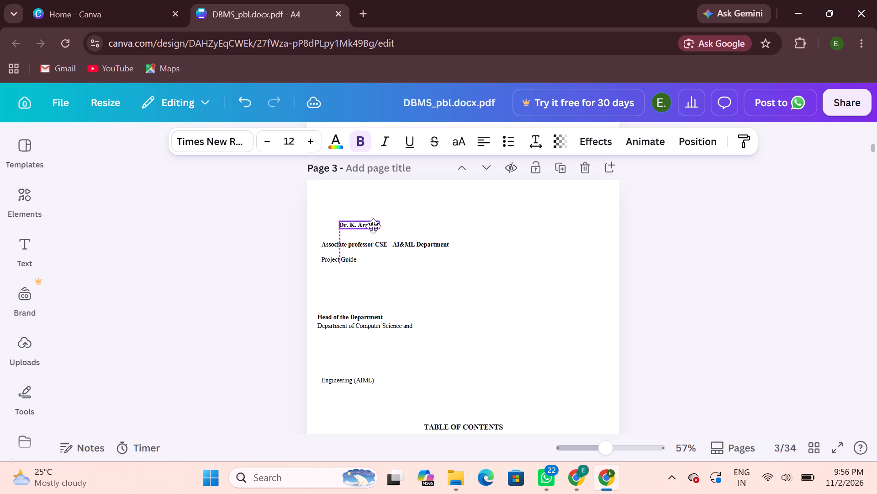
pyautogui.moveTo(373, 226); pyautogui.dragTo(374, 227)
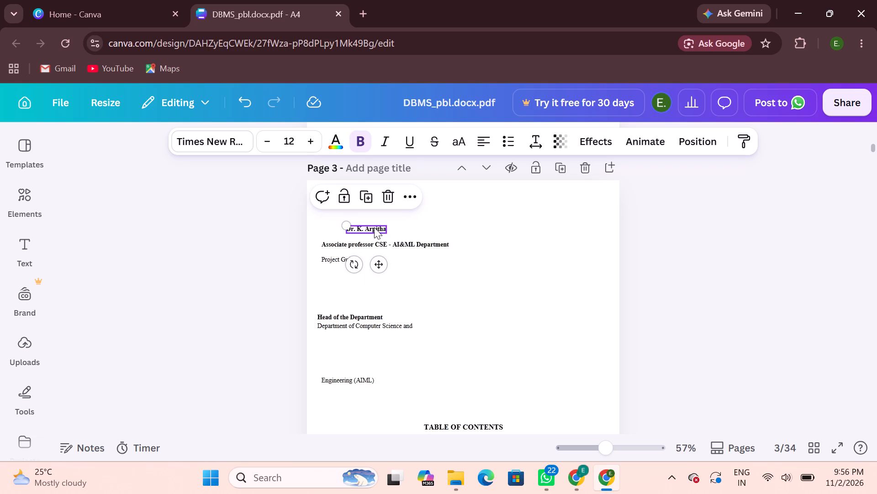
# Move the "Associate professor CSE - AI&ML Department" and "Project Guide" lines right to align with the guide's name above.
pyautogui.moveTo(374, 240); pyautogui.dragTo(391, 240)
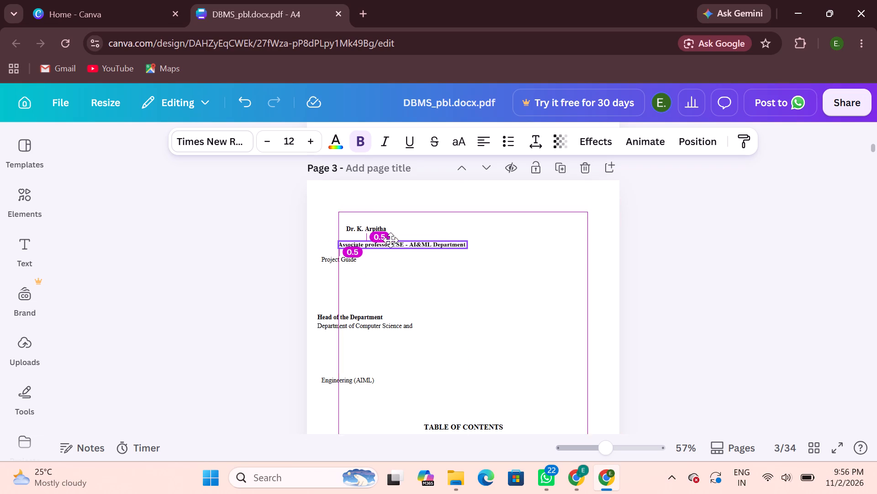
pyautogui.moveTo(391, 240); pyautogui.dragTo(400, 239)
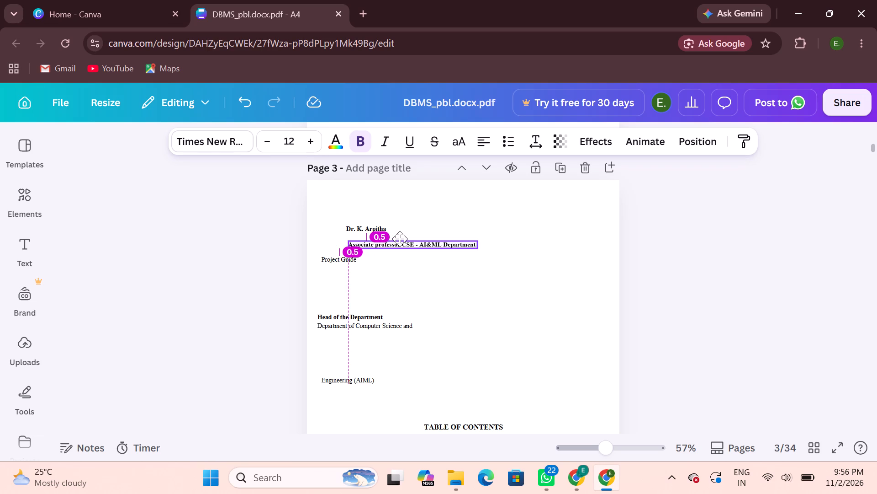
pyautogui.moveTo(400, 239); pyautogui.dragTo(397, 239)
pyautogui.click(471, 272)
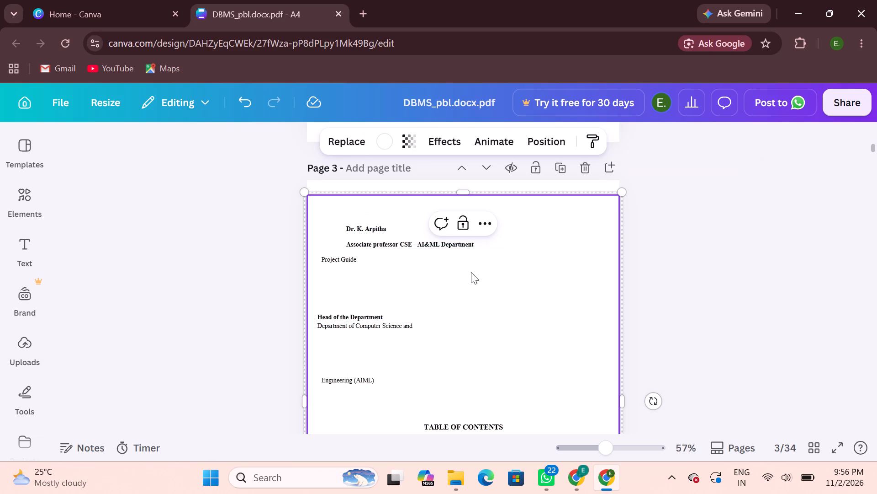
pyautogui.scroll(-1, 471, 272)
pyautogui.moveTo(336, 231); pyautogui.dragTo(350, 234)
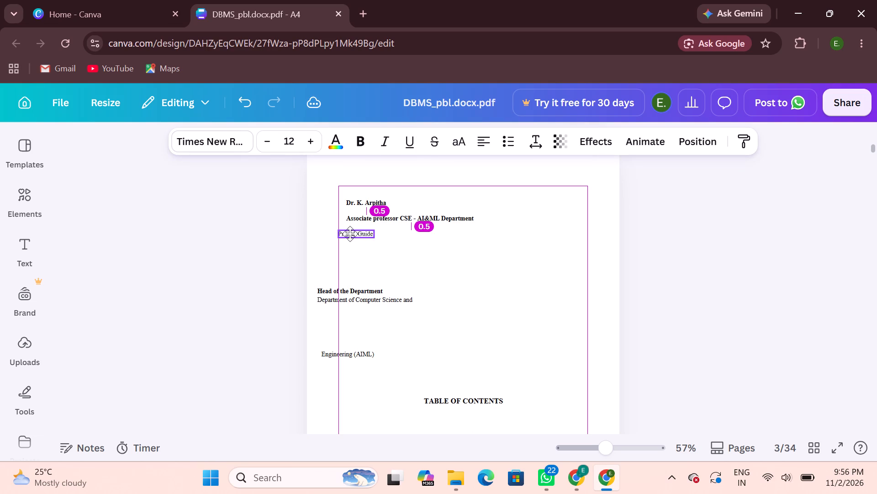
pyautogui.moveTo(350, 234); pyautogui.dragTo(360, 232)
# Examine the certificate page's table and compare its layout with the guide and department details on page 3.
pyautogui.scroll(3, 478, 228)
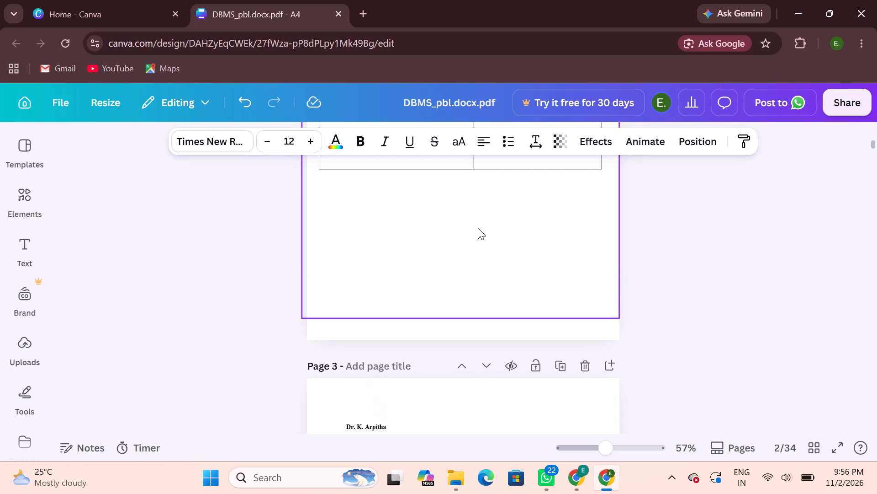
pyautogui.scroll(2, 478, 228)
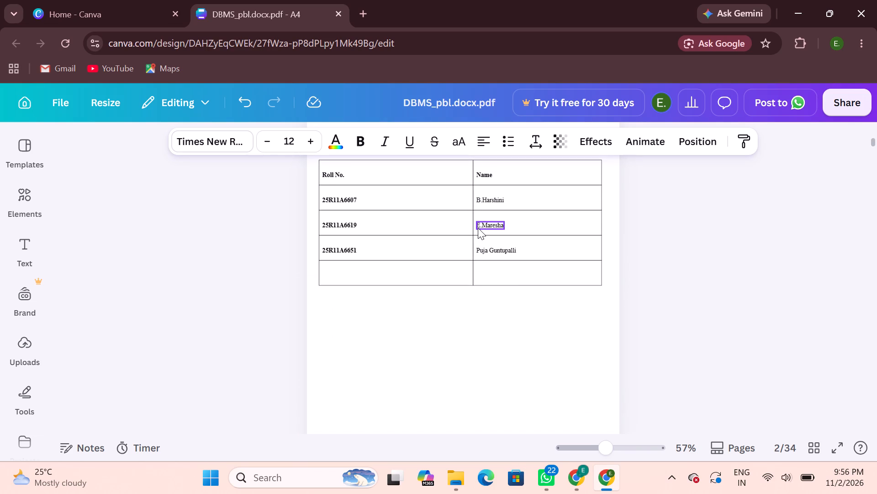
pyautogui.scroll(-4, 478, 228)
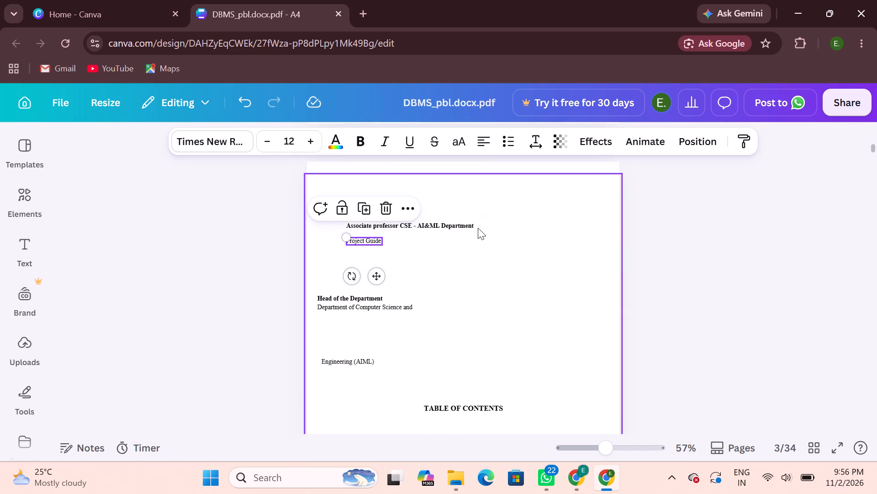
pyautogui.scroll(-2, 478, 228)
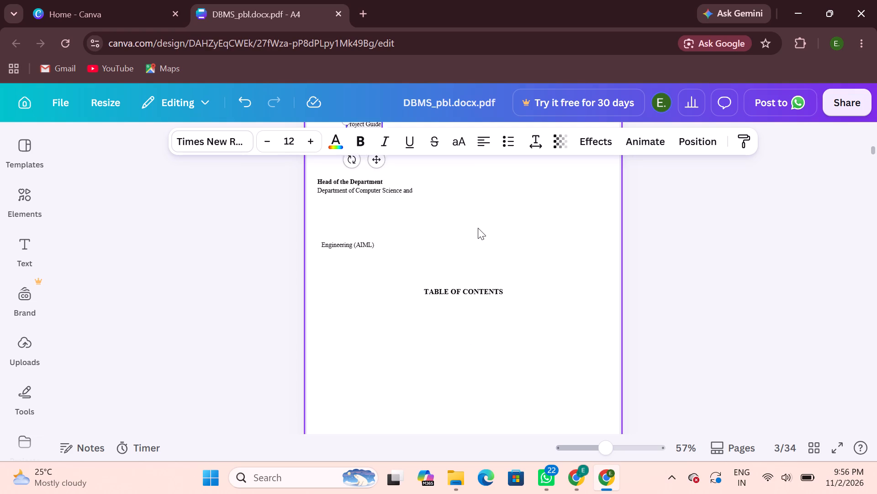
pyautogui.scroll(-2, 478, 228)
pyautogui.scroll(5, 478, 228)
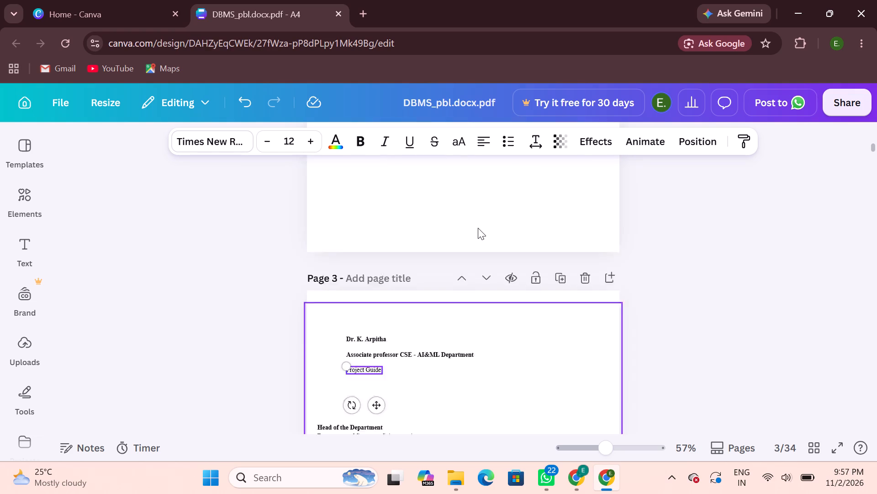
# Move the "Head of the Department" text block on page 3 right so it aligns with the left page margin guide.
pyautogui.scroll(2, 478, 228)
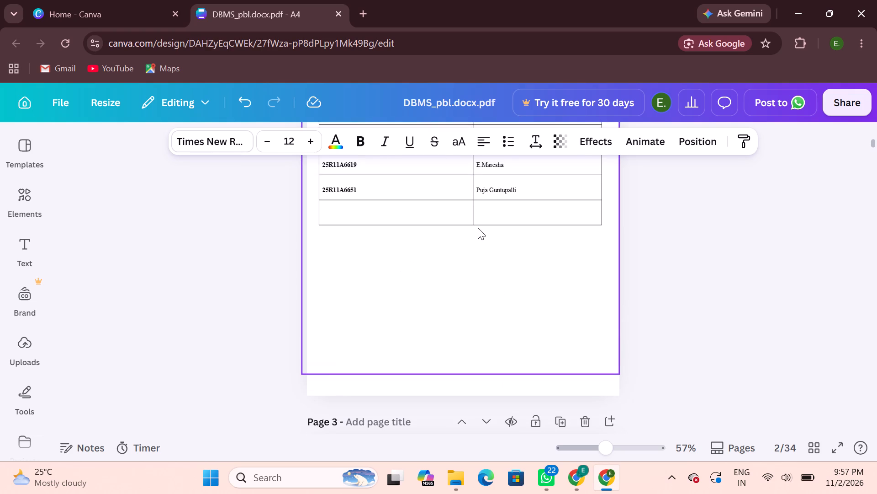
pyautogui.scroll(-4, 478, 228)
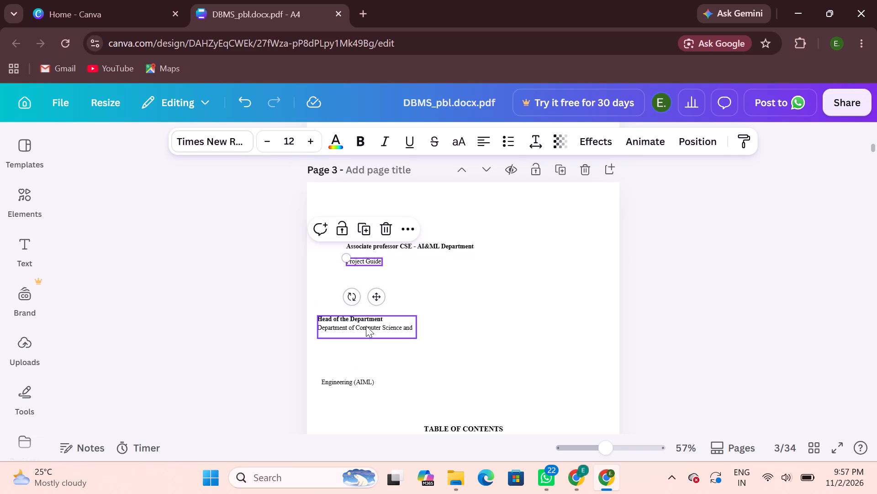
pyautogui.moveTo(361, 322); pyautogui.dragTo(380, 317)
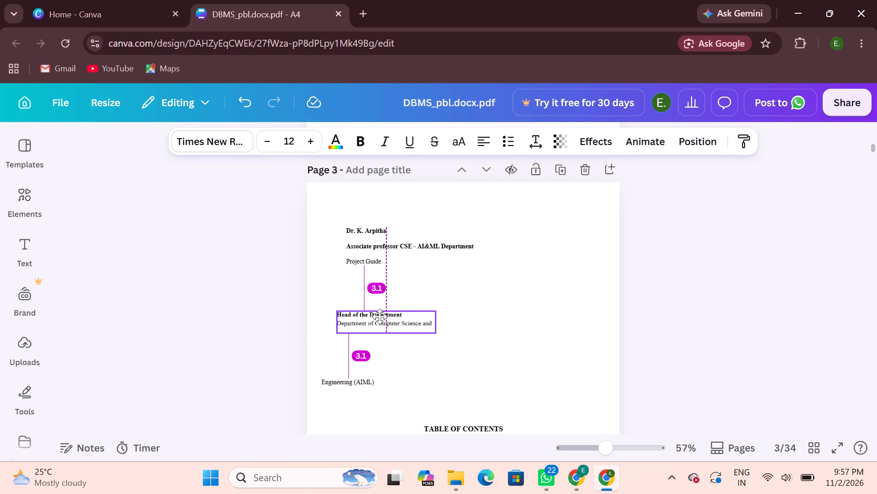
pyautogui.moveTo(380, 317); pyautogui.dragTo(384, 316)
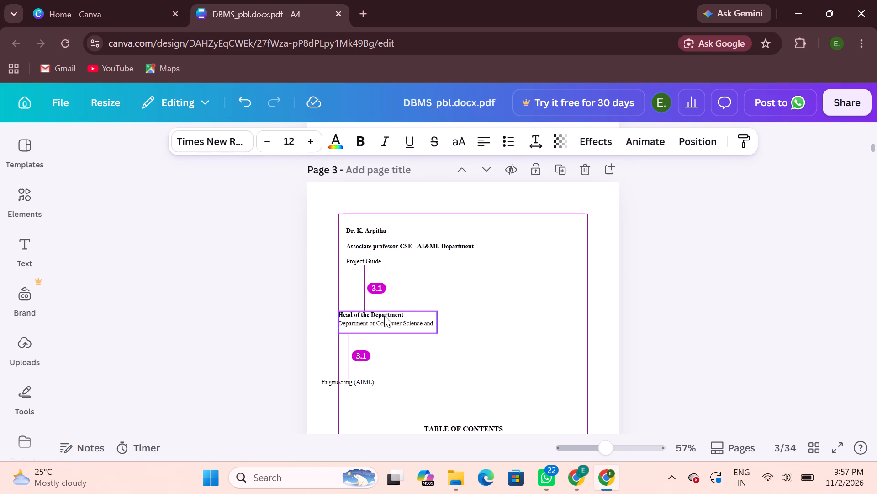
# Align the guide's name, "Associate professor CSE - AI&ML Department" and "Project Guide" lines to the left margin guide, stacked closely and evenly.
pyautogui.moveTo(359, 228); pyautogui.dragTo(355, 231)
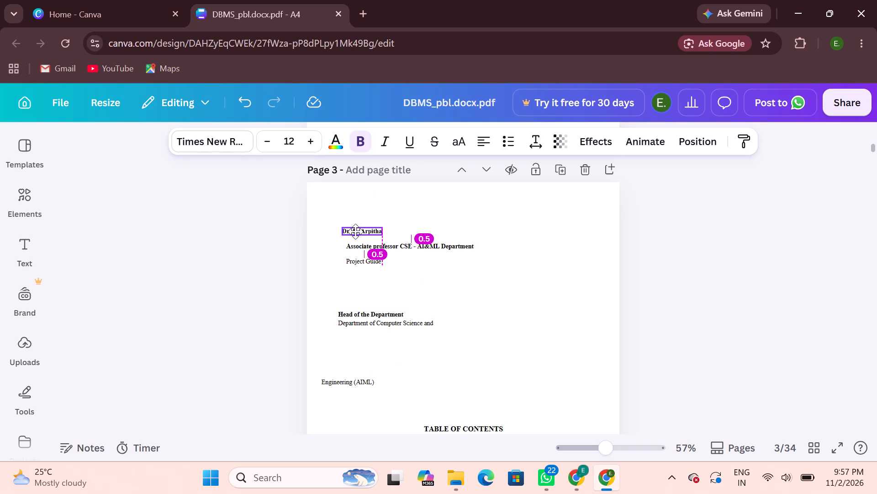
pyautogui.moveTo(355, 231); pyautogui.dragTo(351, 225)
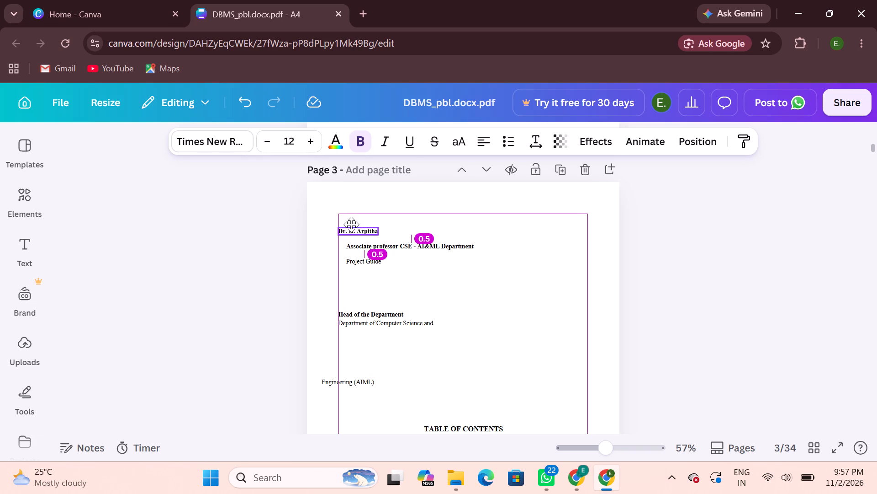
pyautogui.moveTo(351, 225); pyautogui.dragTo(353, 221)
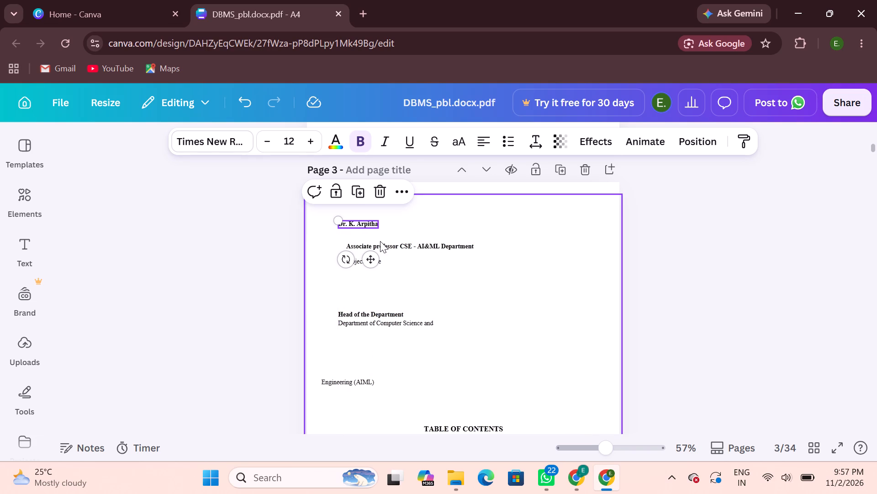
pyautogui.moveTo(380, 241); pyautogui.dragTo(383, 245)
pyautogui.moveTo(389, 247); pyautogui.dragTo(379, 236)
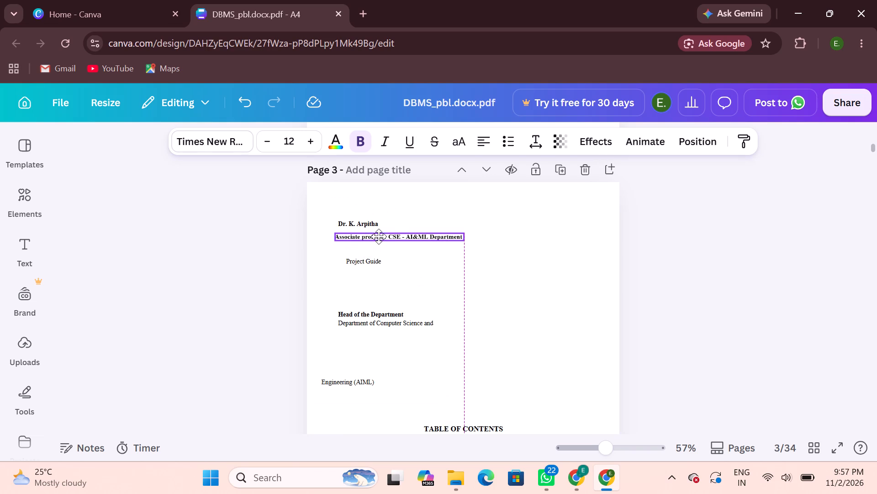
pyautogui.moveTo(379, 236); pyautogui.dragTo(382, 236)
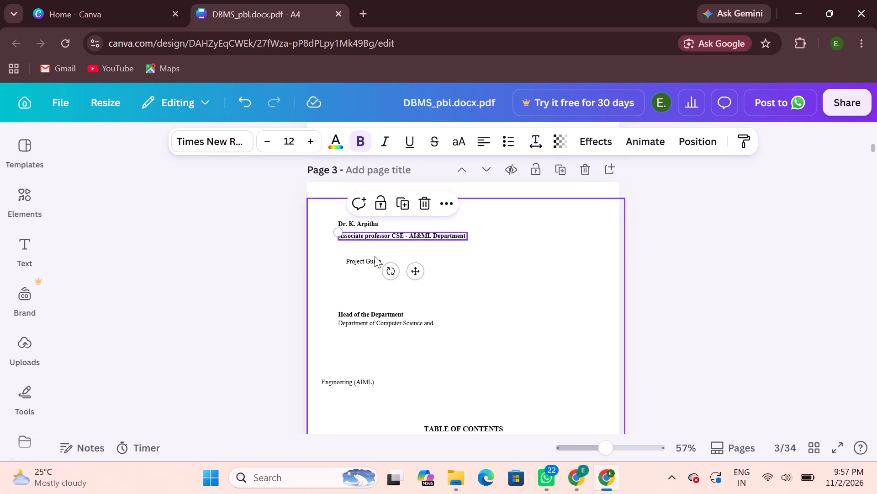
pyautogui.moveTo(373, 258); pyautogui.dragTo(365, 246)
# Move the "Head of the Department" block up along the left margin, leaving a small gap below the "Project Guide" line.
pyautogui.moveTo(380, 321); pyautogui.dragTo(379, 308)
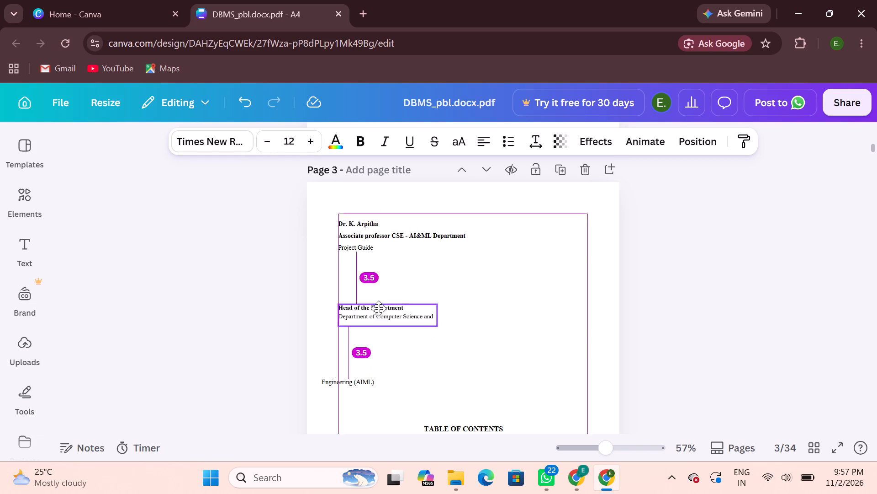
pyautogui.moveTo(379, 308); pyautogui.dragTo(377, 271)
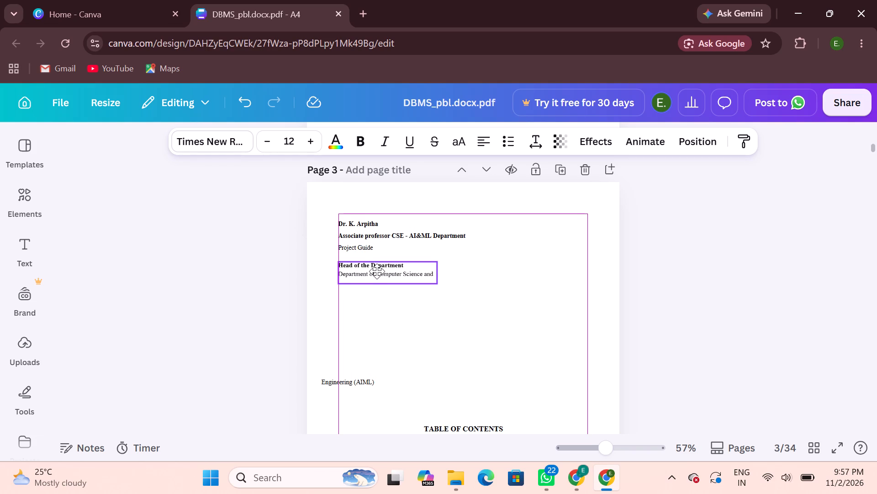
pyautogui.moveTo(377, 271); pyautogui.dragTo(377, 278)
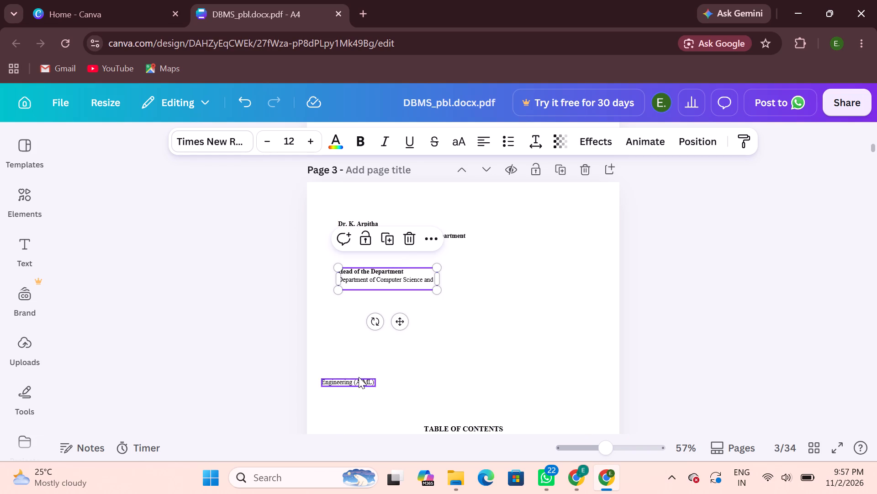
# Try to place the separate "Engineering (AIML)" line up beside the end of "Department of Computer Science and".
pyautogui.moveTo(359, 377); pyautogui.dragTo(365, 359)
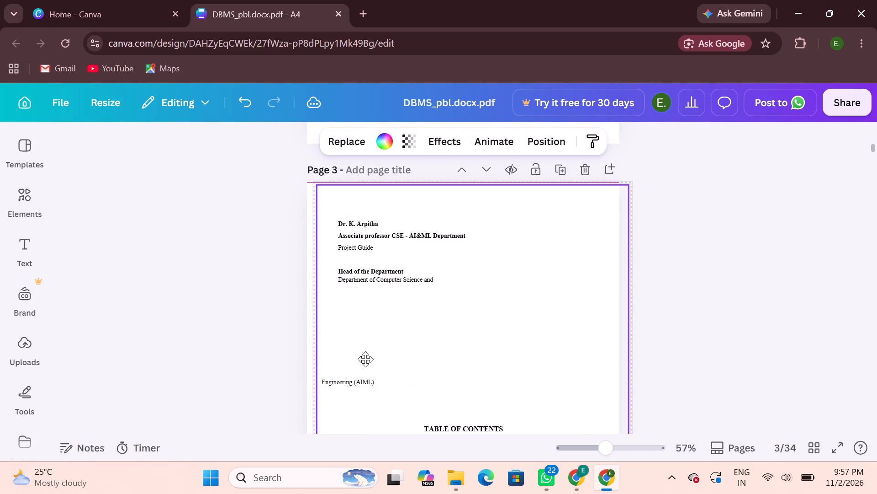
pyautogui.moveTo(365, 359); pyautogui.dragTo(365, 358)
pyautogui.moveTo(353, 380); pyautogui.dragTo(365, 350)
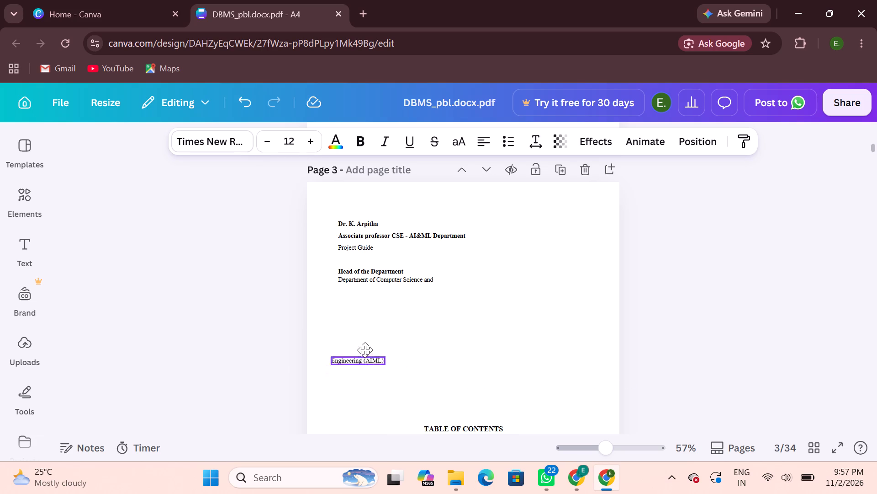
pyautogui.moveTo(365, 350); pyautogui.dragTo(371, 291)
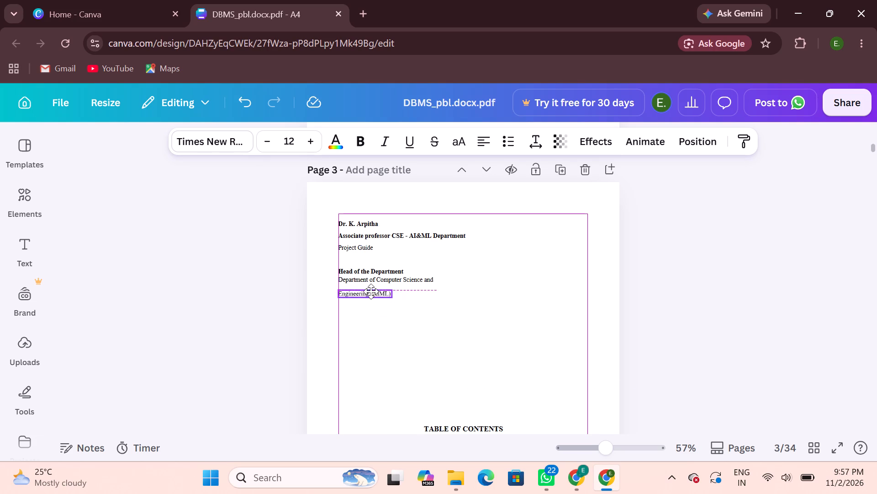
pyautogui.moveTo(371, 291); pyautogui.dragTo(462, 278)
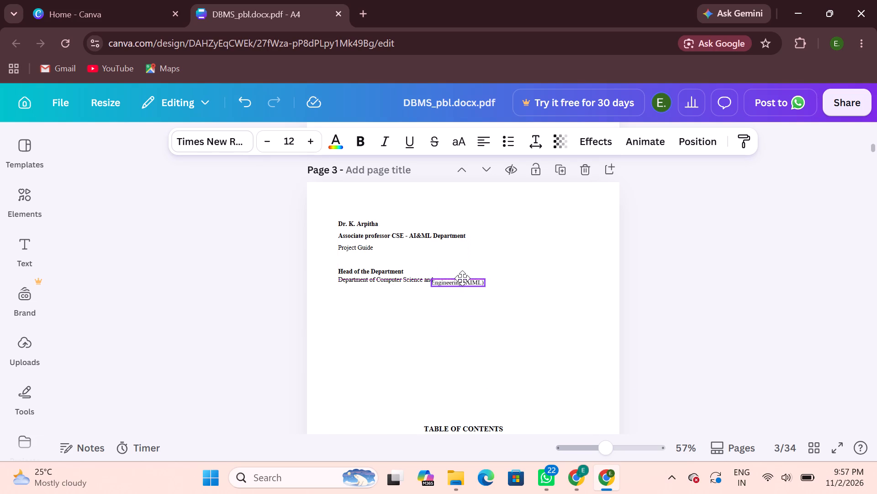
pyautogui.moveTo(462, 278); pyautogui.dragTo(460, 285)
# Transfer the "Engineering (AIML)" text from its separate box to the end of "Department of Computer Science and" in the Head of the Department block.
pyautogui.doubleClick(460, 290)
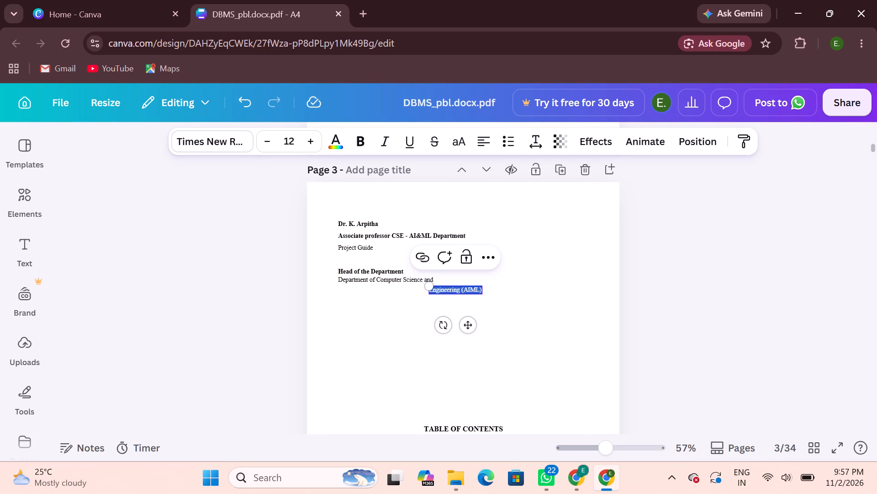
pyautogui.hotkey('ctrl', 'c')
pyautogui.press('BackSpace')
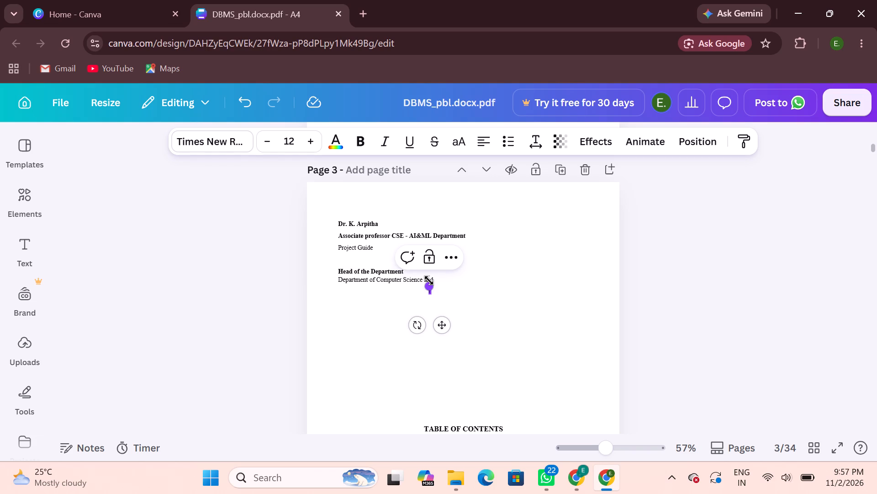
pyautogui.click(429, 280)
pyautogui.moveTo(430, 292); pyautogui.dragTo(419, 312)
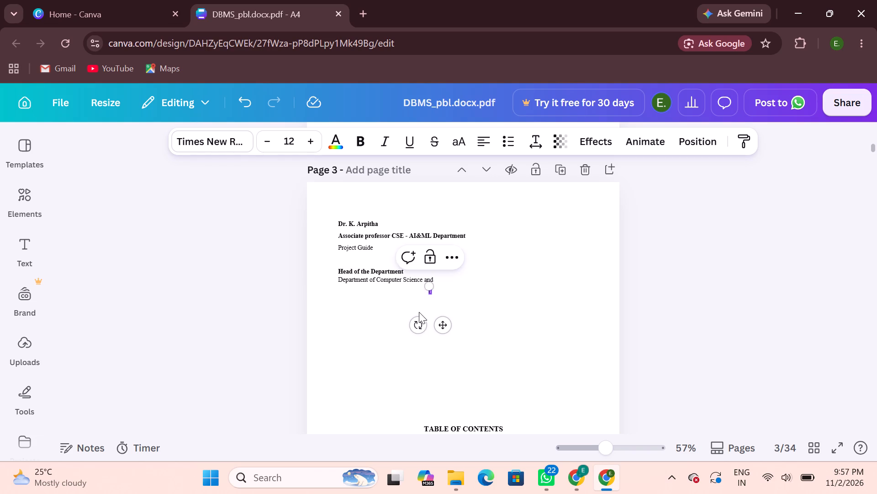
pyautogui.click(424, 282)
pyautogui.moveTo(430, 288); pyautogui.dragTo(427, 311)
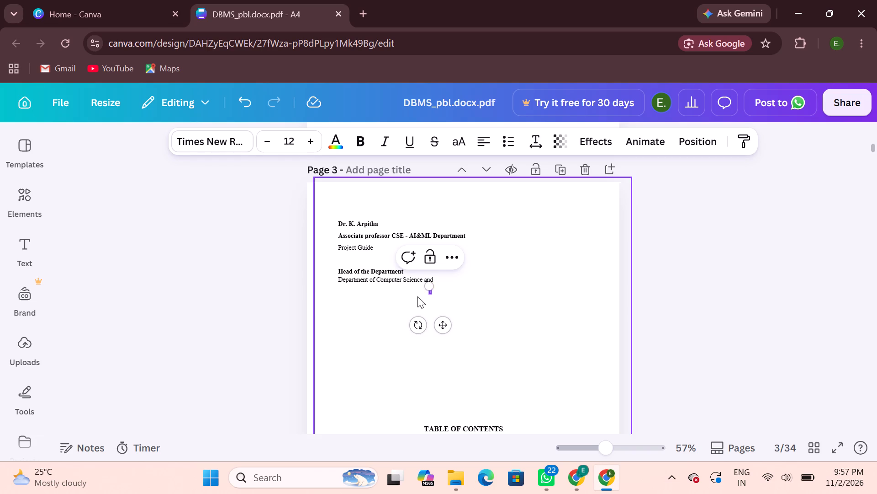
pyautogui.click(411, 279)
pyautogui.click(411, 279)
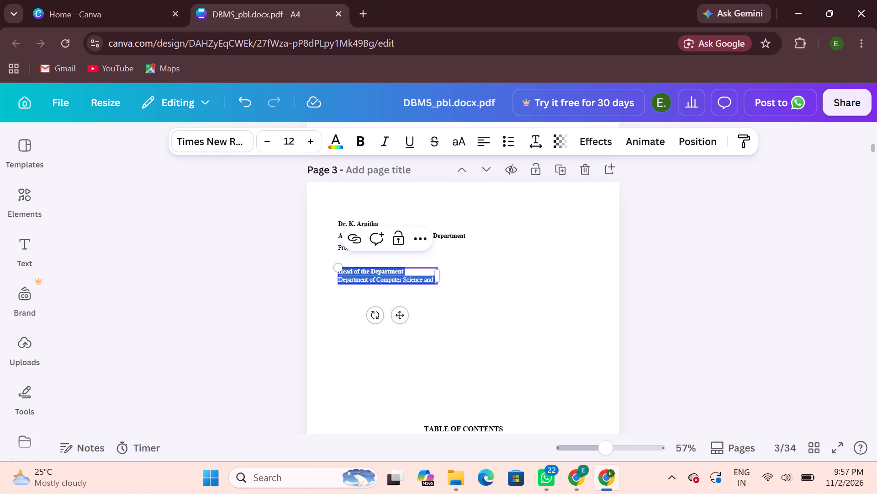
pyautogui.click(425, 279)
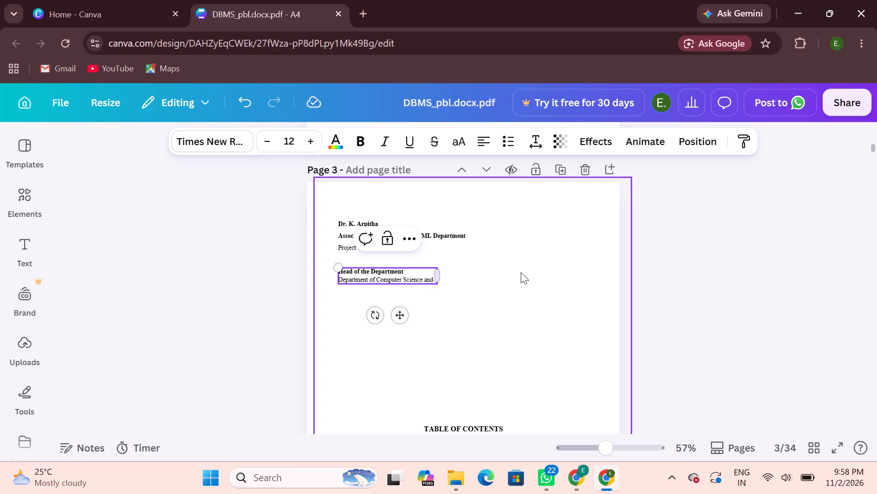
pyautogui.press('Right')
pyautogui.press('Right')
pyautogui.press('Right')
pyautogui.press('space')
pyautogui.hotkey('ctrl', 'v')
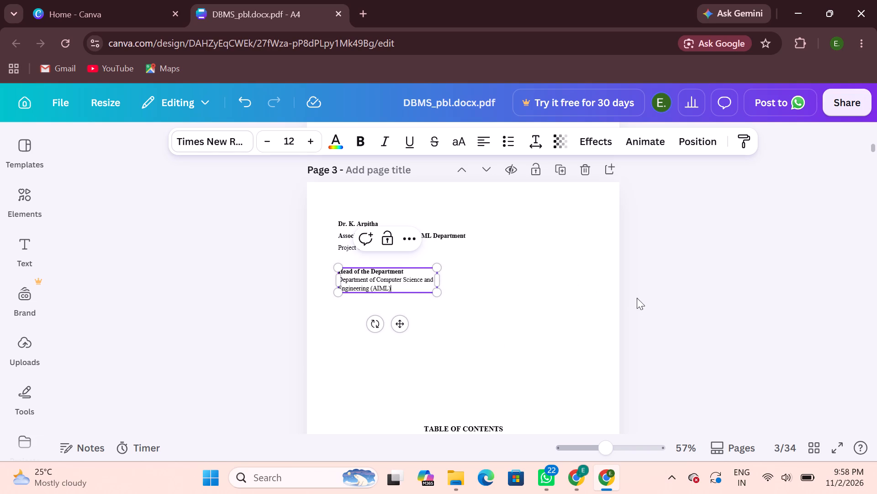
pyautogui.click(585, 289)
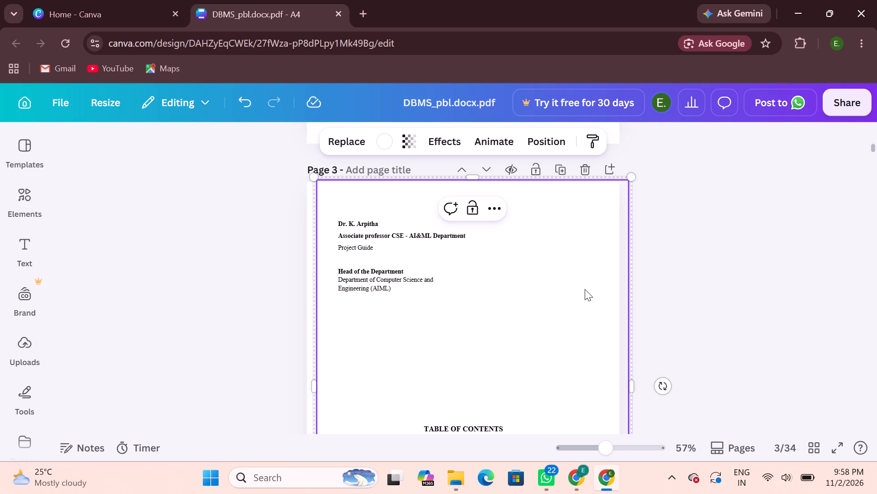
# Put the computer to sleep.
pyautogui.click(206, 478)
pyautogui.click(600, 428)
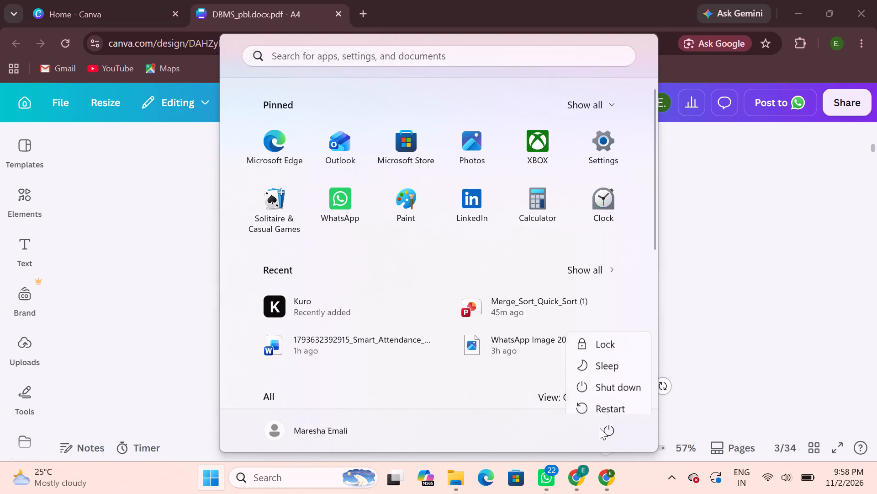
pyautogui.click(608, 360)
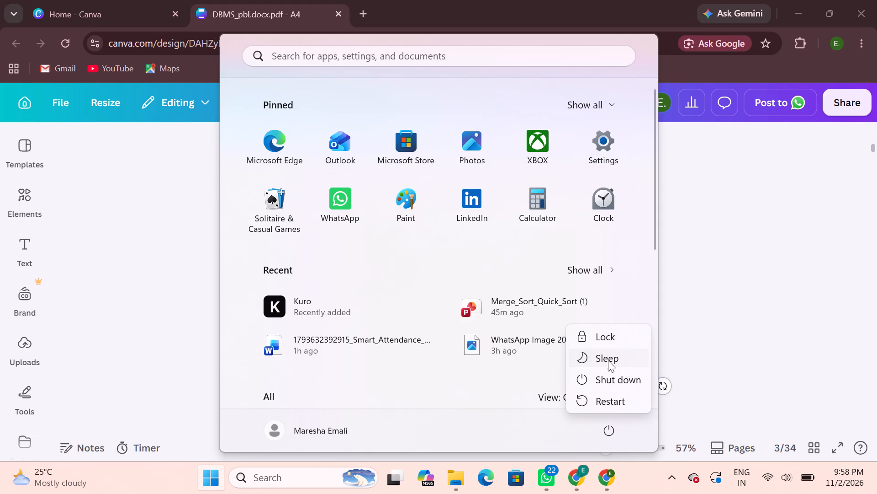
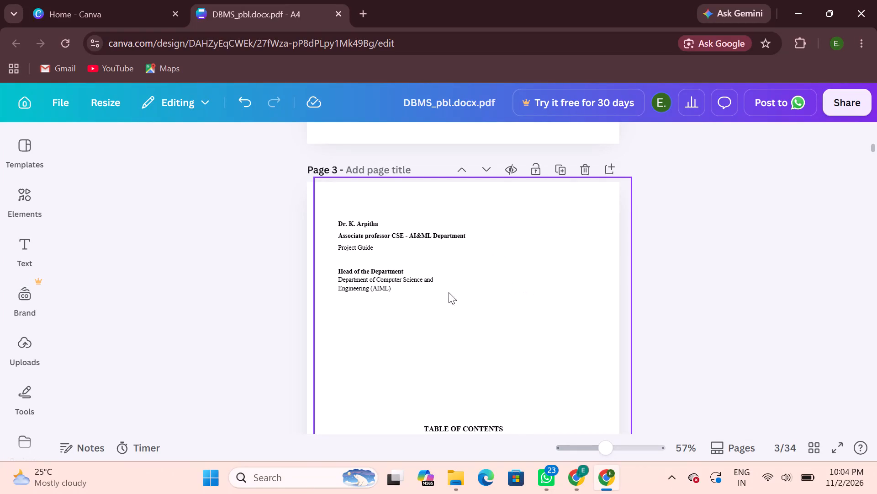
# Move the guide's name line from the top of page 3 to page 2, a short gap below the student roll-number table.
pyautogui.scroll(3, 416, 301)
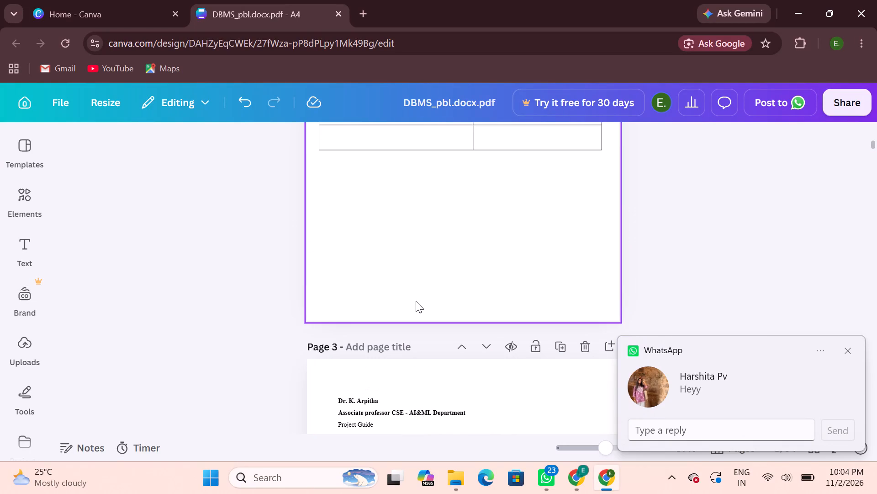
pyautogui.moveTo(371, 405); pyautogui.dragTo(364, 169)
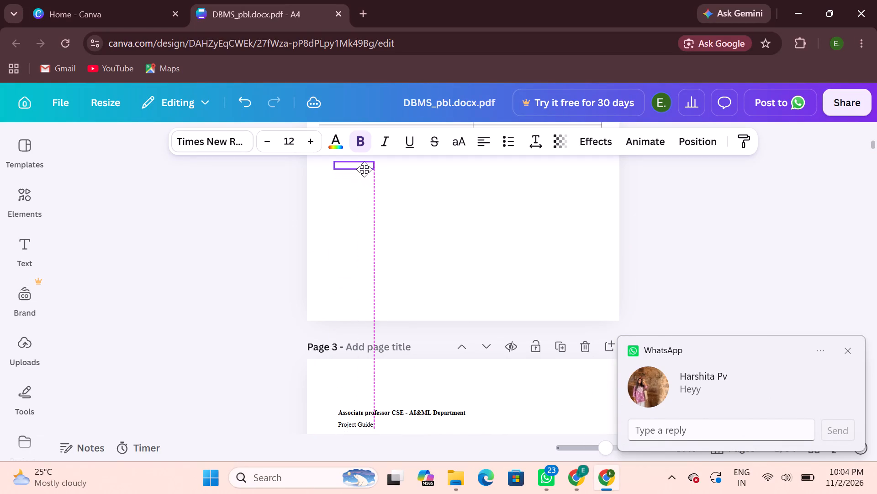
pyautogui.moveTo(364, 169); pyautogui.dragTo(369, 179)
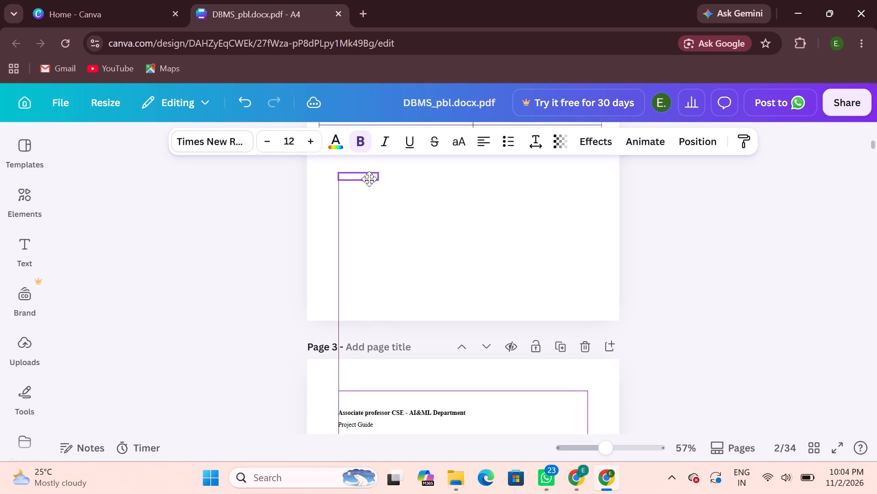
pyautogui.moveTo(369, 179); pyautogui.dragTo(369, 178)
pyautogui.scroll(3, 450, 287)
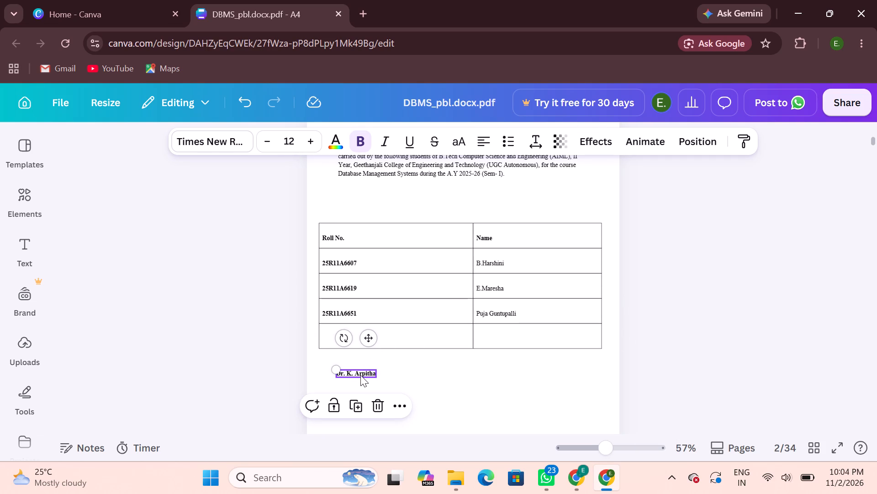
pyautogui.moveTo(360, 375); pyautogui.dragTo(386, 390)
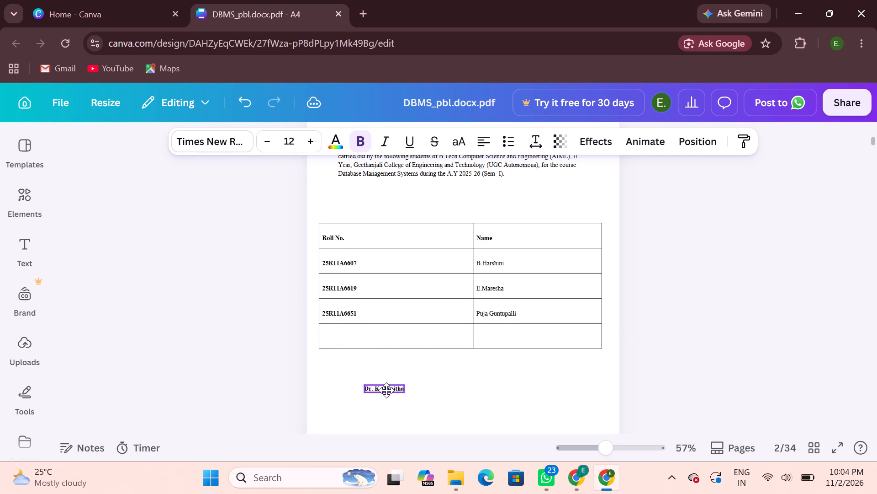
# Place the guide's name on the certificate page just below the student table, in line with the certificate text's left edge.
pyautogui.moveTo(386, 390); pyautogui.dragTo(366, 191)
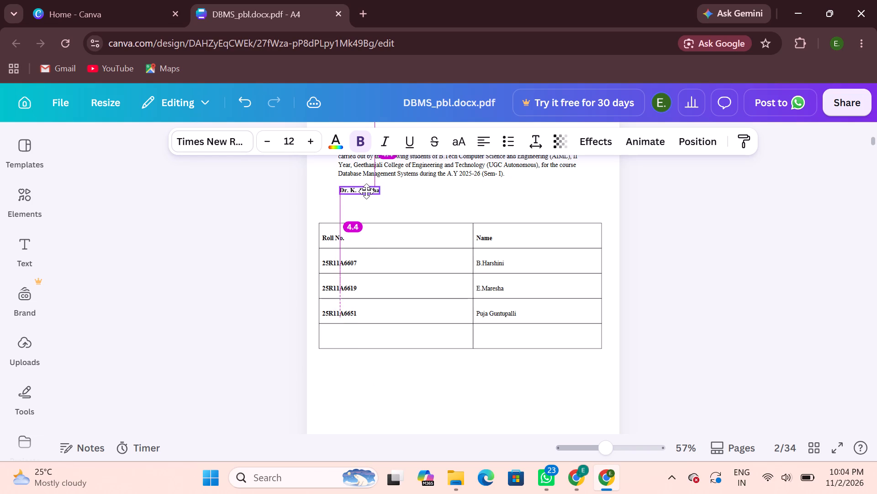
pyautogui.moveTo(366, 191); pyautogui.dragTo(362, 183)
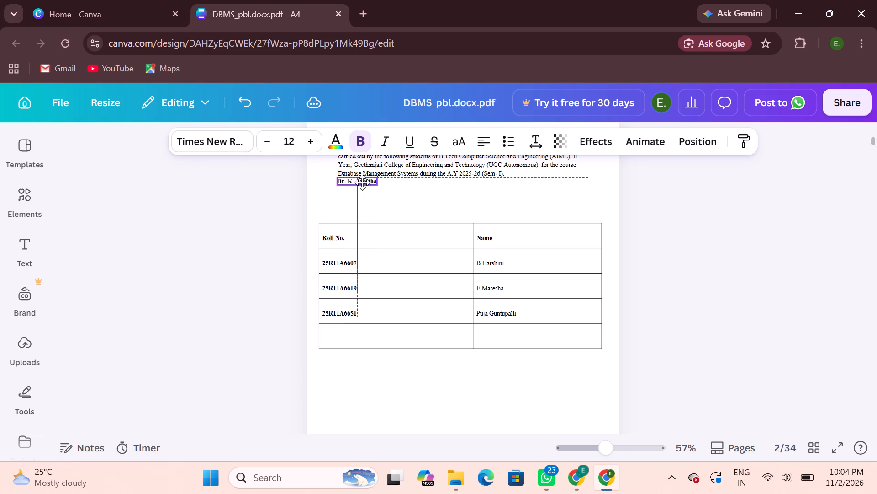
pyautogui.moveTo(362, 183); pyautogui.dragTo(369, 367)
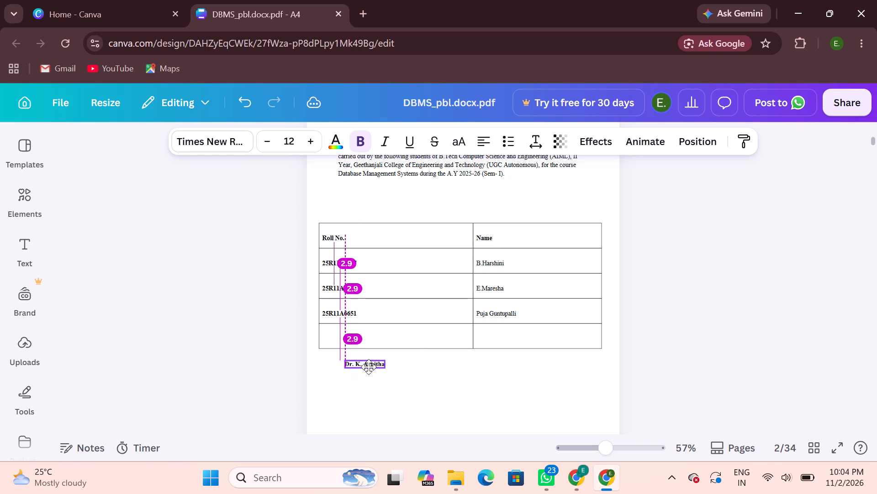
pyautogui.moveTo(369, 367); pyautogui.dragTo(361, 377)
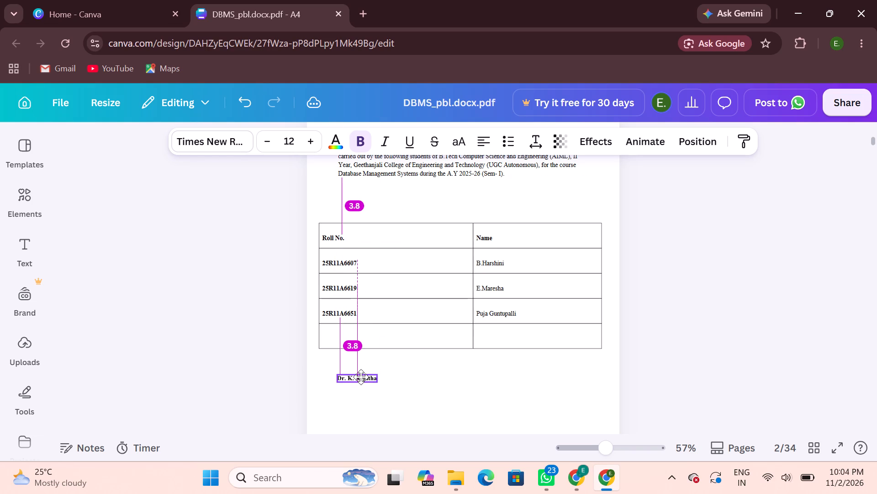
pyautogui.moveTo(361, 377); pyautogui.dragTo(358, 417)
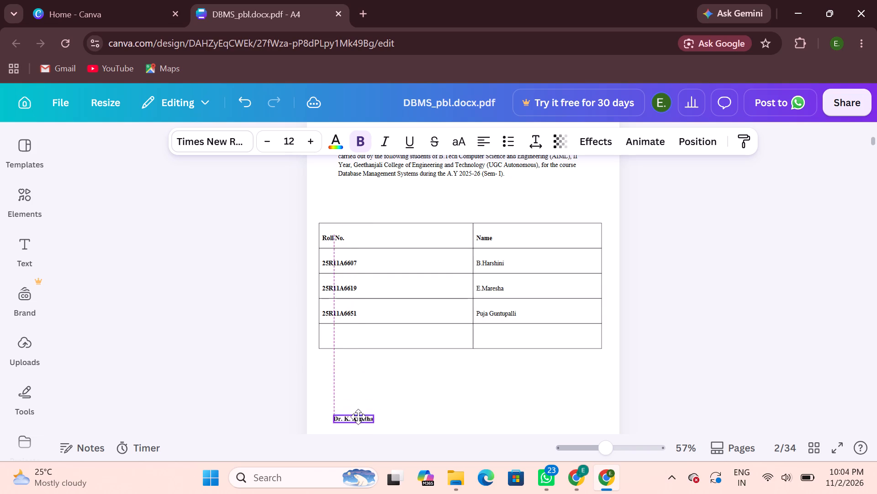
pyautogui.moveTo(358, 417); pyautogui.dragTo(358, 384)
pyautogui.scroll(-1, 358, 384)
pyautogui.scroll(1, 358, 384)
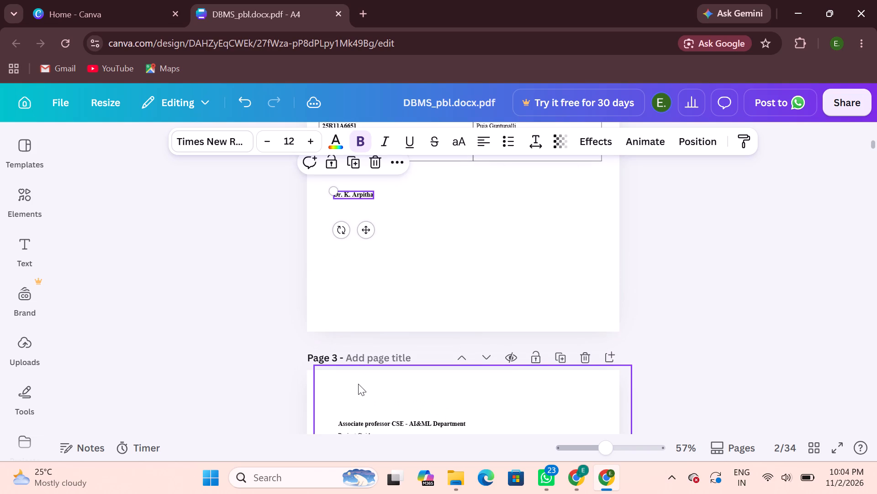
pyautogui.moveTo(362, 196); pyautogui.dragTo(354, 294)
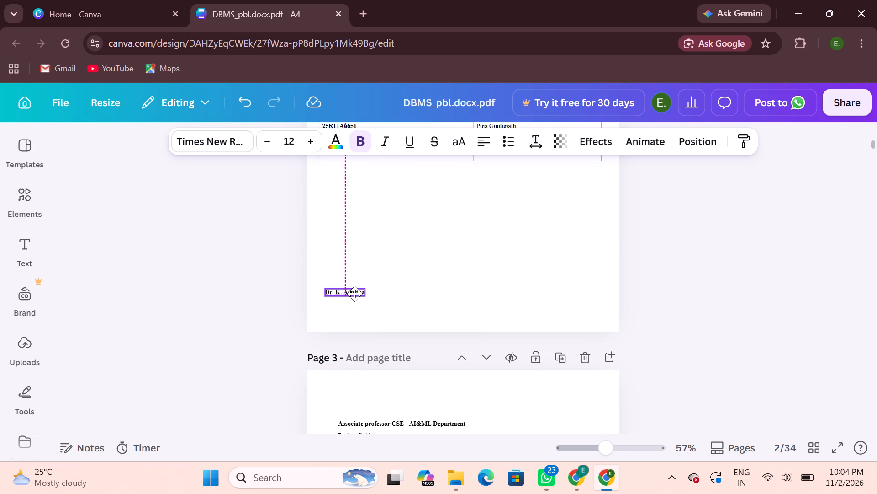
pyautogui.moveTo(354, 294); pyautogui.dragTo(361, 298)
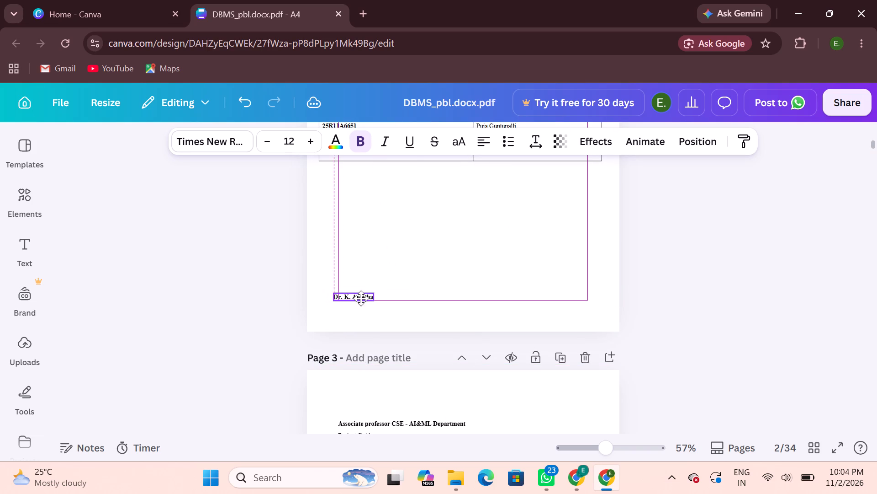
pyautogui.moveTo(361, 298); pyautogui.dragTo(366, 259)
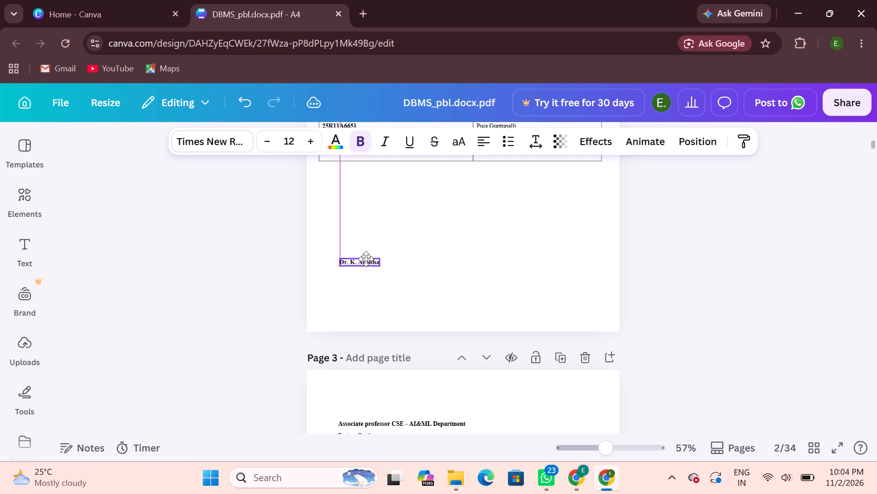
pyautogui.moveTo(366, 259); pyautogui.dragTo(368, 212)
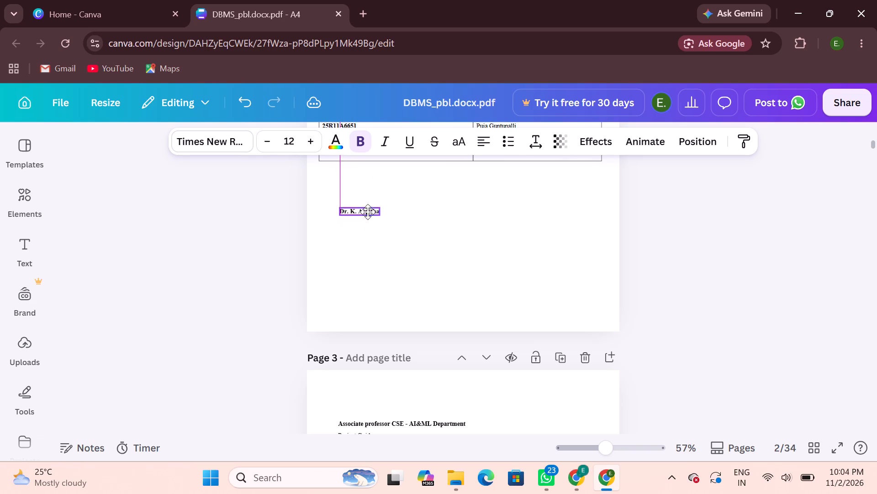
pyautogui.moveTo(368, 212); pyautogui.dragTo(371, 191)
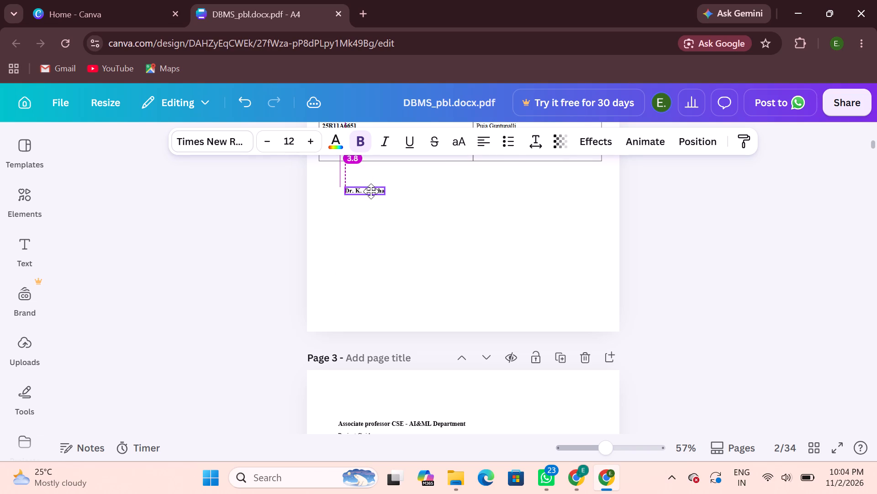
pyautogui.moveTo(371, 191); pyautogui.dragTo(368, 188)
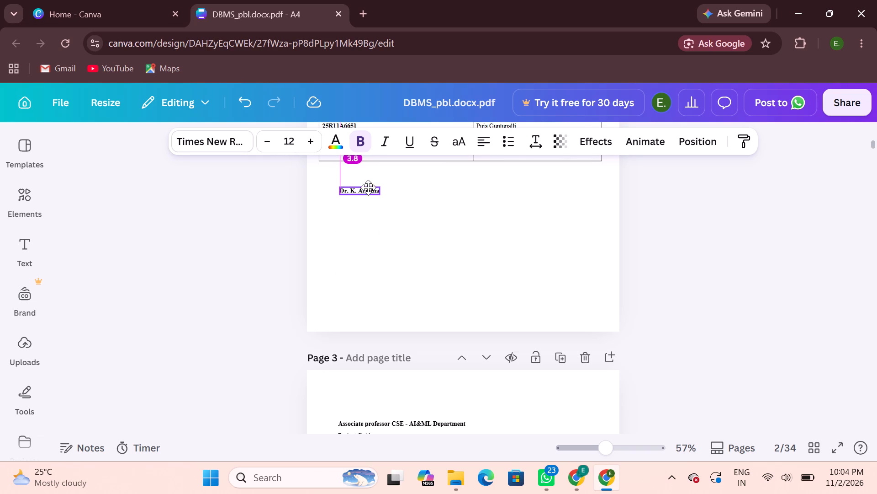
pyautogui.moveTo(368, 188); pyautogui.dragTo(369, 185)
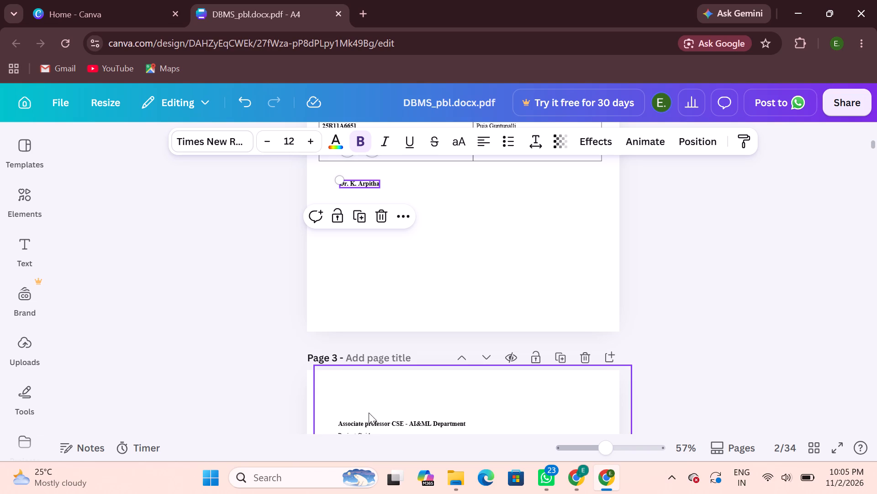
# Move the "Associate professor CSE - AI&ML Department" line from page 3 to directly beneath the guide's name on page 2, left-aligned with it.
pyautogui.moveTo(374, 420); pyautogui.dragTo(369, 193)
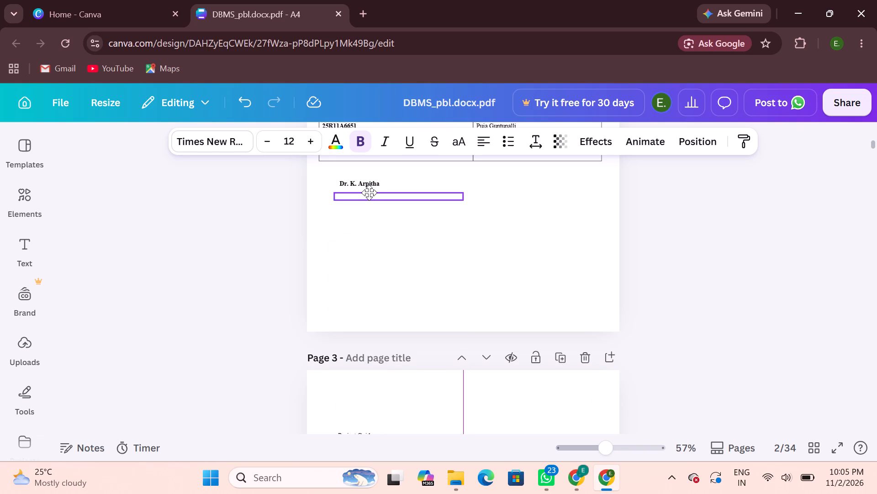
pyautogui.moveTo(369, 193); pyautogui.dragTo(373, 188)
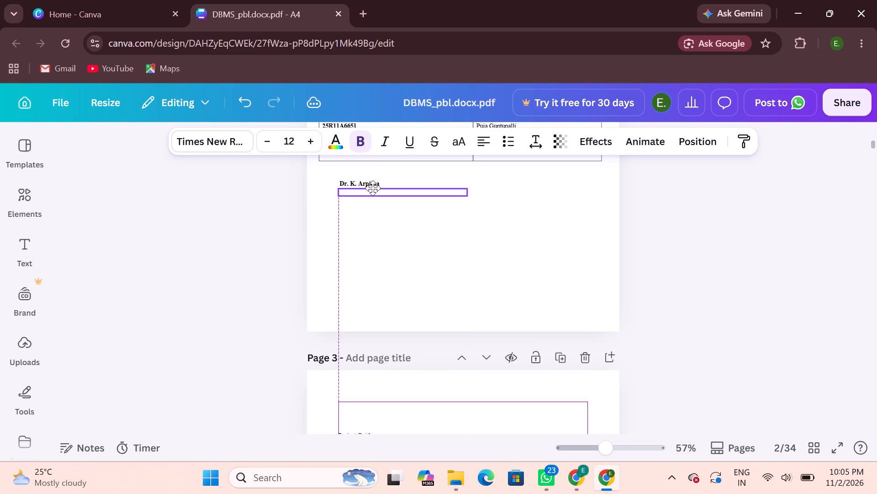
pyautogui.moveTo(373, 188); pyautogui.dragTo(374, 188)
pyautogui.click(374, 188)
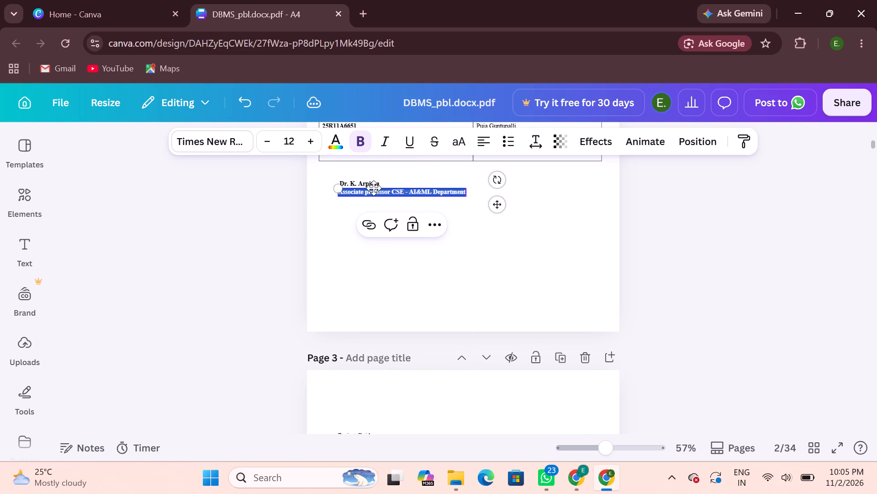
pyautogui.click(349, 222)
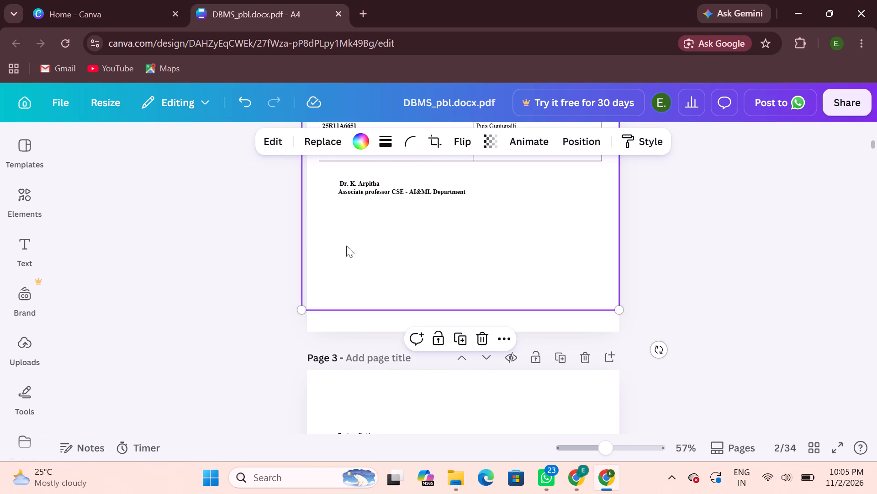
pyautogui.click(379, 193)
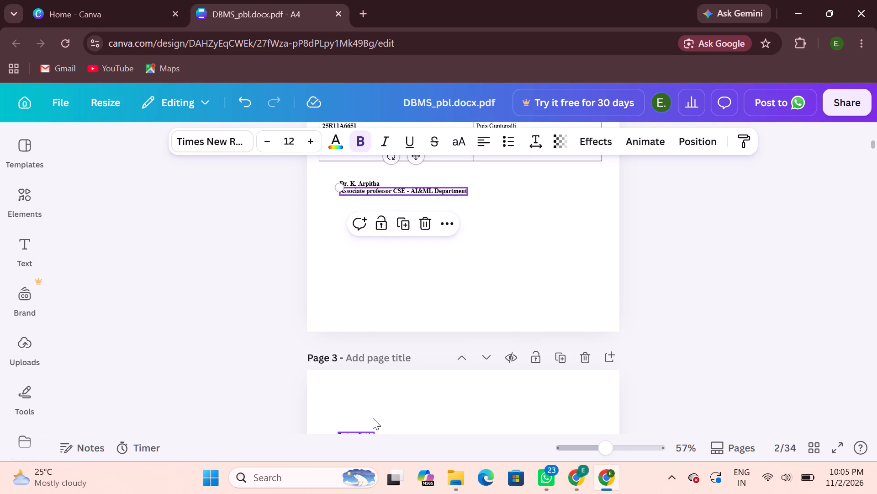
# Move the "Project Guide" line from page 3 to directly under the associate professor line on page 2, closely stacked and left-aligned.
pyautogui.scroll(-1, 373, 416)
pyautogui.moveTo(366, 425); pyautogui.dragTo(365, 192)
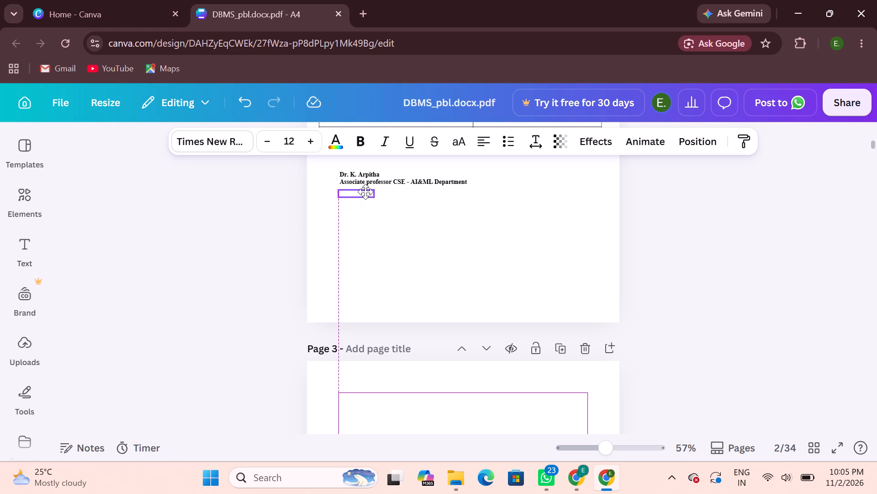
pyautogui.moveTo(365, 192); pyautogui.dragTo(368, 188)
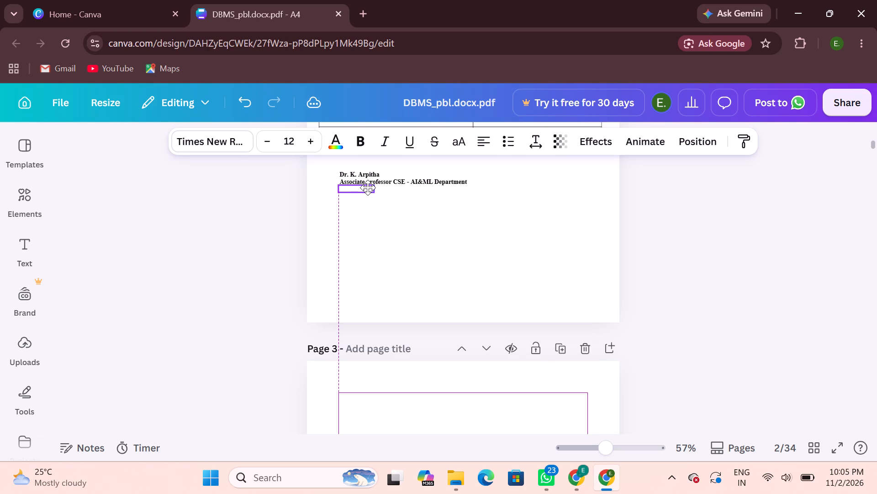
pyautogui.moveTo(368, 188); pyautogui.dragTo(370, 188)
pyautogui.click(552, 221)
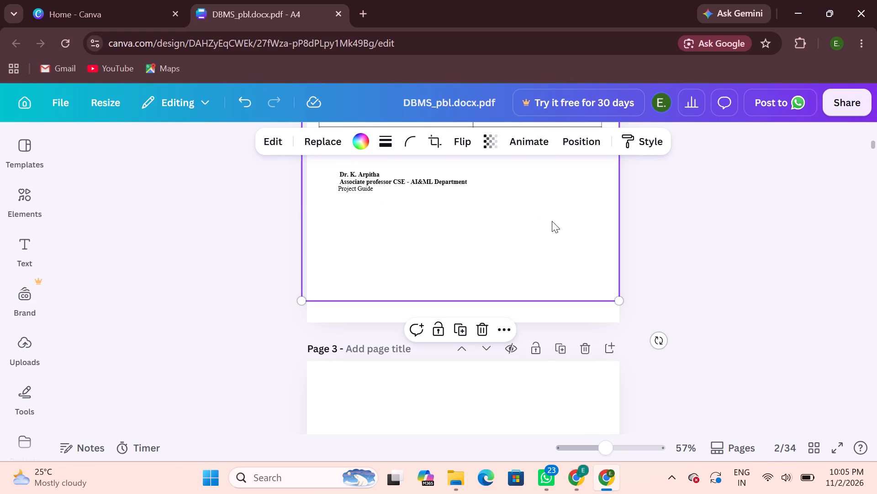
pyautogui.click(459, 179)
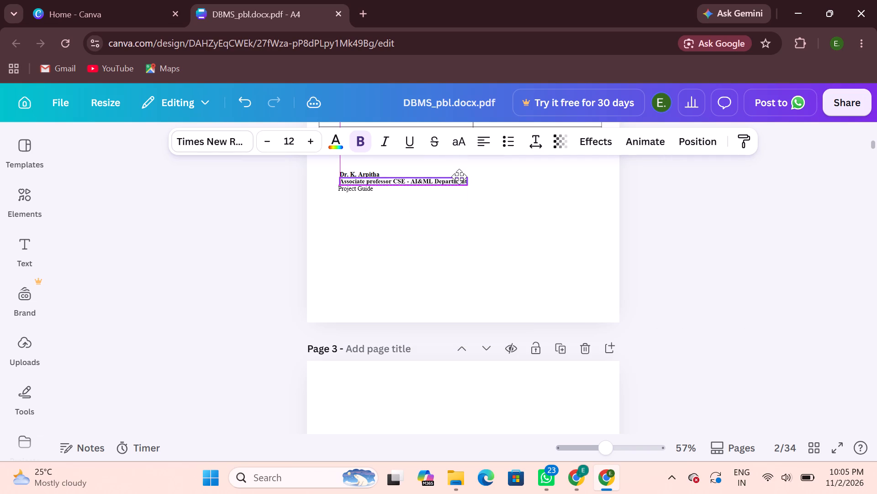
pyautogui.click(360, 192)
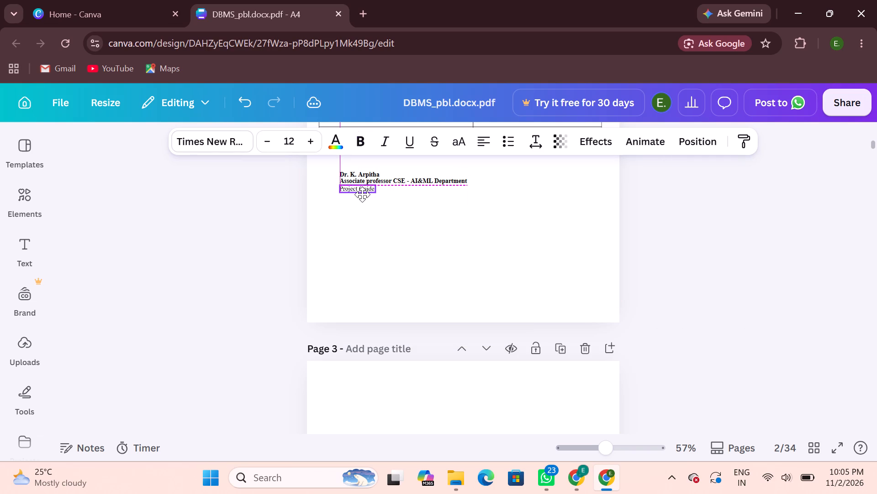
pyautogui.click(453, 210)
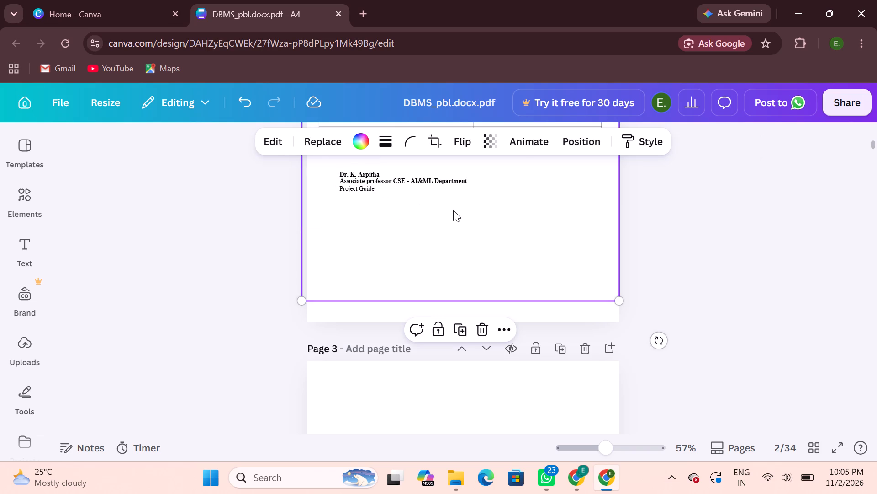
# Move the "Head of the Department" block from page 3 to page 2, left-aligned below "Project Guide" with a clear gap between them.
pyautogui.scroll(-4, 454, 227)
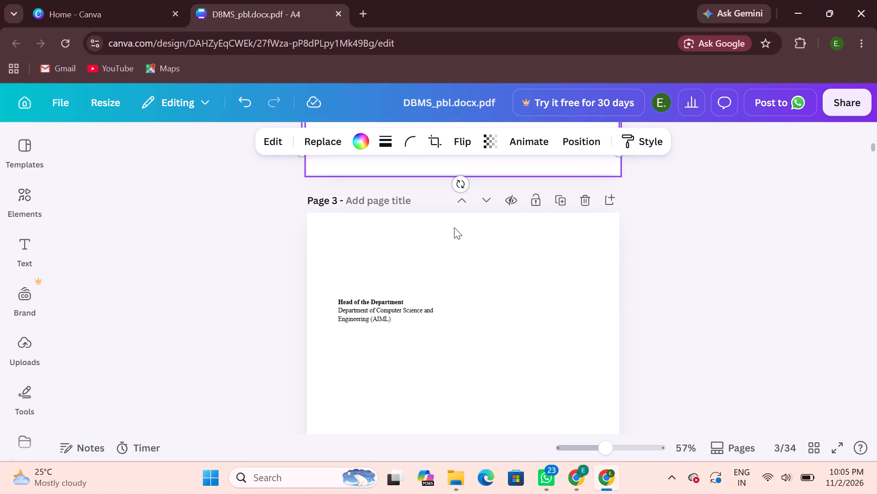
pyautogui.scroll(-1, 454, 227)
pyautogui.scroll(1, 454, 227)
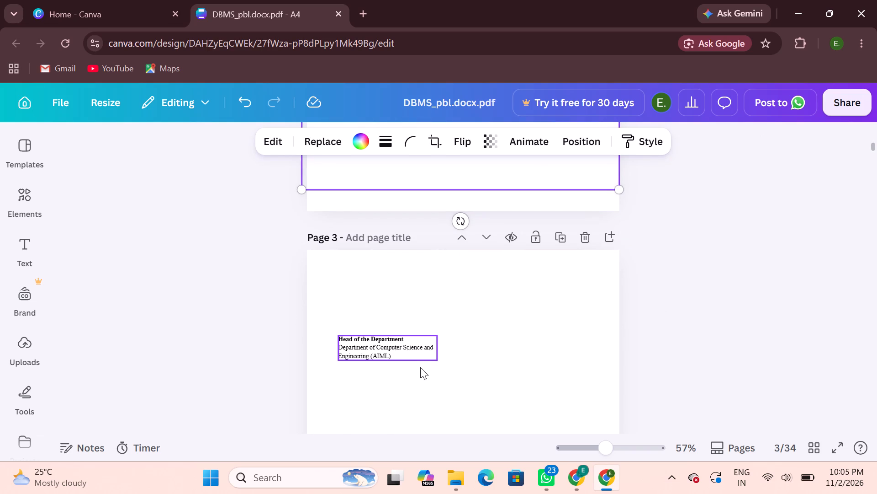
pyautogui.moveTo(415, 356); pyautogui.dragTo(408, 178)
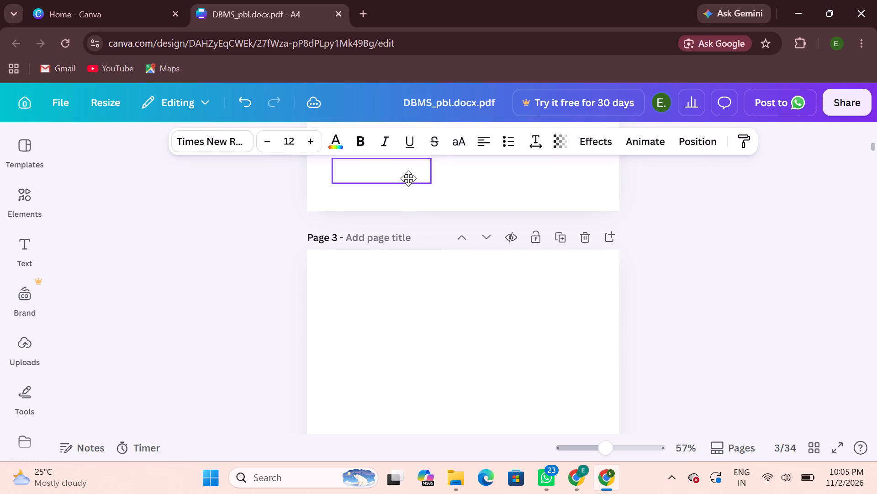
pyautogui.moveTo(408, 178); pyautogui.dragTo(406, 182)
pyautogui.scroll(2, 406, 182)
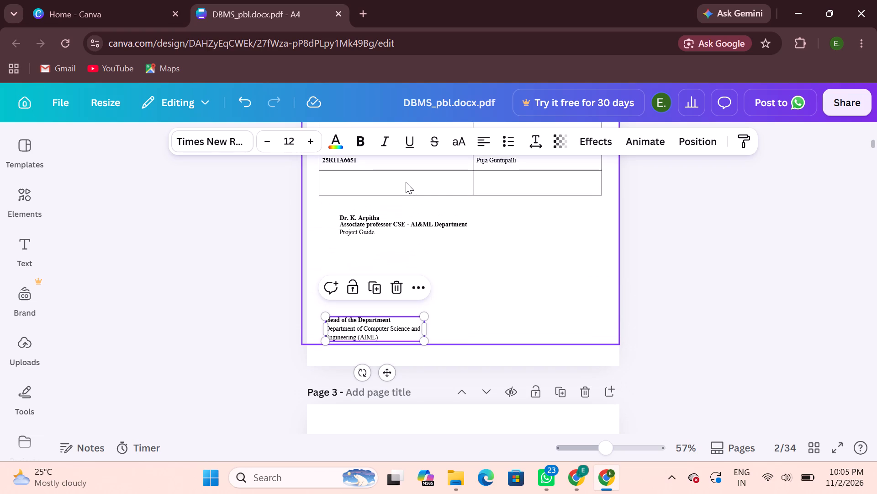
pyautogui.moveTo(390, 326); pyautogui.dragTo(401, 287)
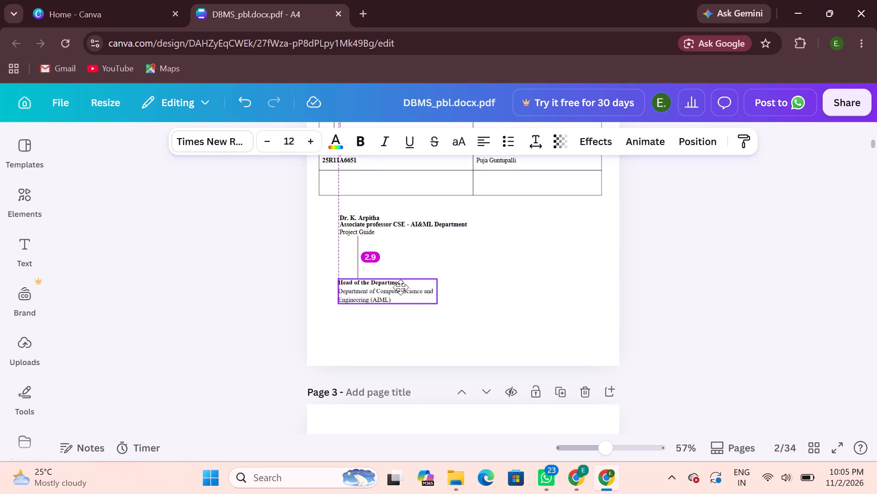
pyautogui.moveTo(401, 287); pyautogui.dragTo(407, 281)
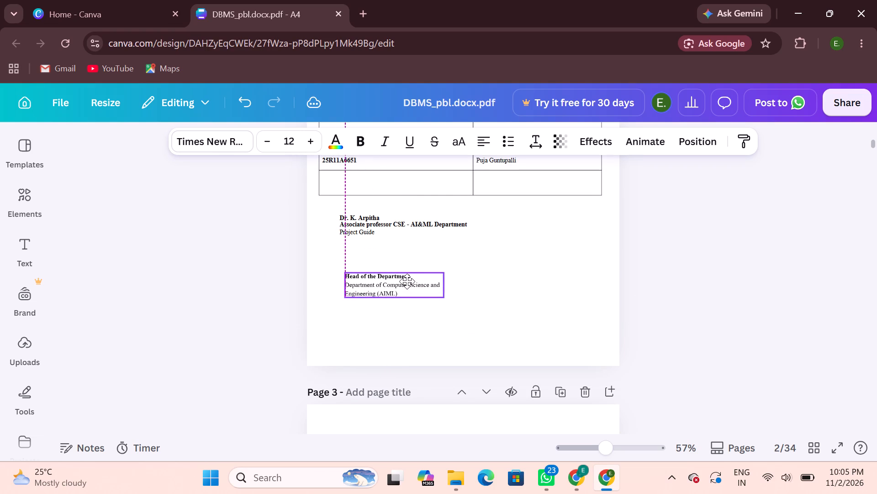
pyautogui.moveTo(407, 281); pyautogui.dragTo(404, 275)
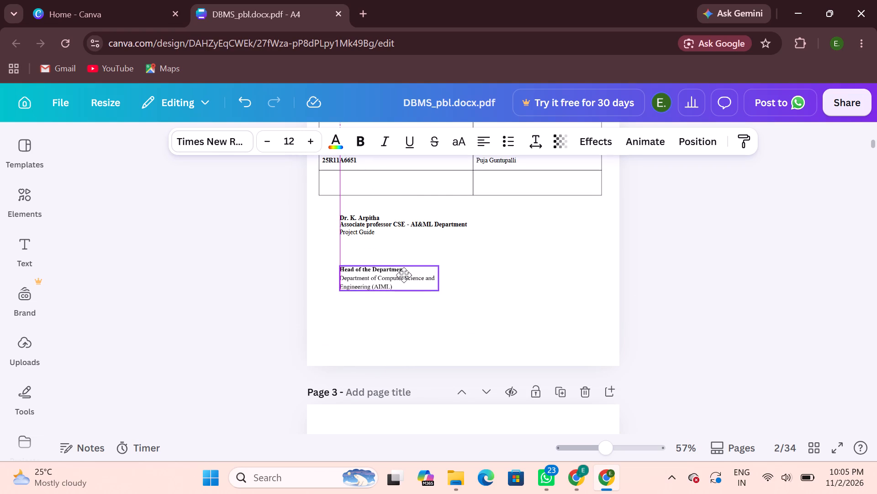
pyautogui.moveTo(404, 275); pyautogui.dragTo(406, 308)
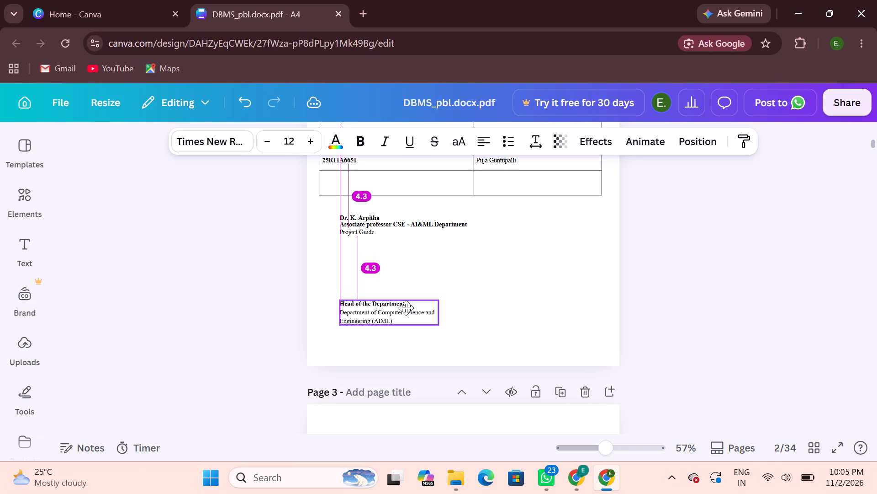
pyautogui.moveTo(406, 308); pyautogui.dragTo(406, 318)
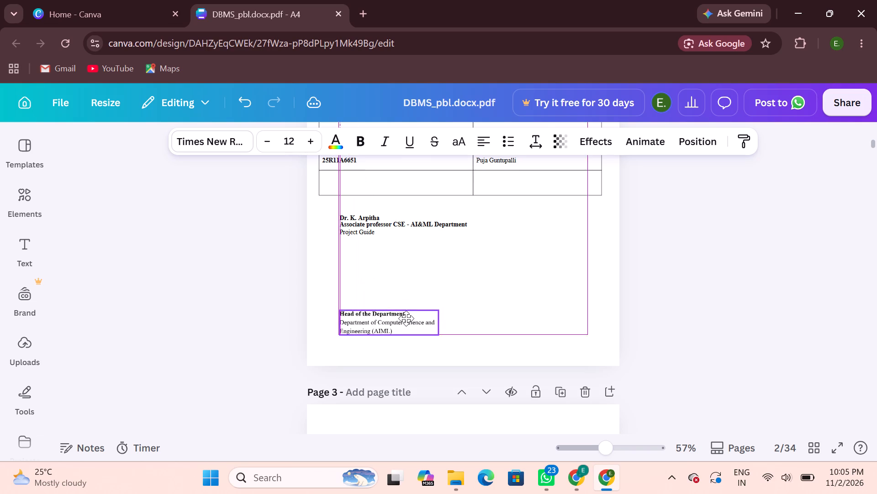
pyautogui.moveTo(406, 318); pyautogui.dragTo(405, 283)
pyautogui.click(651, 275)
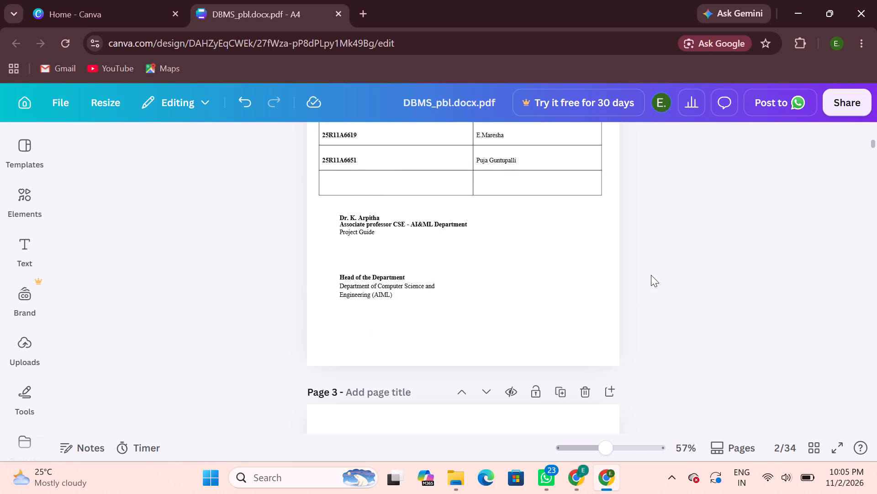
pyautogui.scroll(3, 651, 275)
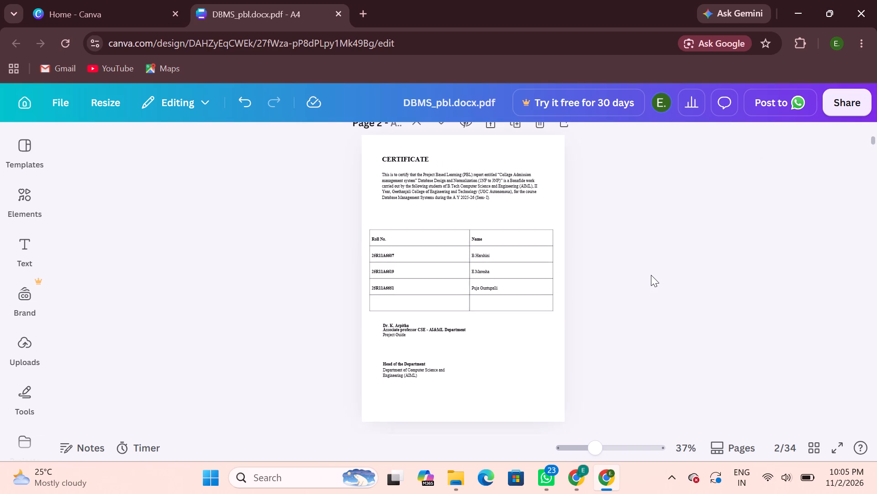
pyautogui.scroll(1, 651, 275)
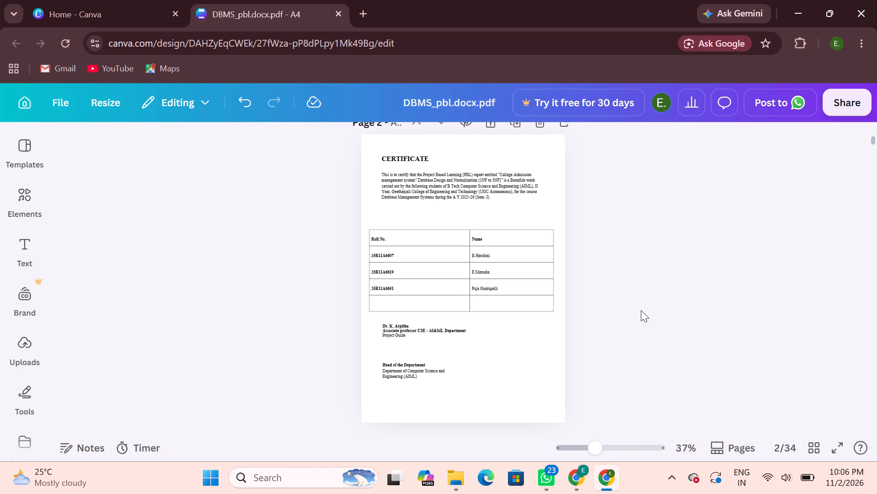
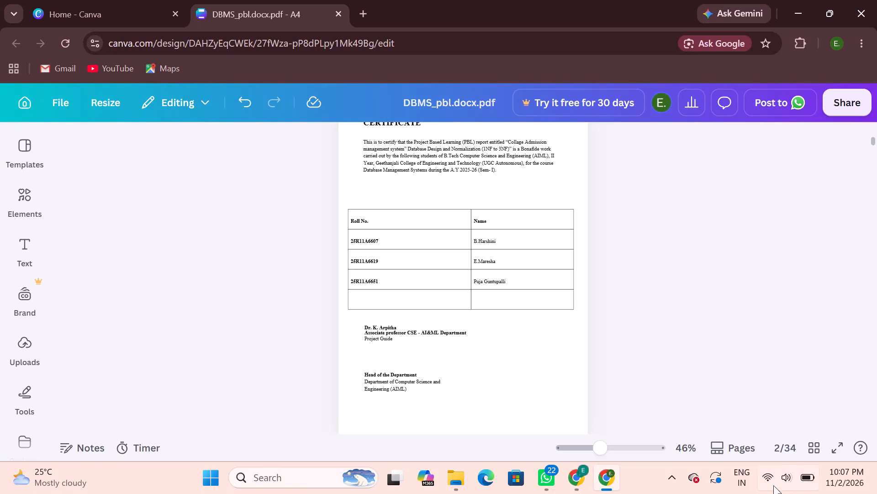
# Lower the computer's display brightness to almost its minimum level.
pyautogui.click(774, 483)
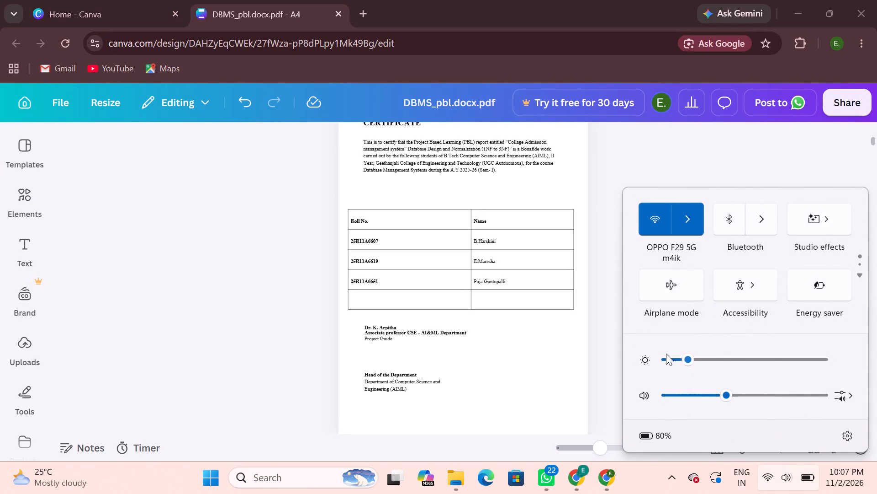
pyautogui.click(661, 360)
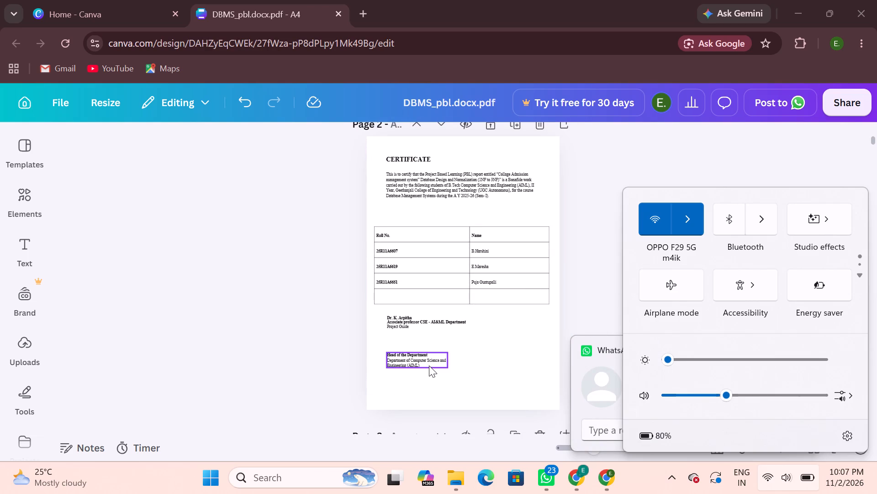
# Move the "Head of the Department" block slightly further down page 2, keeping it left-aligned with the "Project Guide" line.
pyautogui.moveTo(427, 363); pyautogui.dragTo(427, 373)
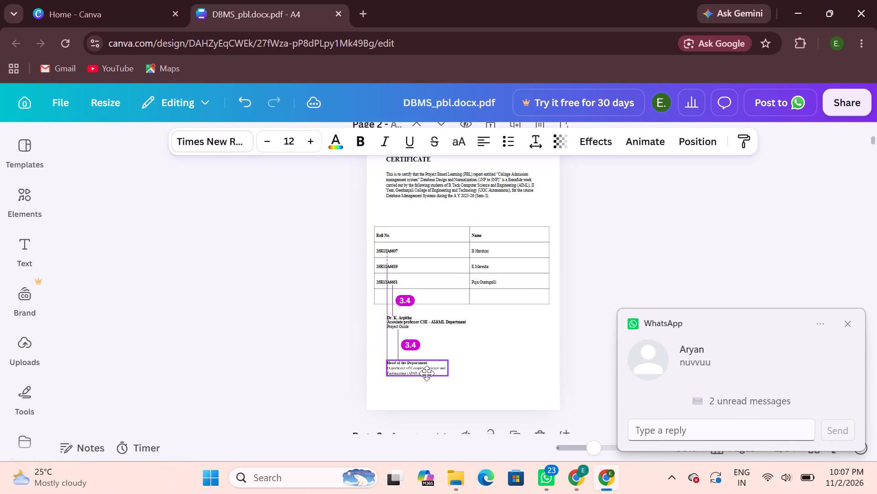
pyautogui.moveTo(427, 373); pyautogui.dragTo(427, 370)
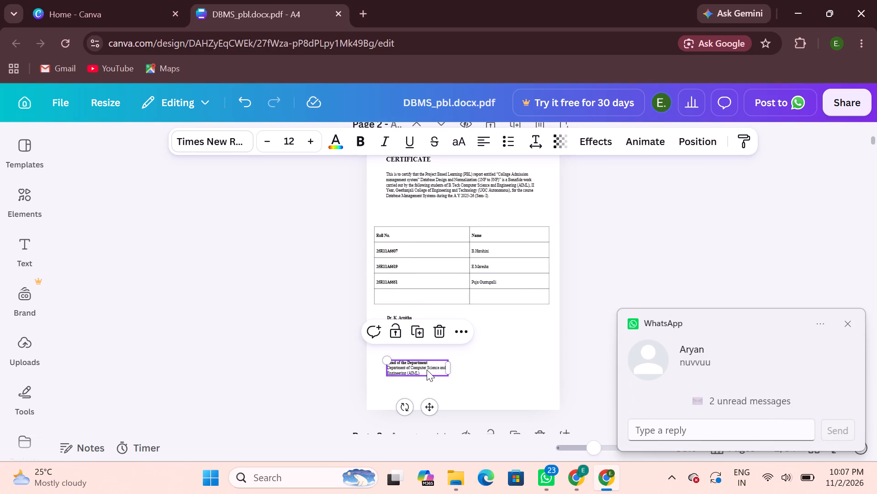
pyautogui.click(619, 280)
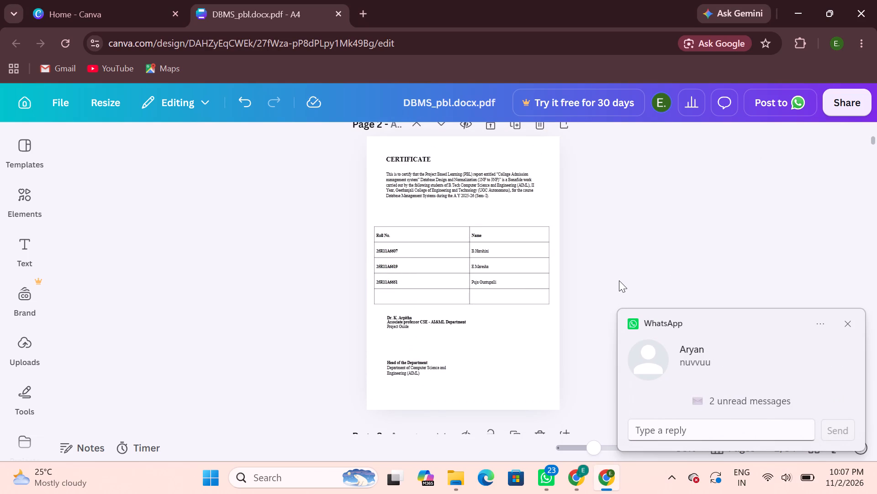
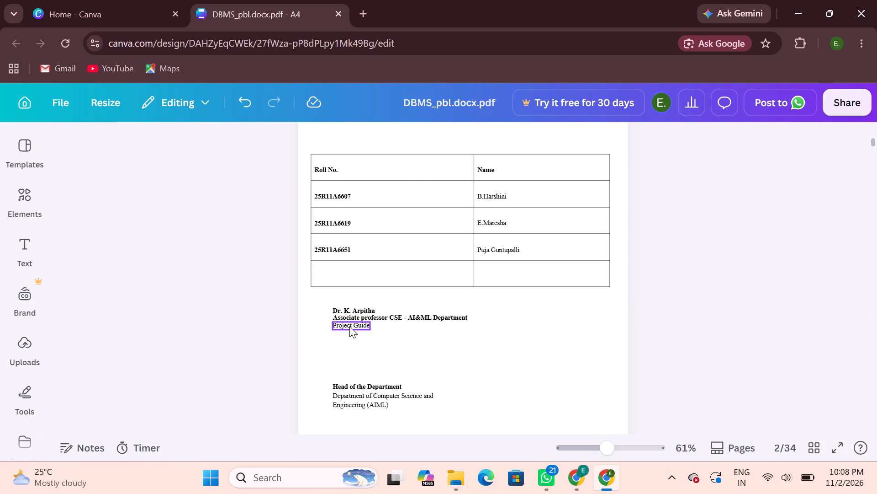
# Shift the guide's name, associate professor line and "Project Guide" line lower beneath the student table on page 2, keeping them closely stacked and left-aligned.
pyautogui.moveTo(349, 326); pyautogui.dragTo(349, 342)
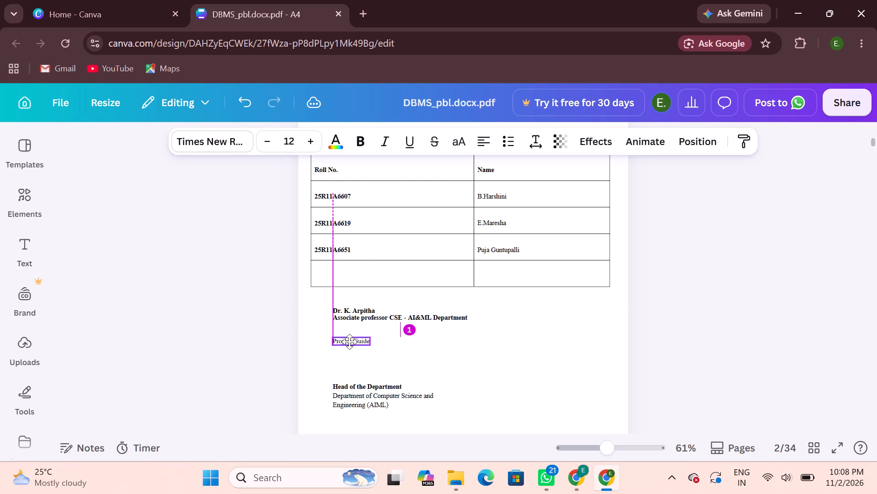
pyautogui.moveTo(349, 342); pyautogui.dragTo(343, 349)
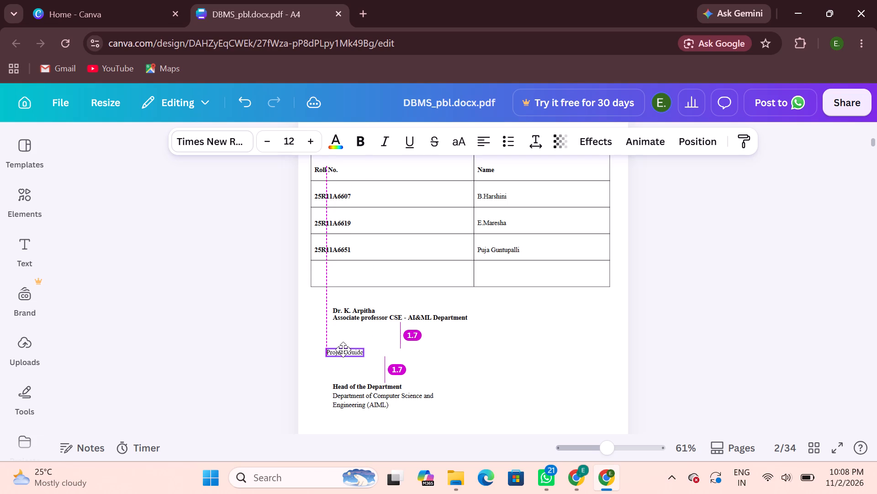
pyautogui.moveTo(343, 349); pyautogui.dragTo(346, 351)
pyautogui.moveTo(346, 351); pyautogui.dragTo(345, 349)
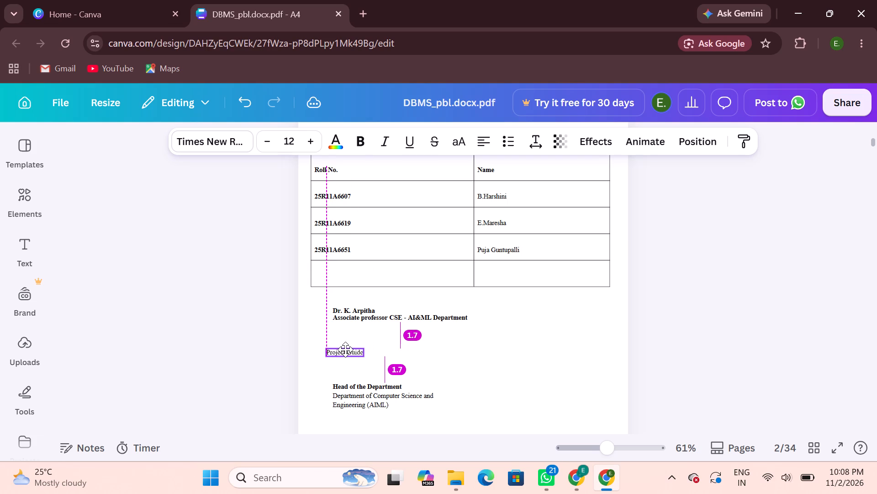
pyautogui.moveTo(345, 349); pyautogui.dragTo(346, 349)
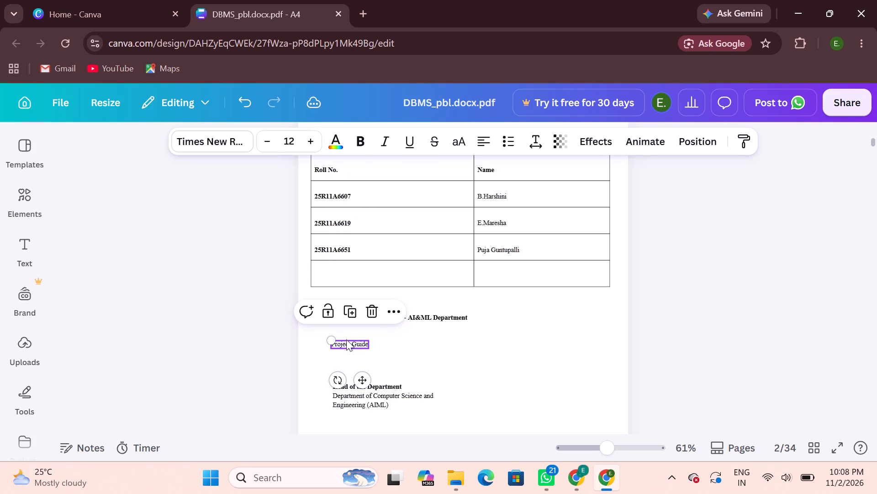
pyautogui.moveTo(410, 315); pyautogui.dragTo(410, 322)
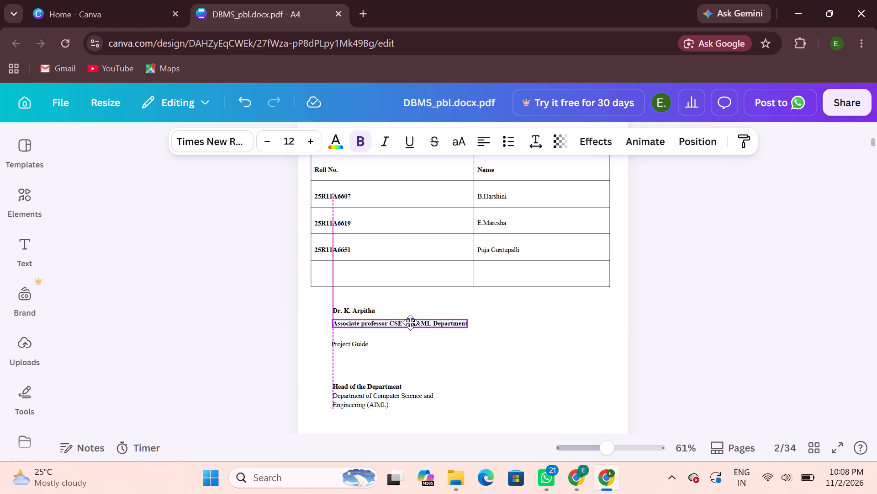
pyautogui.moveTo(410, 322); pyautogui.dragTo(409, 333)
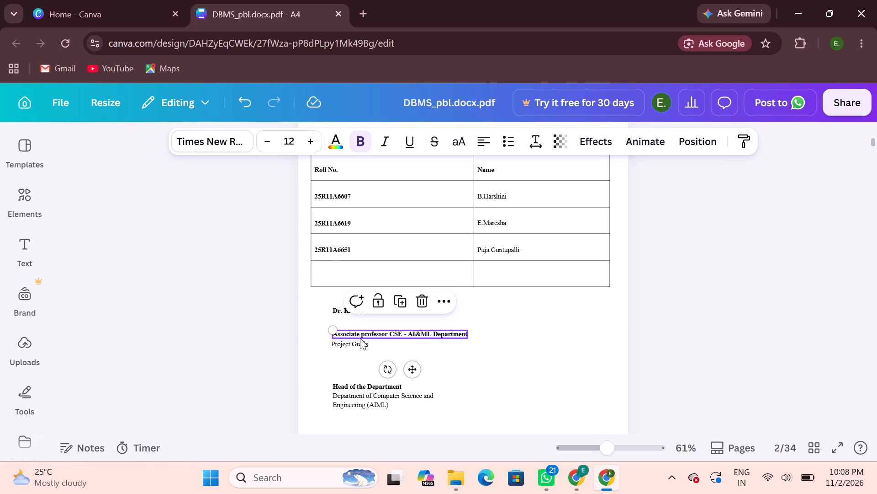
pyautogui.click(359, 341)
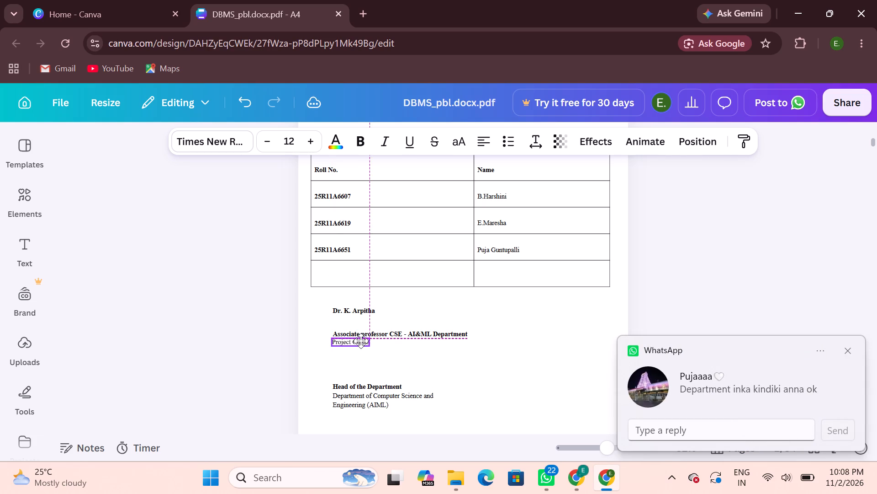
pyautogui.click(431, 306)
pyautogui.moveTo(364, 311); pyautogui.dragTo(364, 313)
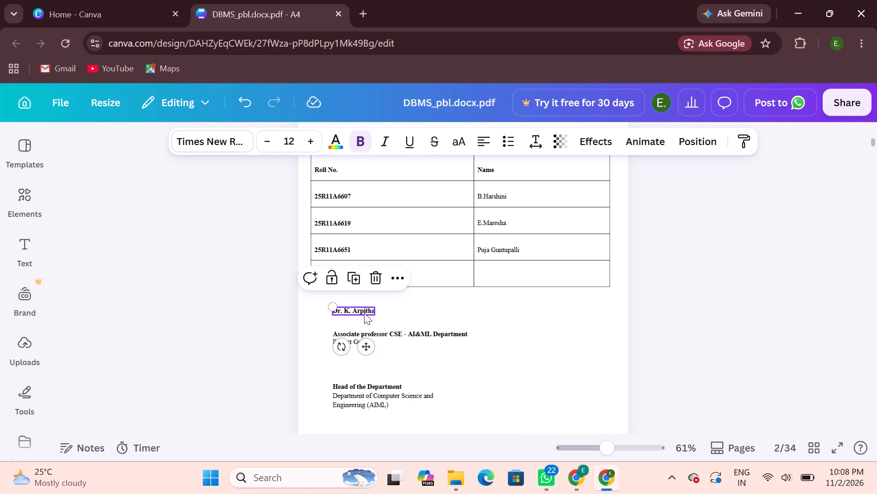
pyautogui.moveTo(364, 313); pyautogui.dragTo(364, 325)
# Move the "Head of the Department" block slightly lower on page 2, keeping it left-aligned with the guide's lines.
pyautogui.scroll(-2, 553, 326)
pyautogui.moveTo(398, 360); pyautogui.dragTo(399, 377)
pyautogui.moveTo(399, 377); pyautogui.dragTo(399, 373)
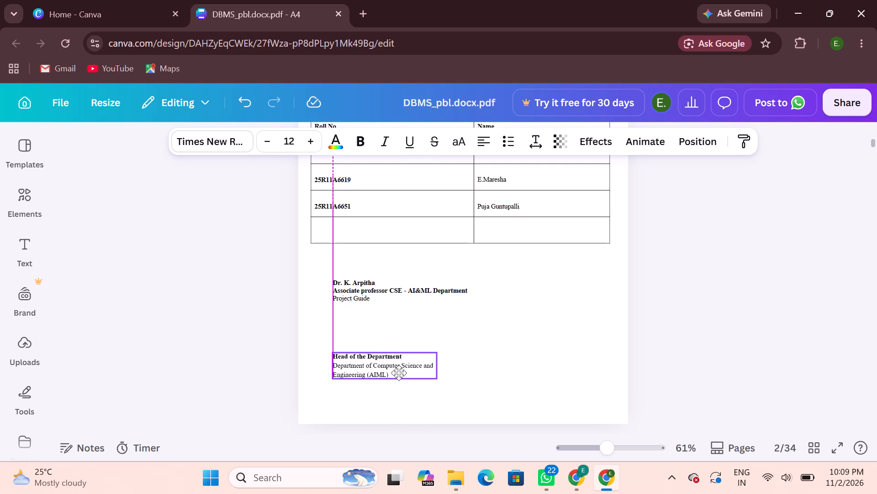
# Shift the "Head of the Department" block slightly lower on page 2, left-aligned with the guide details.
pyautogui.moveTo(399, 373); pyautogui.dragTo(399, 390)
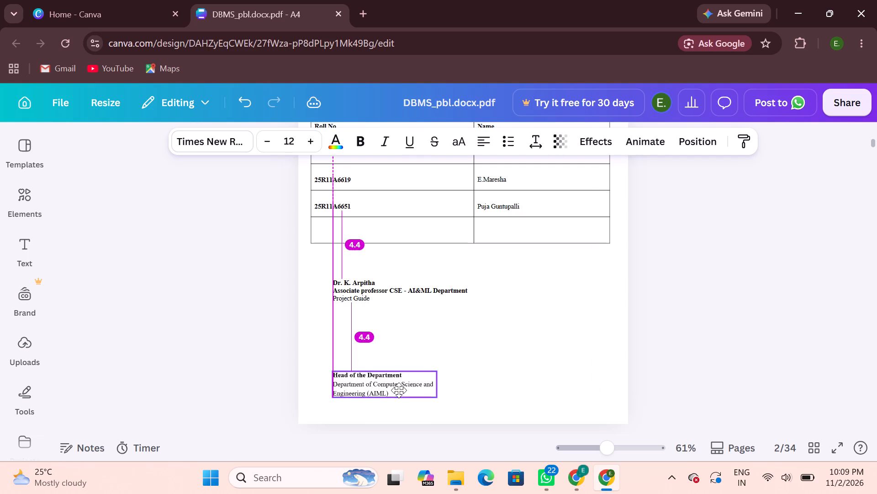
pyautogui.moveTo(399, 390); pyautogui.dragTo(400, 388)
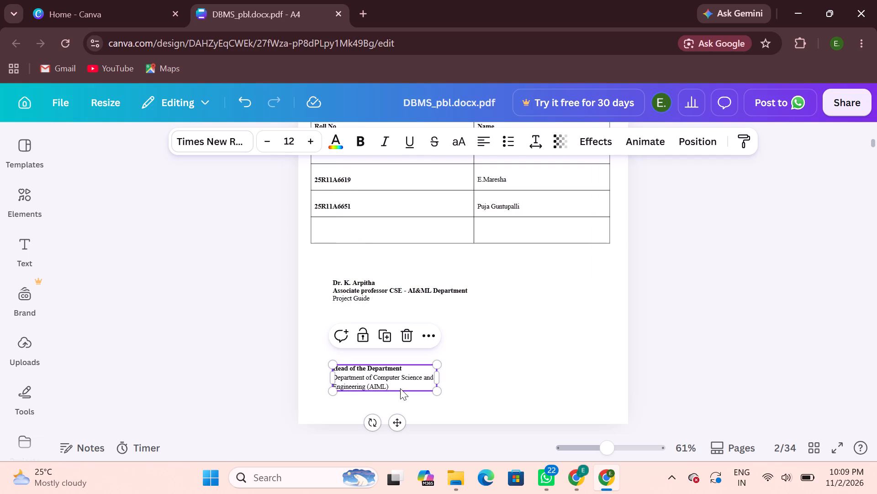
pyautogui.click(551, 311)
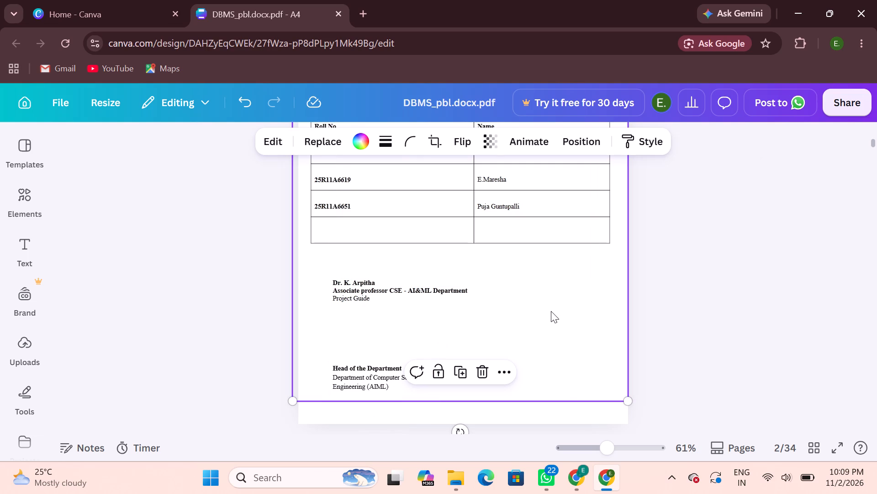
# Lower the "Project Guide", associate professor and guide's name lines on page 2, closely stacked and left-aligned, leaving more space below the table.
pyautogui.moveTo(355, 301); pyautogui.dragTo(355, 301)
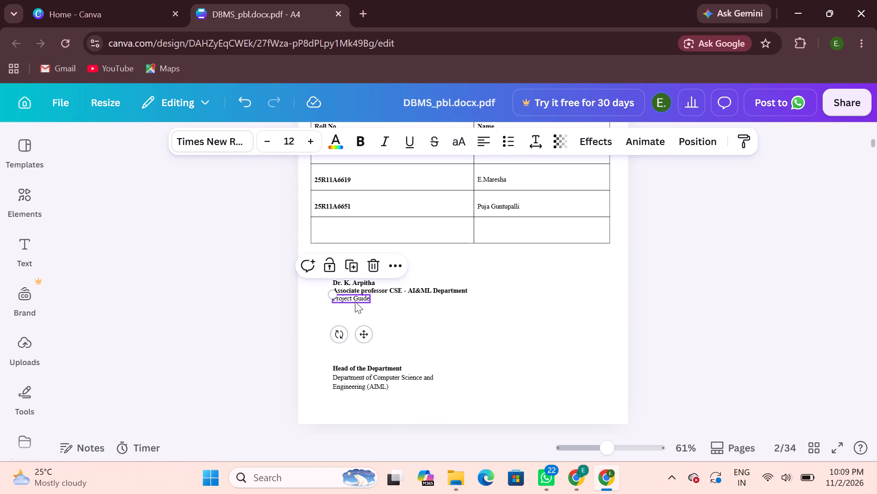
pyautogui.moveTo(355, 301); pyautogui.dragTo(355, 316)
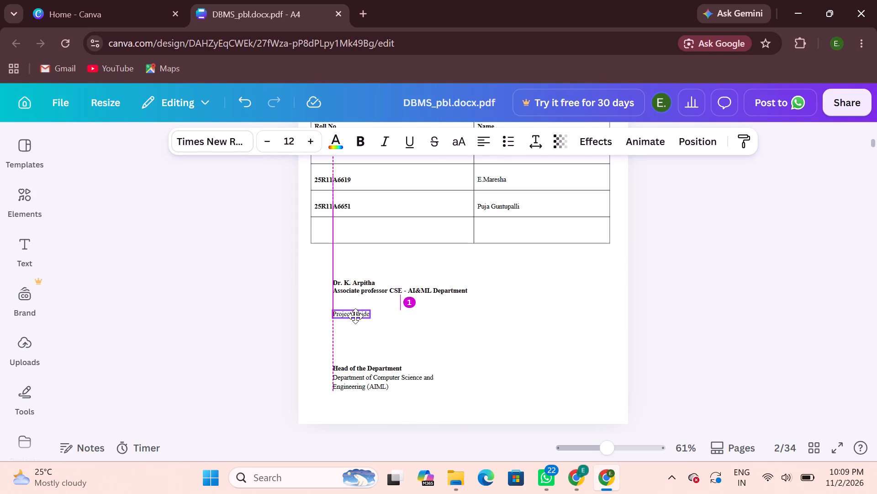
pyautogui.moveTo(355, 316); pyautogui.dragTo(355, 320)
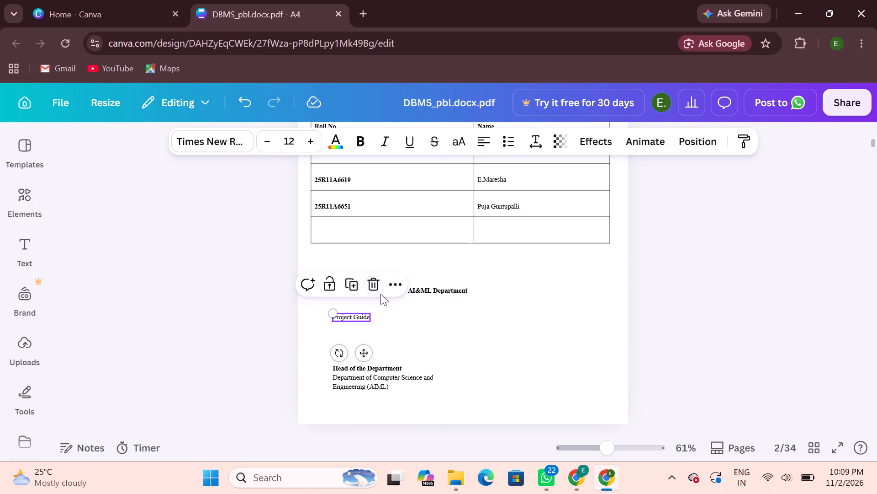
pyautogui.moveTo(418, 290); pyautogui.dragTo(418, 299)
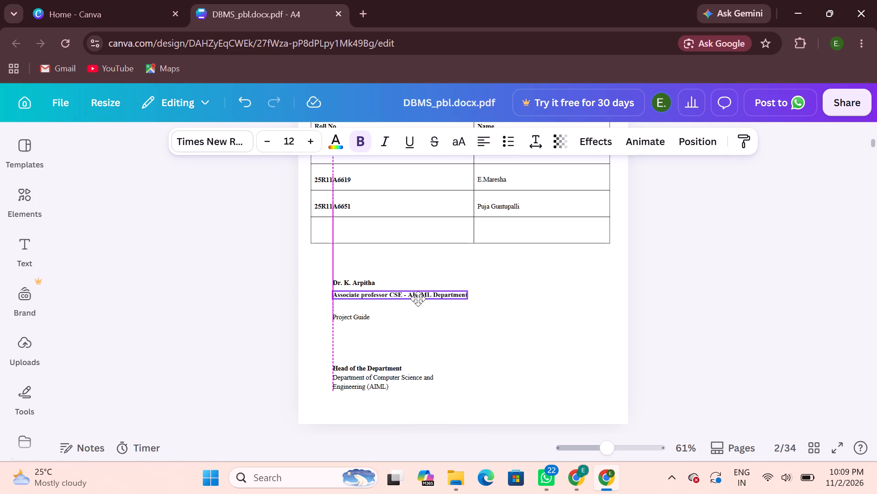
pyautogui.moveTo(418, 299); pyautogui.dragTo(417, 307)
pyautogui.moveTo(342, 281); pyautogui.dragTo(344, 297)
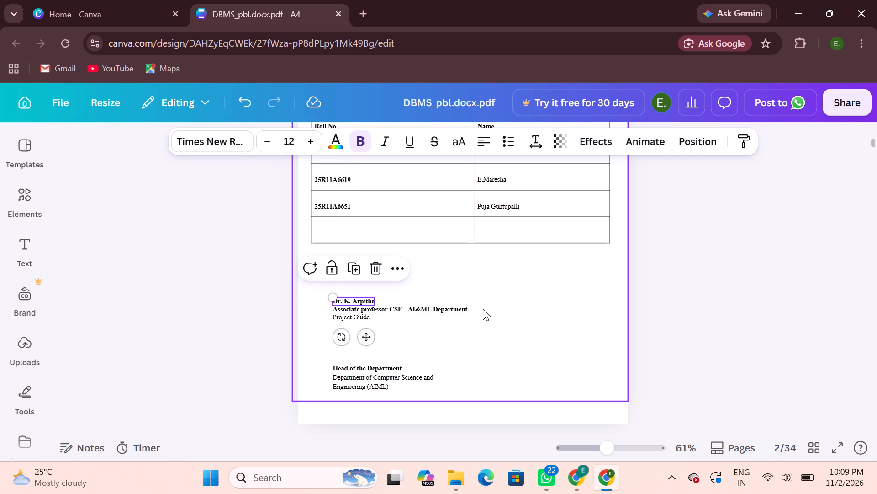
pyautogui.click(483, 309)
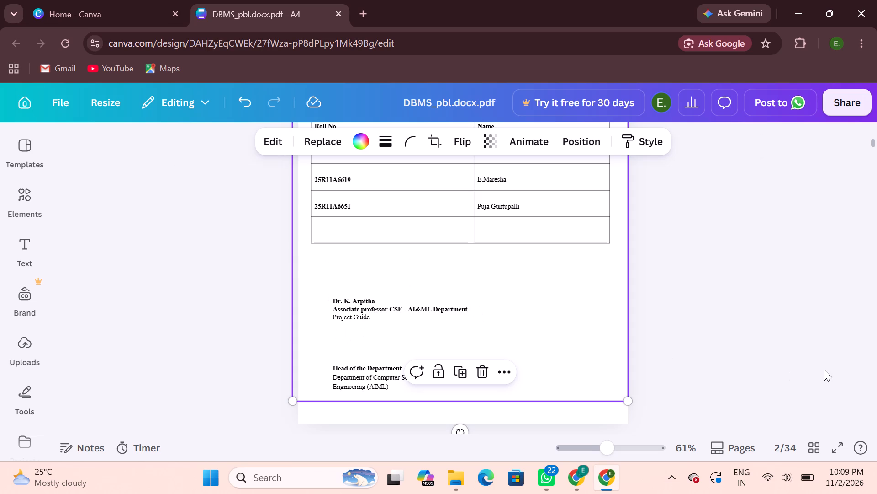
pyautogui.click(824, 370)
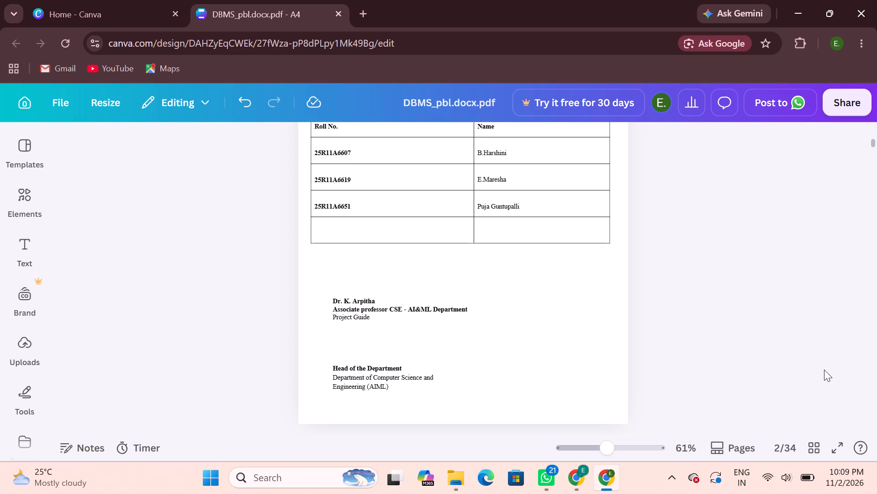
# Move the "TABLE OF CONTENTS" heading from mid-page to the upper left area of page 3.
pyautogui.scroll(-4, 724, 313)
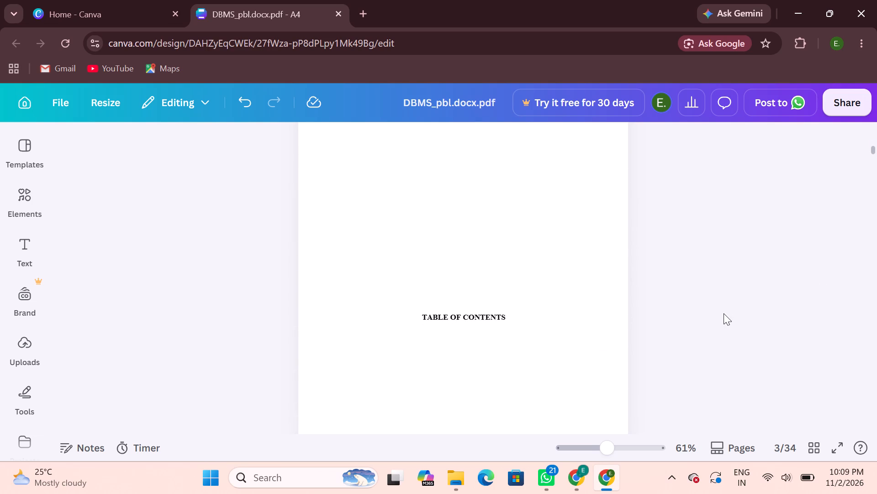
pyautogui.scroll(-1, 724, 313)
pyautogui.scroll(1, 724, 313)
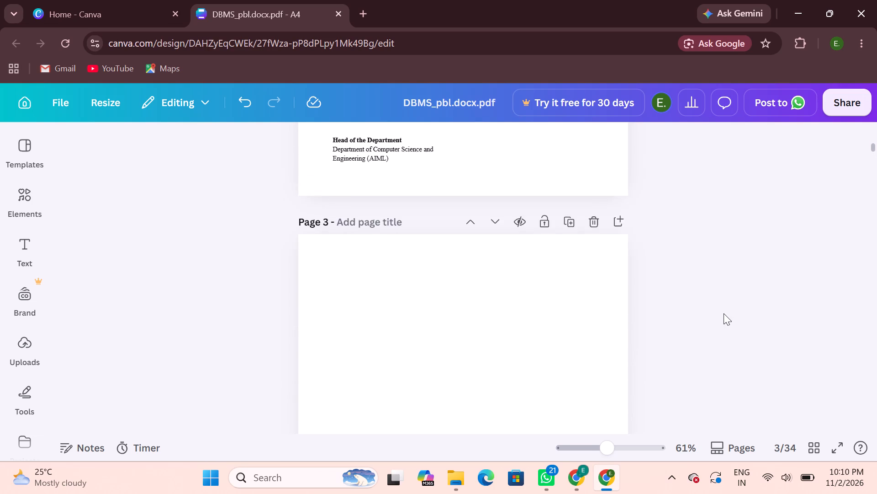
pyautogui.scroll(1, 724, 313)
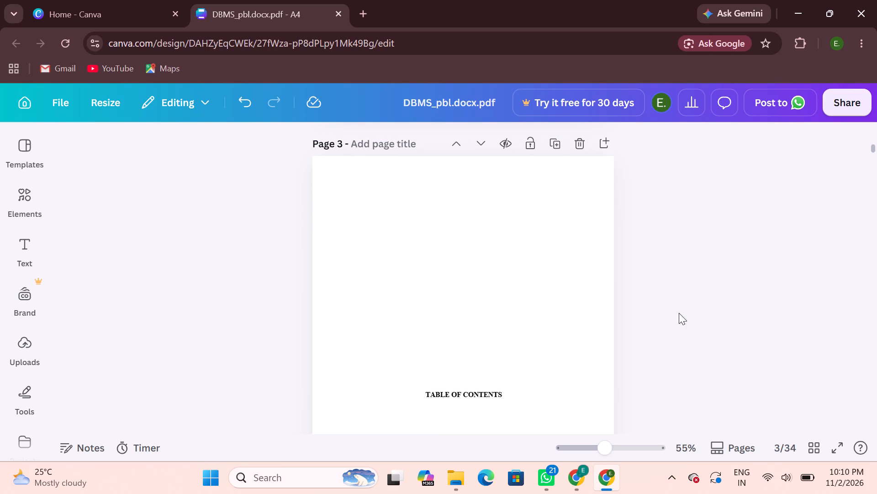
pyautogui.moveTo(486, 392); pyautogui.dragTo(419, 187)
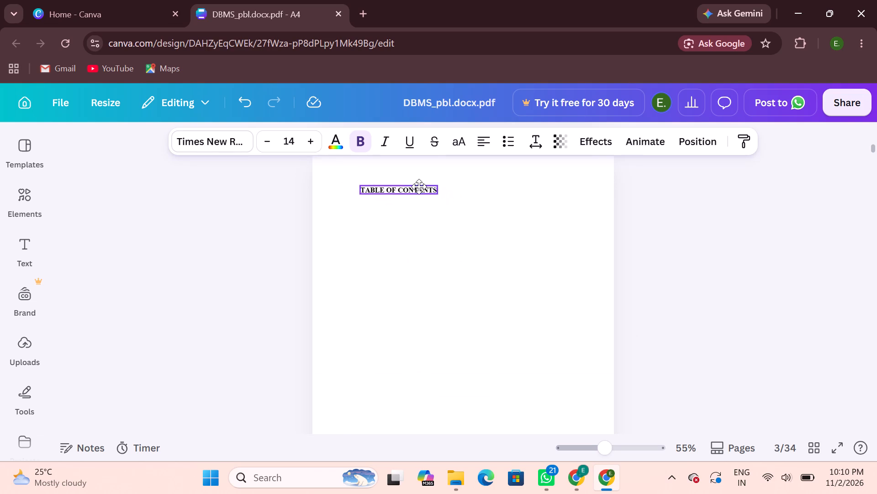
pyautogui.moveTo(419, 187); pyautogui.dragTo(404, 186)
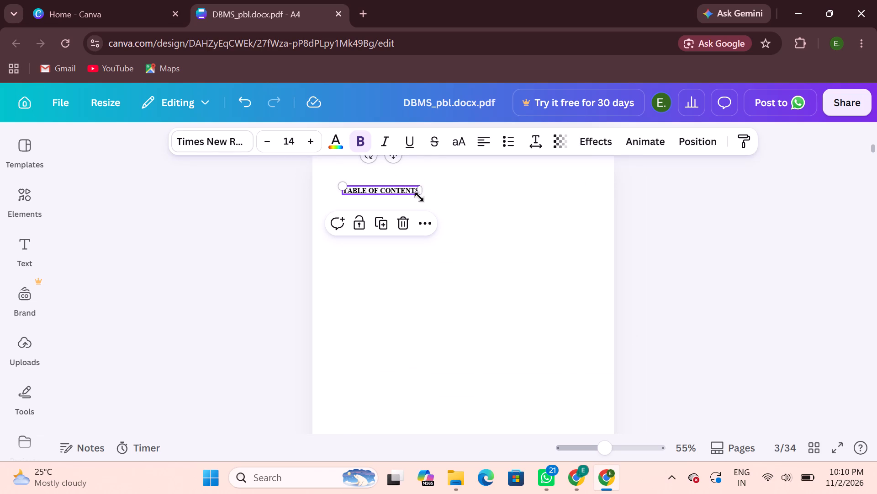
pyautogui.moveTo(407, 188); pyautogui.dragTo(431, 214)
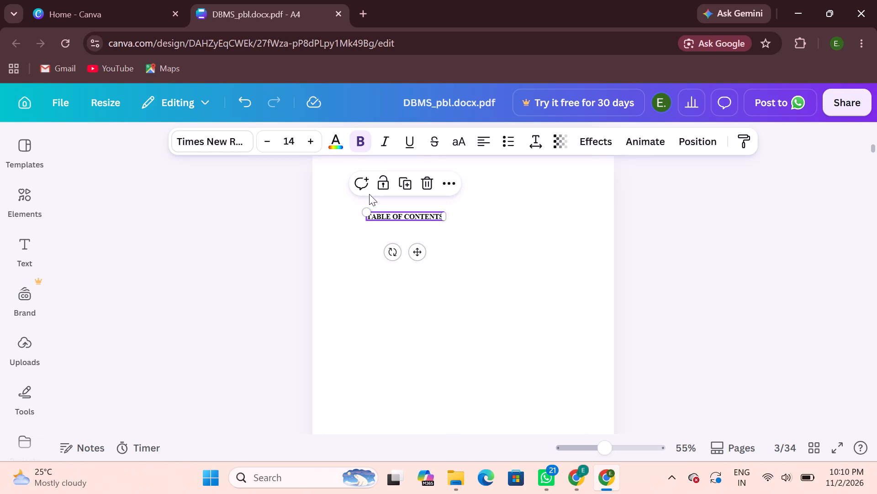
# Enlarge the "TABLE OF CONTENTS" heading to font size 16.5 and place it at the top-left corner of page 3's margins.
pyautogui.moveTo(365, 210); pyautogui.dragTo(354, 200)
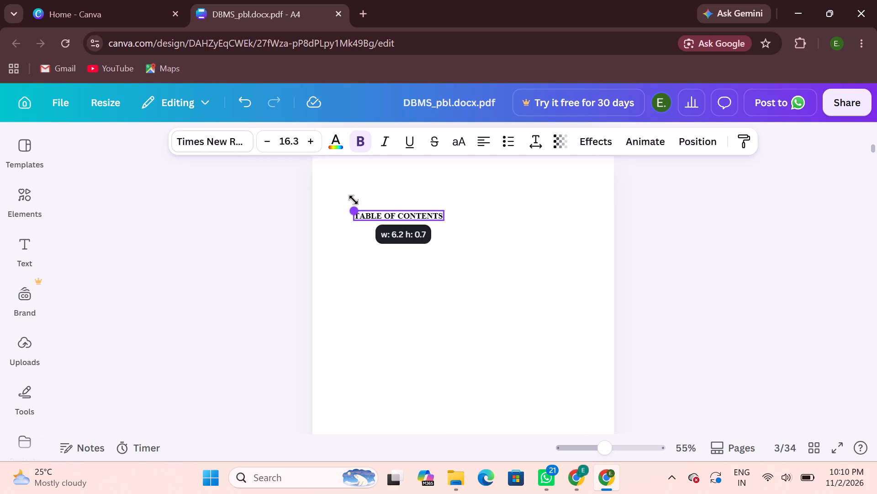
pyautogui.moveTo(354, 200); pyautogui.dragTo(353, 199)
pyautogui.moveTo(385, 215); pyautogui.dragTo(379, 193)
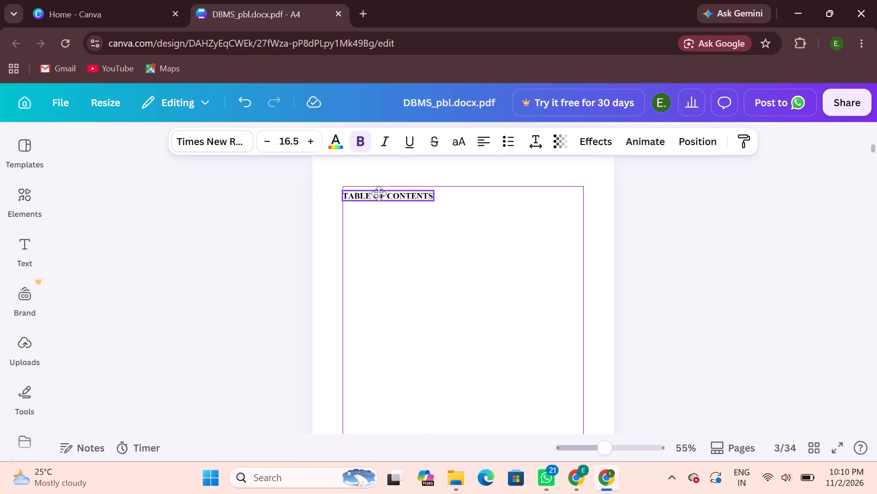
pyautogui.moveTo(379, 193); pyautogui.dragTo(379, 191)
pyautogui.click(540, 303)
pyautogui.scroll(-1, 540, 303)
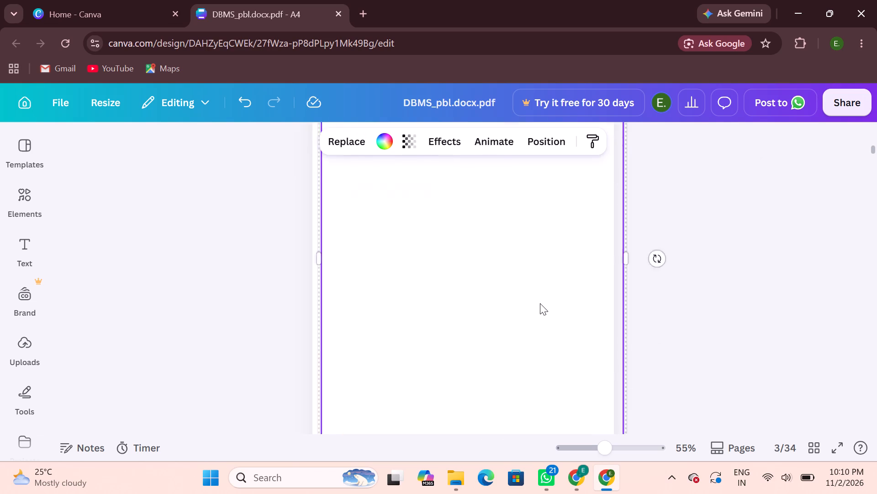
pyautogui.scroll(-4, 540, 303)
pyautogui.moveTo(540, 303); pyautogui.dragTo(526, 199)
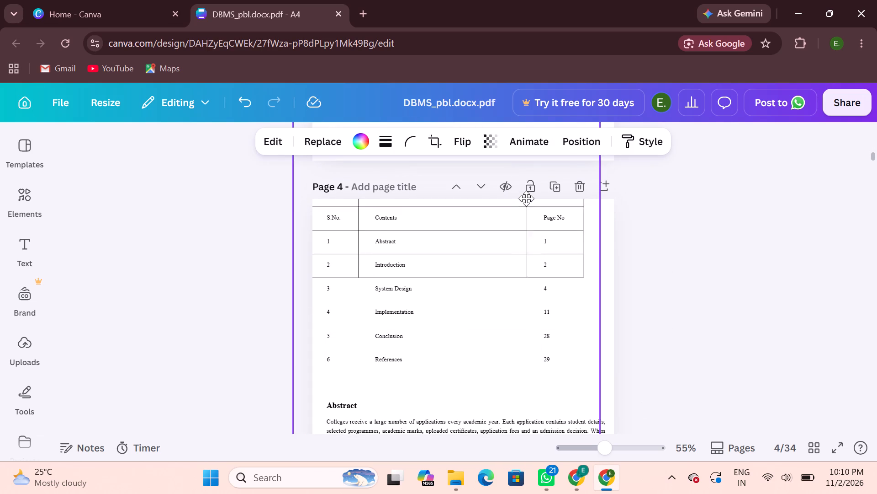
pyautogui.moveTo(526, 199); pyautogui.dragTo(526, 197)
pyautogui.scroll(2, 526, 197)
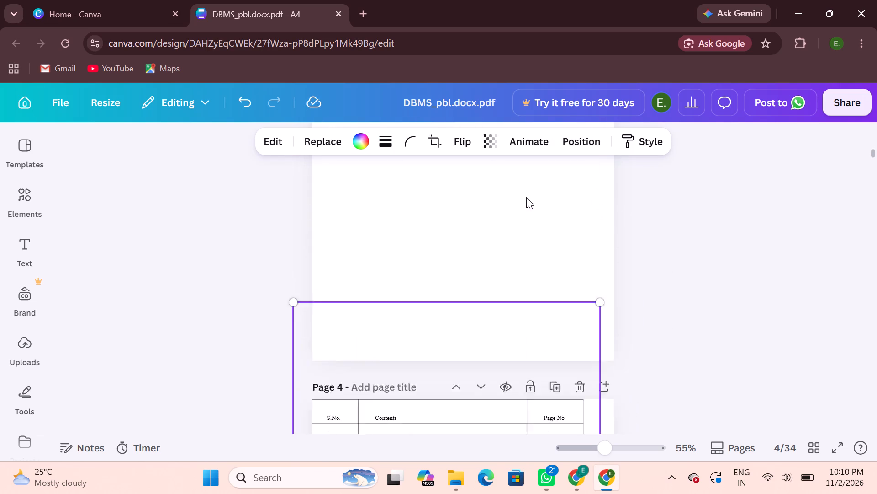
pyautogui.scroll(1, 526, 197)
pyautogui.scroll(-1, 526, 197)
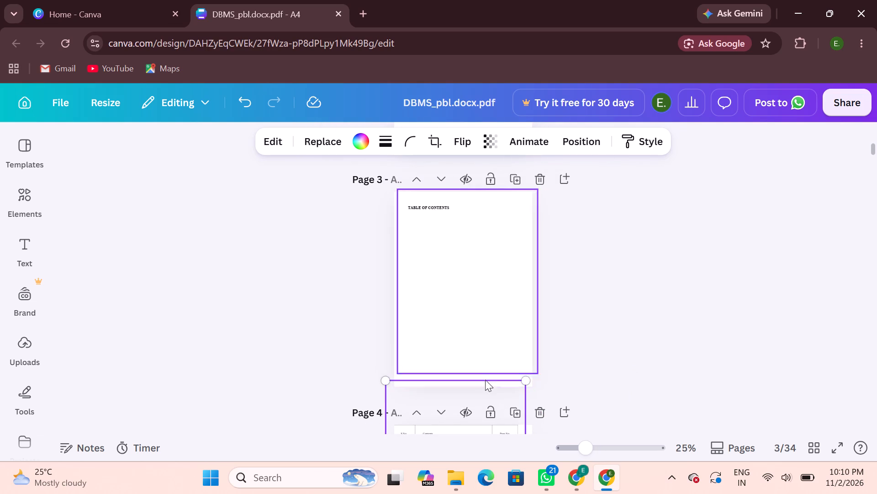
pyautogui.moveTo(481, 392); pyautogui.dragTo(485, 210)
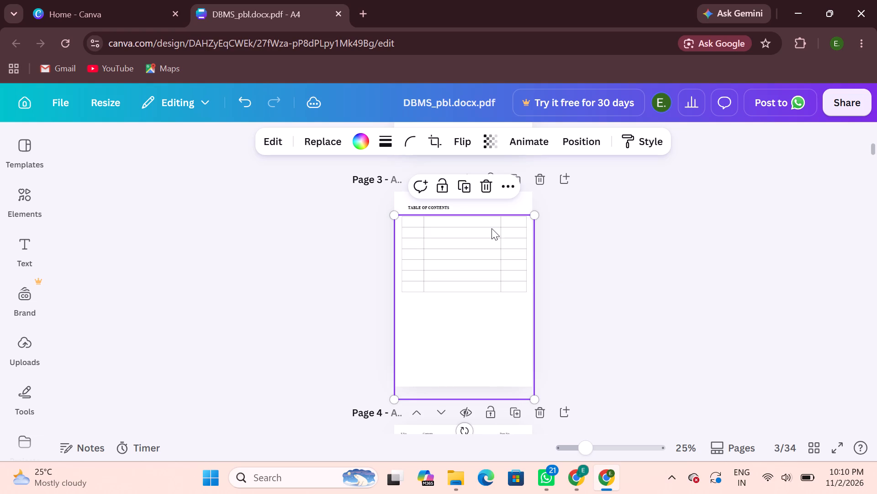
pyautogui.click(562, 221)
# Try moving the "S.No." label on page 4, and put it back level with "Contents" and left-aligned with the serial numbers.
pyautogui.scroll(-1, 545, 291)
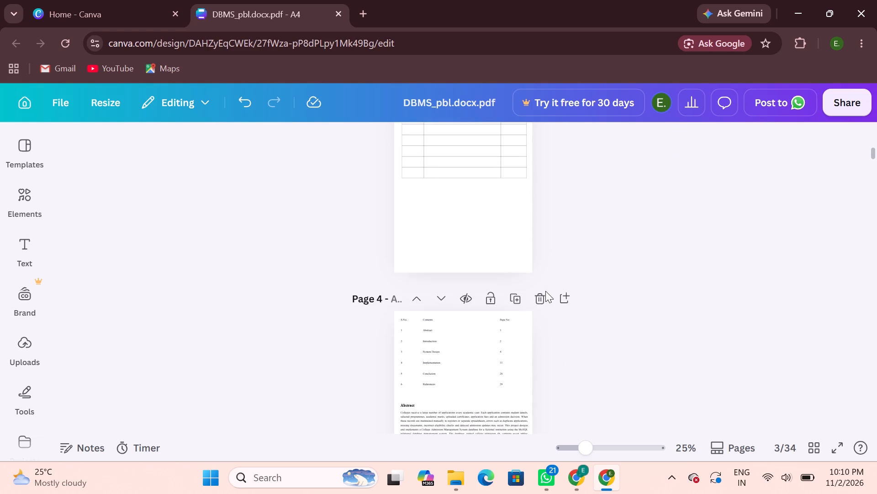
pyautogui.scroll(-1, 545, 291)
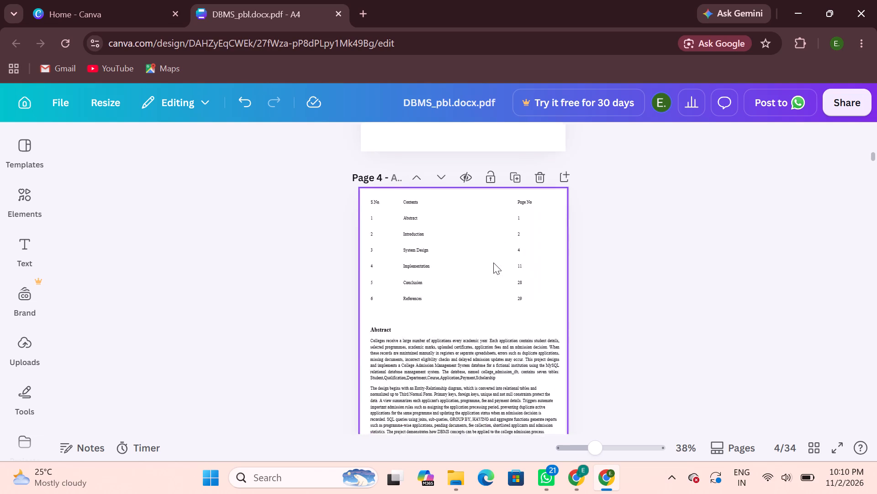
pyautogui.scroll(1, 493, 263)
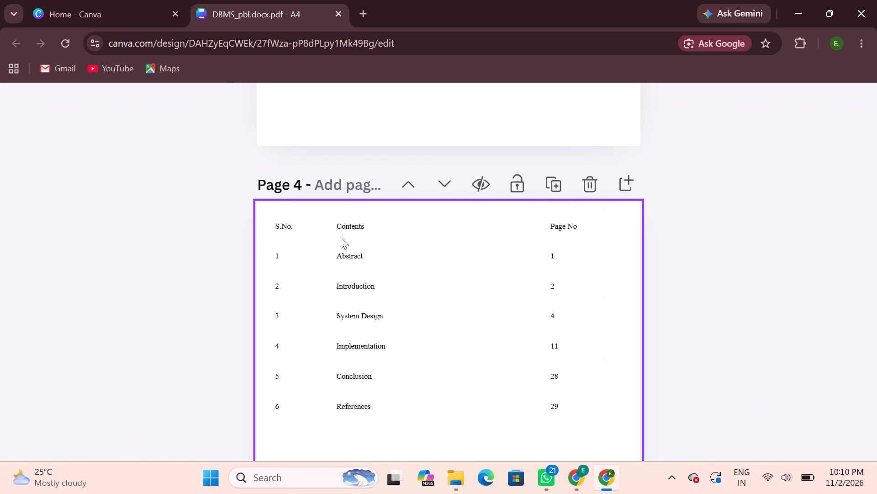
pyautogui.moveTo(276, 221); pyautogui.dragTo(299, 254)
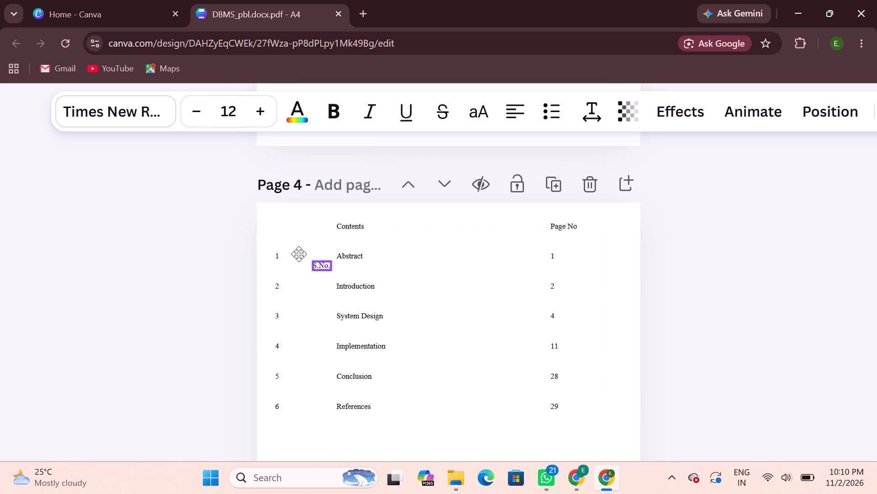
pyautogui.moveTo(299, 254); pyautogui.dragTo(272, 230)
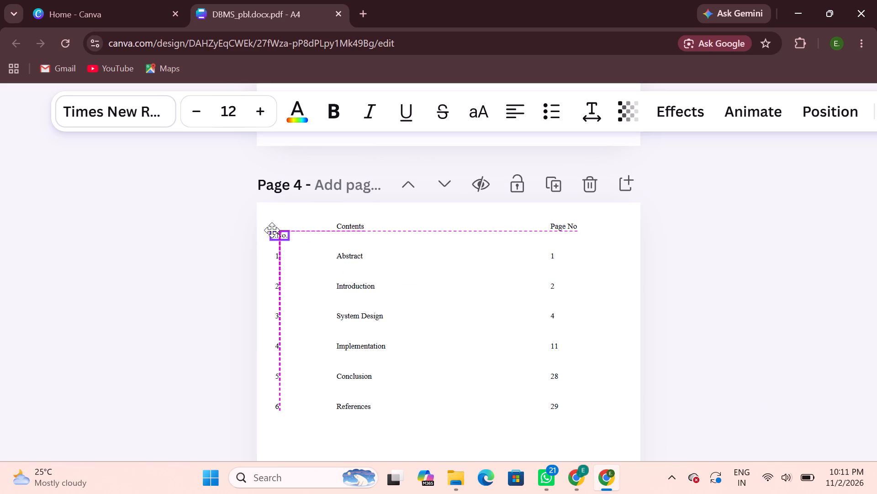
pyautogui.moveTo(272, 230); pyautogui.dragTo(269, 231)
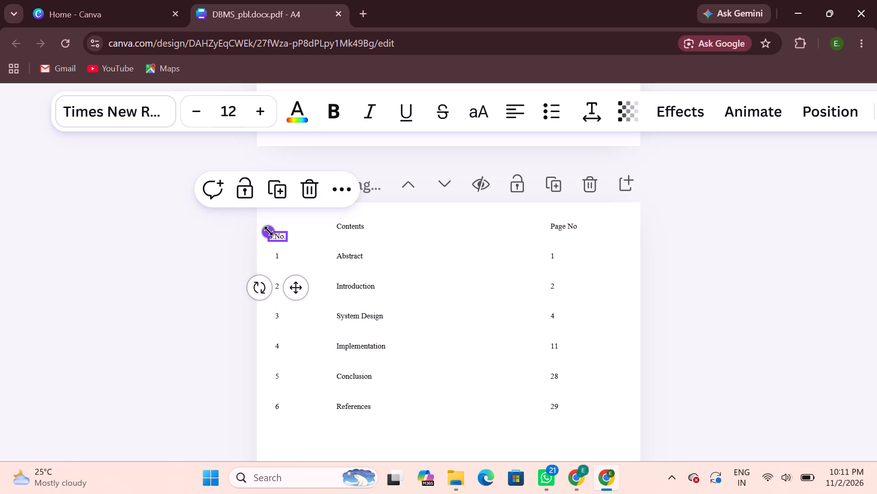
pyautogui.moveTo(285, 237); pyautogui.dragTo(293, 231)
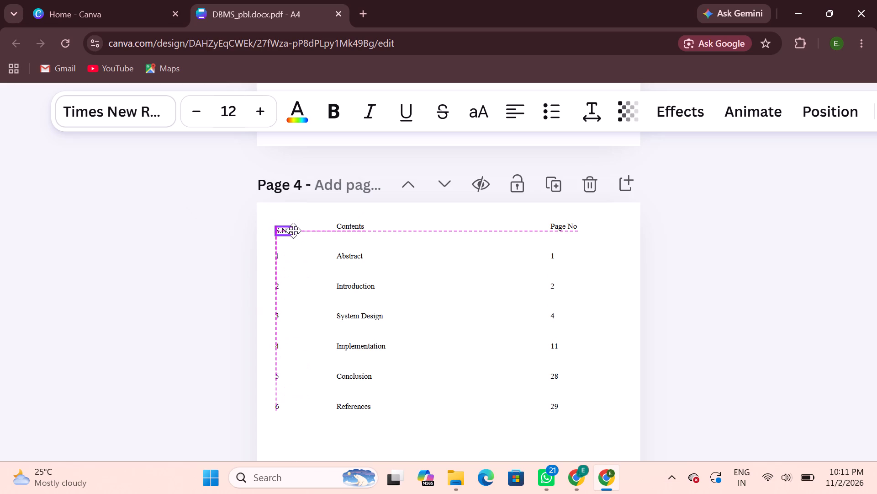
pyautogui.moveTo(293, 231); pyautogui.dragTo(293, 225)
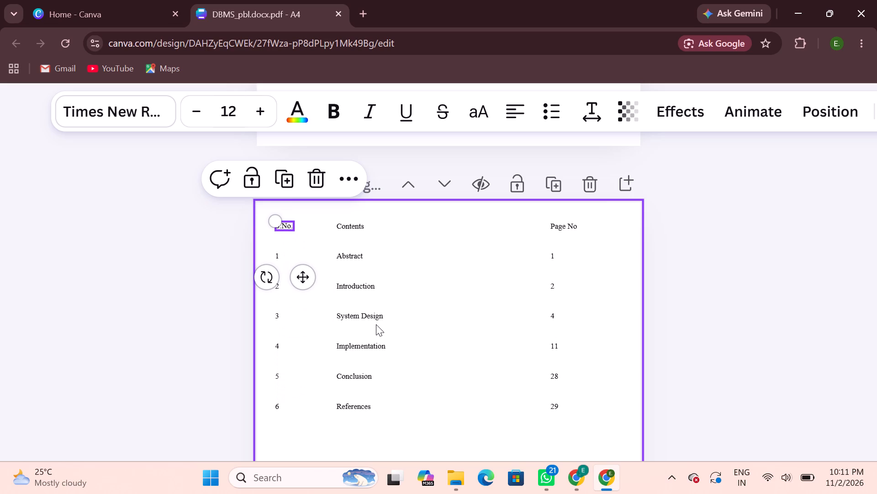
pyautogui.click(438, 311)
# Duplicate page 4, which holds the contents table text and the Abstract.
pyautogui.scroll(-1, 427, 248)
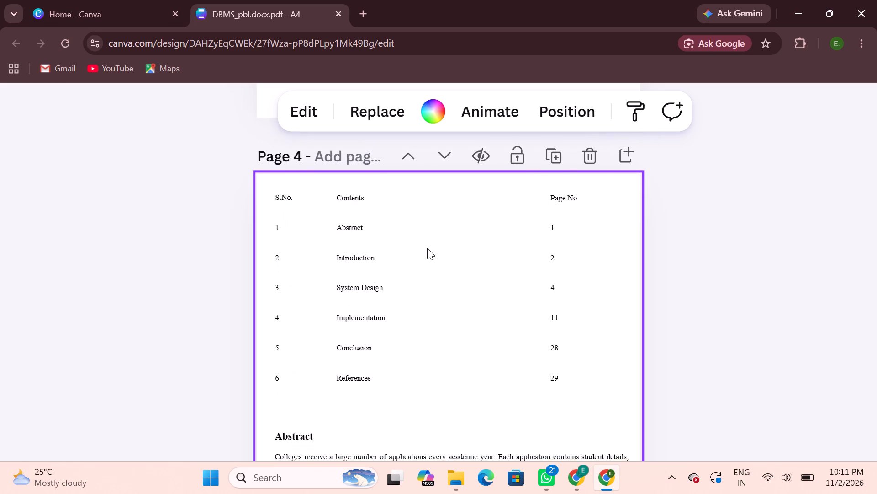
pyautogui.scroll(-2, 427, 248)
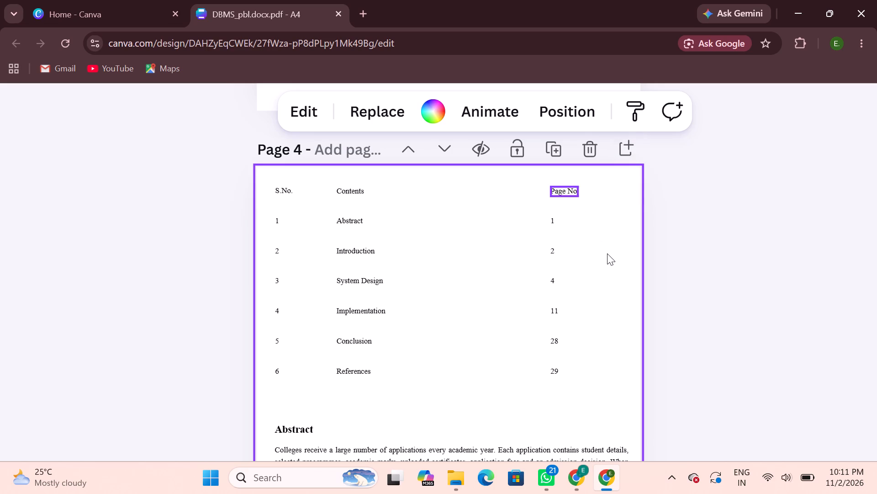
pyautogui.click(559, 145)
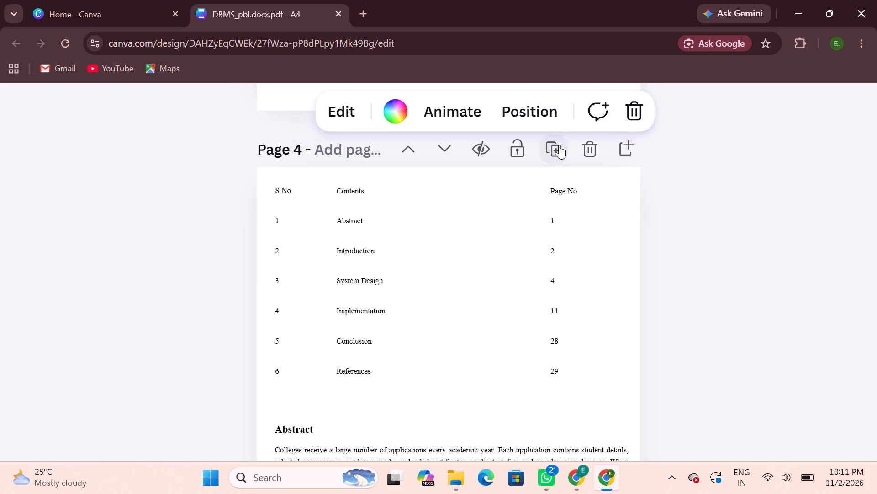
# Copy all the contents table text, from the "S.No." header row to the "References" row, from duplicate page 5 onto page 3.
pyautogui.scroll(1, 559, 145)
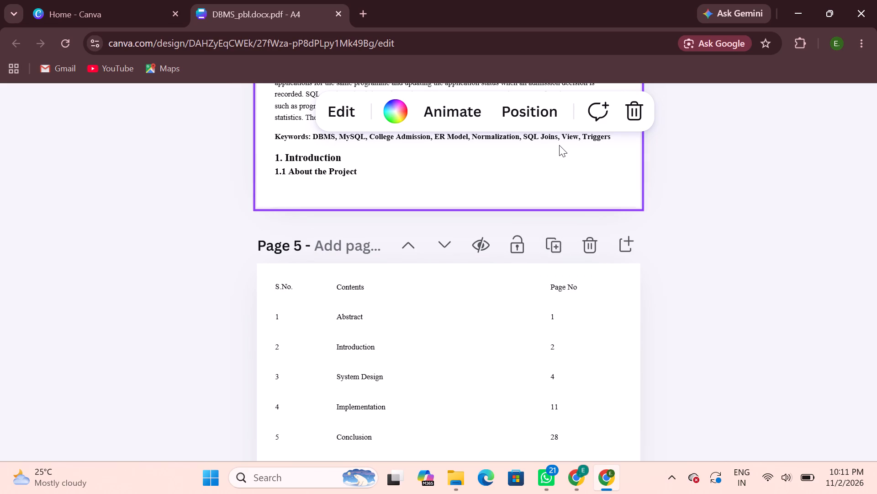
pyautogui.moveTo(597, 283); pyautogui.dragTo(588, 216)
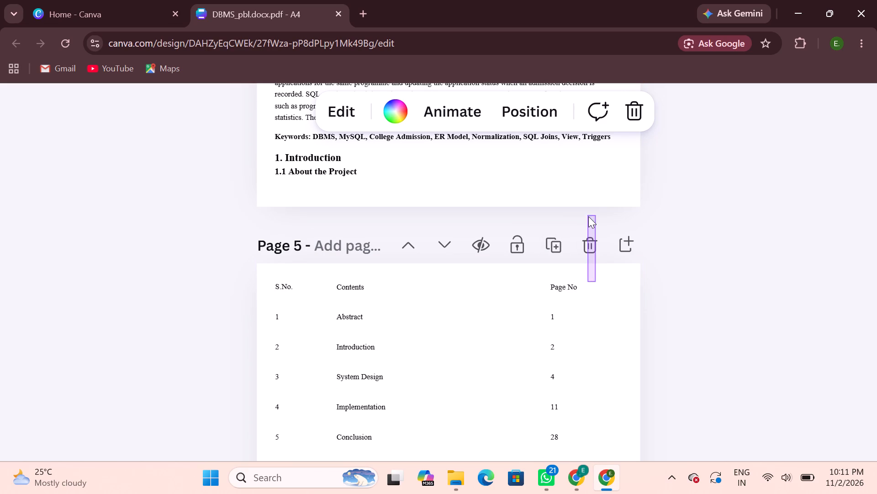
pyautogui.moveTo(588, 216); pyautogui.dragTo(447, 420)
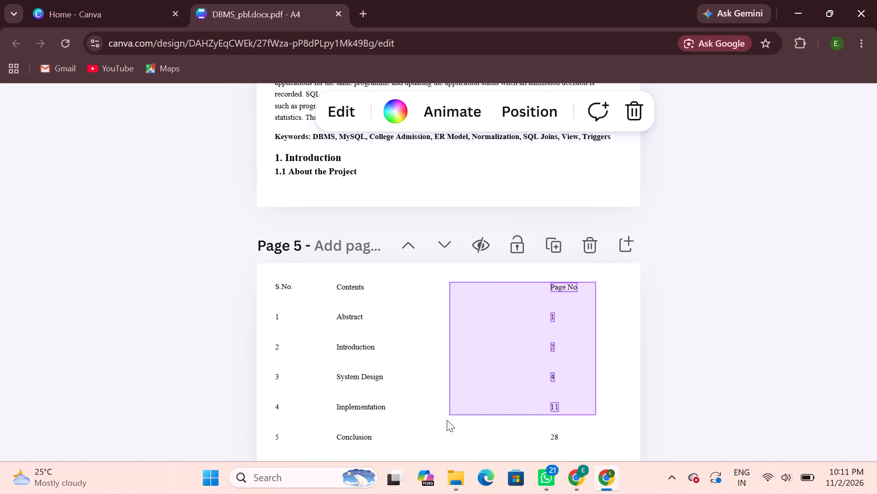
pyautogui.moveTo(447, 420); pyautogui.dragTo(269, 493)
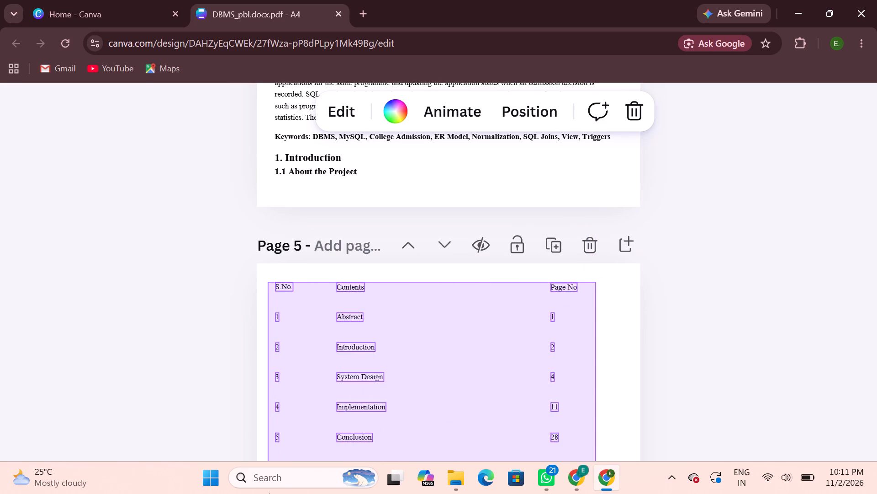
pyautogui.moveTo(269, 493); pyautogui.dragTo(271, 493)
pyautogui.scroll(-1, 271, 493)
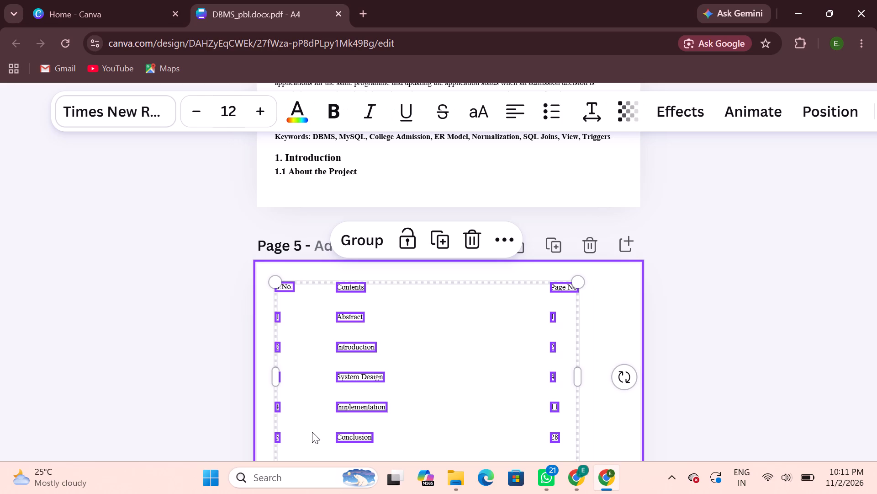
pyautogui.scroll(-2, 398, 393)
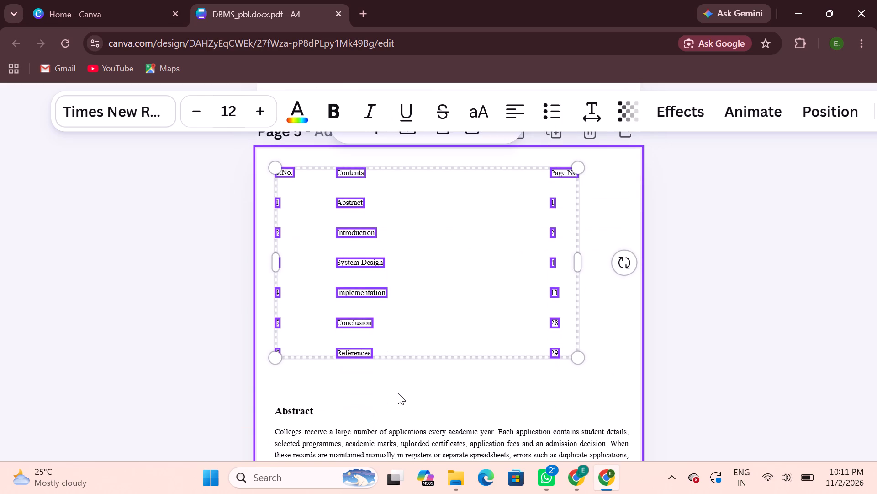
pyautogui.hotkey('ctrl', 'c')
pyautogui.scroll(3, 398, 393)
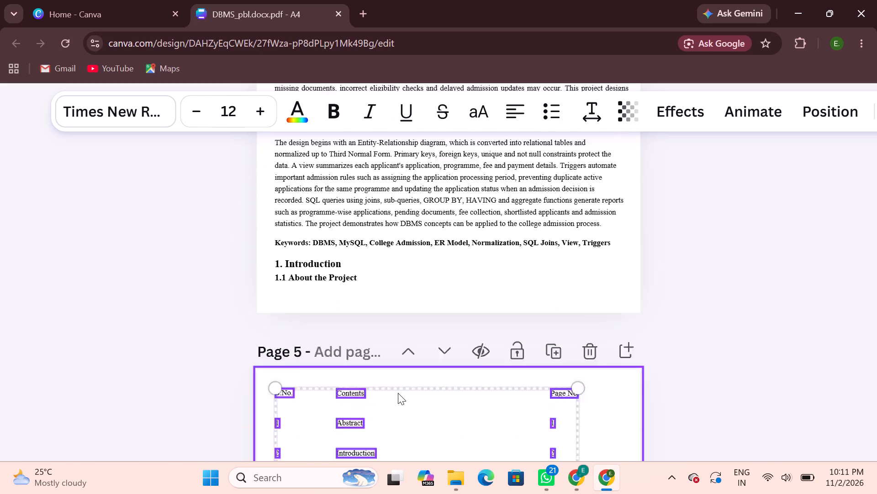
pyautogui.scroll(8, 398, 393)
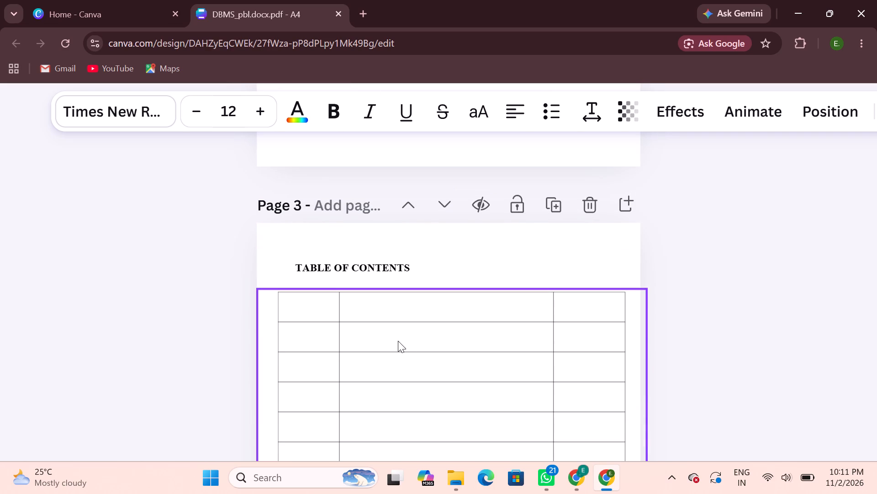
pyautogui.click(316, 312)
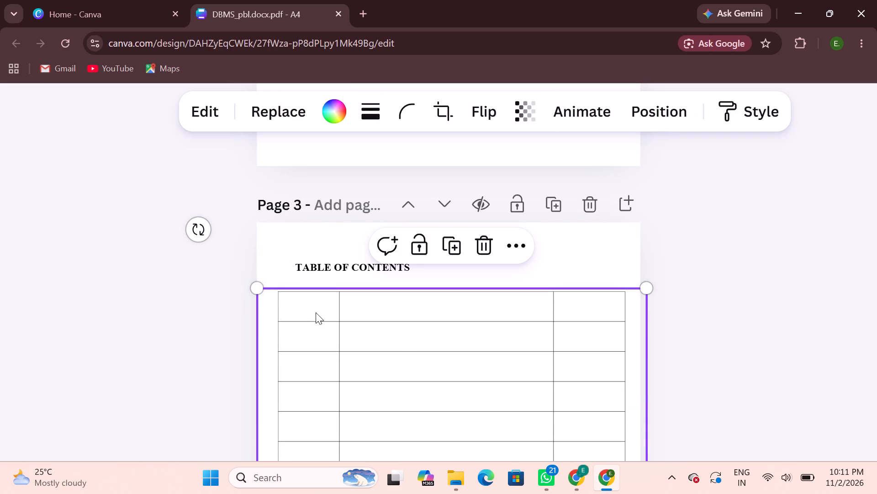
pyautogui.hotkey('ctrl', 'v')
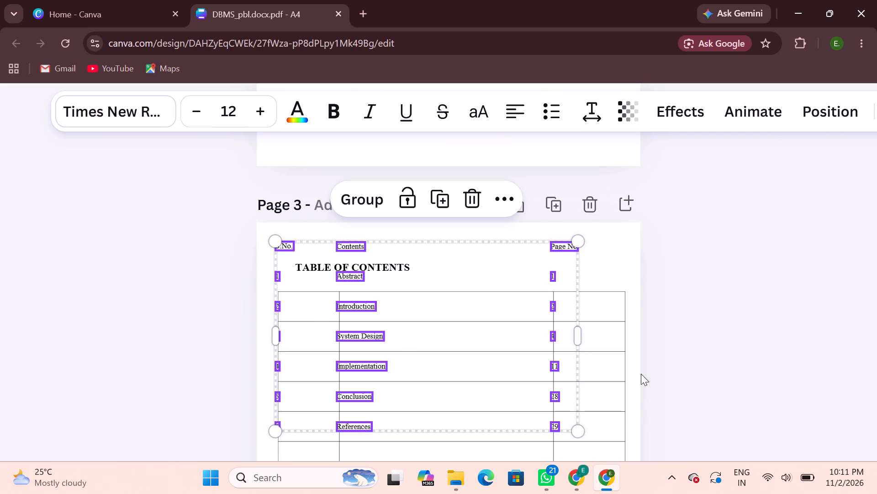
# Move the pasted contents text below the "TABLE OF CONTENTS" heading so its rows fall inside the grid on page 3.
pyautogui.scroll(-1, 722, 322)
pyautogui.scroll(1, 721, 333)
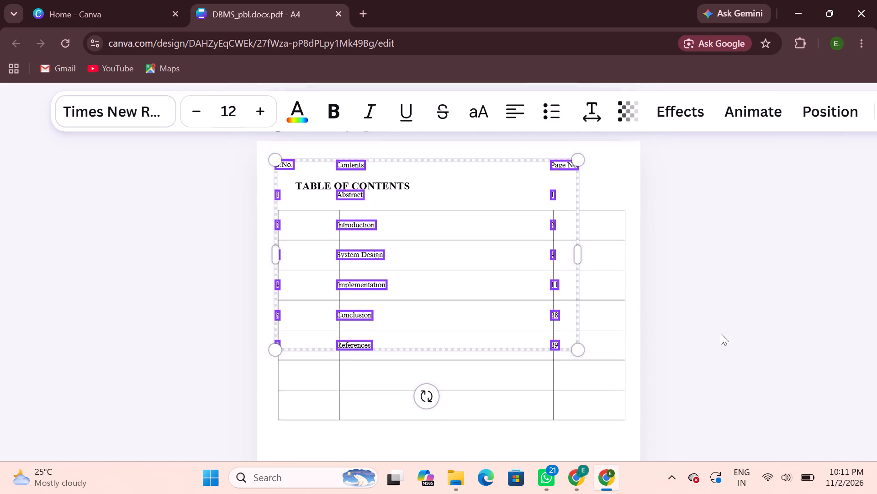
pyautogui.scroll(1, 721, 333)
pyautogui.moveTo(539, 286); pyautogui.dragTo(561, 308)
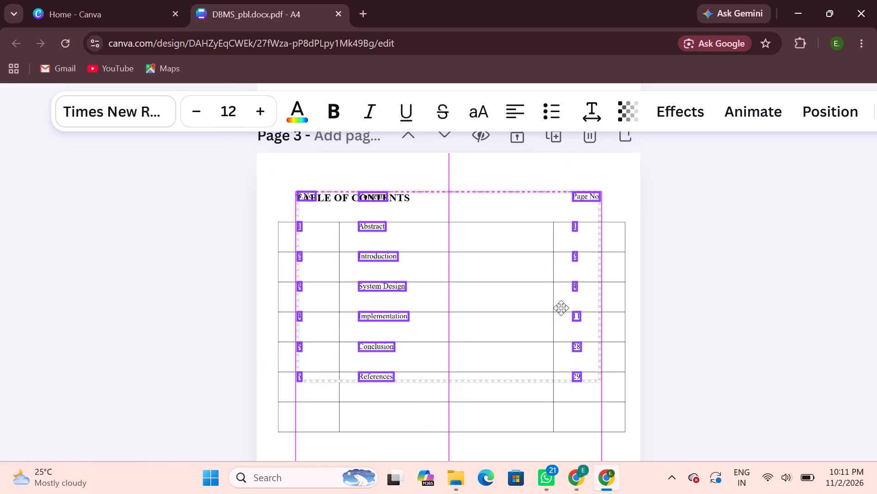
pyautogui.moveTo(561, 308); pyautogui.dragTo(557, 350)
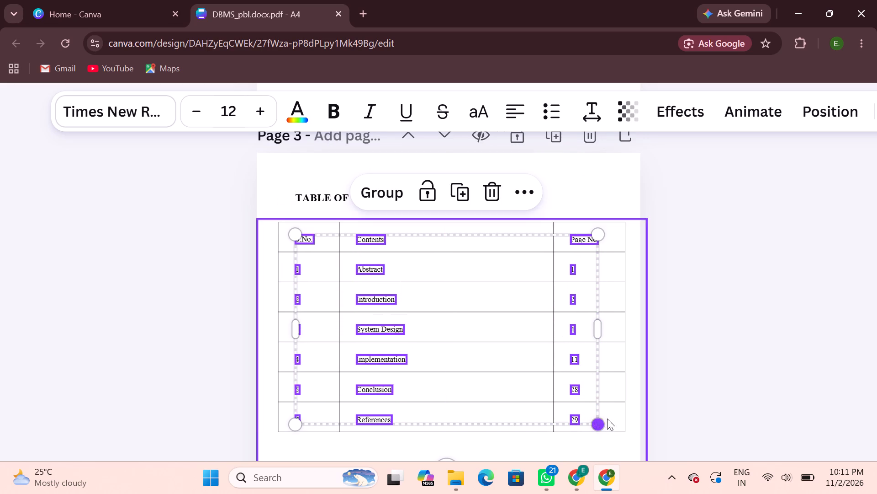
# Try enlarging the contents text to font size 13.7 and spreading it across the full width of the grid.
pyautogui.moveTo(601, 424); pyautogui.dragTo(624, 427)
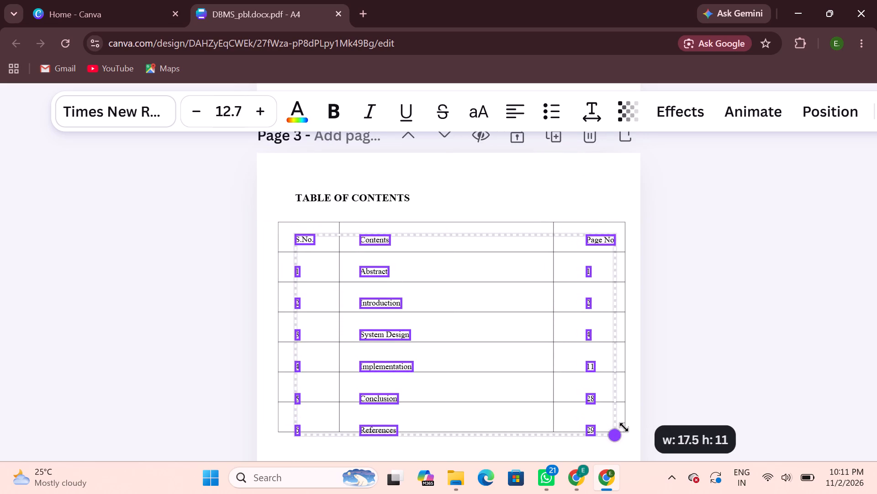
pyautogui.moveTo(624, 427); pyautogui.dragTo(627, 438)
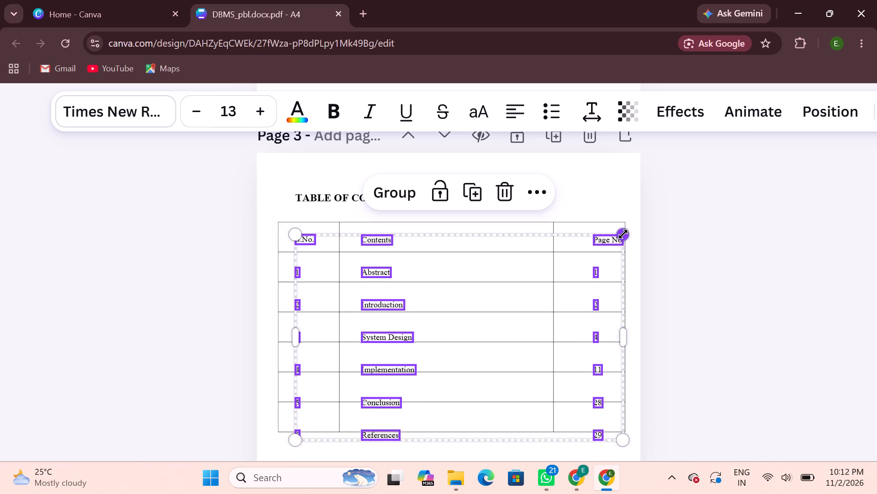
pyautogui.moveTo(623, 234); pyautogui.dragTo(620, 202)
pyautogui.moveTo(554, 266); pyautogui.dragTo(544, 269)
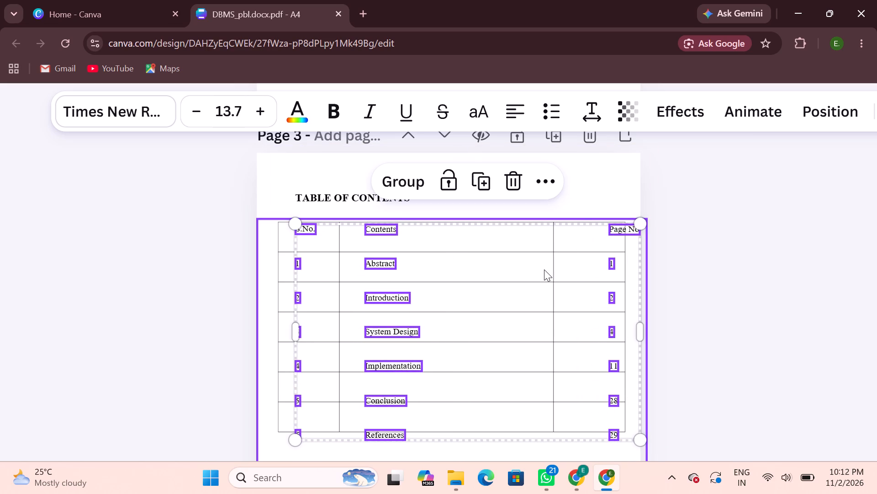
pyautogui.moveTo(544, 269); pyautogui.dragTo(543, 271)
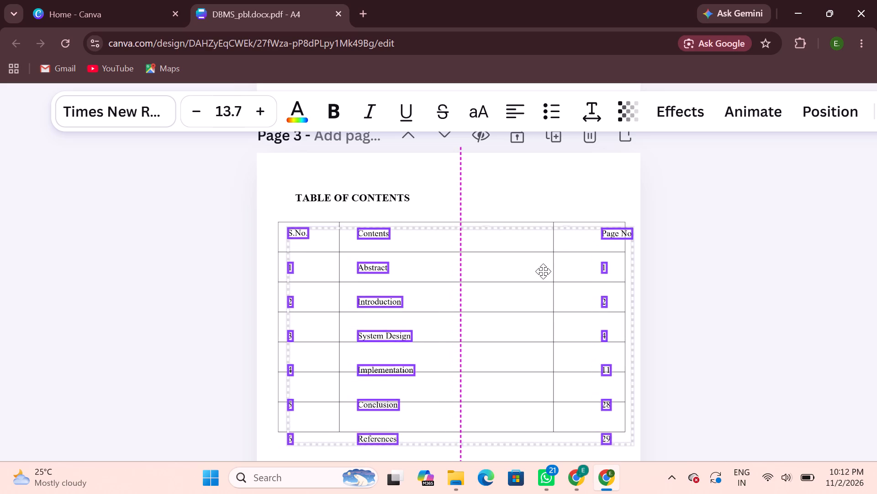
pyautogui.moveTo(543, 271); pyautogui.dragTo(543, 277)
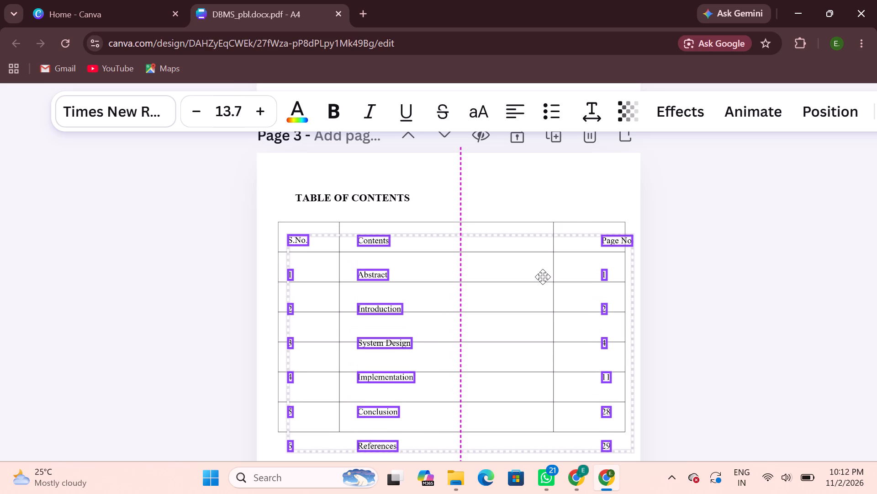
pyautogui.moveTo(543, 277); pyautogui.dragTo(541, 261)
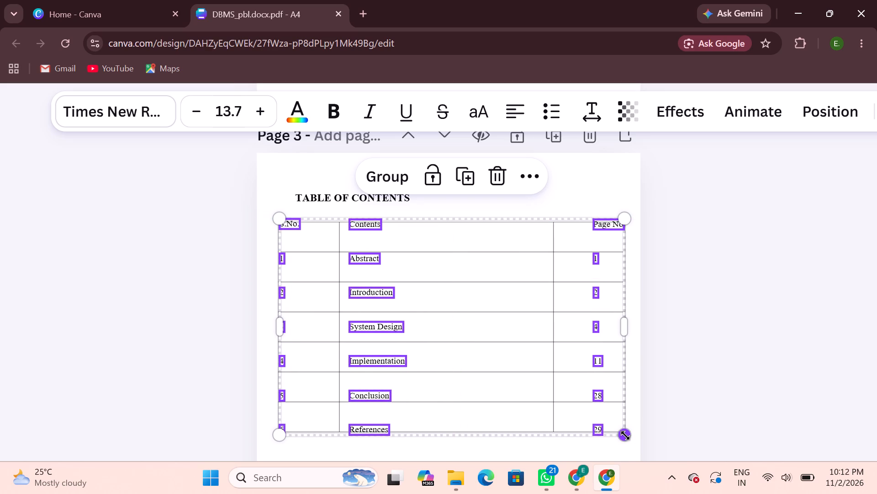
# Reduce the contents text to font size 12.2 and position it so every entry sits inside its own grid cell.
pyautogui.moveTo(625, 435); pyautogui.dragTo(602, 430)
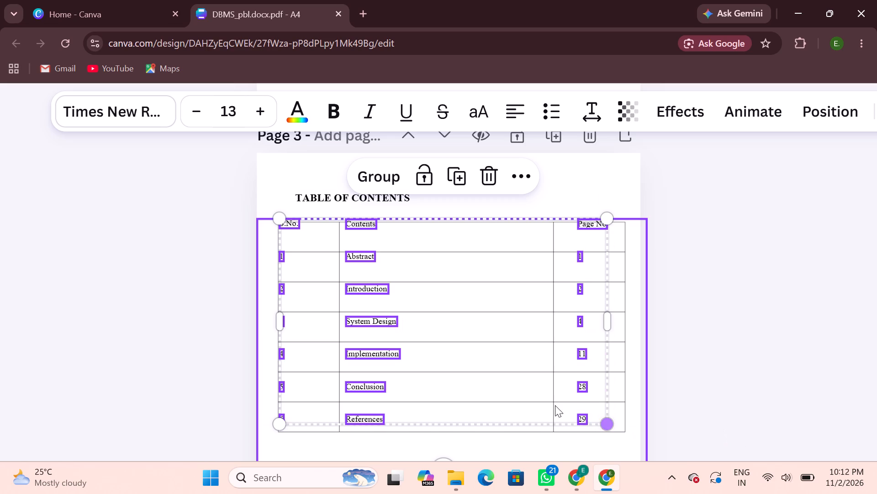
pyautogui.moveTo(541, 399); pyautogui.dragTo(547, 411)
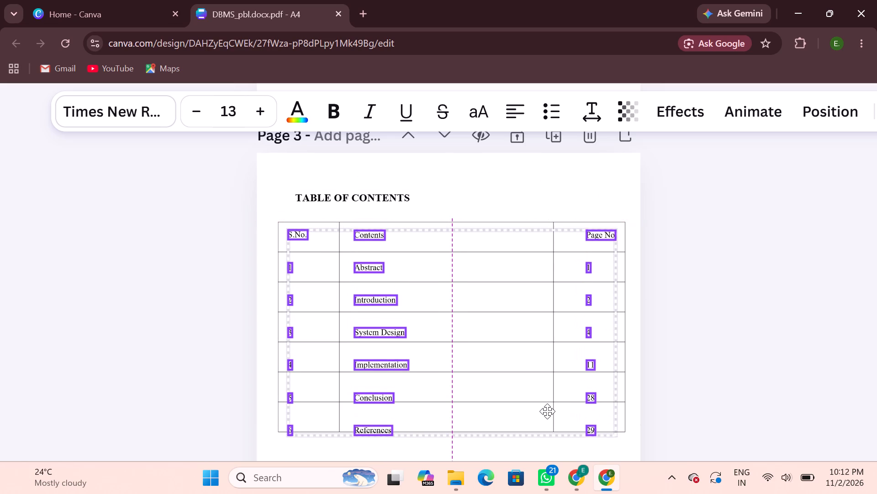
pyautogui.moveTo(547, 411); pyautogui.dragTo(552, 413)
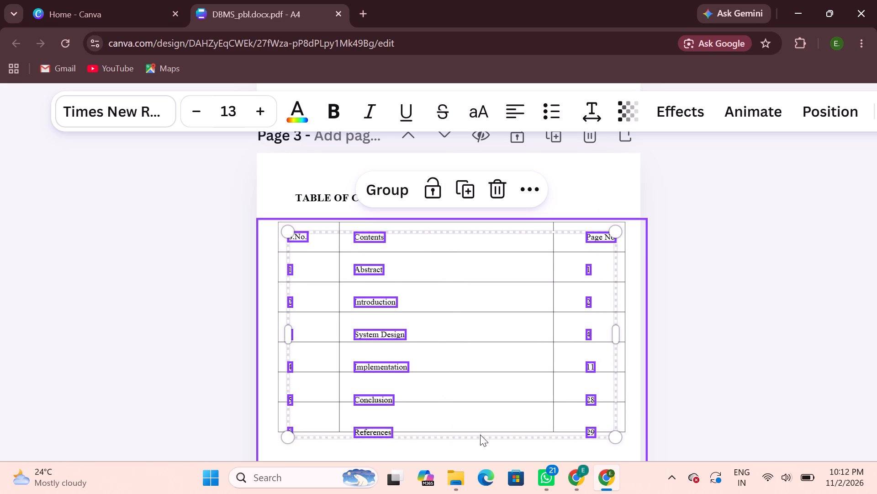
pyautogui.click(474, 435)
pyautogui.moveTo(613, 435); pyautogui.dragTo(613, 428)
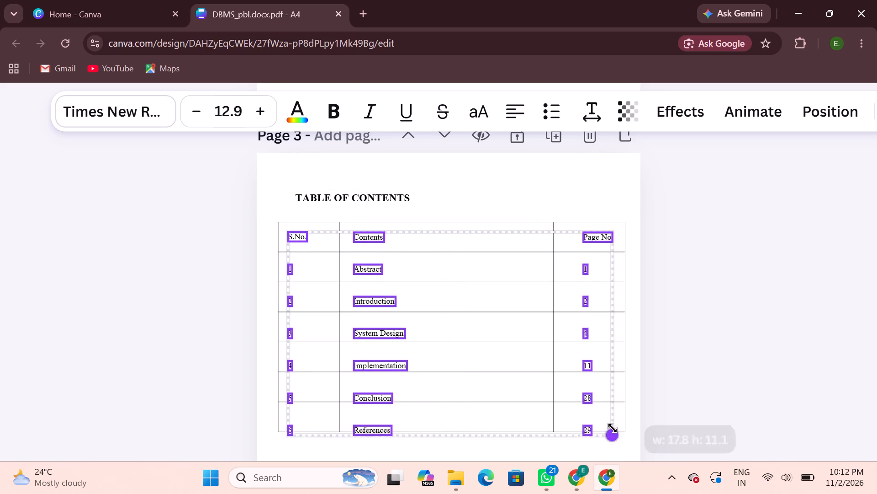
pyautogui.moveTo(613, 428); pyautogui.dragTo(599, 404)
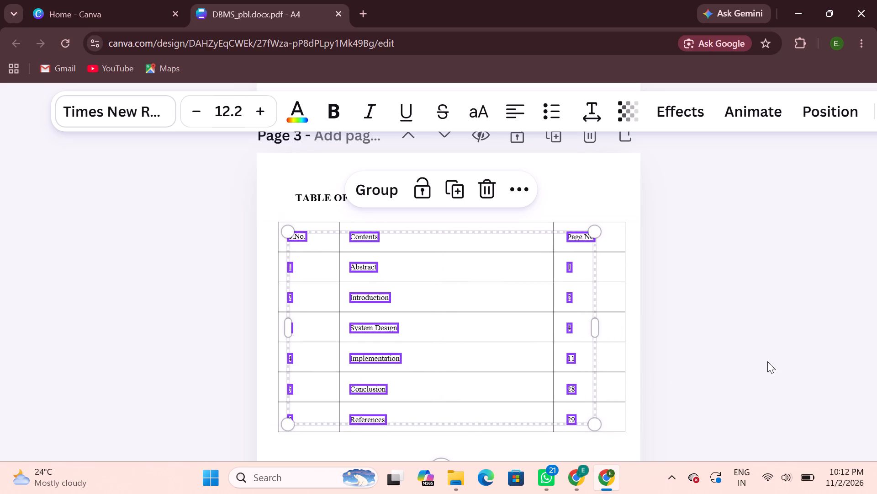
pyautogui.click(769, 361)
# Delete the duplicated page 5.
pyautogui.scroll(-1, 707, 323)
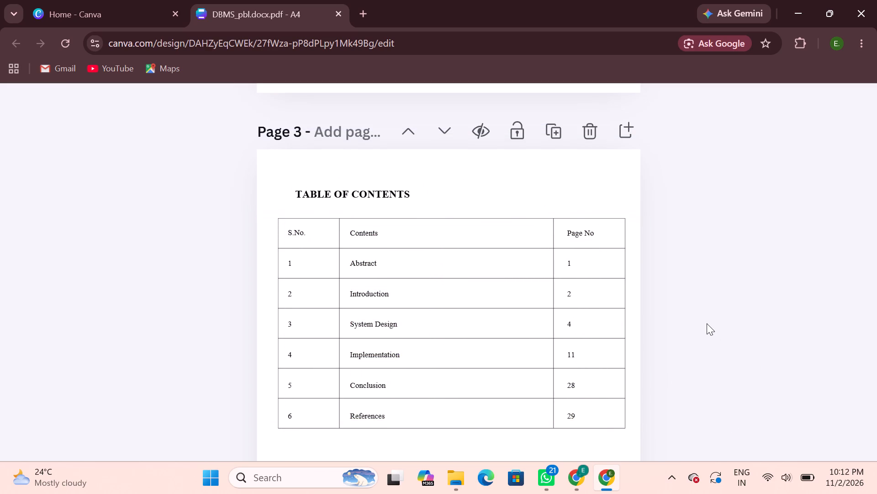
pyautogui.scroll(-6, 707, 323)
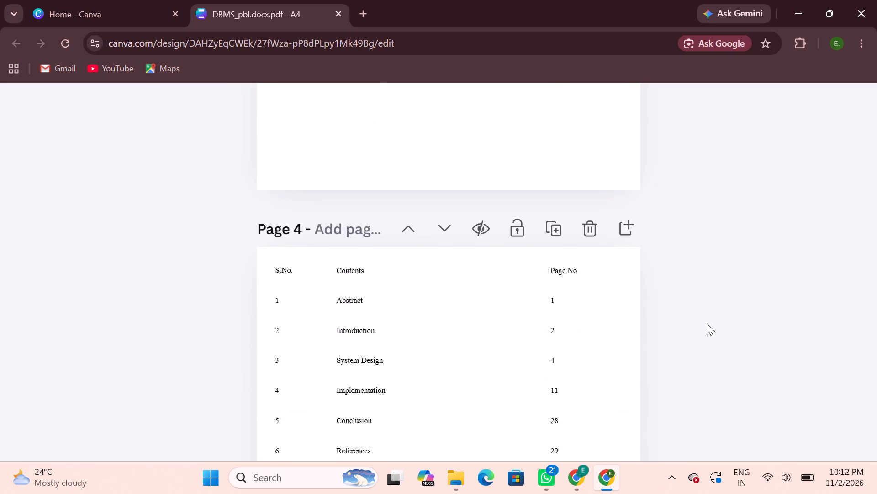
pyautogui.scroll(-5, 707, 323)
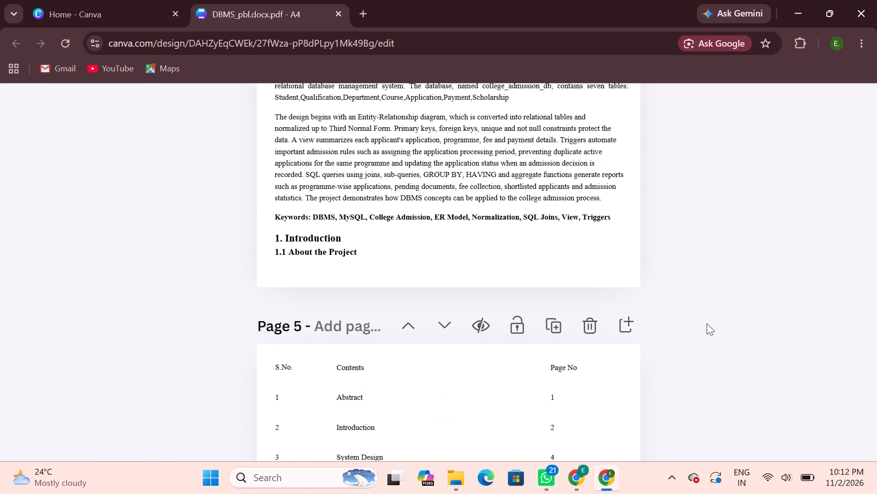
pyautogui.scroll(-4, 707, 323)
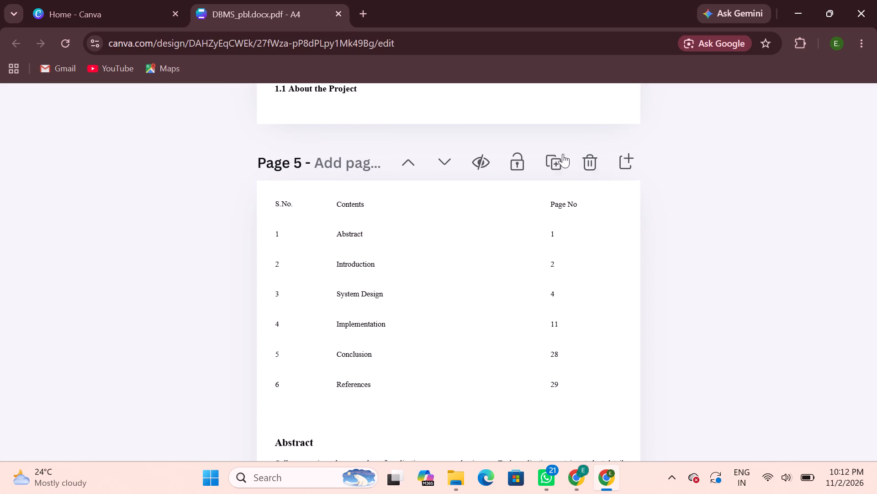
pyautogui.click(595, 171)
# Move the "Abstract" heading from page 4 to the empty area below the contents table on page 3.
pyautogui.scroll(5, 595, 171)
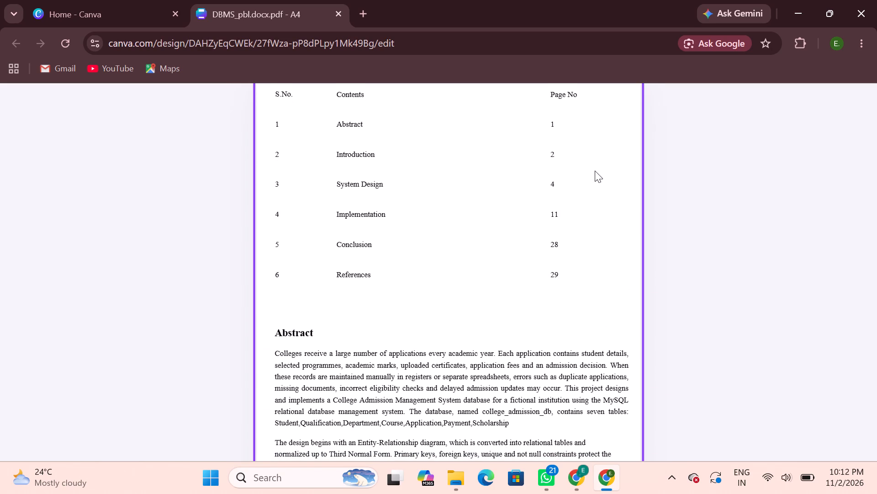
pyautogui.scroll(-1, 595, 171)
pyautogui.click(311, 298)
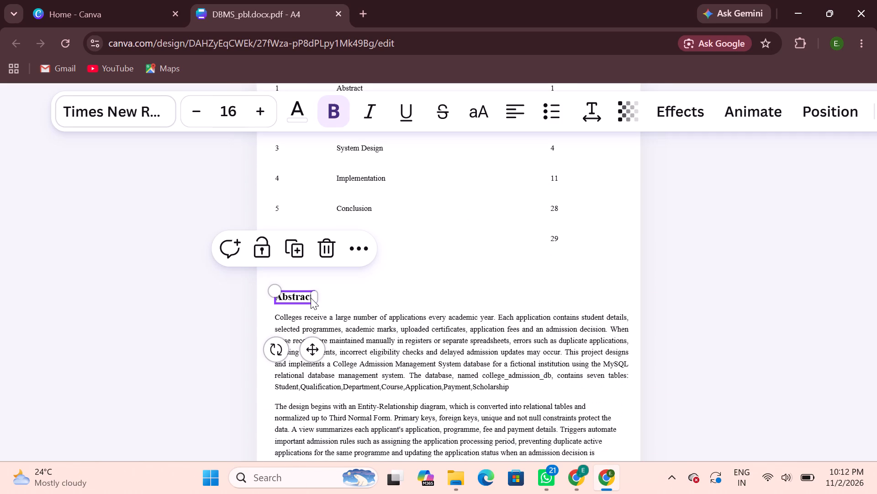
pyautogui.moveTo(311, 298); pyautogui.dragTo(360, 166)
pyautogui.scroll(3, 360, 166)
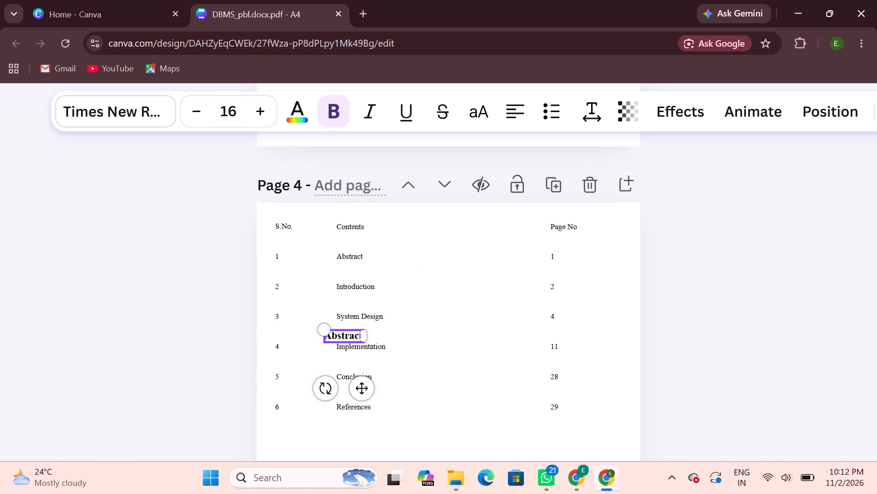
pyautogui.scroll(1, 360, 166)
pyautogui.scroll(1, 362, 217)
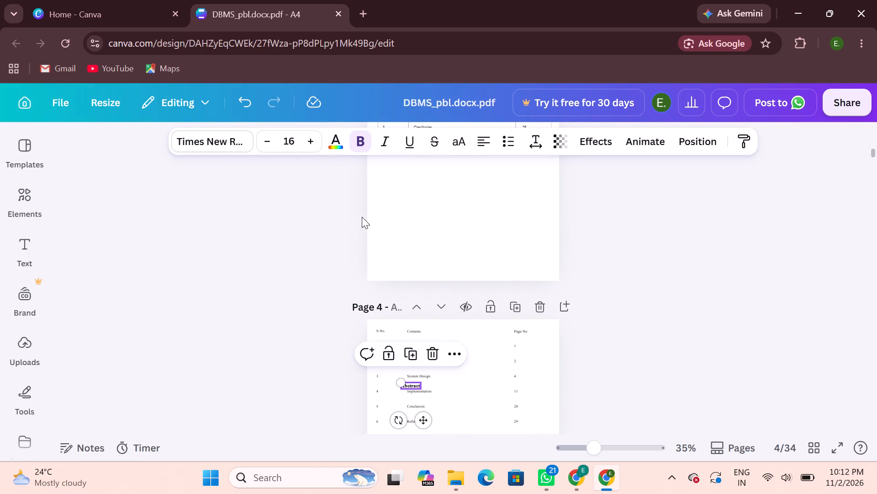
pyautogui.scroll(1, 362, 217)
pyautogui.moveTo(408, 392); pyautogui.dragTo(390, 175)
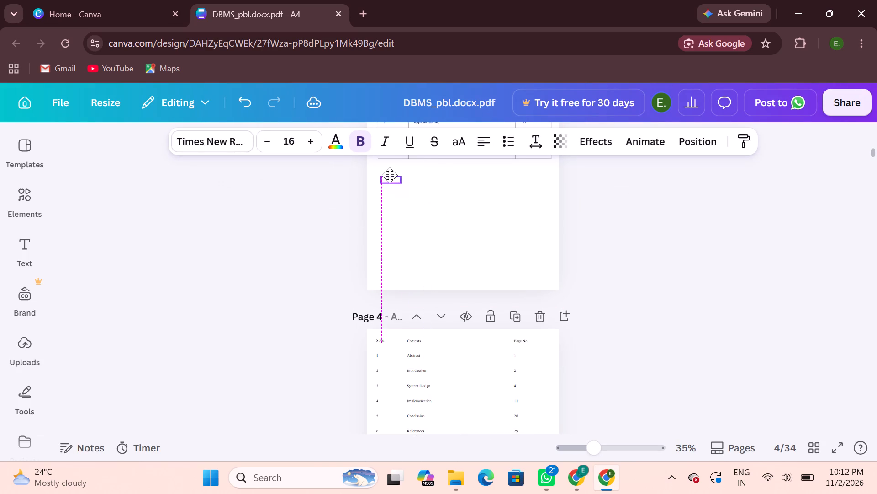
pyautogui.moveTo(390, 175); pyautogui.dragTo(398, 205)
pyautogui.moveTo(398, 205); pyautogui.dragTo(407, 268)
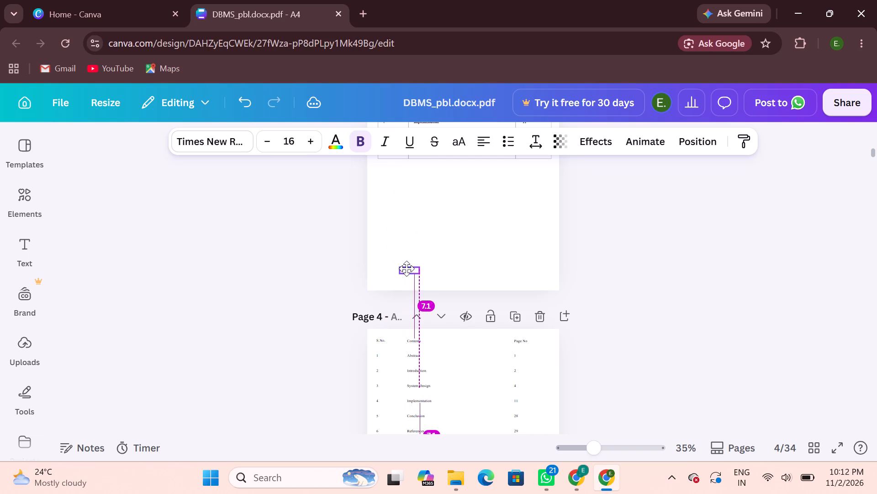
pyautogui.moveTo(407, 268); pyautogui.dragTo(398, 245)
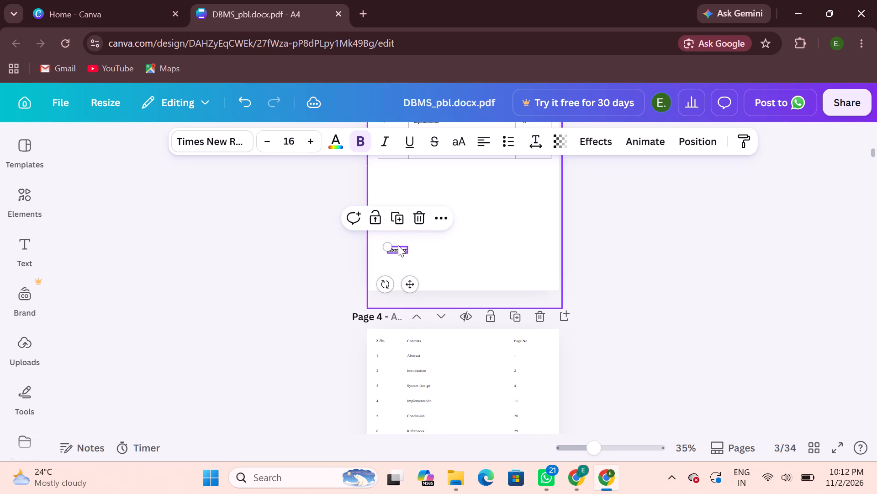
# Reposition the table grid on page 3 so that every contents entry sits inside its own cell.
pyautogui.hscroll(-1, 398, 245)
pyautogui.scroll(2, 398, 245)
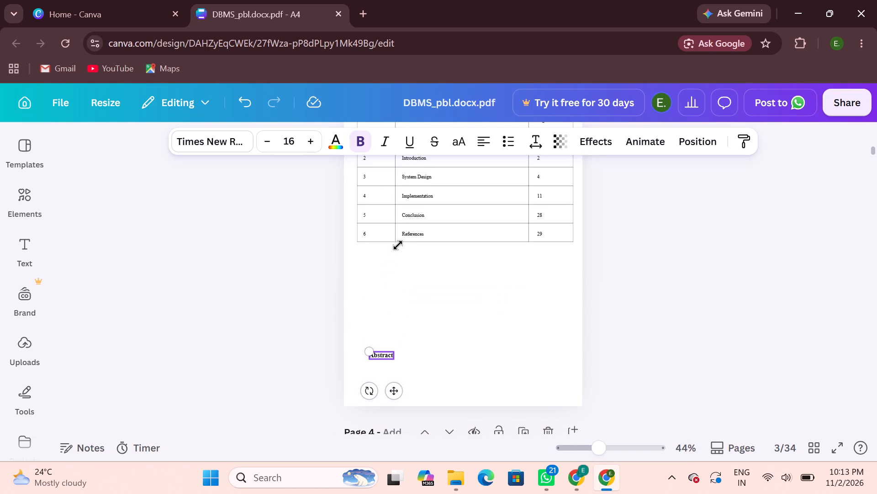
pyautogui.scroll(1, 398, 245)
pyautogui.scroll(-2, 398, 245)
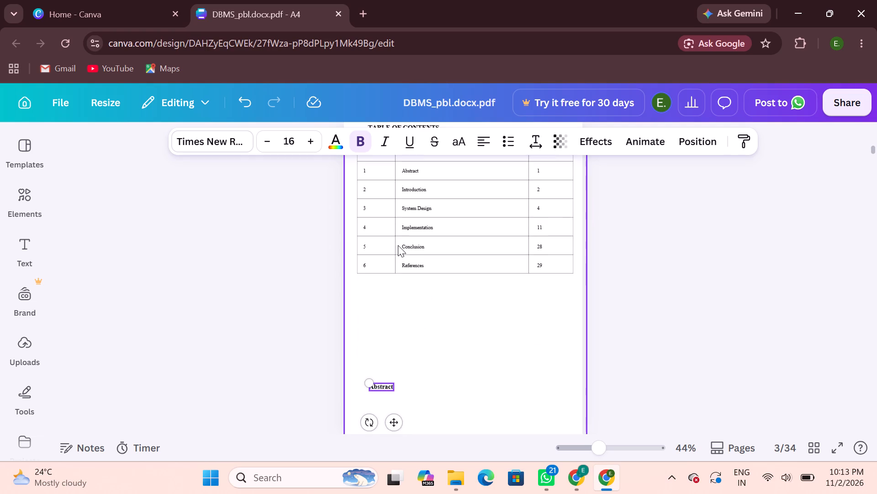
pyautogui.scroll(-2, 398, 245)
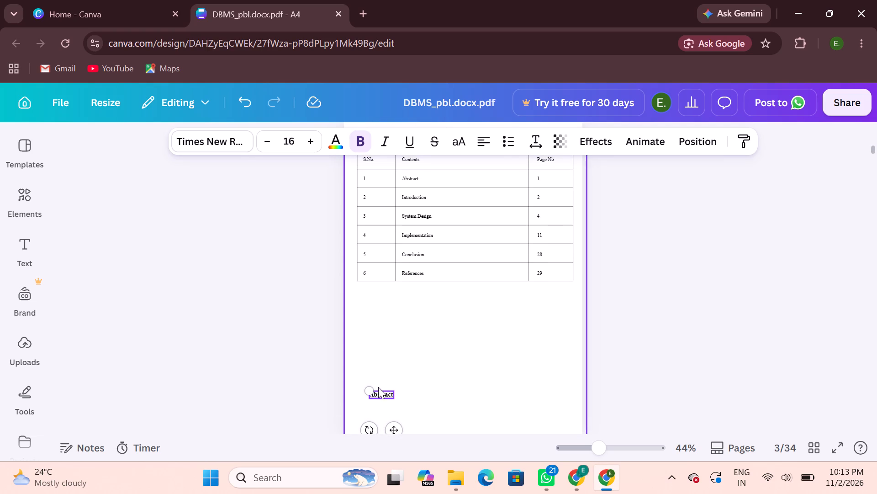
pyautogui.click(378, 387)
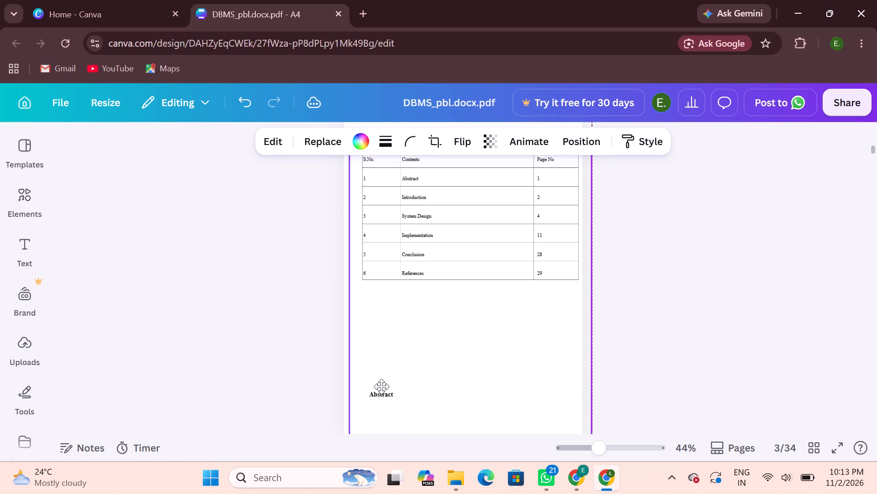
pyautogui.click(697, 340)
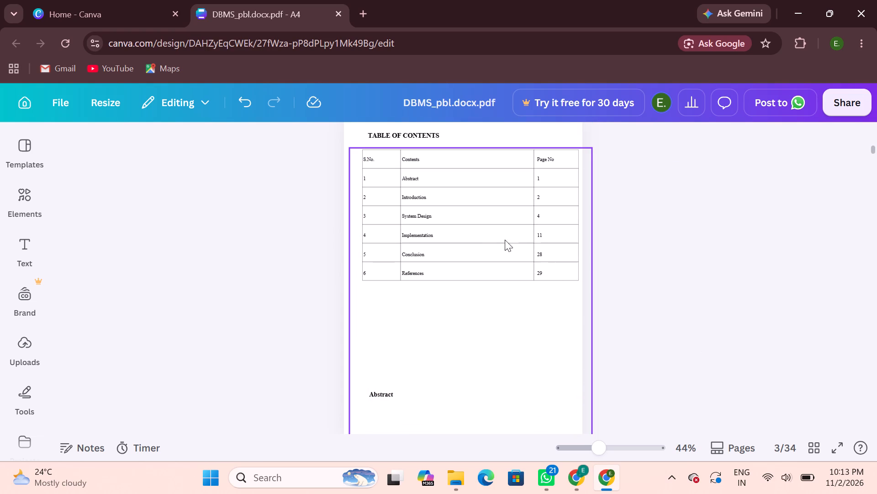
pyautogui.moveTo(495, 238); pyautogui.dragTo(489, 240)
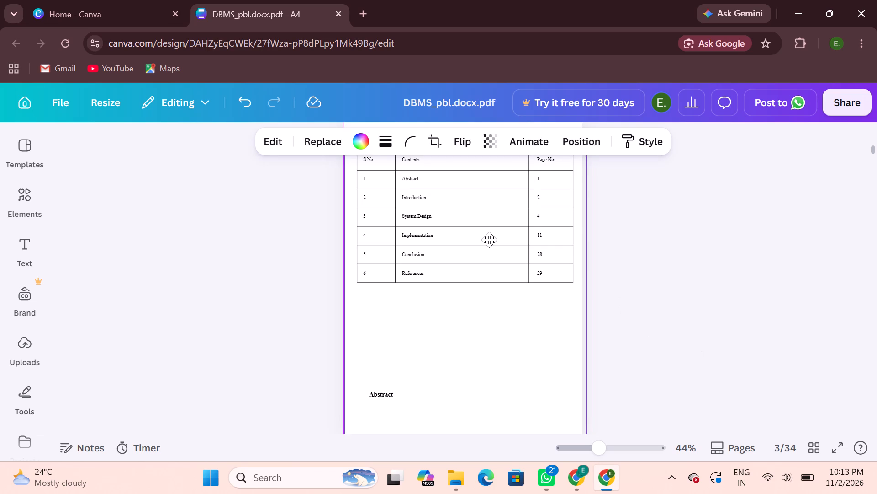
pyautogui.moveTo(489, 240); pyautogui.dragTo(488, 240)
pyautogui.click(722, 253)
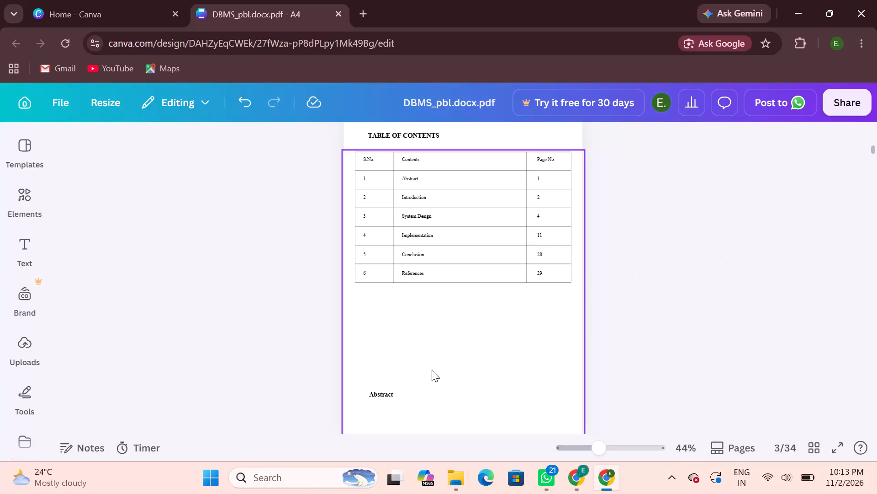
# Move the "Abstract" heading up to just below the contents table, in line with the "TABLE OF CONTENTS" heading.
pyautogui.moveTo(388, 392); pyautogui.dragTo(380, 311)
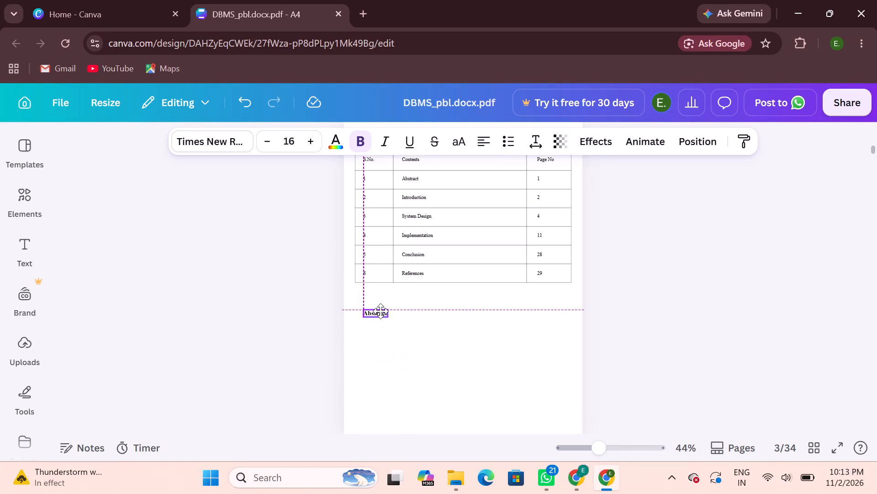
pyautogui.moveTo(380, 311); pyautogui.dragTo(387, 310)
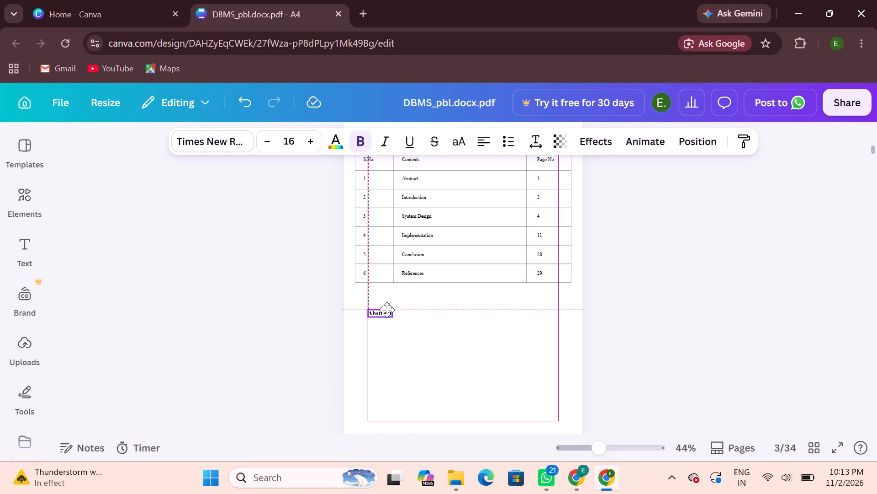
pyautogui.moveTo(387, 310); pyautogui.dragTo(386, 294)
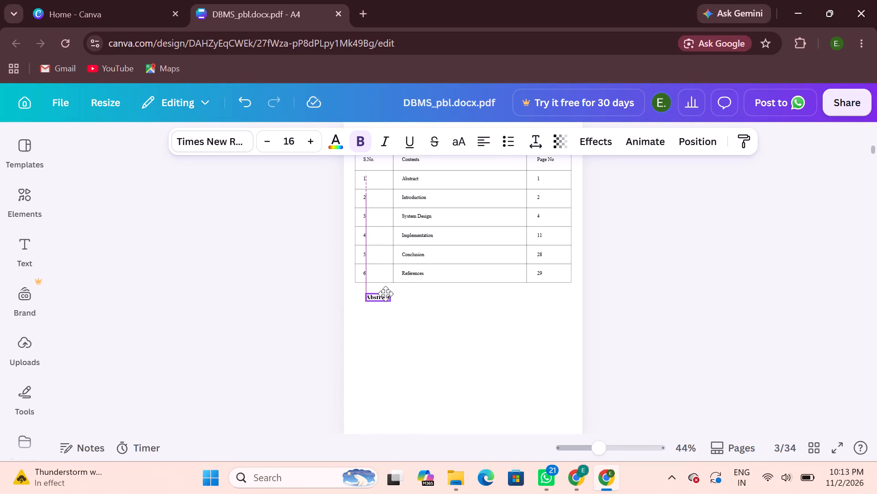
pyautogui.moveTo(386, 294); pyautogui.dragTo(387, 299)
pyautogui.click(486, 321)
# Delete all the leftover contents entries, from "S.No." to "References" with their page numbers, at the top of page 4.
pyautogui.scroll(-3, 486, 321)
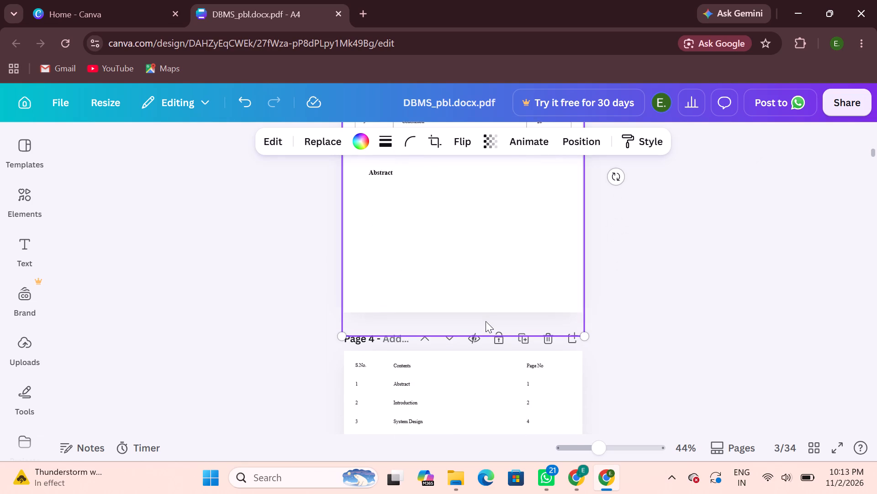
pyautogui.scroll(-3, 486, 321)
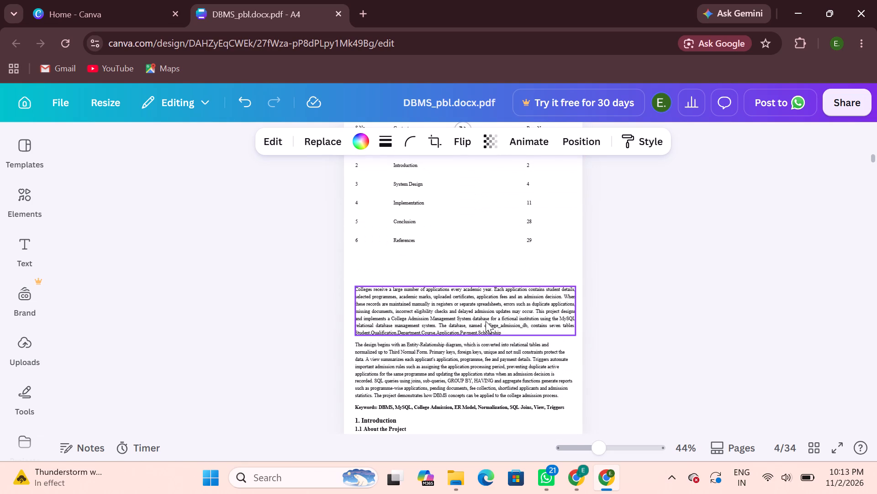
pyautogui.scroll(-1, 486, 321)
pyautogui.scroll(2, 486, 321)
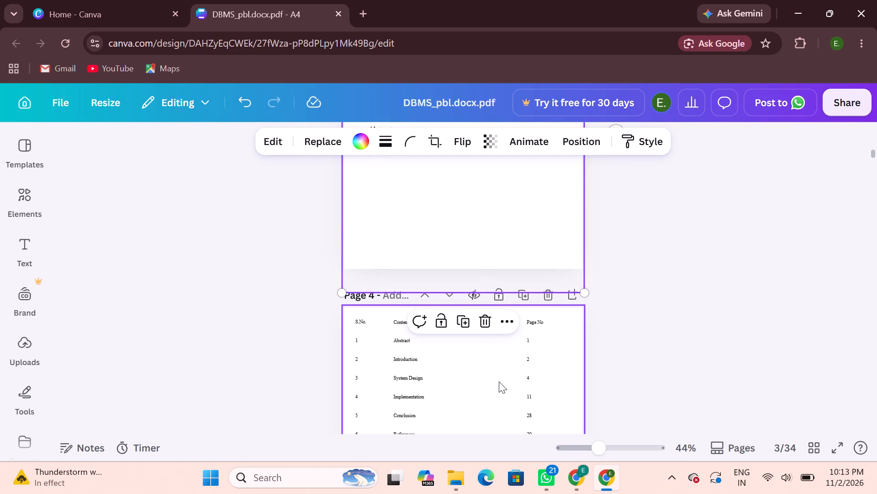
pyautogui.scroll(-1, 499, 381)
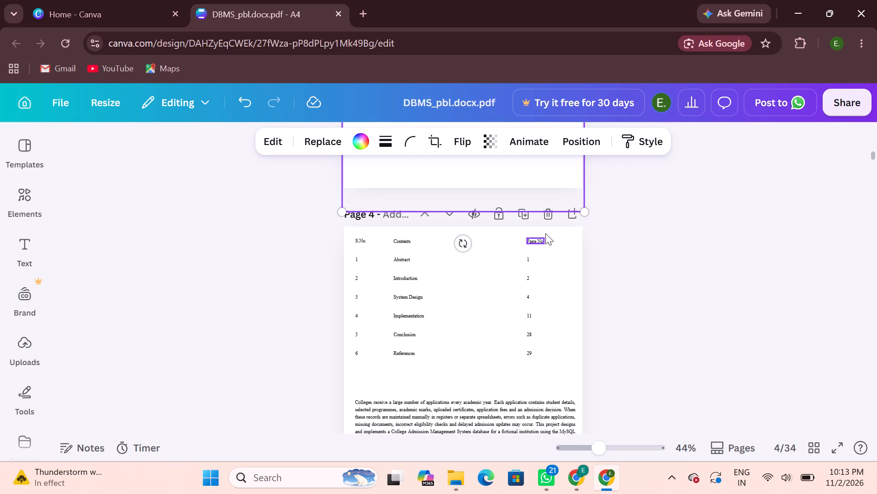
pyautogui.moveTo(551, 231); pyautogui.dragTo(349, 355)
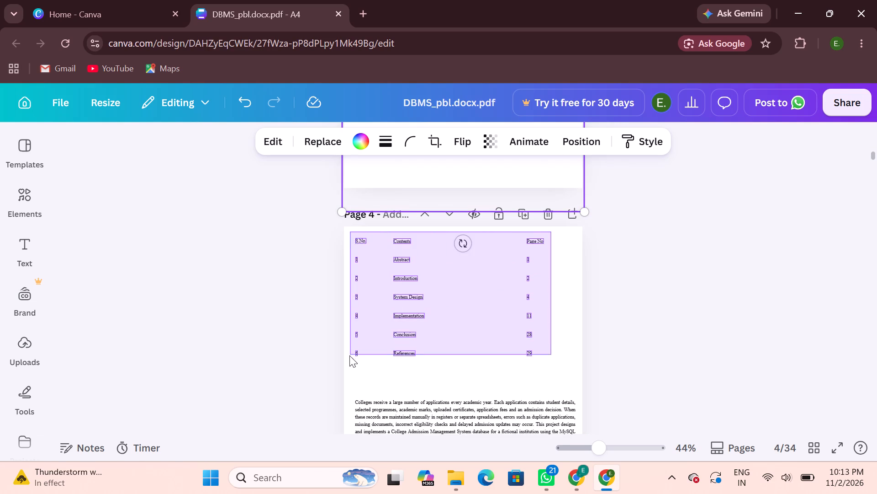
pyautogui.moveTo(349, 355); pyautogui.dragTo(350, 371)
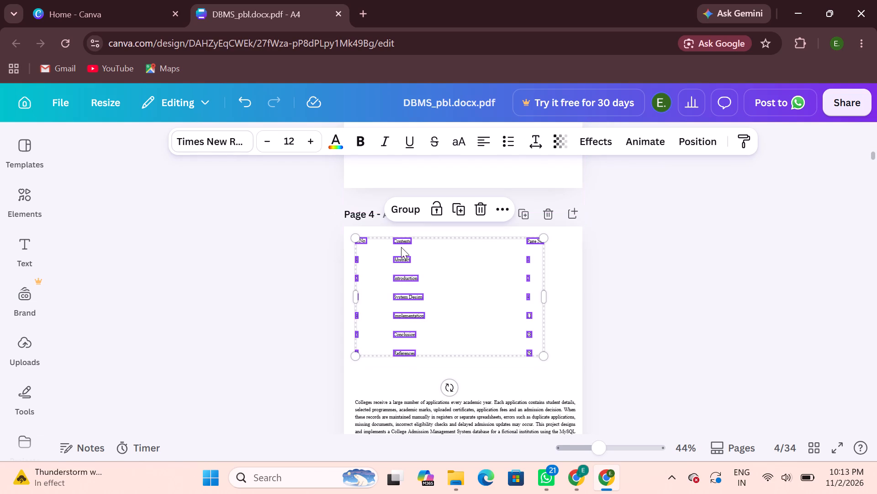
pyautogui.click(478, 209)
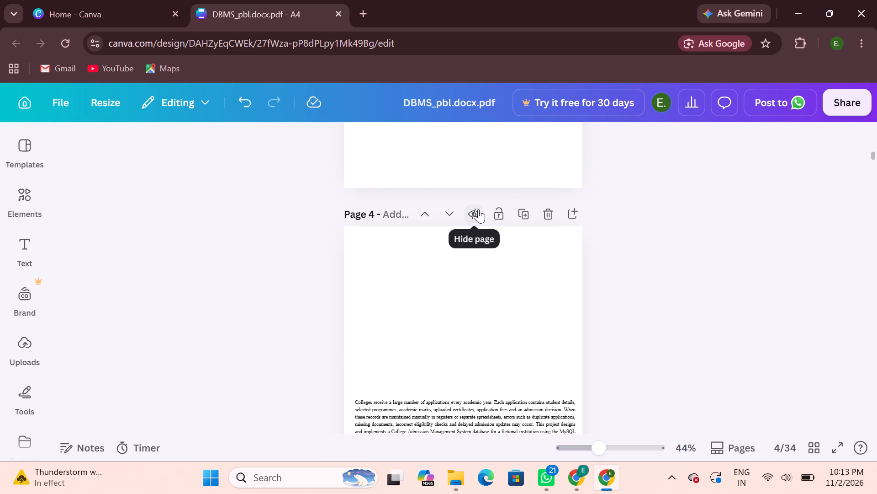
# Change the "Abstract" heading on page 3 to uppercase.
pyautogui.scroll(4, 494, 153)
pyautogui.scroll(-1, 494, 153)
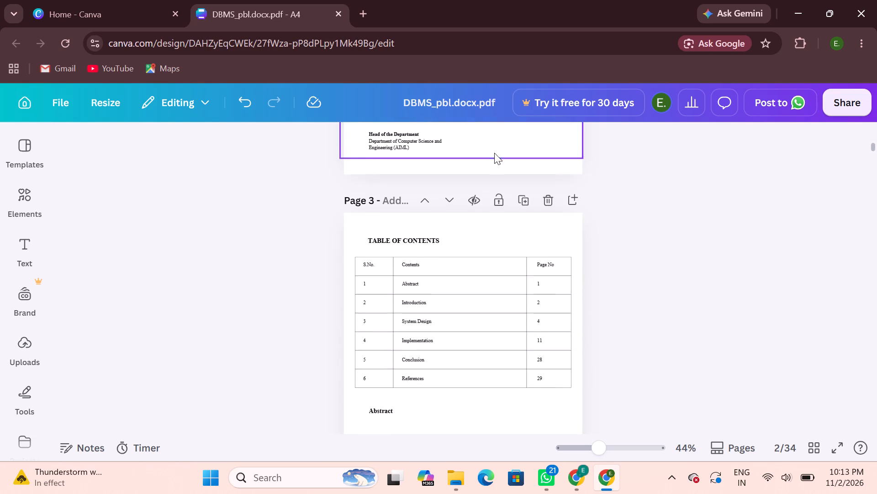
pyautogui.scroll(-1, 494, 153)
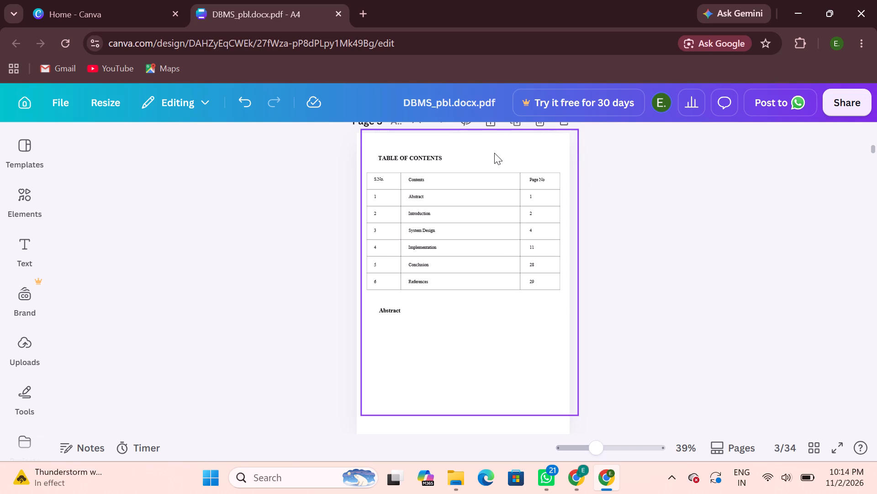
pyautogui.scroll(-2, 494, 153)
pyautogui.click(393, 237)
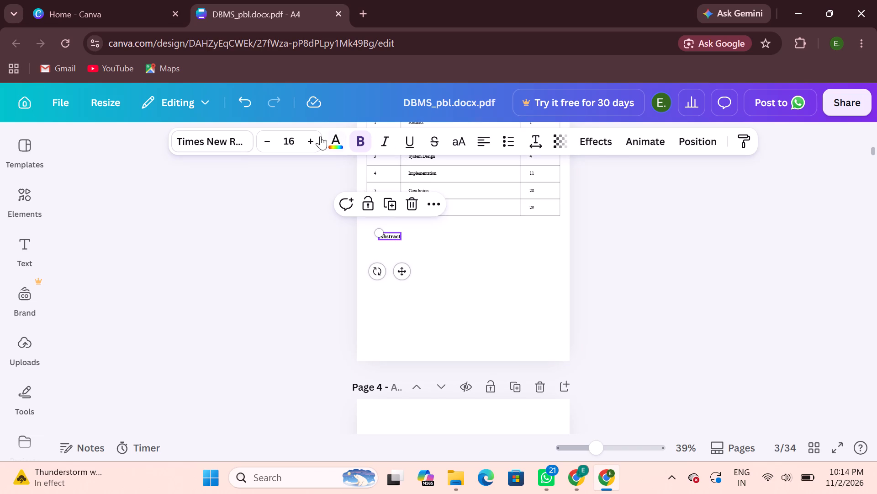
pyautogui.click(464, 144)
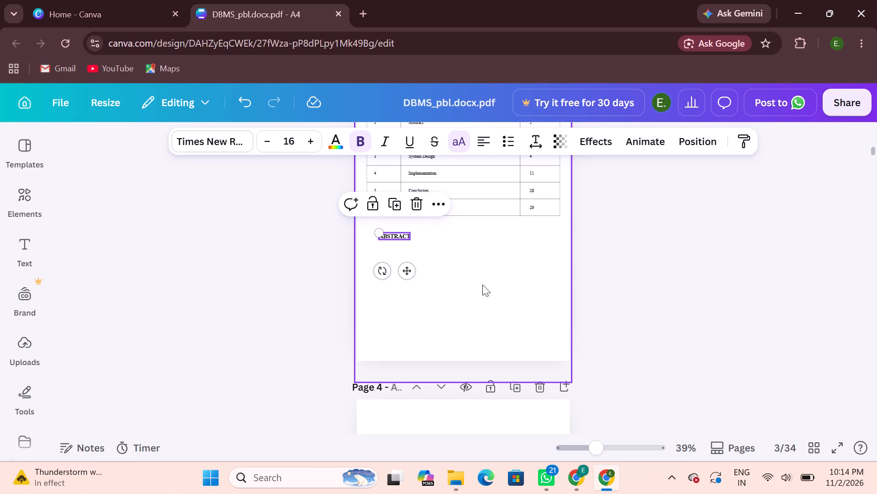
# Move the first abstract paragraph, starting "Colleges receive a large number of applications", from page 4 to directly below the "ABSTRACT" heading on page 3.
pyautogui.scroll(-3, 482, 307)
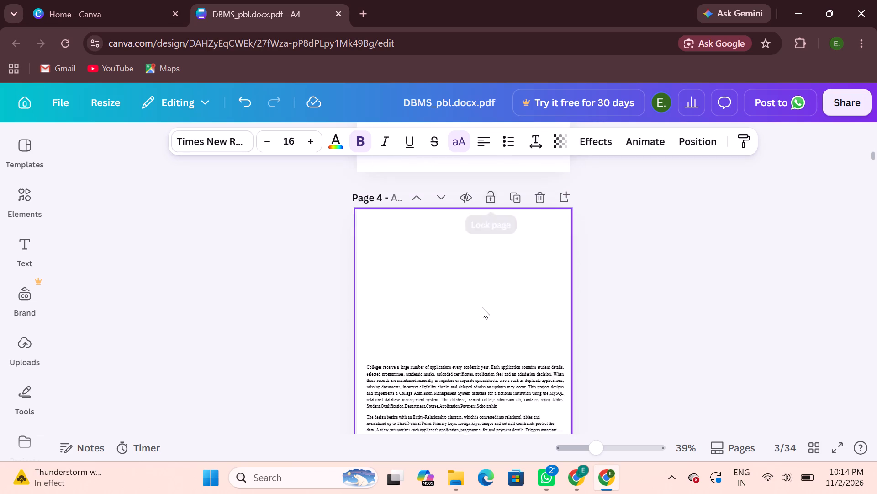
pyautogui.scroll(-1, 482, 307)
pyautogui.click(482, 307)
pyautogui.moveTo(489, 339); pyautogui.dragTo(479, 216)
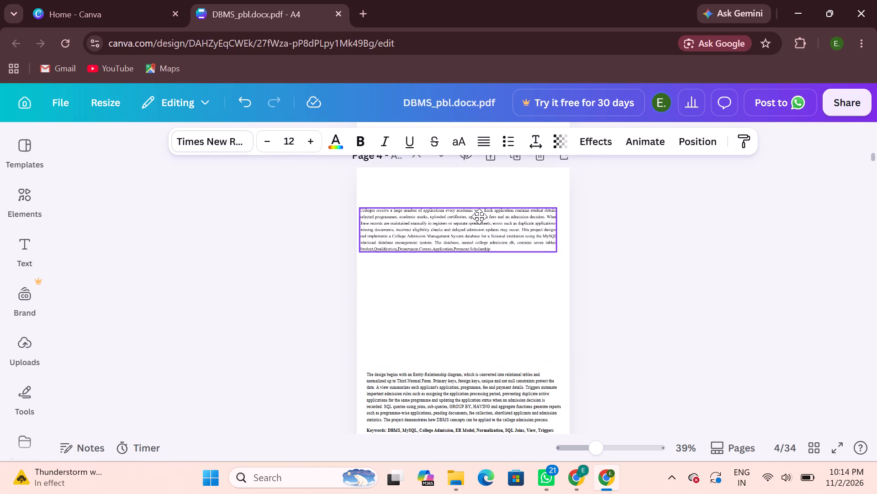
pyautogui.moveTo(479, 216); pyautogui.dragTo(480, 218)
pyautogui.scroll(2, 480, 218)
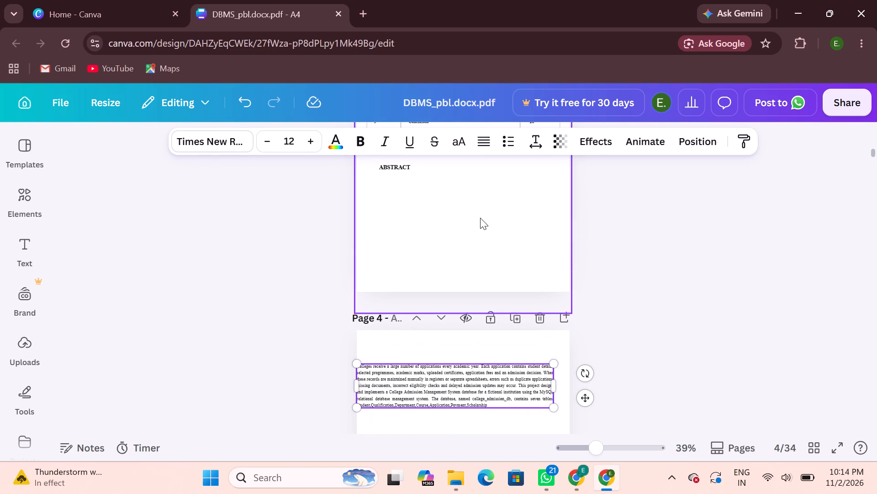
pyautogui.moveTo(481, 370); pyautogui.dragTo(497, 188)
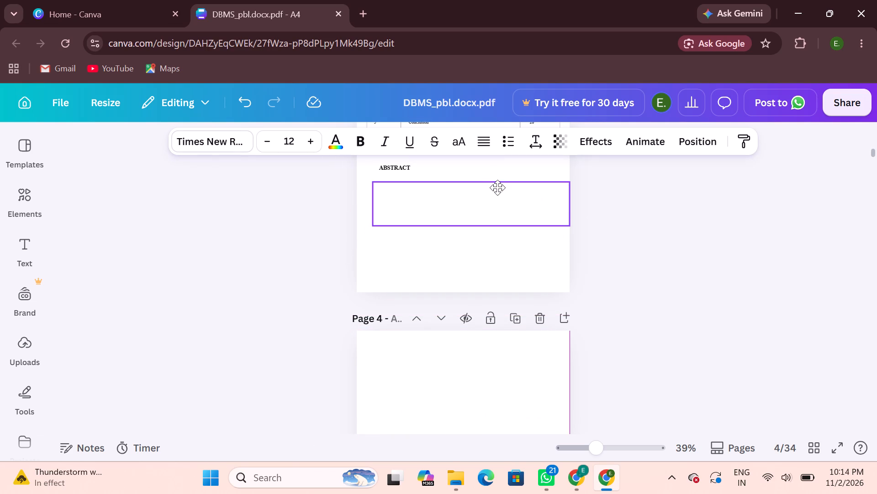
pyautogui.moveTo(497, 188); pyautogui.dragTo(502, 182)
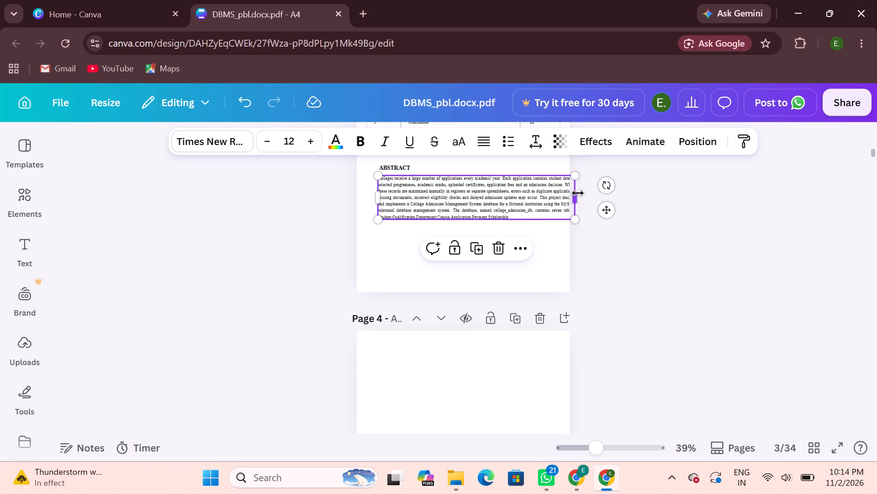
# Narrow the first abstract paragraph's text box on page 3 so its lines fit within the page's right margin.
pyautogui.moveTo(577, 195); pyautogui.dragTo(550, 200)
pyautogui.click(615, 295)
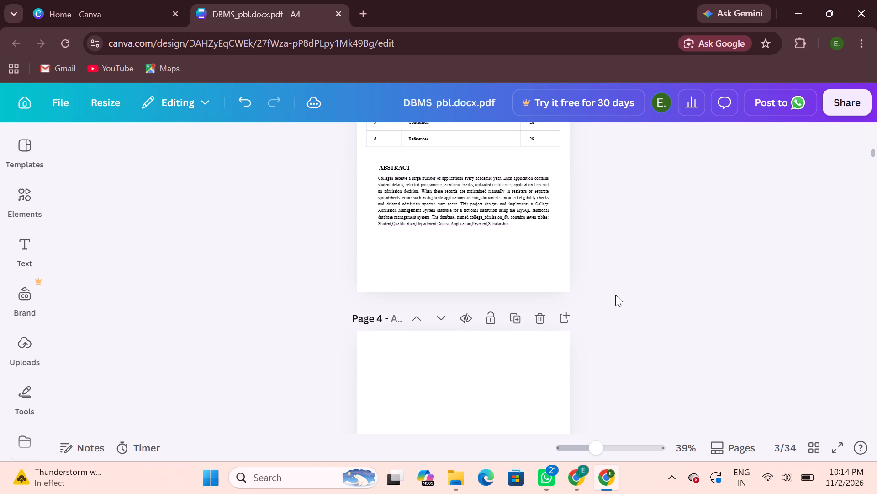
# Move the paragraph starting "The design begins with an Entity-Relationship diagram" up page 4 and narrow it to the first abstract paragraph's width.
pyautogui.scroll(-3, 615, 295)
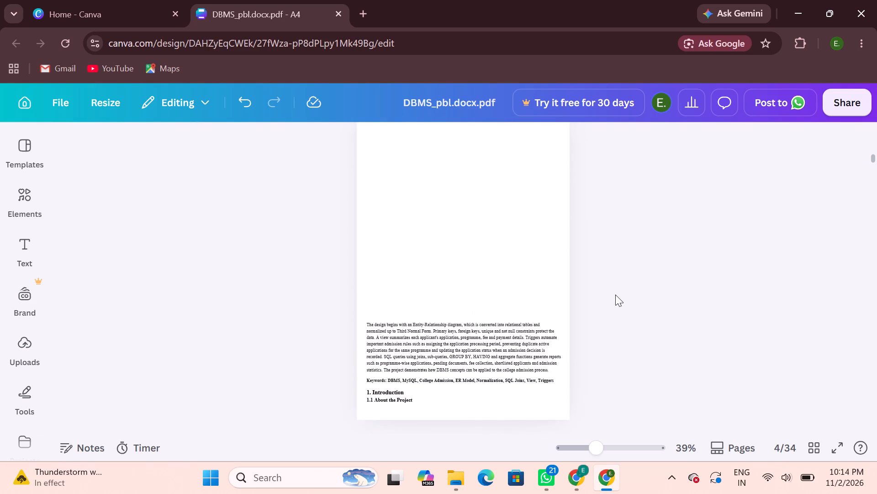
pyautogui.moveTo(461, 349); pyautogui.dragTo(462, 231)
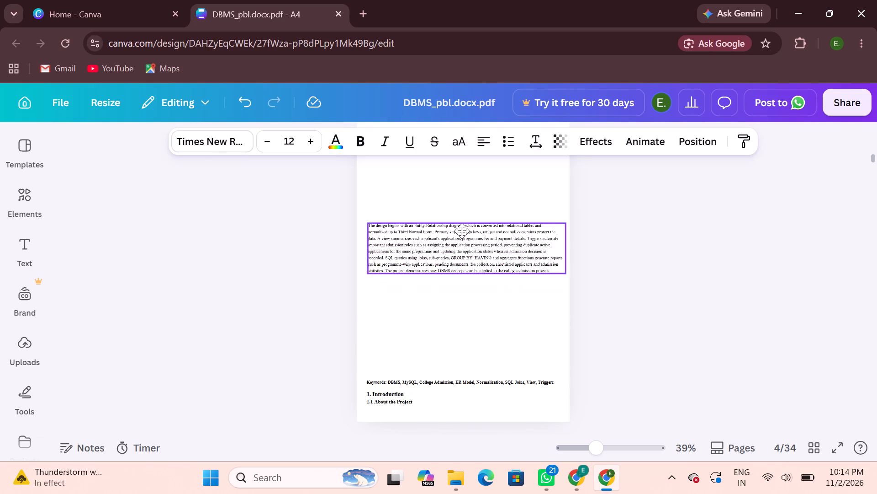
pyautogui.moveTo(462, 231); pyautogui.dragTo(475, 210)
pyautogui.scroll(1, 475, 210)
pyautogui.scroll(-2, 475, 199)
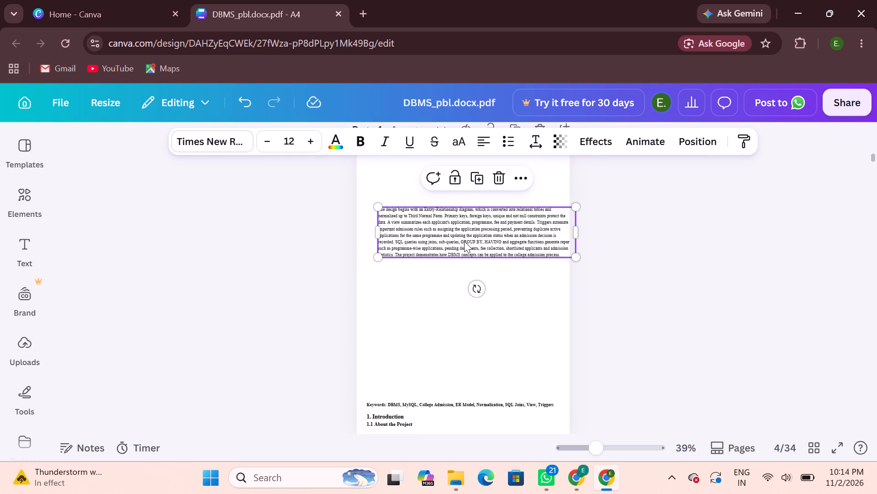
pyautogui.moveTo(469, 242); pyautogui.dragTo(470, 273)
pyautogui.moveTo(579, 258); pyautogui.dragTo(551, 266)
# Move the first abstract paragraph, starting "Colleges receive a large number of applications", from page 3 to the upper part of page 4.
pyautogui.scroll(1, 551, 266)
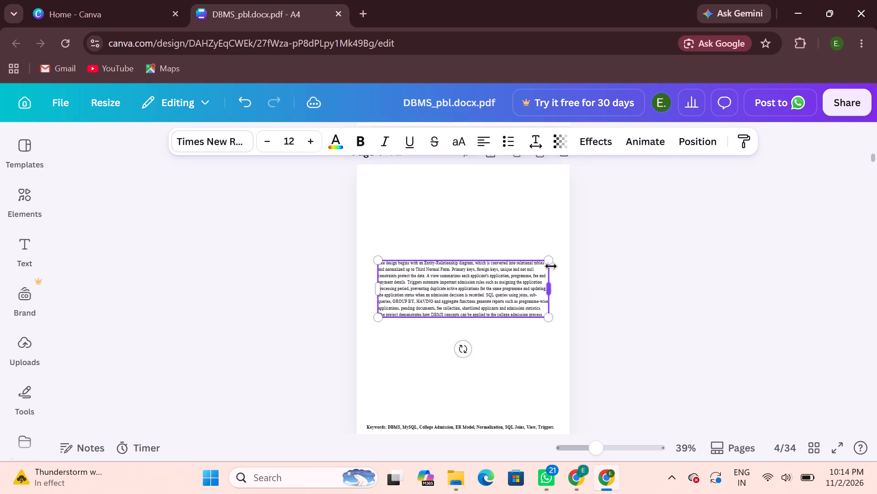
pyautogui.scroll(3, 551, 266)
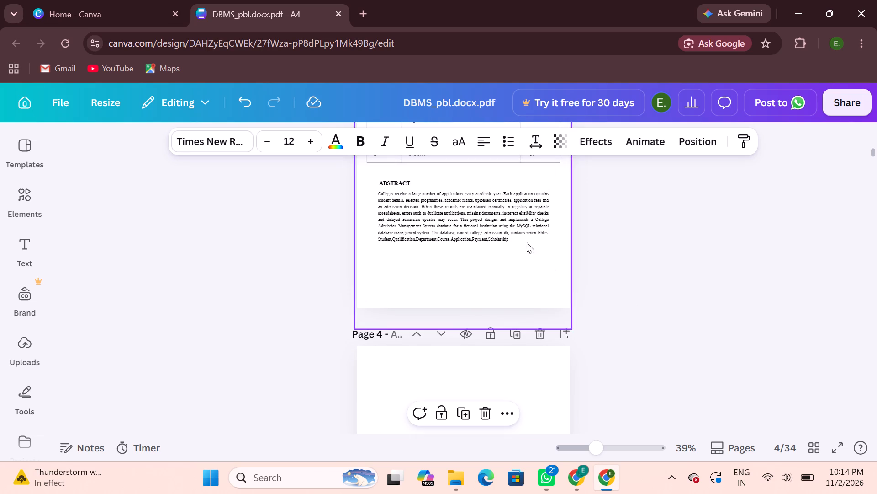
pyautogui.moveTo(513, 228); pyautogui.dragTo(514, 424)
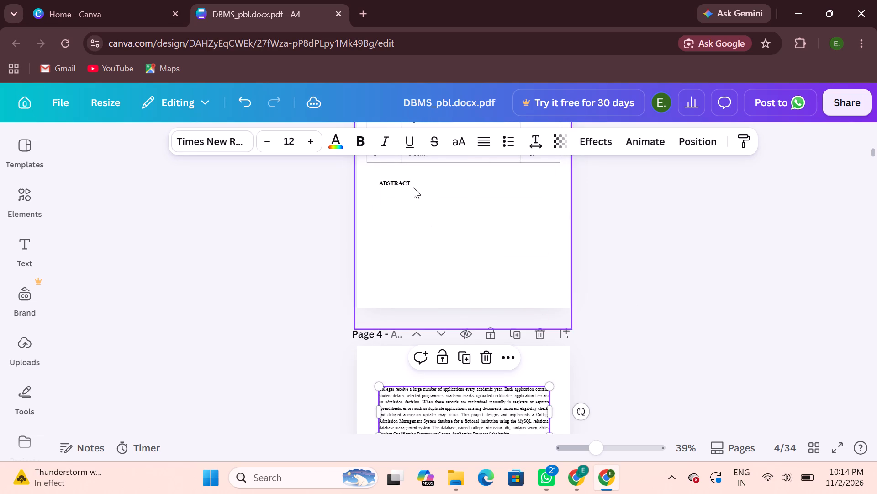
# Move the "ABSTRACT" heading from page 3 to the top of page 4, just above the first abstract paragraph.
pyautogui.moveTo(402, 181); pyautogui.dragTo(420, 377)
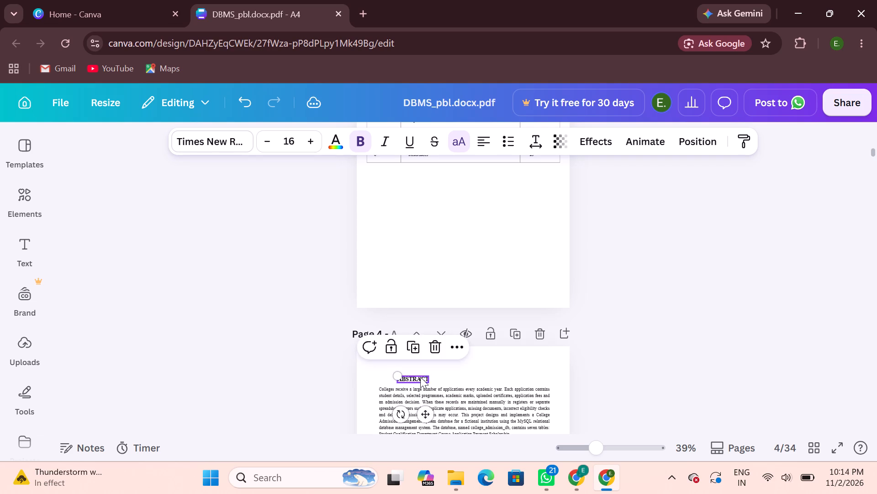
pyautogui.scroll(-3, 420, 377)
pyautogui.scroll(2, 420, 377)
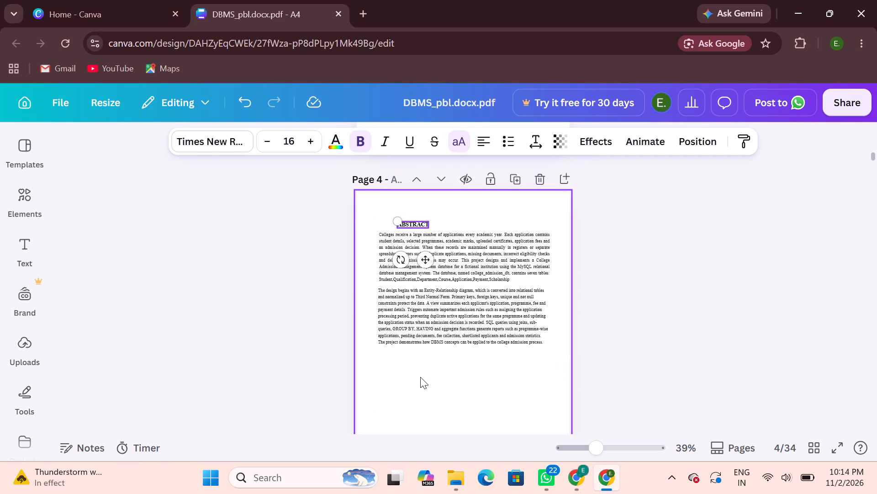
# Move the paragraph starting "The design begins with an Entity-Relationship diagram" down page 4, leaving a wide gap below the first abstract paragraph.
pyautogui.moveTo(425, 334); pyautogui.dragTo(426, 371)
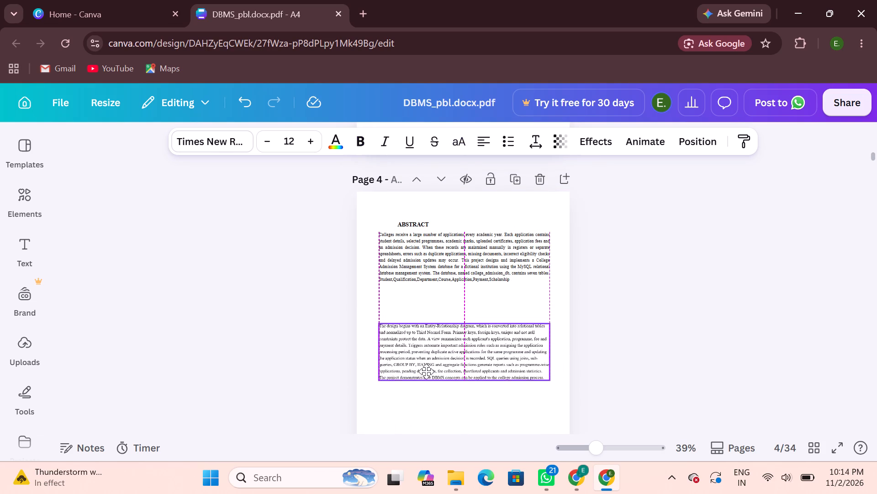
pyautogui.moveTo(426, 371); pyautogui.dragTo(428, 380)
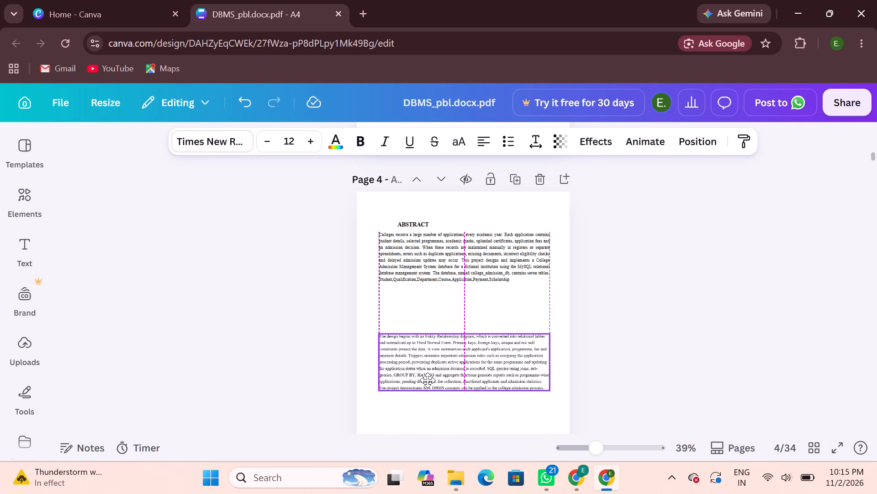
pyautogui.moveTo(428, 380); pyautogui.dragTo(417, 382)
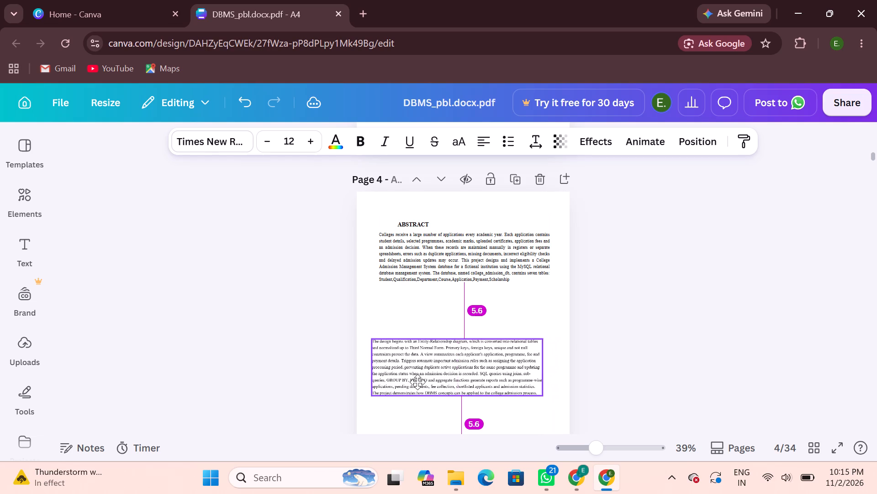
pyautogui.moveTo(417, 382); pyautogui.dragTo(431, 373)
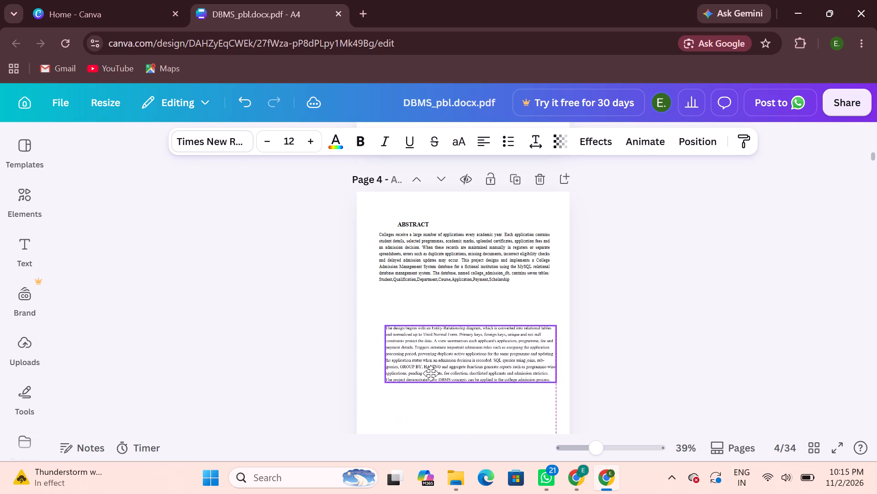
pyautogui.moveTo(431, 373); pyautogui.dragTo(431, 376)
# Move the first abstract paragraph, starting "Colleges receive a large number of applications", down page 4 to leave space below the "ABSTRACT" heading.
pyautogui.moveTo(441, 247); pyautogui.dragTo(438, 273)
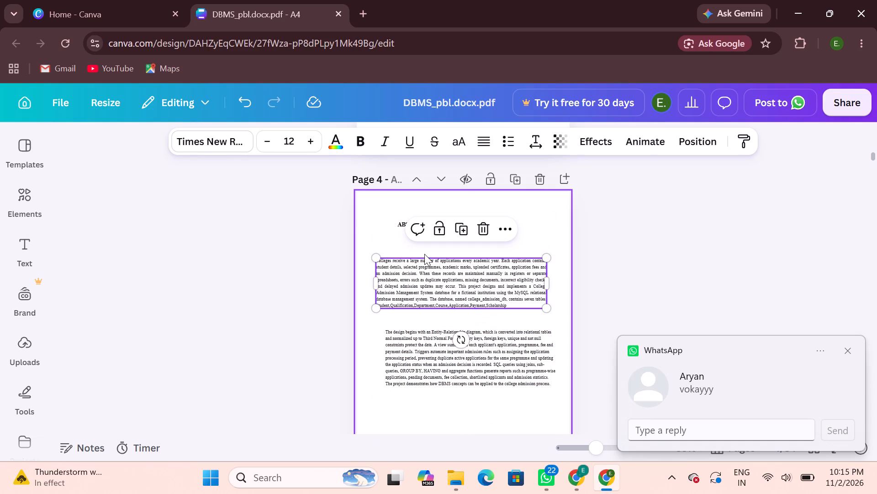
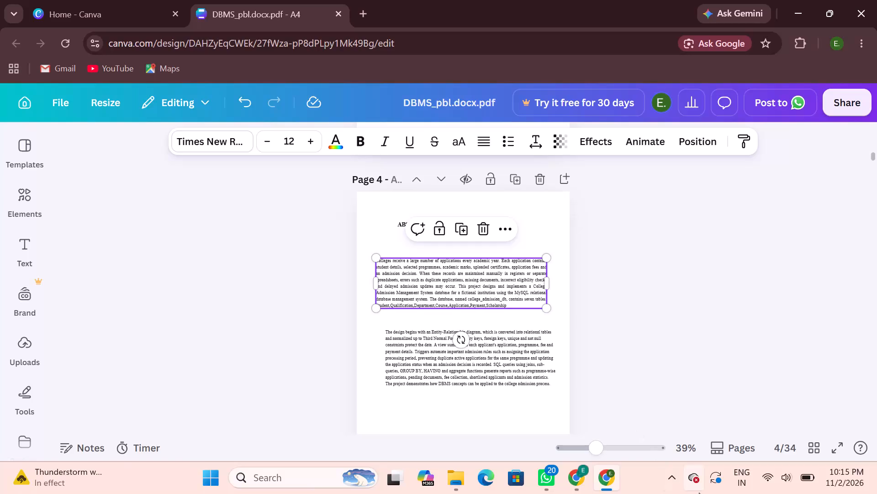
# Lower the computer's system volume all the way down to mute the sound.
pyautogui.click(799, 492)
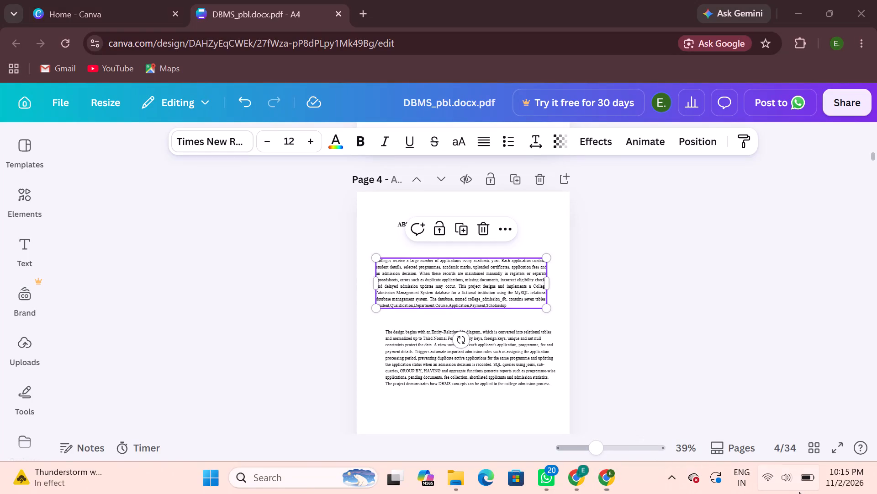
pyautogui.click(687, 394)
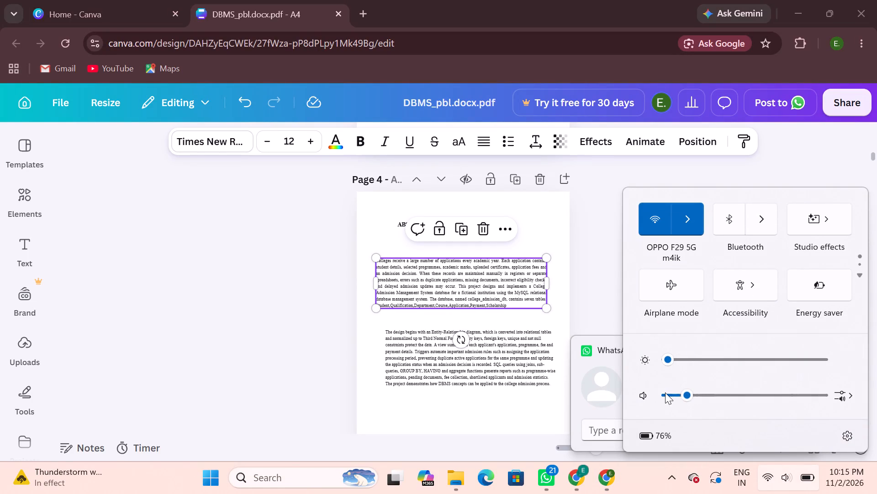
pyautogui.click(666, 396)
pyautogui.click(598, 332)
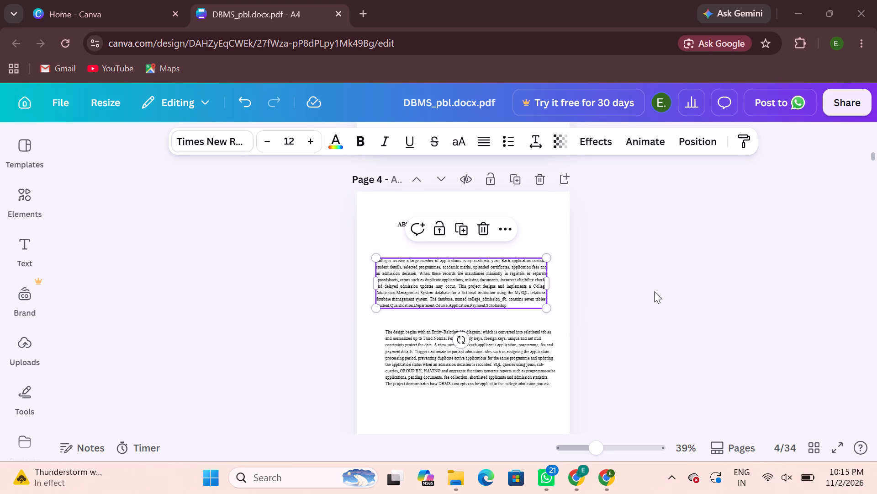
# Move the "ABSTRACT" heading on page 4 to the page's top-left margin, aligned with the first abstract paragraph's left edge.
pyautogui.scroll(1, 654, 291)
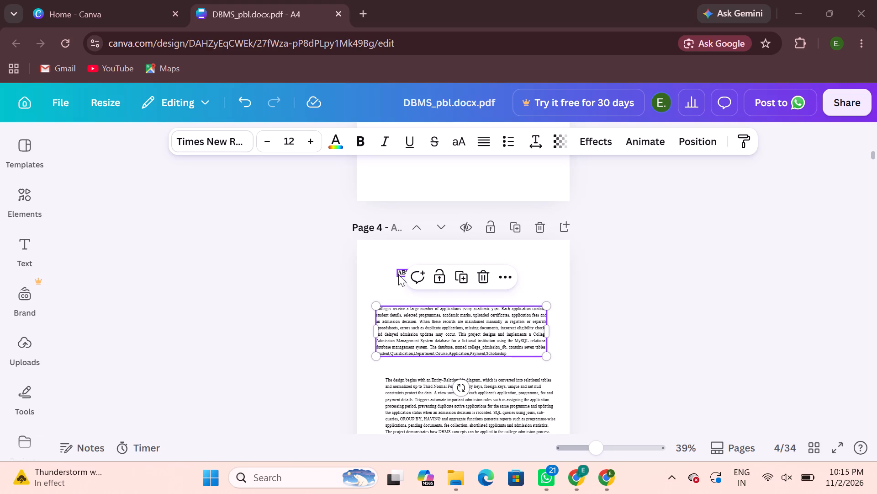
pyautogui.moveTo(400, 274); pyautogui.dragTo(377, 276)
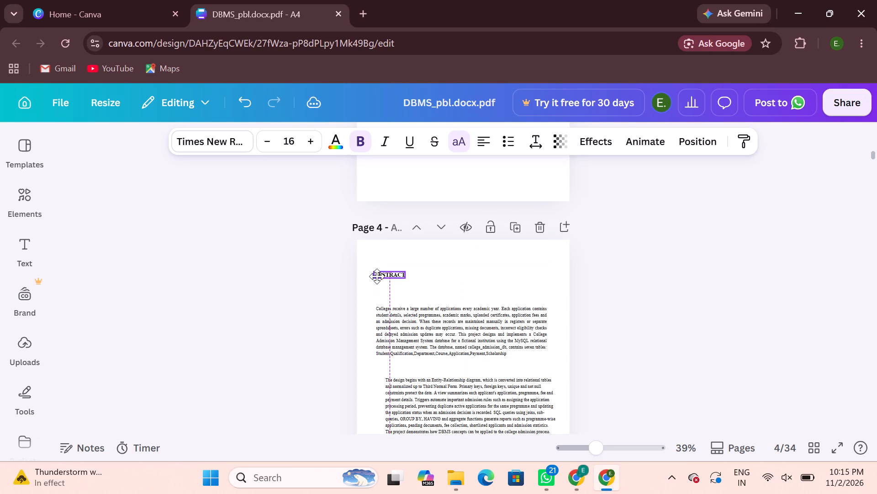
pyautogui.moveTo(377, 276); pyautogui.dragTo(378, 267)
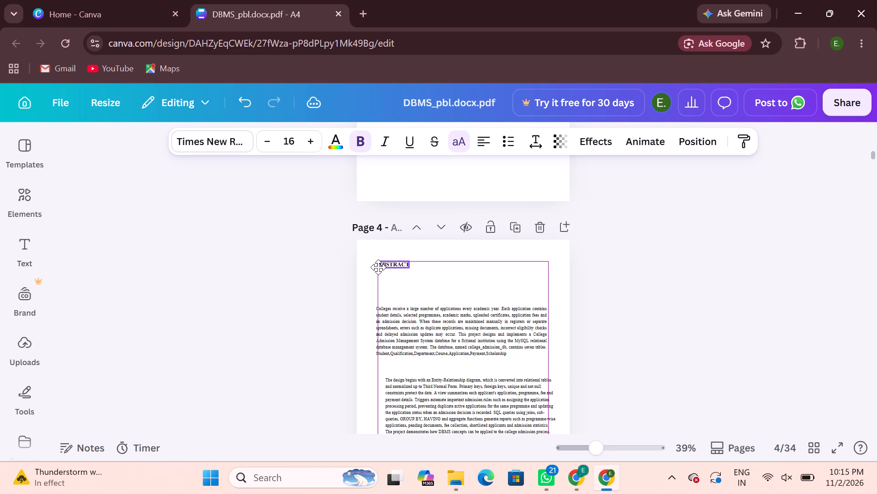
pyautogui.moveTo(378, 267); pyautogui.dragTo(379, 269)
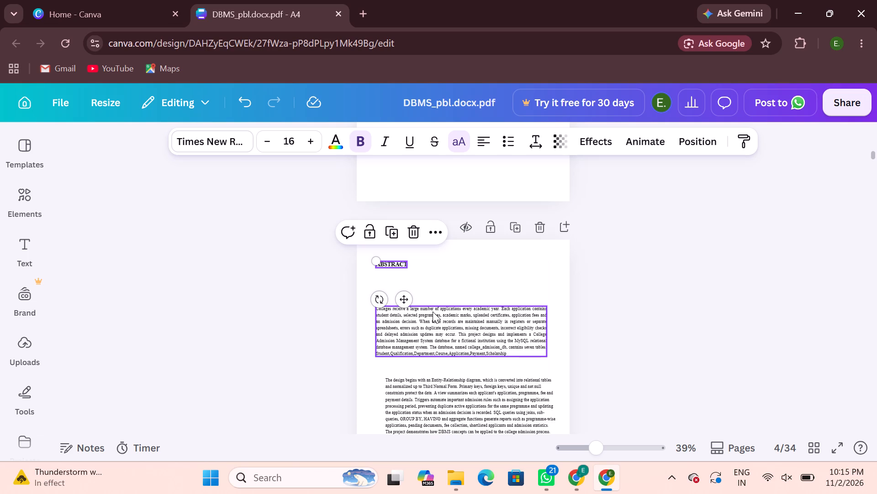
# Move the paragraph starting "Colleges receive a large number of applications" up page 4 to just below the "ABSTRACT" heading, centred between the margins.
pyautogui.moveTo(433, 311); pyautogui.dragTo(435, 281)
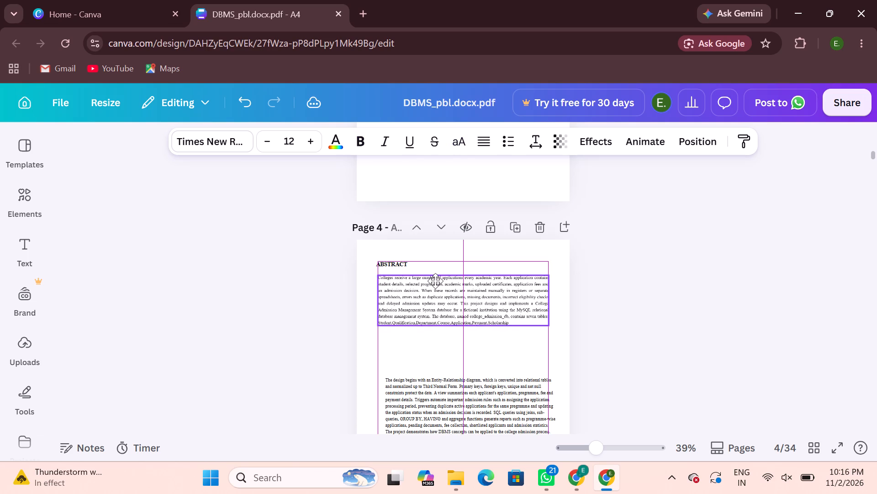
# Place the first abstract paragraph just below the "ABSTRACT" heading on page 4 and align the heading with the paragraph's left edge.
pyautogui.moveTo(435, 281); pyautogui.dragTo(436, 281)
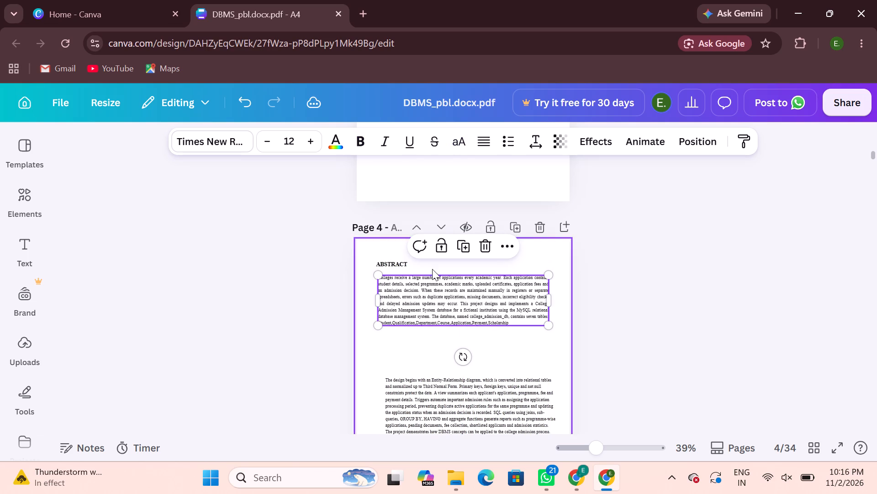
pyautogui.click(401, 264)
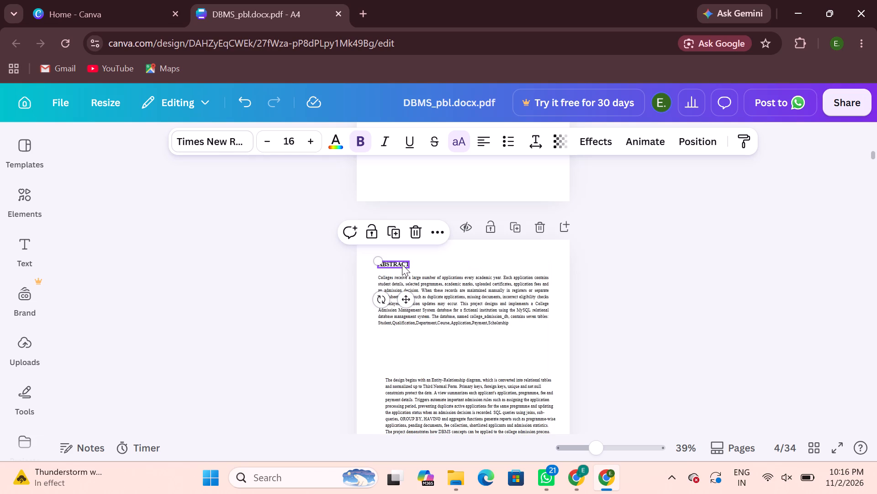
# Move the paragraph starting "The design begins with an Entity-Relationship diagram" directly below the first abstract paragraph, matching its left edge and the 0.7 gap.
pyautogui.moveTo(448, 408); pyautogui.dragTo(437, 366)
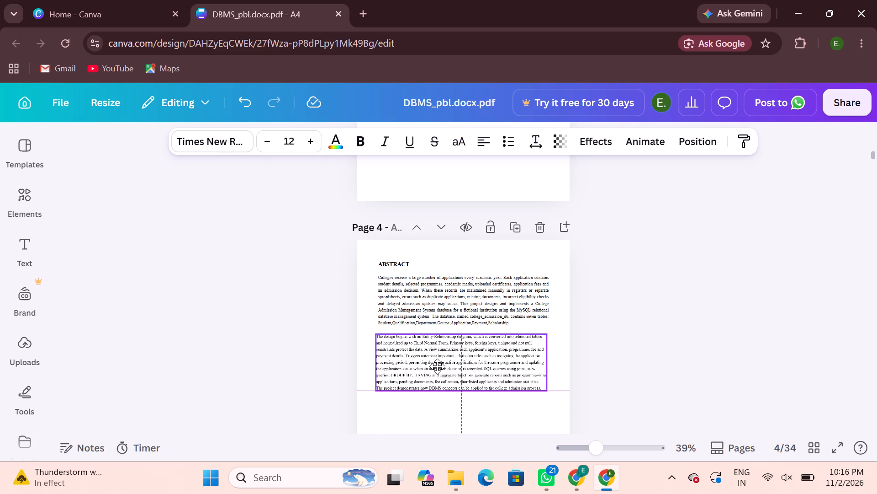
pyautogui.moveTo(437, 366); pyautogui.dragTo(441, 366)
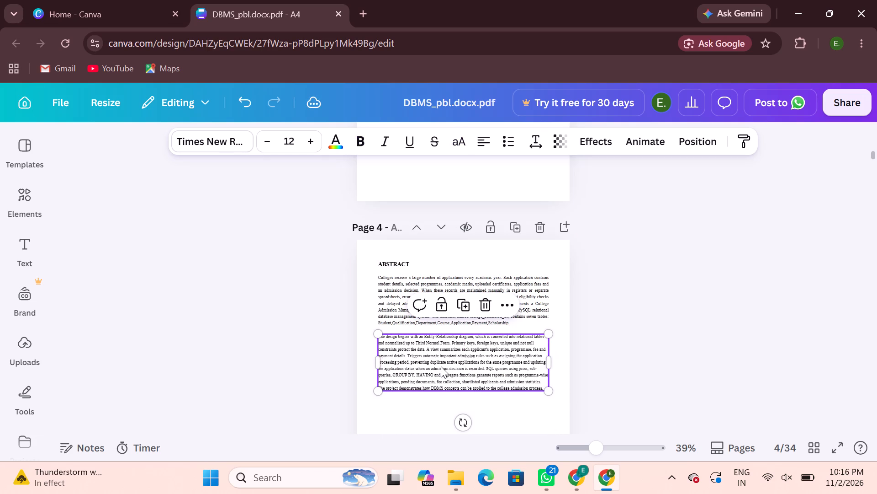
pyautogui.click(497, 388)
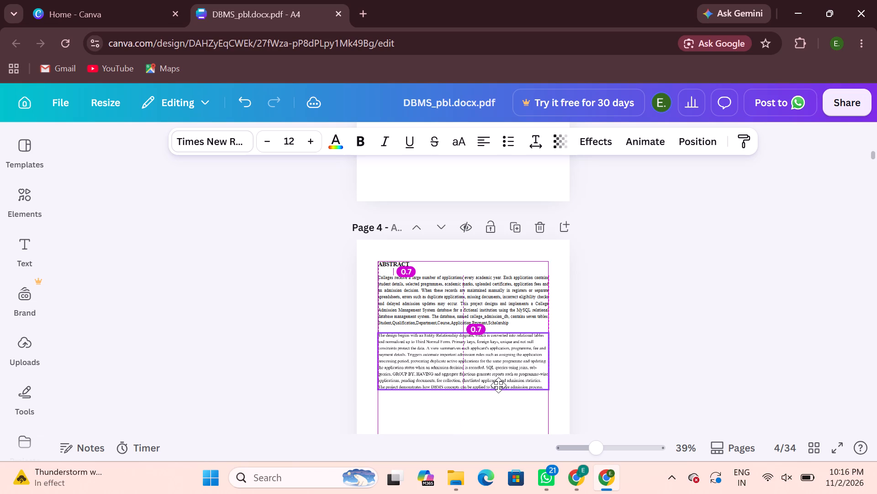
pyautogui.click(622, 338)
# Review the rest of page 4 and the introduction text on the following pages for content still needing rearrangement.
pyautogui.scroll(-1, 622, 338)
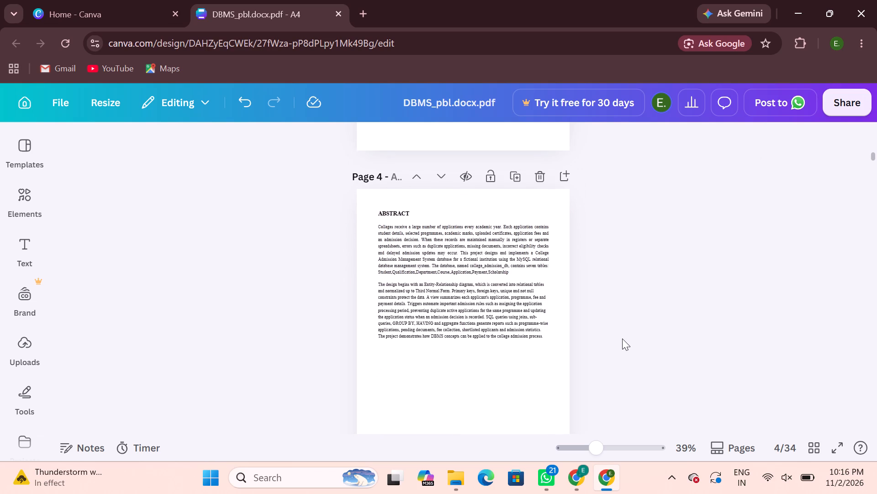
pyautogui.scroll(-1, 622, 338)
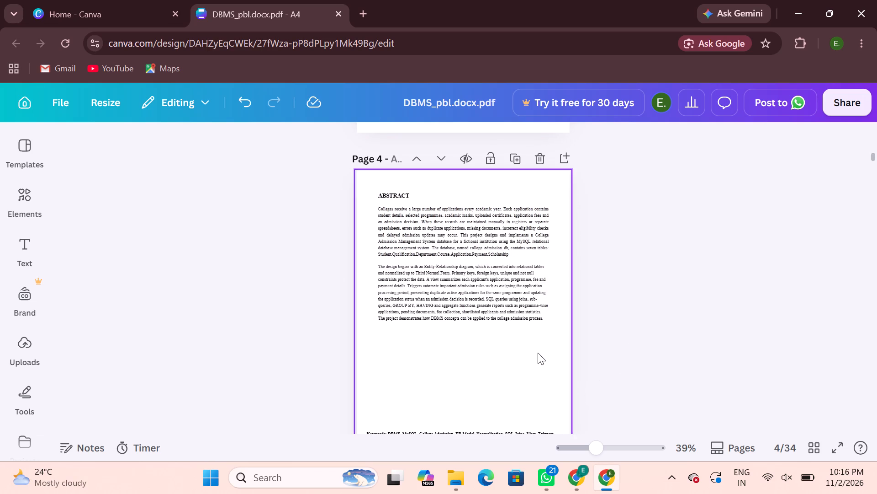
pyautogui.scroll(1, 538, 353)
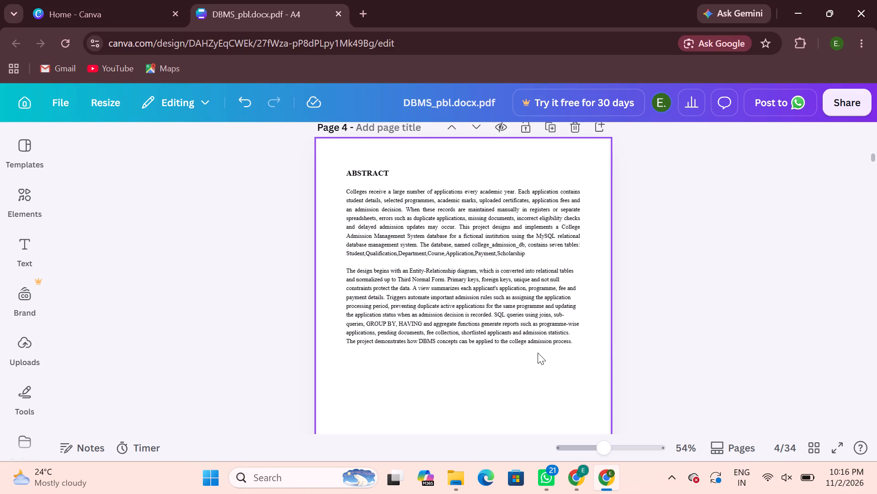
pyautogui.scroll(-3, 538, 353)
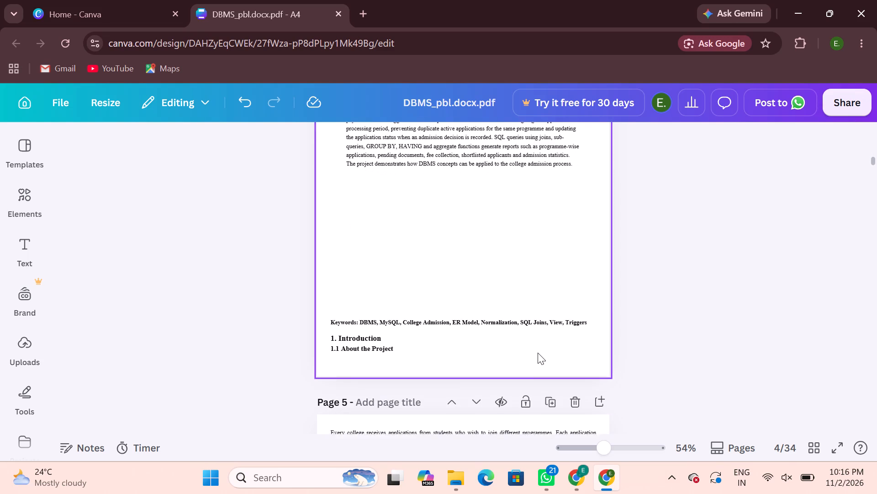
pyautogui.scroll(-3, 538, 353)
pyautogui.scroll(1, 538, 353)
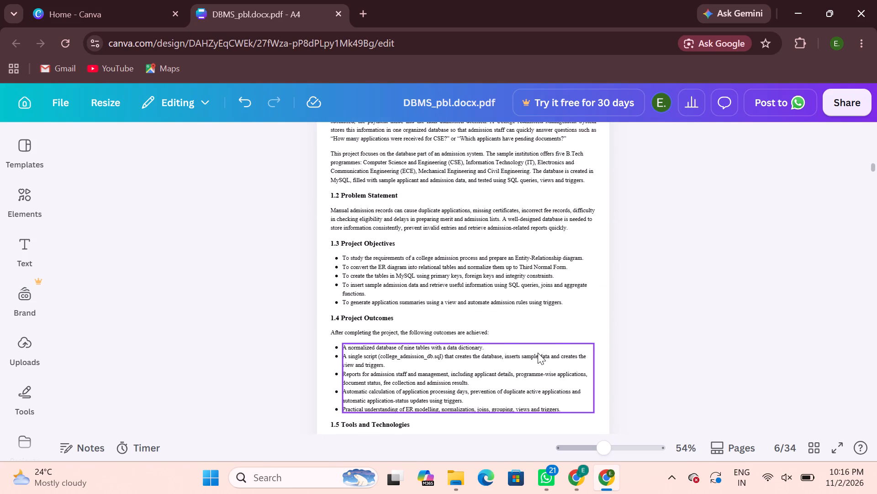
pyautogui.scroll(2, 538, 353)
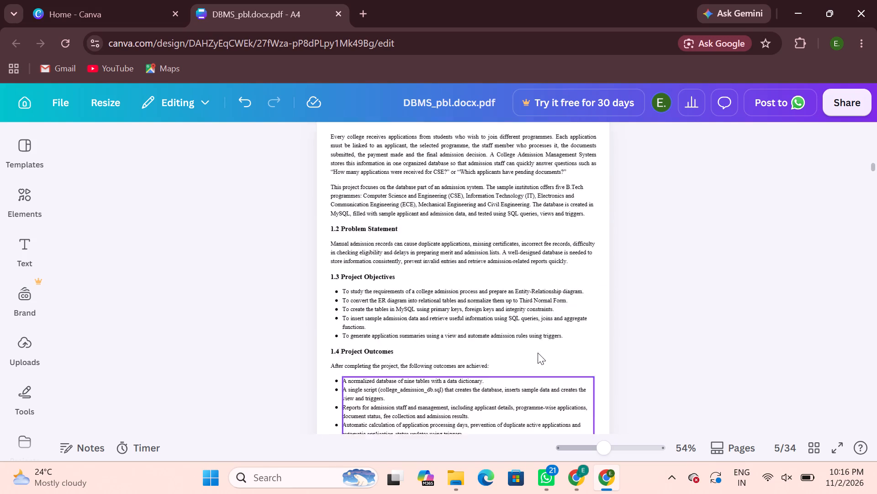
pyautogui.scroll(3, 538, 353)
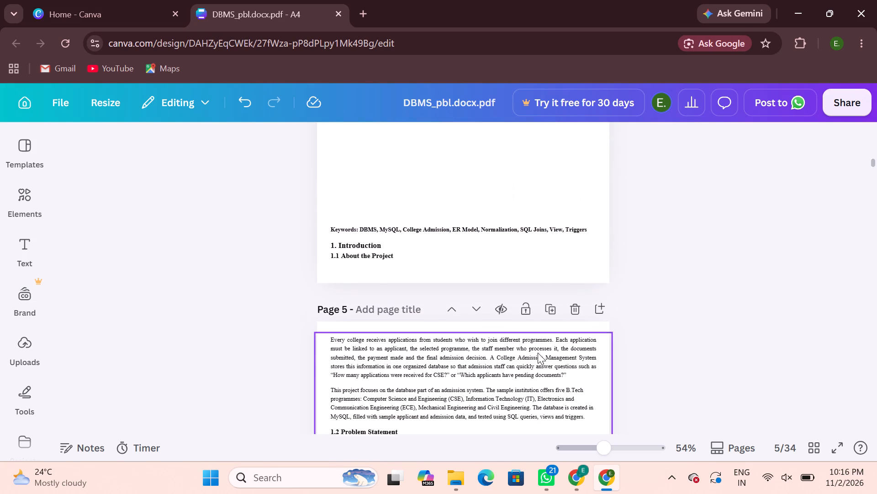
pyautogui.scroll(2, 538, 353)
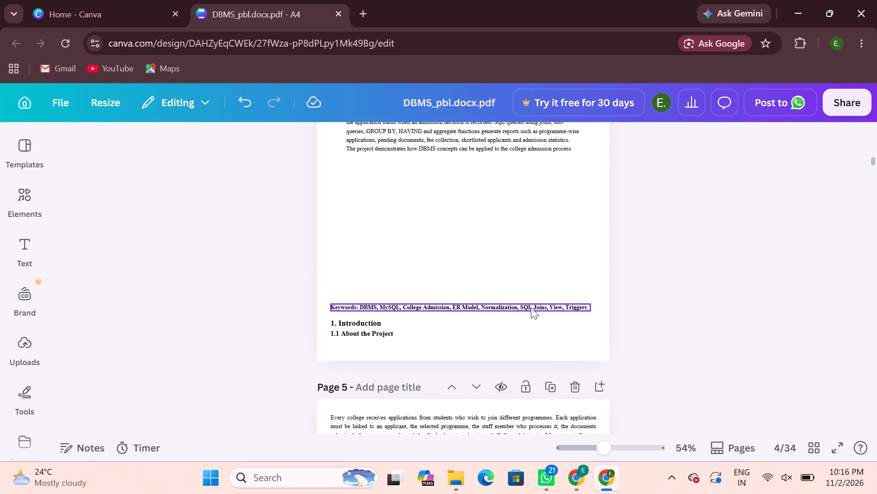
# Move the Keywords line below the second abstract paragraph on page 4, scaled down to font size 10.6 and aligned with the paragraph's left edge.
pyautogui.moveTo(531, 307); pyautogui.dragTo(538, 210)
pyautogui.scroll(1, 538, 210)
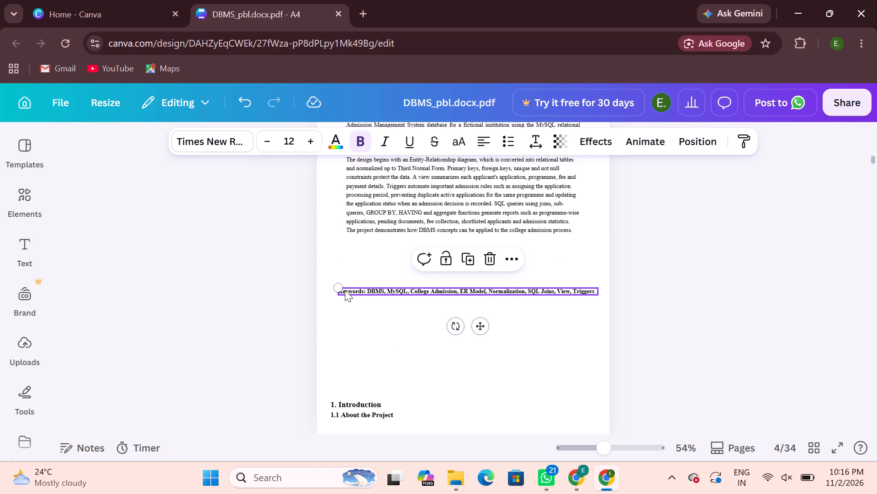
pyautogui.moveTo(341, 287); pyautogui.dragTo(349, 286)
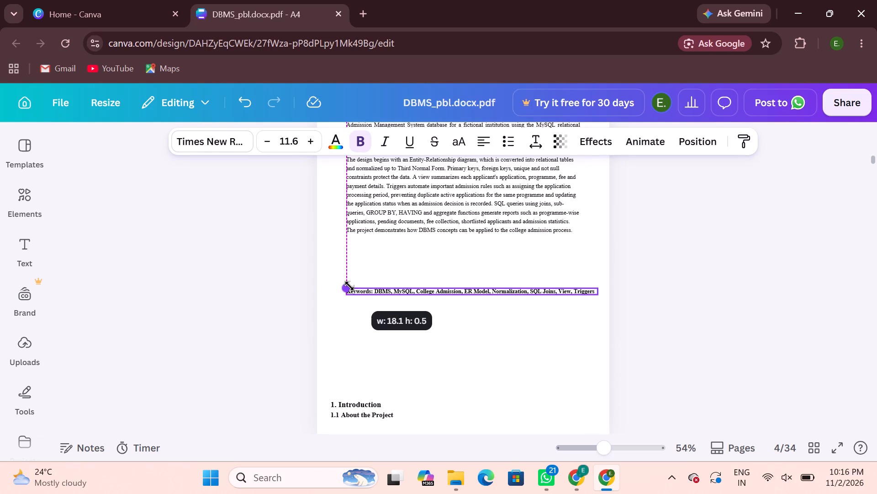
pyautogui.moveTo(349, 286); pyautogui.dragTo(348, 286)
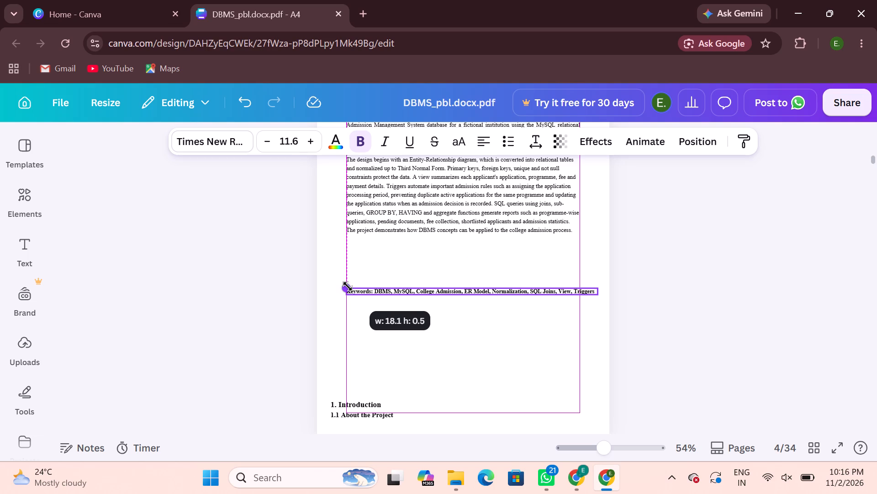
pyautogui.moveTo(348, 286); pyautogui.dragTo(373, 286)
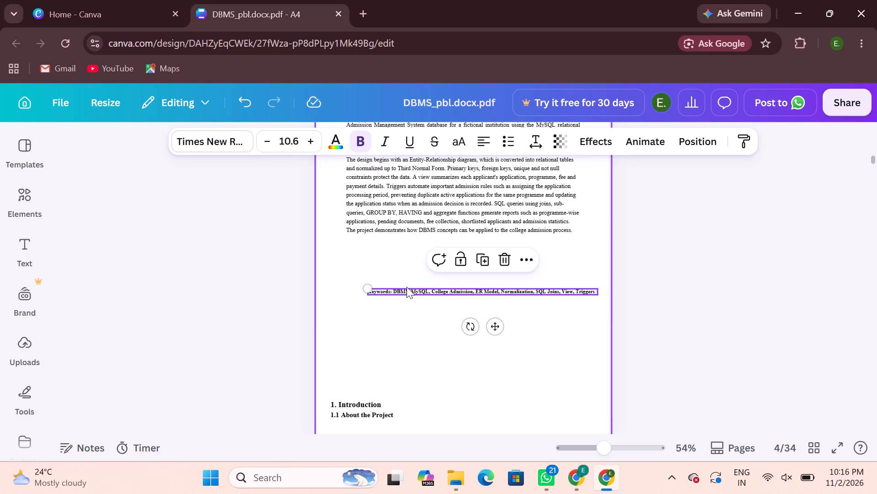
pyautogui.moveTo(407, 287); pyautogui.dragTo(383, 249)
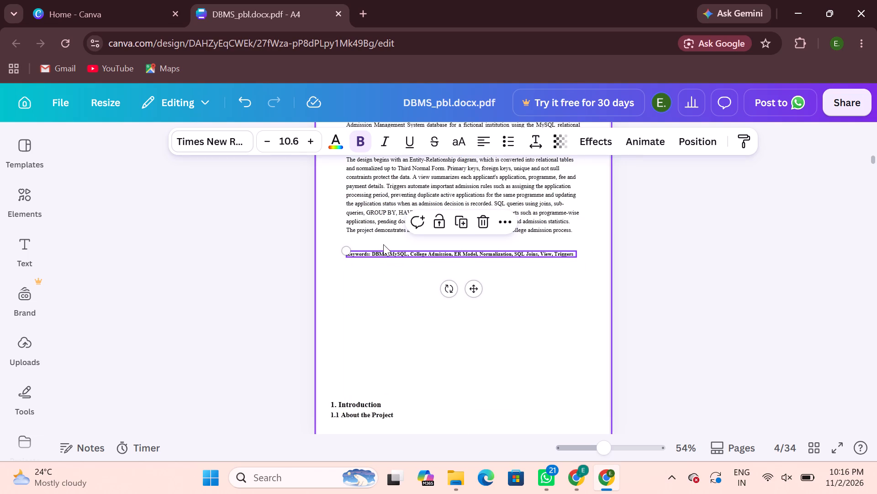
pyautogui.click(387, 252)
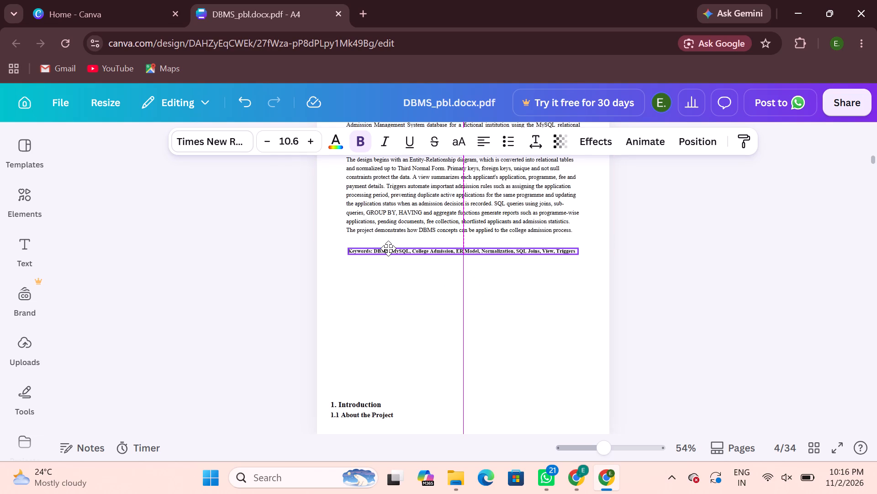
pyautogui.click(409, 293)
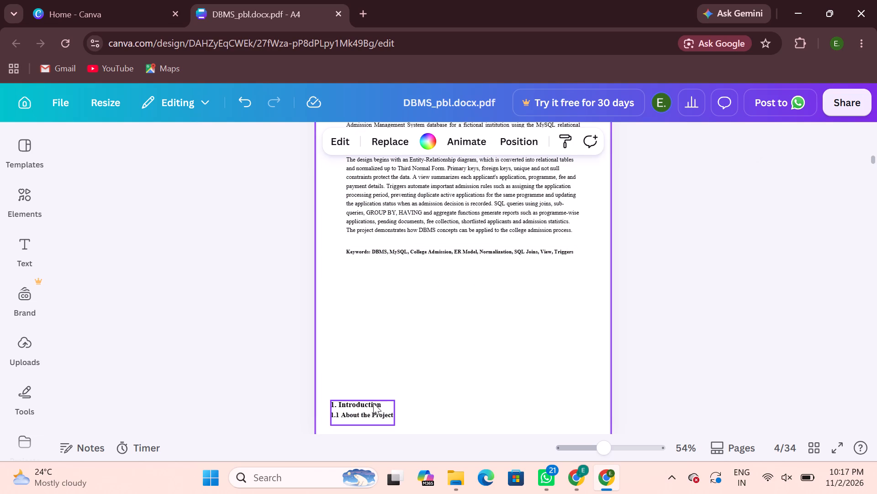
# Move the "1. Introduction / 1.1 About the Project" heading block to just below the Keywords line, left-aligned with it, and nudge the Keywords line up slightly.
pyautogui.moveTo(372, 403); pyautogui.dragTo(389, 269)
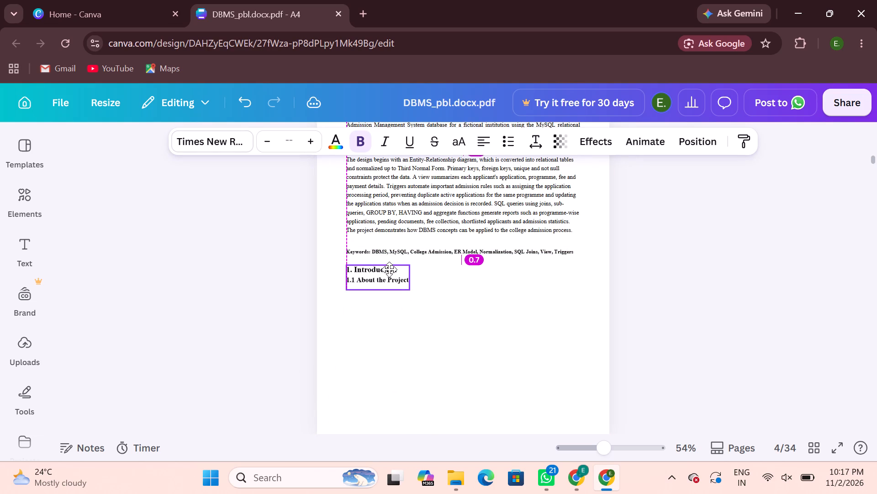
pyautogui.moveTo(389, 269); pyautogui.dragTo(392, 269)
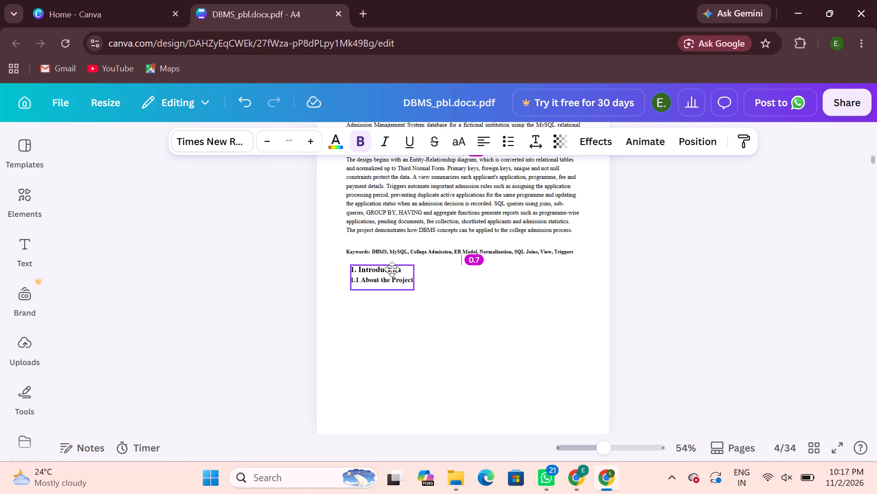
pyautogui.moveTo(392, 269); pyautogui.dragTo(384, 268)
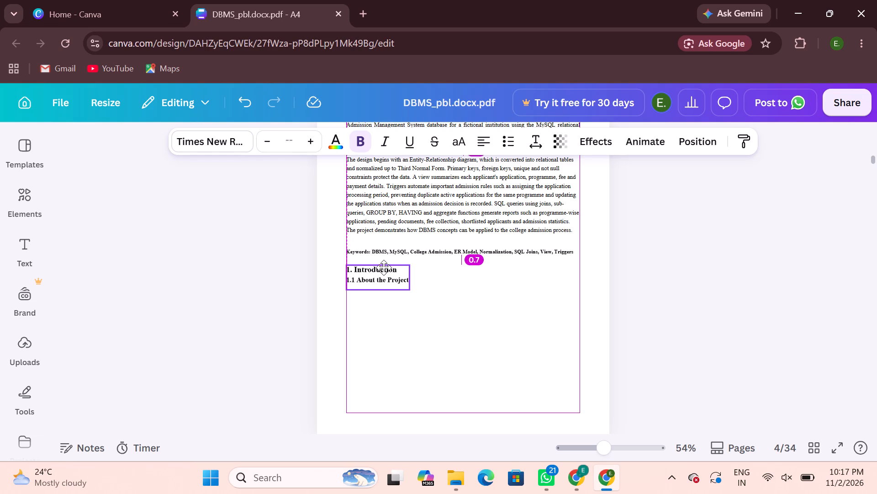
pyautogui.moveTo(384, 268); pyautogui.dragTo(384, 267)
pyautogui.doubleClick(433, 247)
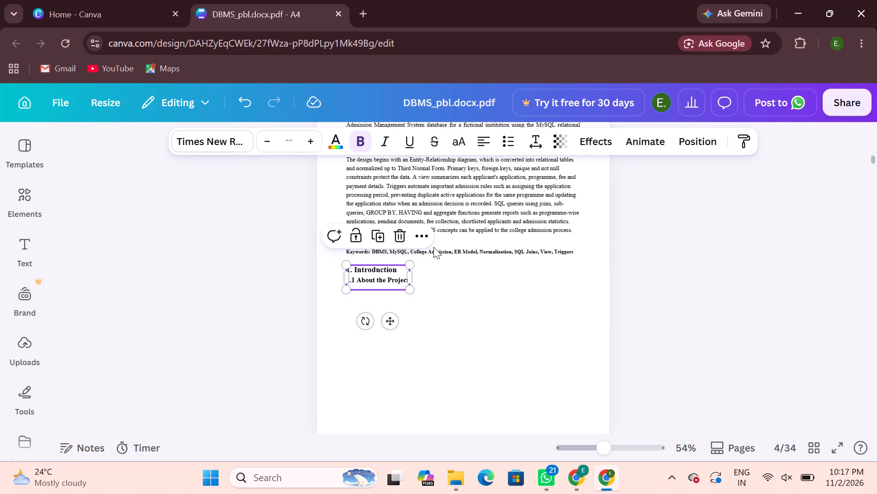
pyautogui.click(435, 250)
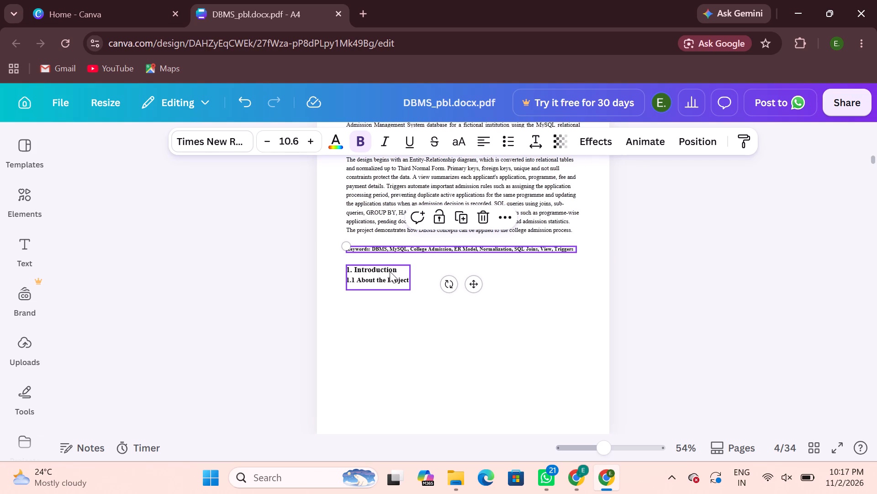
pyautogui.moveTo(390, 271); pyautogui.dragTo(390, 262)
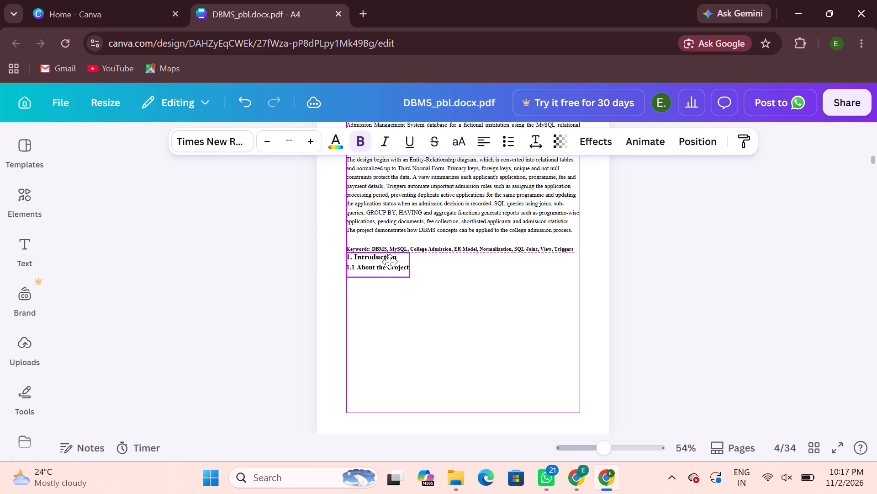
pyautogui.moveTo(390, 262); pyautogui.dragTo(391, 263)
pyautogui.click(463, 300)
# Move the paragraph starting "Every college receives applications" from page 5 to below "1.1 About the Project" on page 4, narrowed to the abstract paragraphs' width.
pyautogui.scroll(-1, 463, 300)
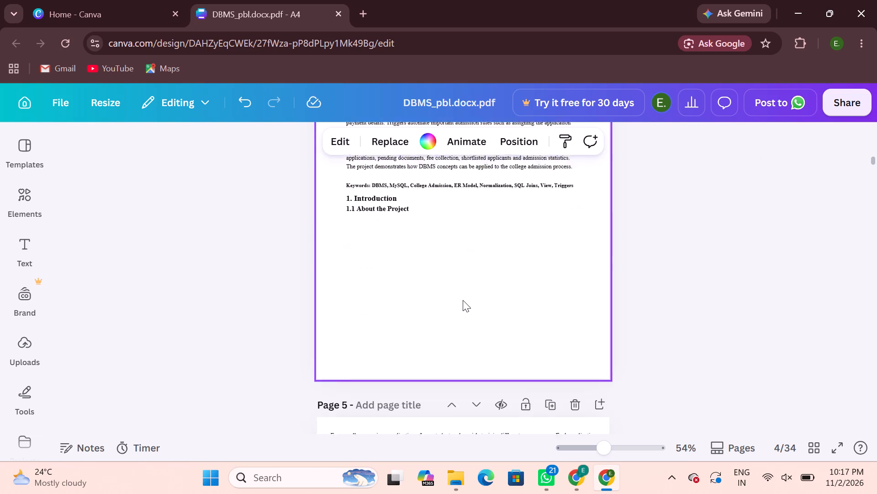
pyautogui.scroll(-3, 463, 300)
pyautogui.click(463, 300)
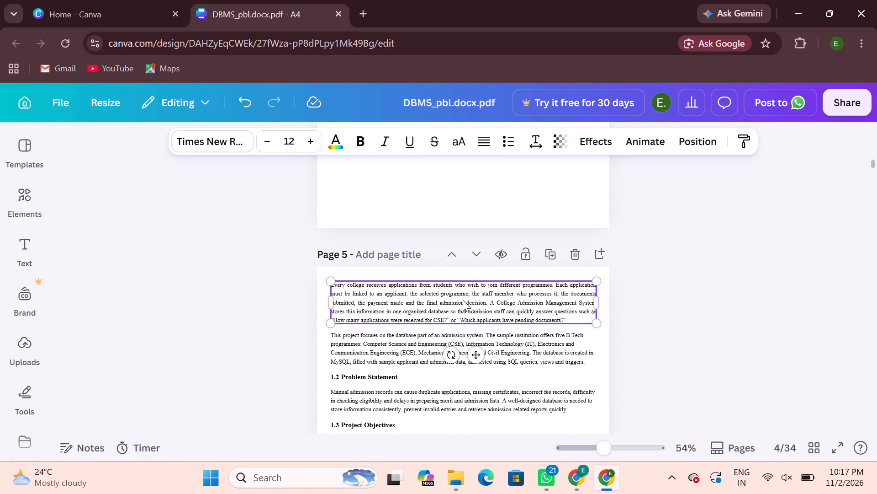
pyautogui.moveTo(463, 300); pyautogui.dragTo(465, 176)
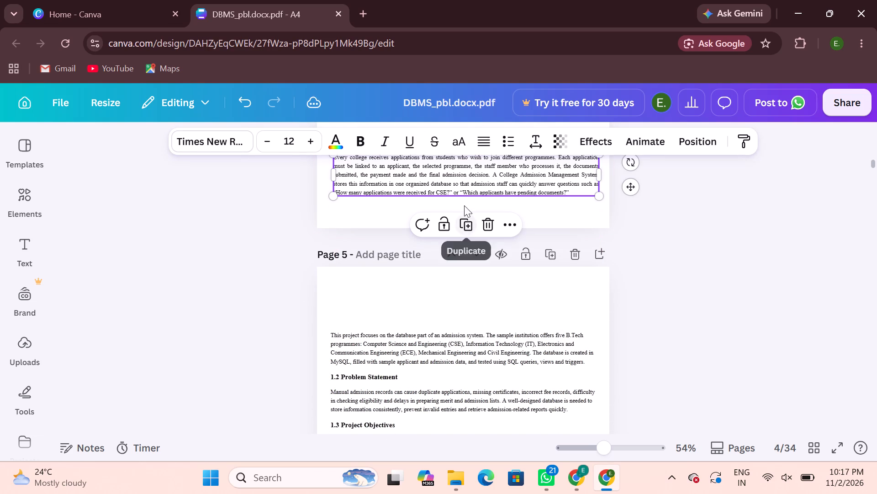
pyautogui.scroll(2, 467, 205)
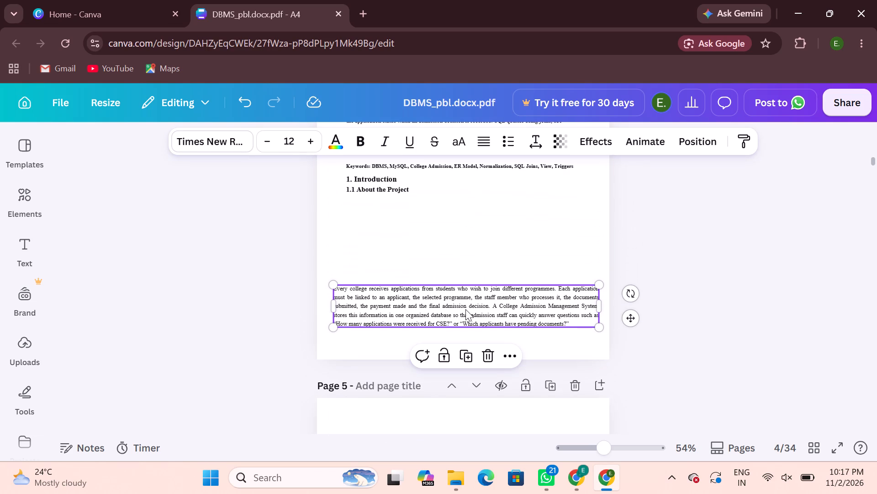
pyautogui.moveTo(465, 317); pyautogui.dragTo(479, 235)
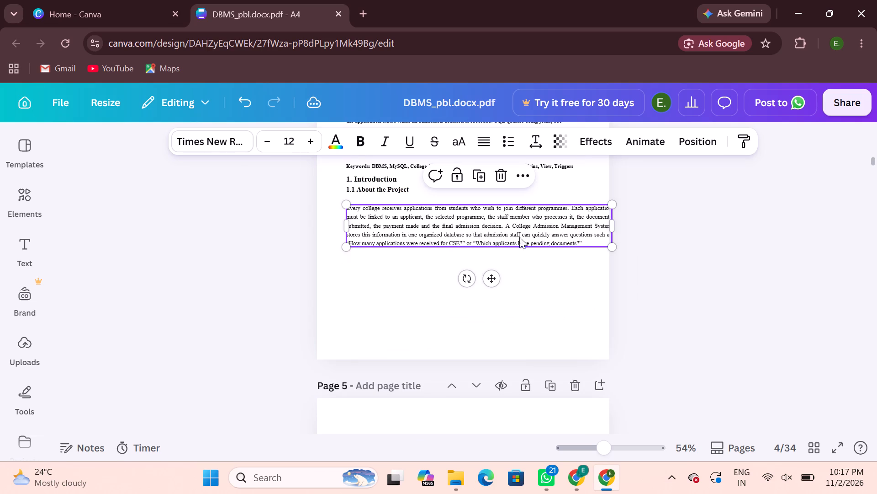
pyautogui.moveTo(614, 220); pyautogui.dragTo(582, 226)
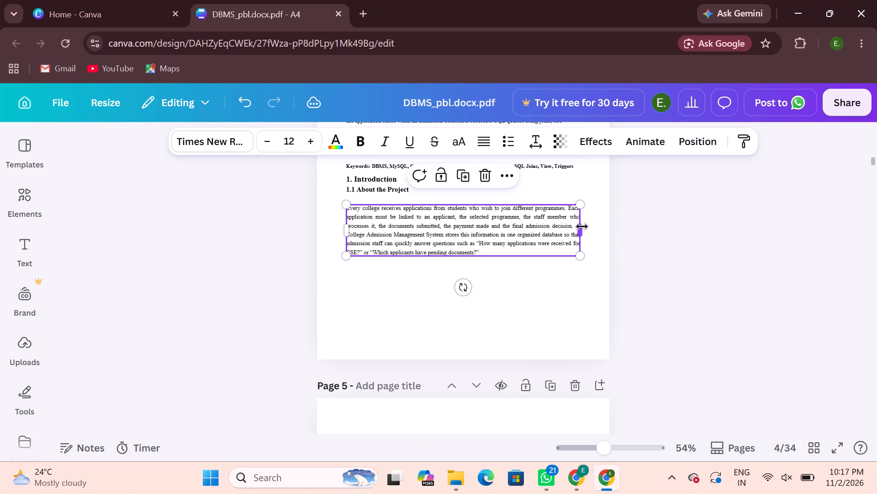
pyautogui.moveTo(537, 229); pyautogui.dragTo(536, 223)
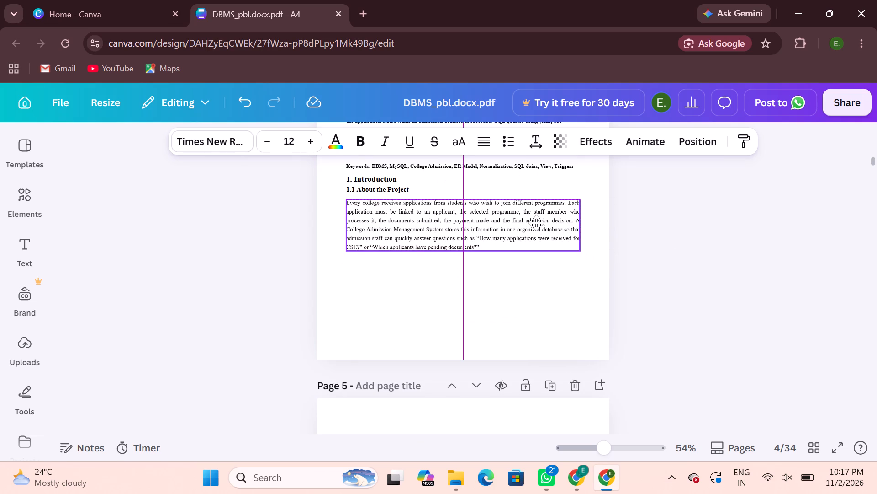
pyautogui.moveTo(536, 223); pyautogui.dragTo(536, 220)
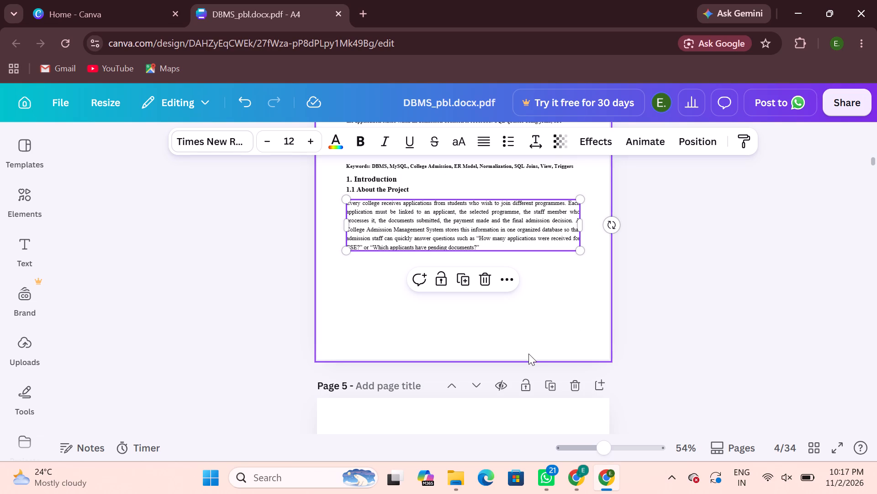
# Move the paragraph starting "This project focuses" from page 5 to just below the "Every college receives applications" paragraph on page 4, narrowed to match its width.
pyautogui.scroll(-1, 528, 354)
pyautogui.moveTo(510, 405); pyautogui.dragTo(508, 212)
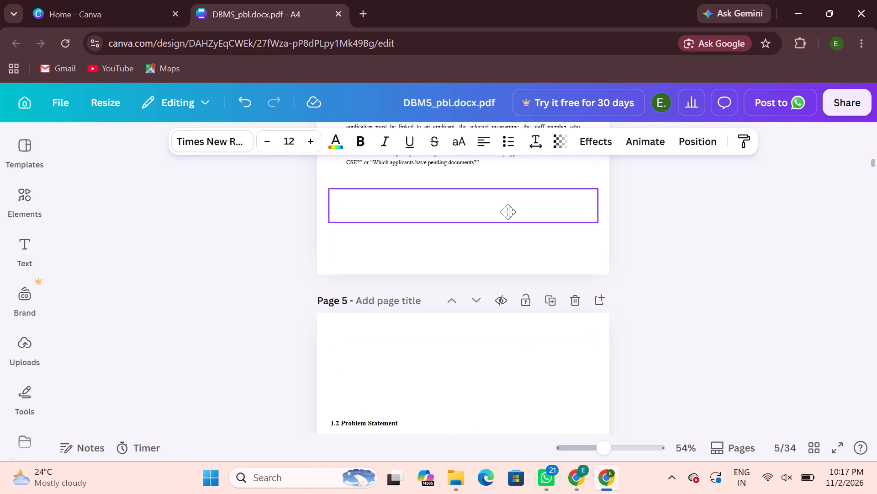
pyautogui.moveTo(508, 212); pyautogui.dragTo(525, 204)
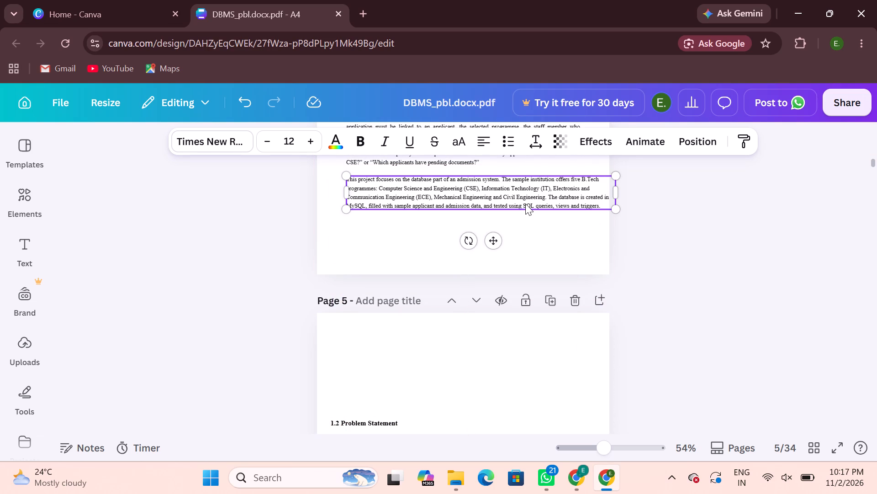
pyautogui.click(622, 188)
pyautogui.moveTo(617, 190); pyautogui.dragTo(584, 191)
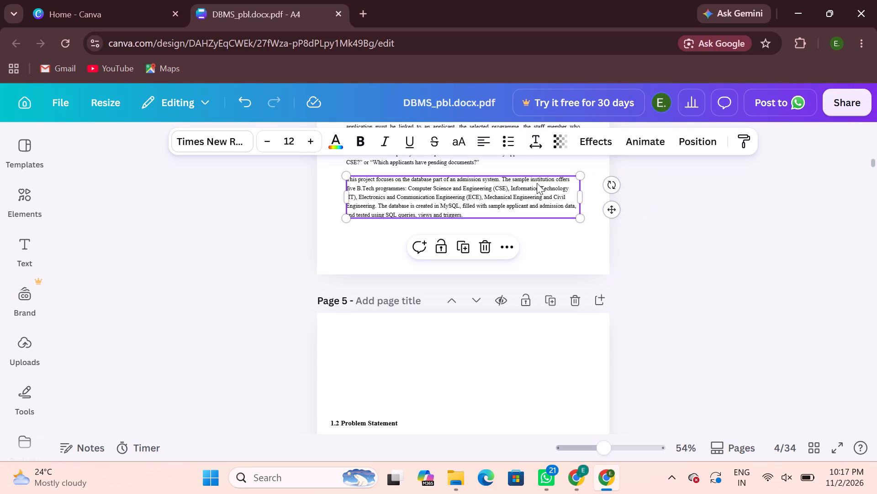
pyautogui.moveTo(522, 185); pyautogui.dragTo(522, 178)
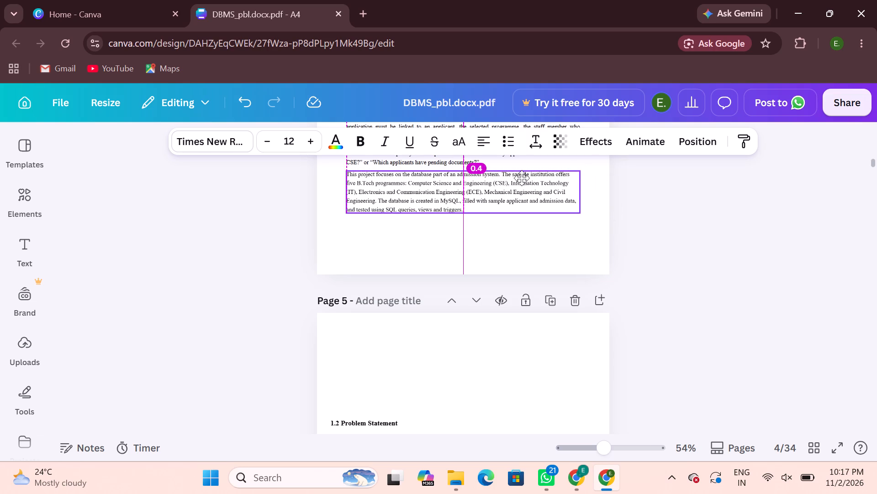
pyautogui.moveTo(522, 178); pyautogui.dragTo(522, 178)
# Review the rearranged page 4 against pages 2 to 5, checking margins, spacing and the content still left to arrange.
pyautogui.scroll(-1, 529, 319)
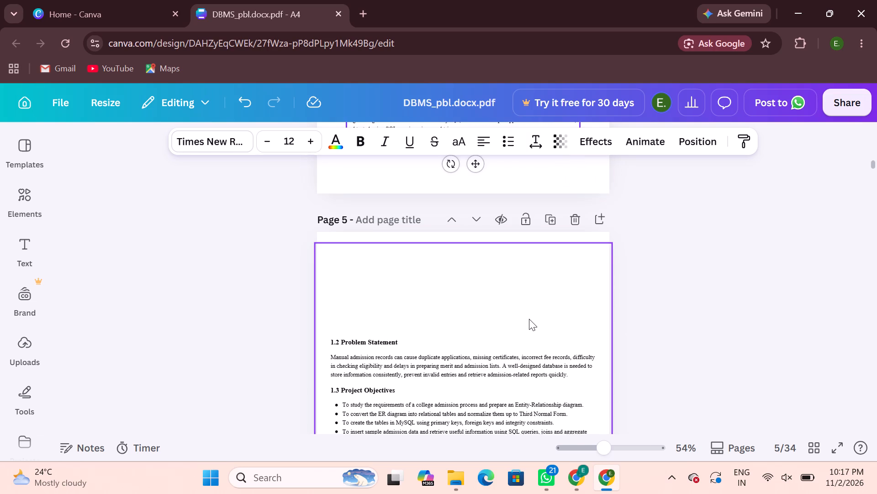
pyautogui.scroll(5, 529, 319)
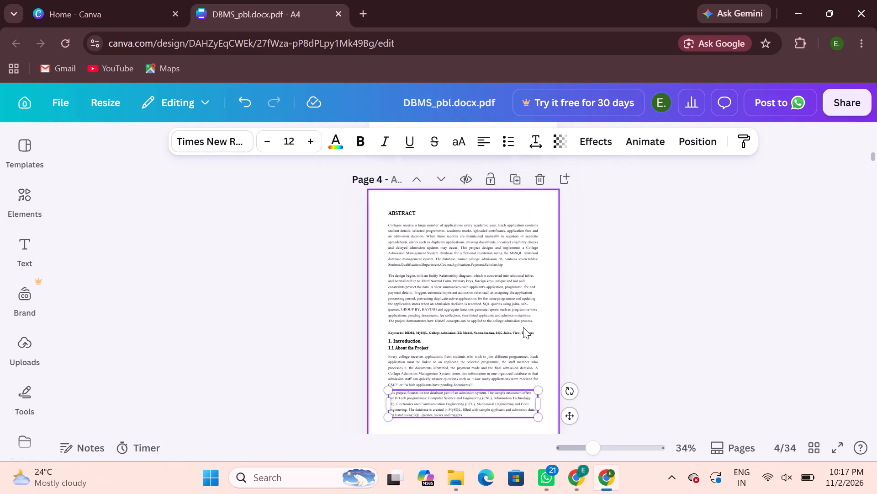
pyautogui.click(610, 324)
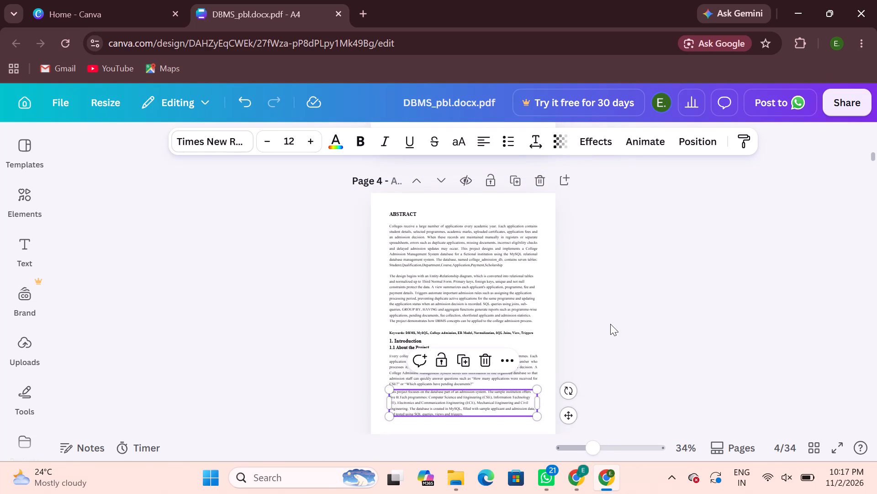
pyautogui.scroll(-1, 610, 324)
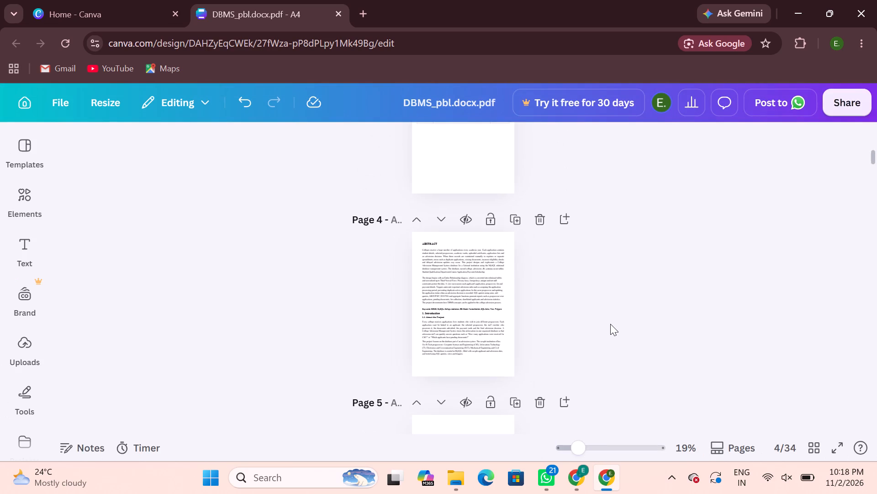
pyautogui.scroll(-1, 610, 324)
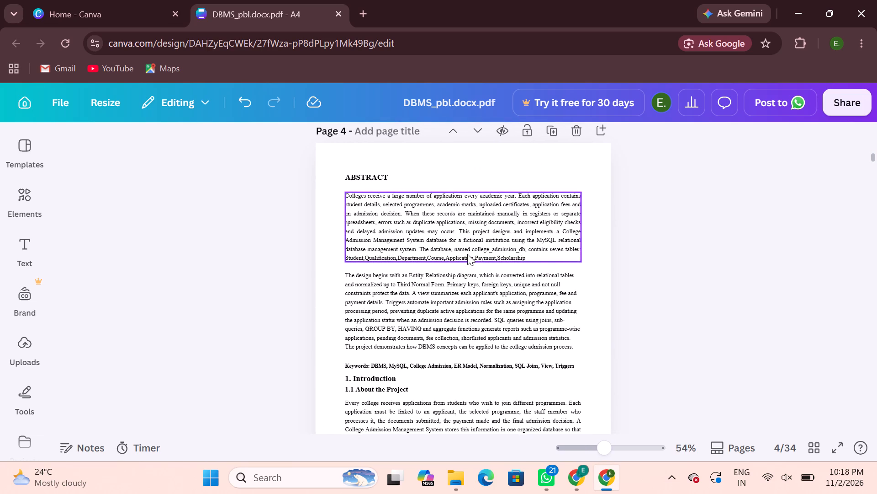
pyautogui.scroll(-3, 467, 254)
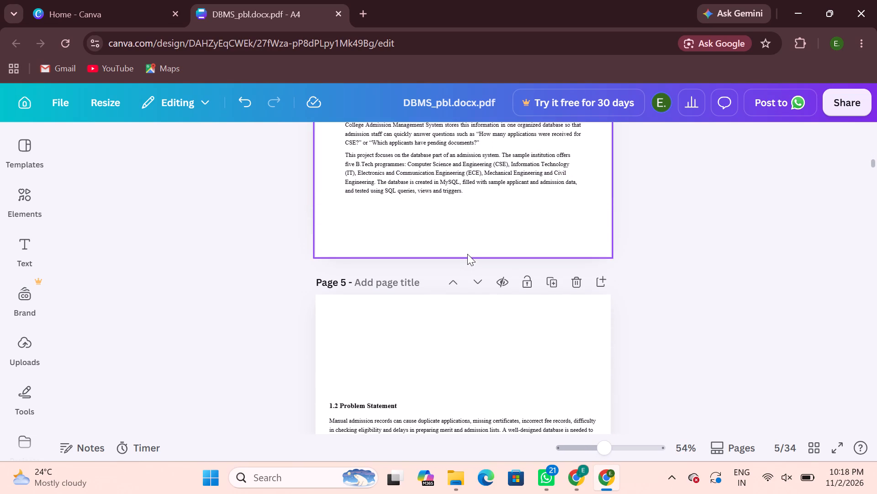
pyautogui.scroll(-1, 467, 254)
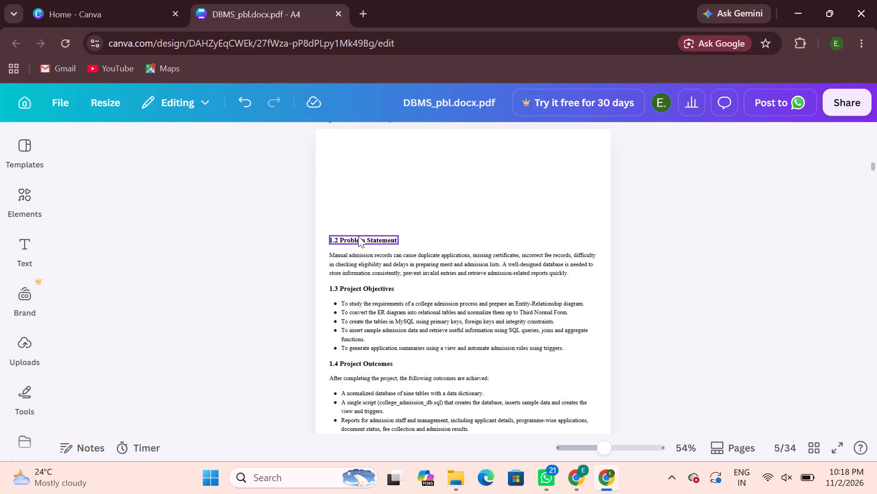
pyautogui.scroll(4, 358, 236)
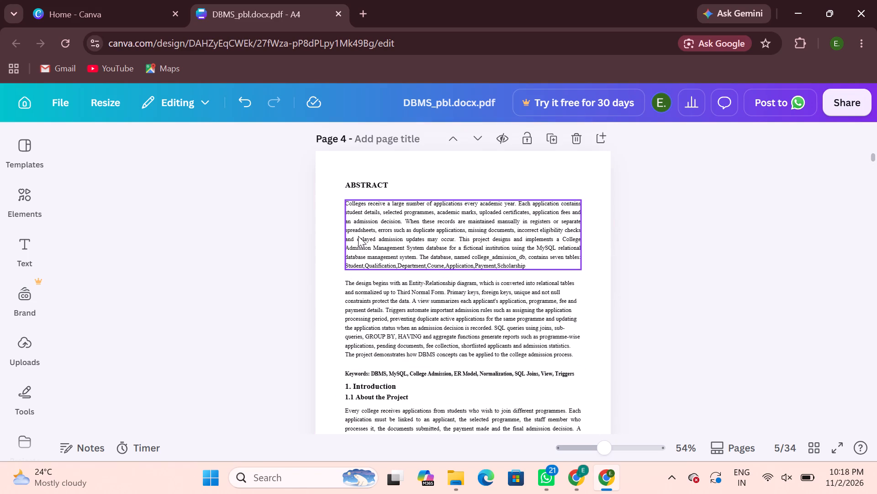
pyautogui.scroll(8, 358, 236)
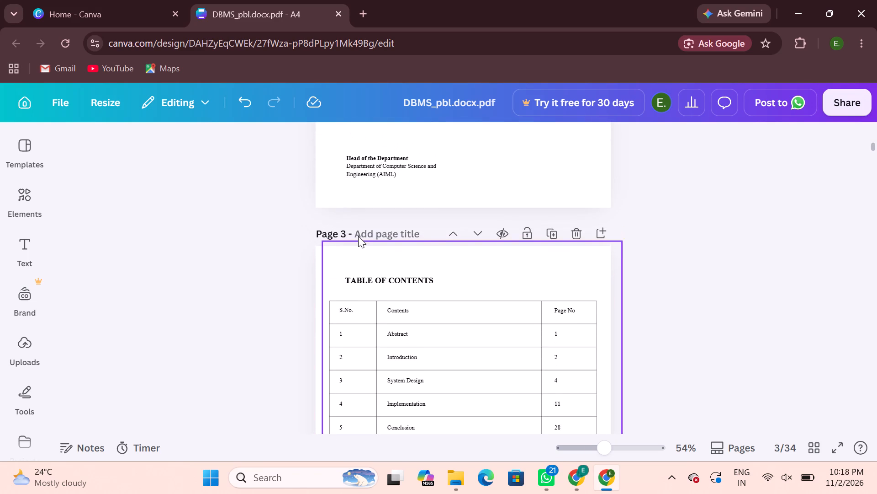
pyautogui.scroll(5, 358, 236)
pyautogui.scroll(-1, 358, 236)
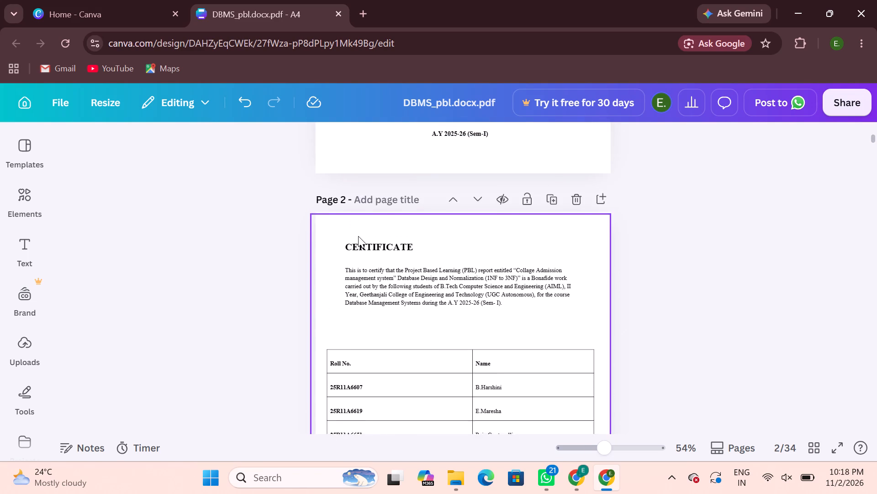
pyautogui.scroll(-6, 358, 236)
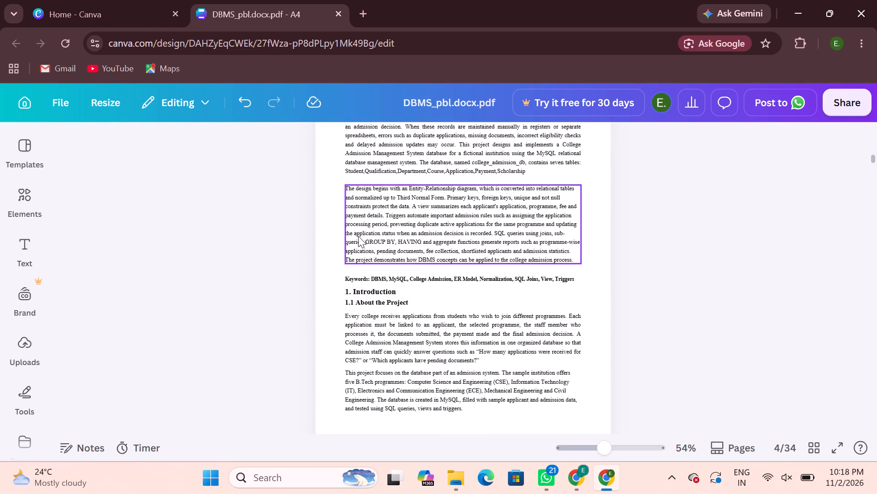
pyautogui.scroll(-1, 358, 236)
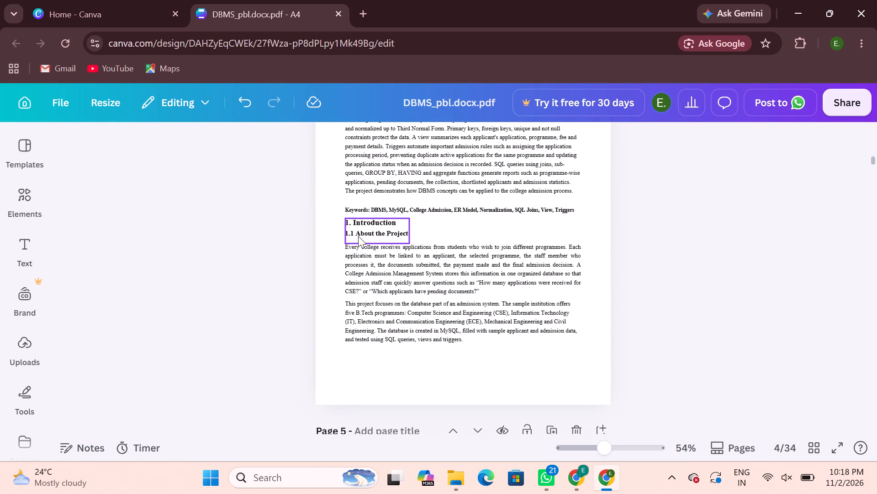
pyautogui.scroll(-5, 358, 236)
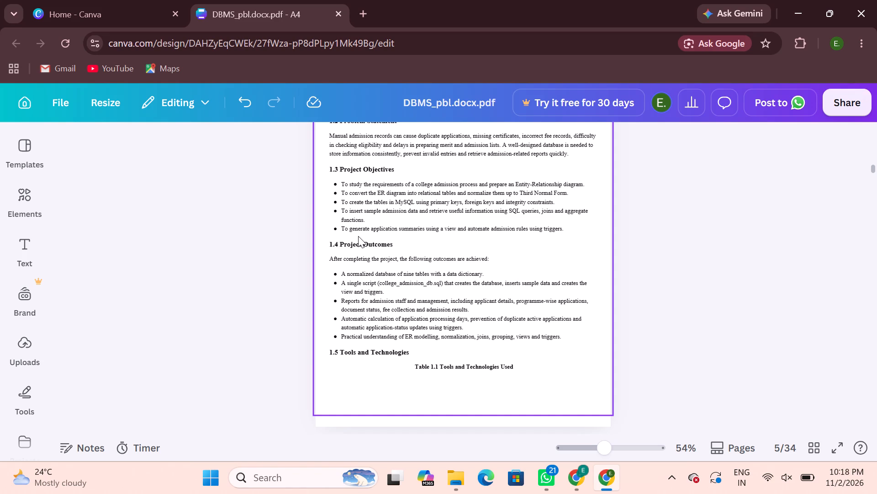
pyautogui.scroll(1, 358, 236)
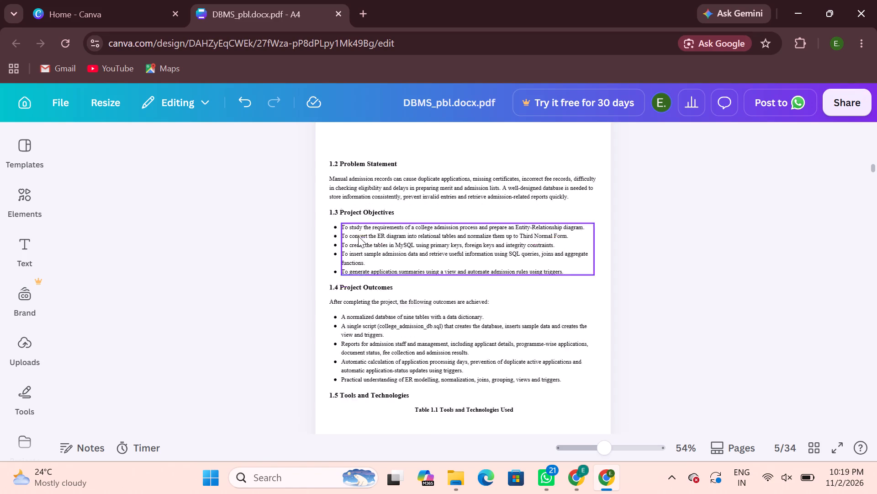
pyautogui.scroll(1, 358, 236)
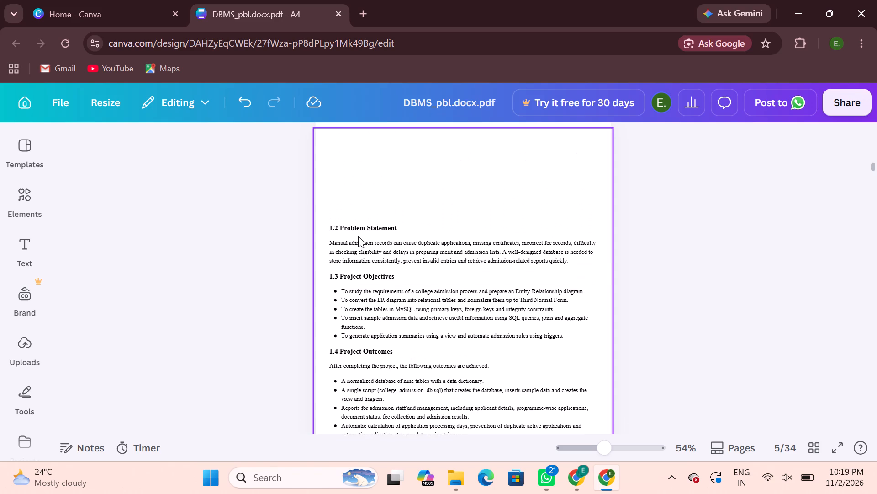
pyautogui.scroll(5, 358, 236)
pyautogui.scroll(-1, 358, 236)
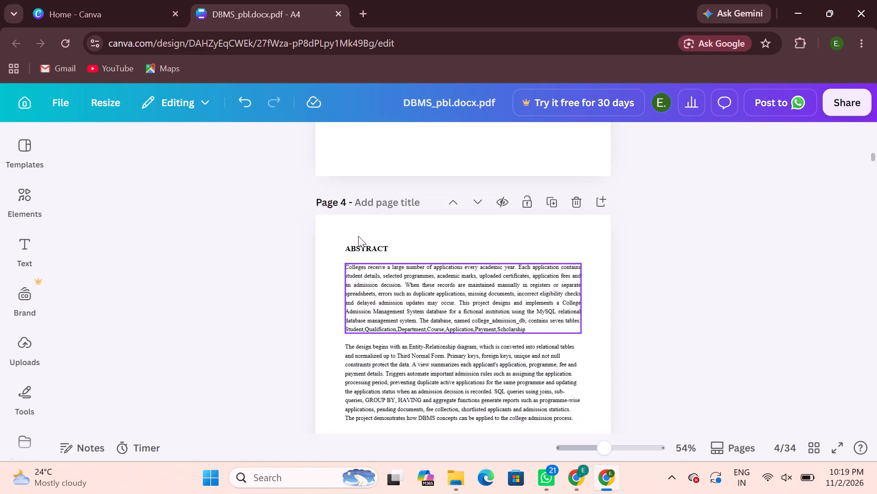
pyautogui.scroll(-1, 358, 236)
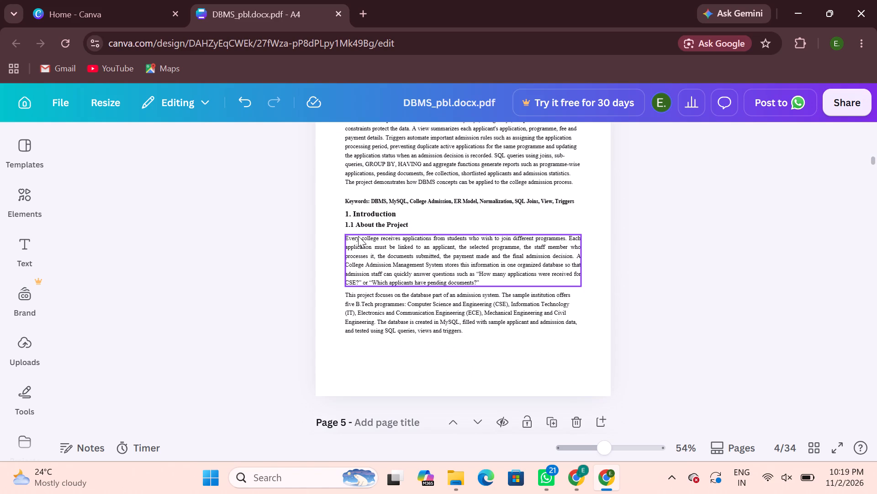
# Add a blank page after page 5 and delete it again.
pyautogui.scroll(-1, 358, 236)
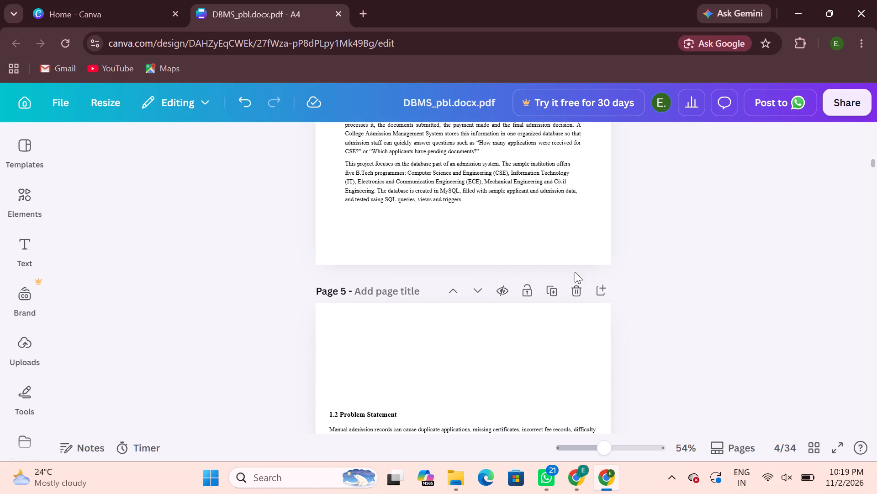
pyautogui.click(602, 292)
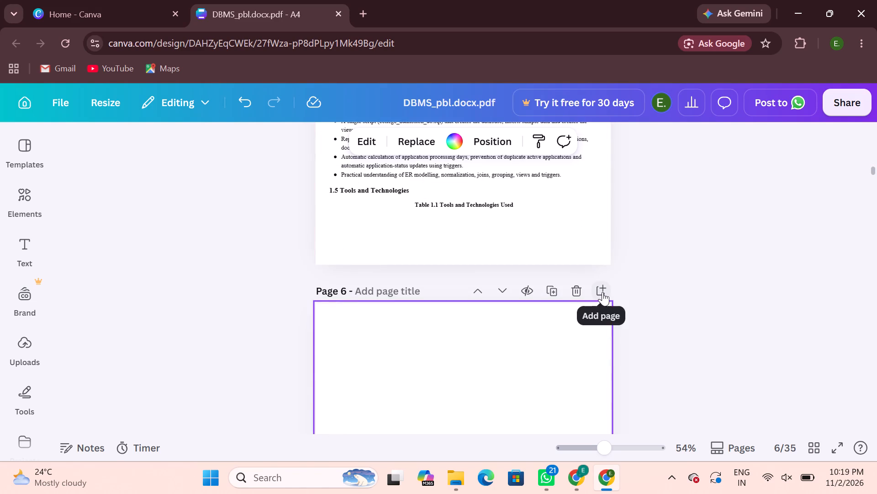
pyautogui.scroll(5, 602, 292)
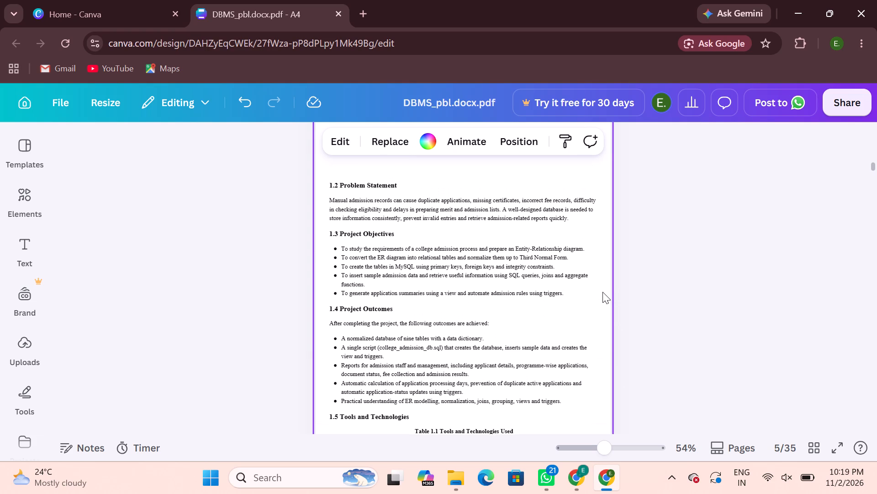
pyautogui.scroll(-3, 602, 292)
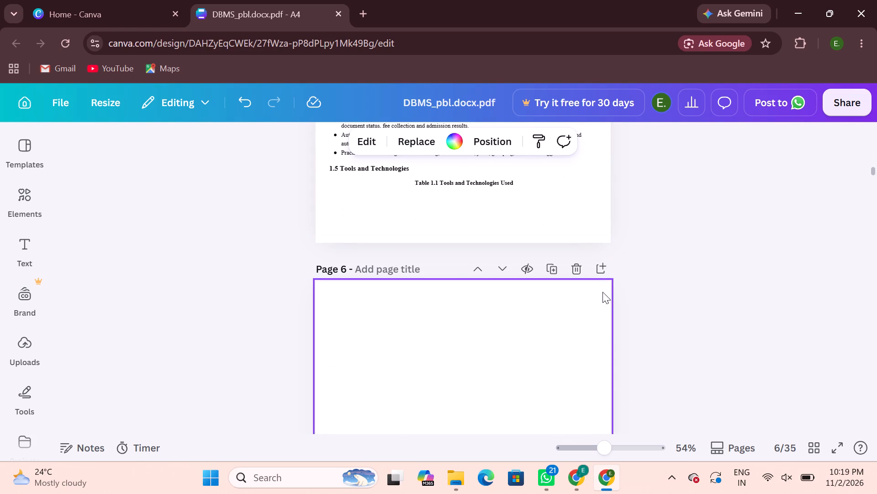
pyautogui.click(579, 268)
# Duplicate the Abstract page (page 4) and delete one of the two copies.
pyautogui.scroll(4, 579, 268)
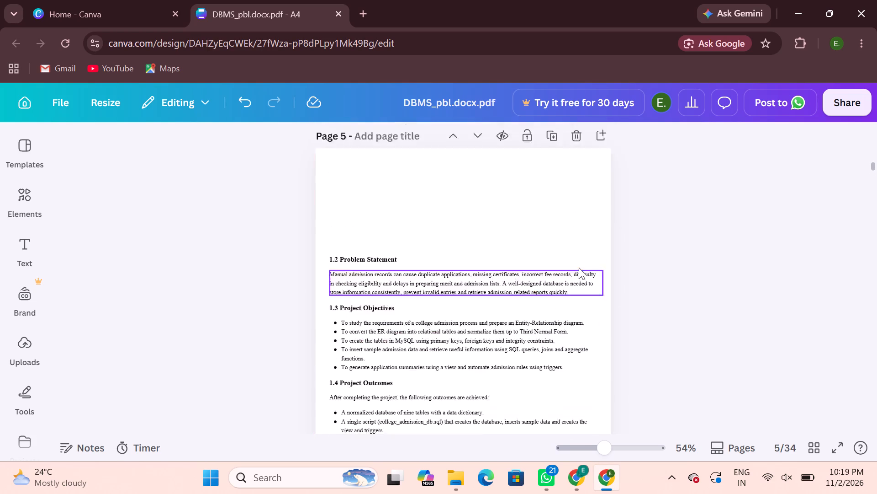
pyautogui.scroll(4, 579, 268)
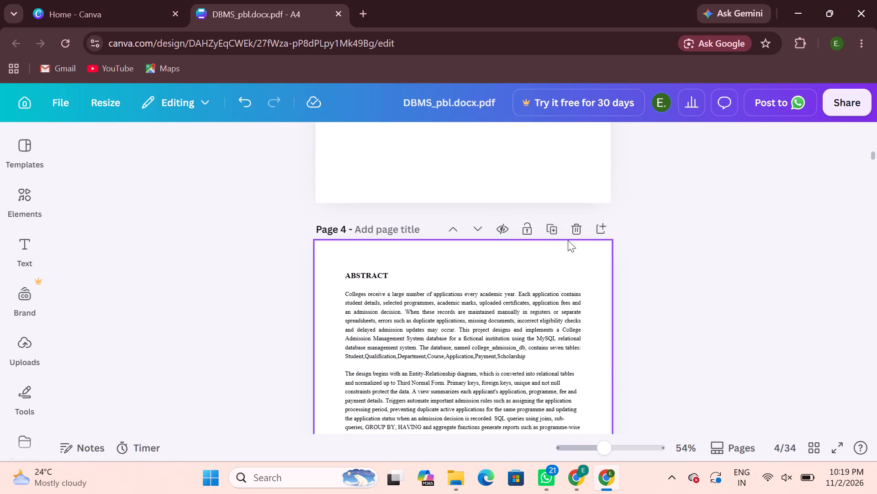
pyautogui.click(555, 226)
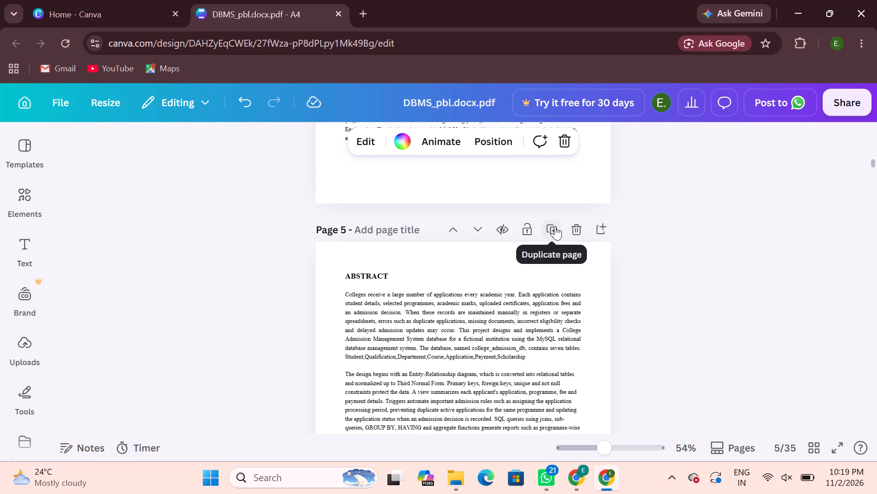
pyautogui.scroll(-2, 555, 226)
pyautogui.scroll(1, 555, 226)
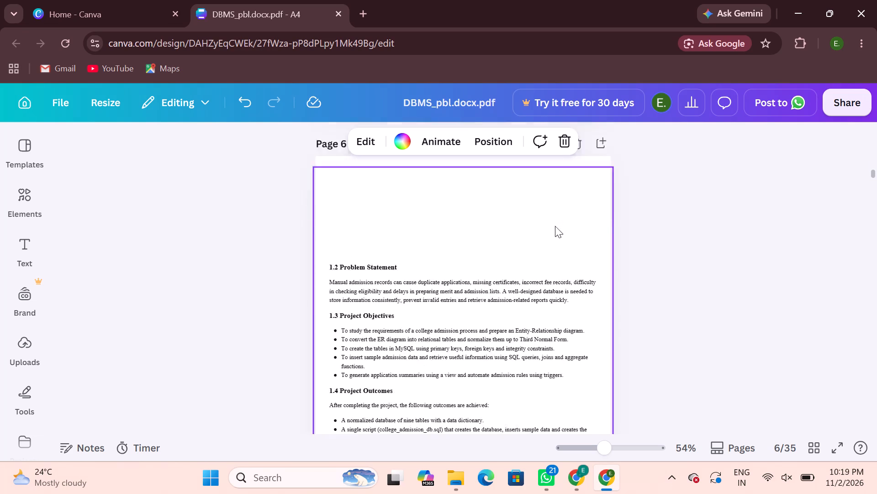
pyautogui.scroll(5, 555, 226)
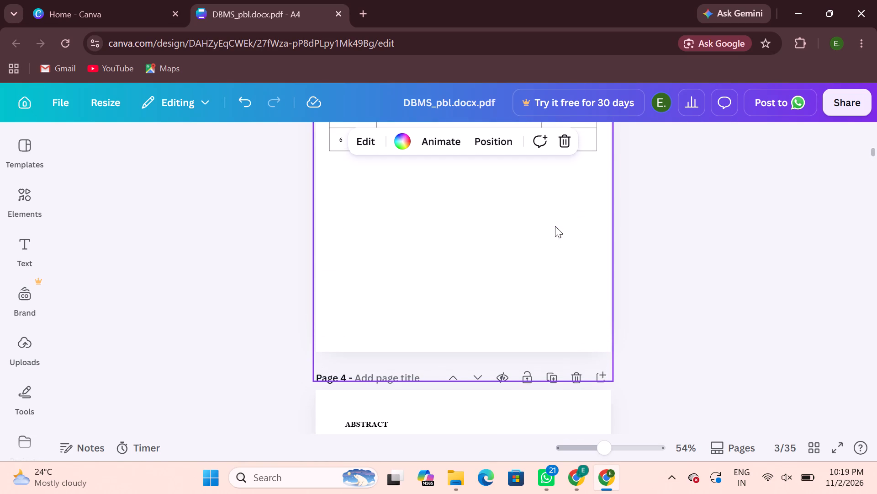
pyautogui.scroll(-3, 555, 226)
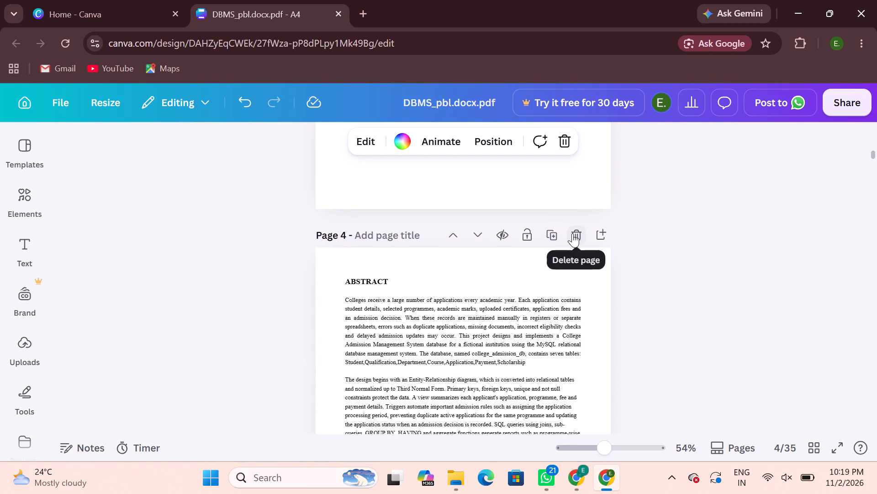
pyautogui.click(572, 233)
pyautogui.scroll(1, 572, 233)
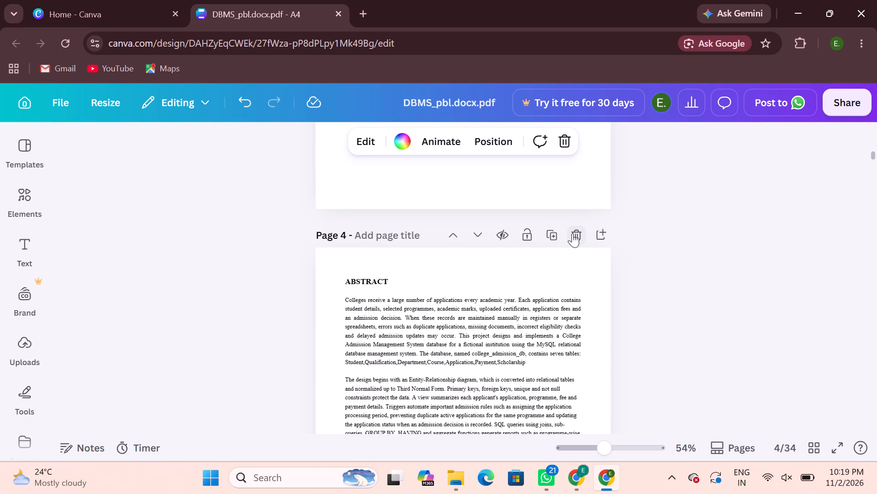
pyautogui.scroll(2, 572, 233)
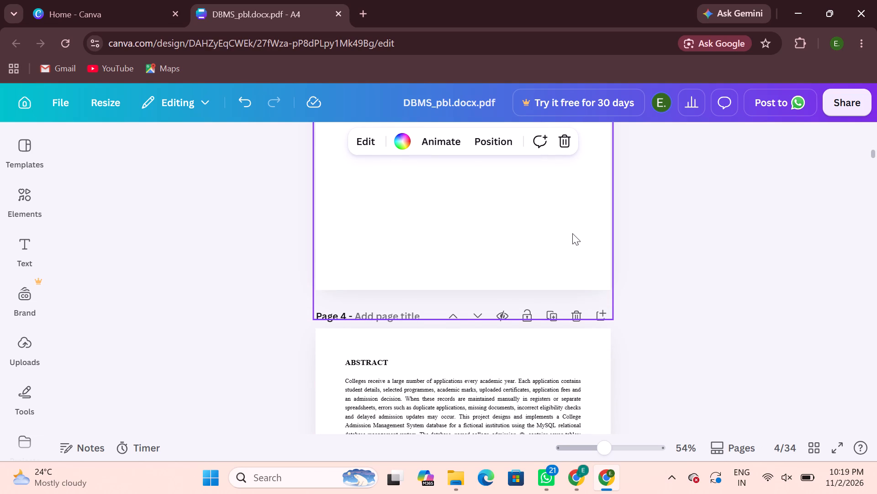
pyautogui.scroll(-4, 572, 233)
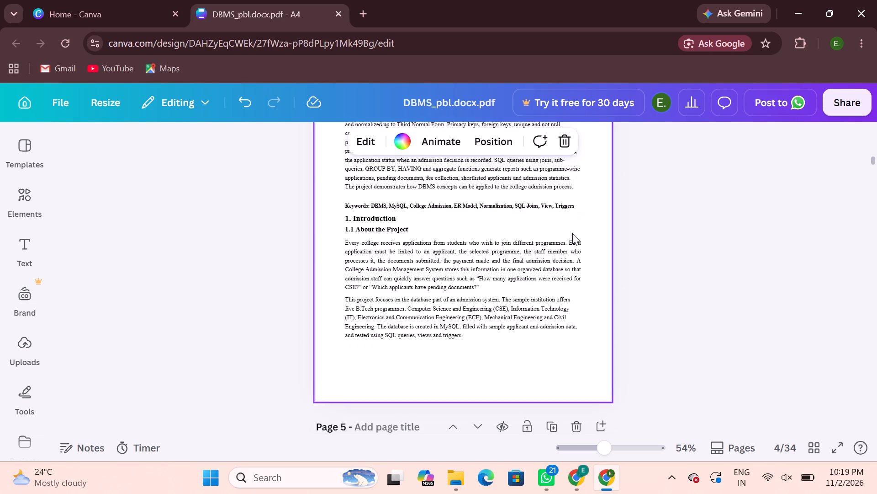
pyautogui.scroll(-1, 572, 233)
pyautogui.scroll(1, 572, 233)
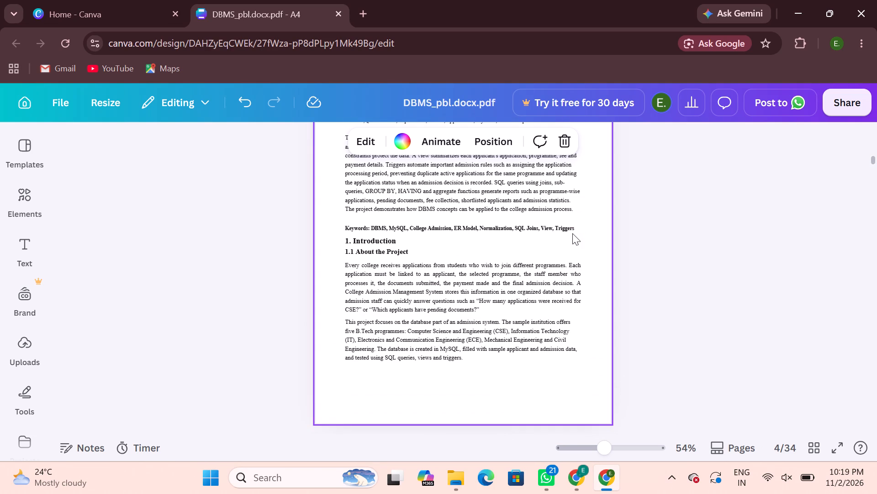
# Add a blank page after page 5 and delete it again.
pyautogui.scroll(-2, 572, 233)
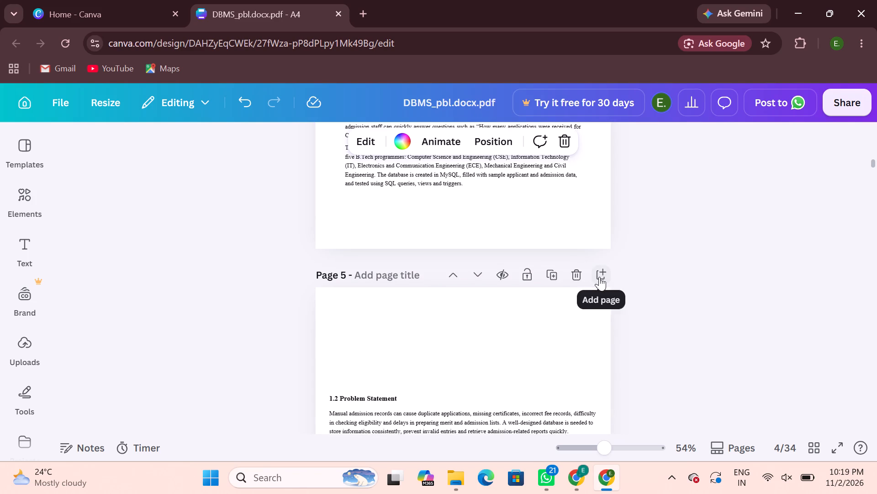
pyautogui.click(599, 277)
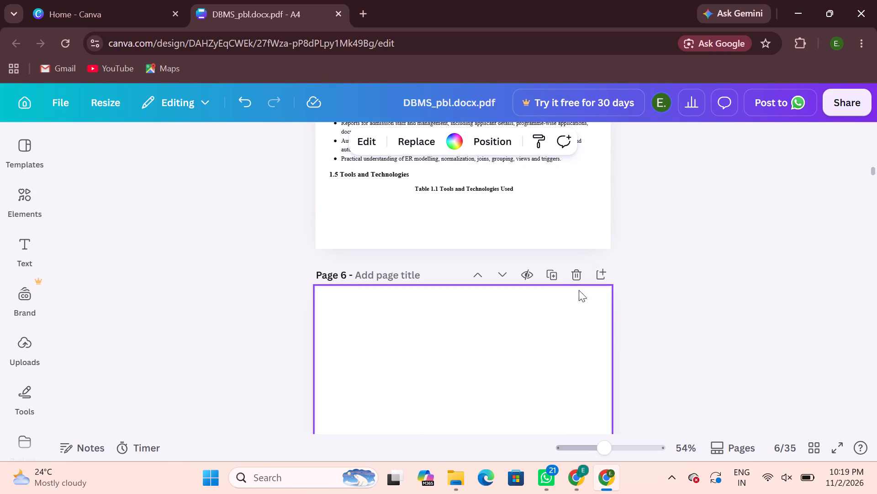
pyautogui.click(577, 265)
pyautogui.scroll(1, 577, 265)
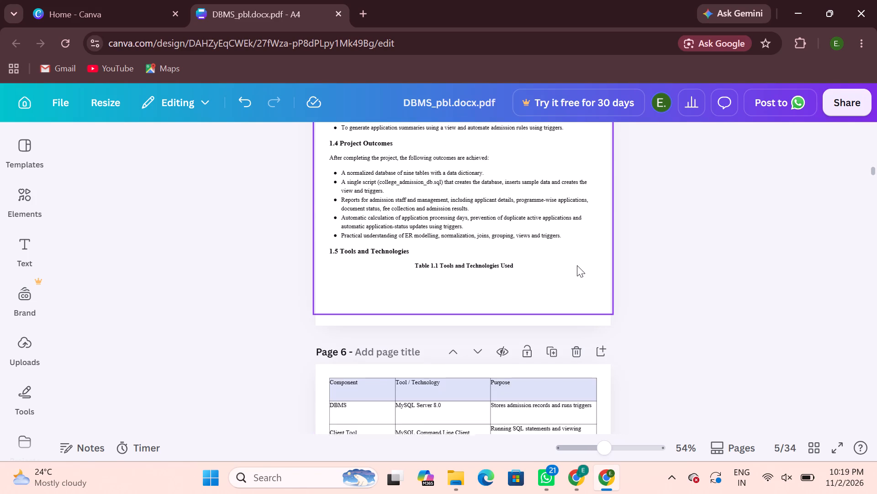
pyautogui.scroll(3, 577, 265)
# Duplicate page 5, the page starting with 1.2 Problem Statement, twice and delete one of the copies.
pyautogui.click(577, 265)
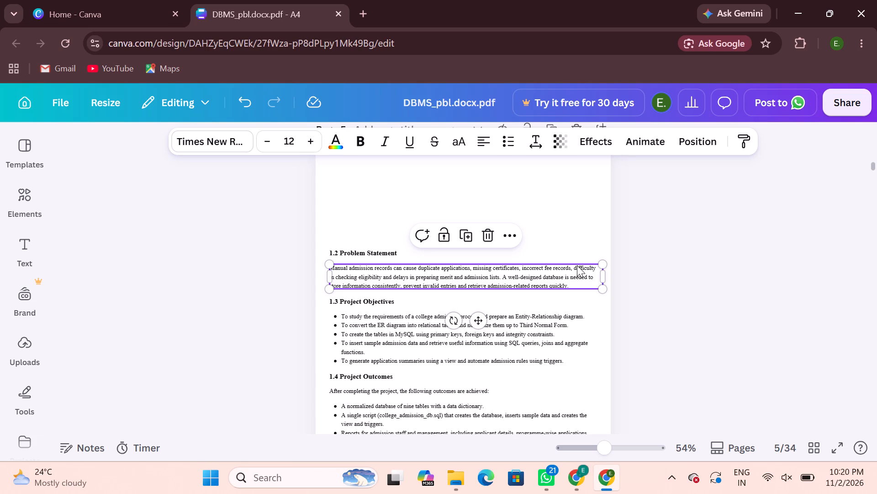
pyautogui.scroll(3, 577, 265)
pyautogui.scroll(-2, 577, 265)
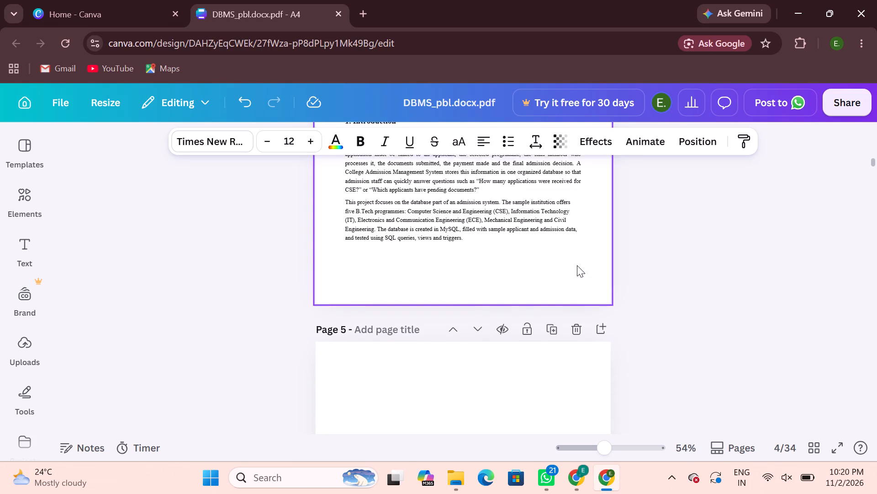
pyautogui.scroll(-1, 577, 265)
pyautogui.moveTo(554, 316); pyautogui.dragTo(544, 297)
pyautogui.click(552, 317)
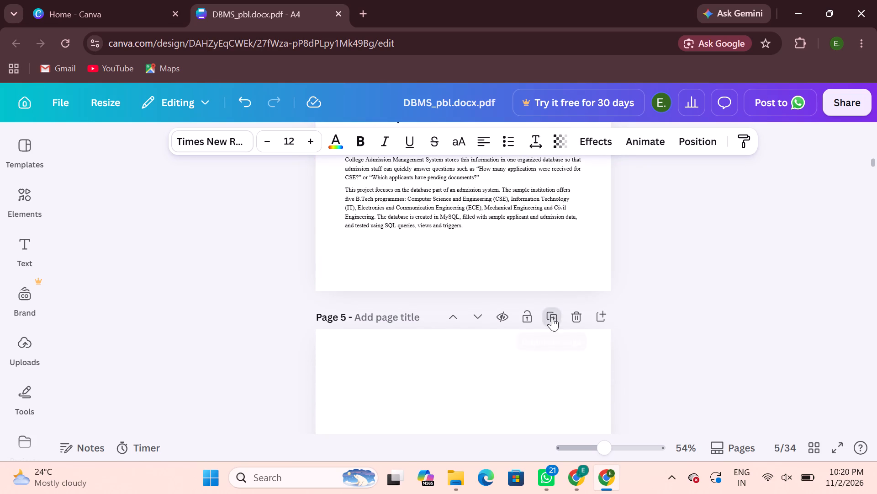
pyautogui.click(552, 317)
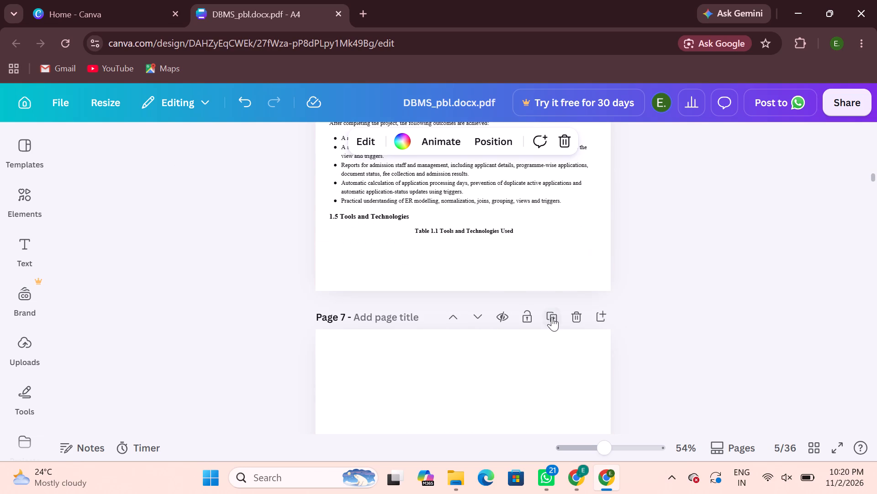
pyautogui.scroll(1, 552, 317)
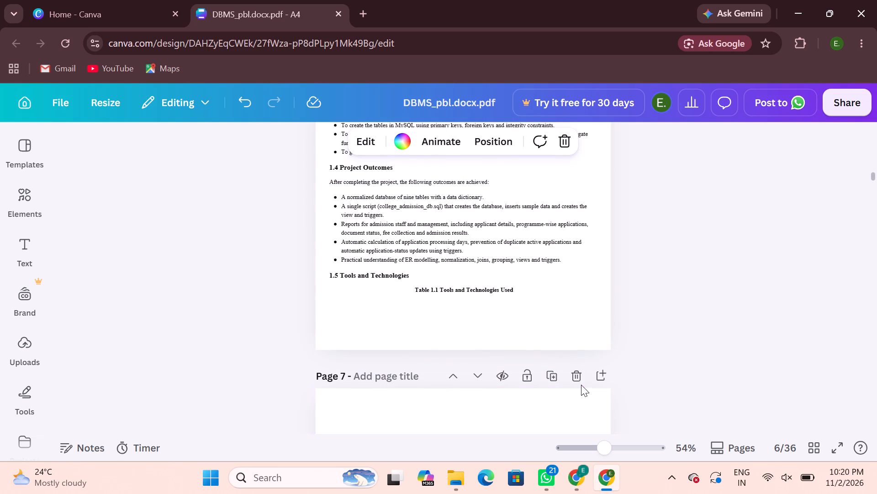
pyautogui.click(576, 381)
# Review the page sequence around the duplicated Problem Statement page and back to the cover at reduced zoom.
pyautogui.scroll(-2, 576, 381)
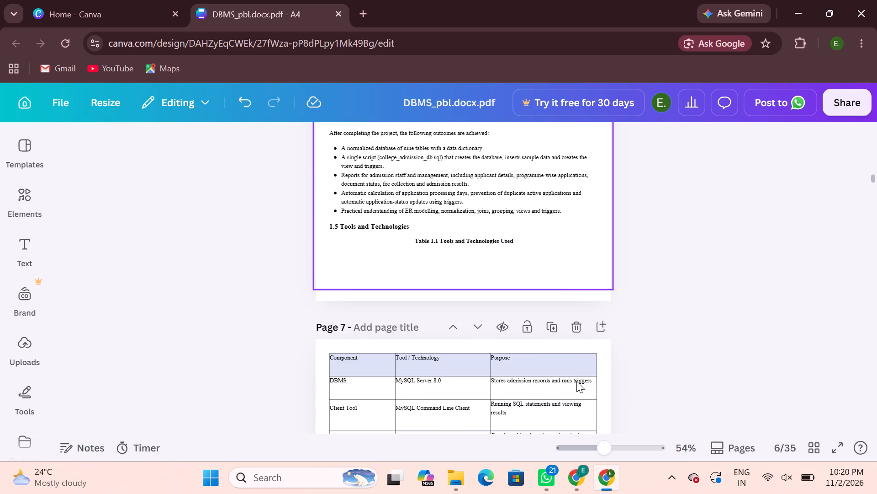
pyautogui.scroll(-3, 576, 381)
pyautogui.scroll(4, 576, 381)
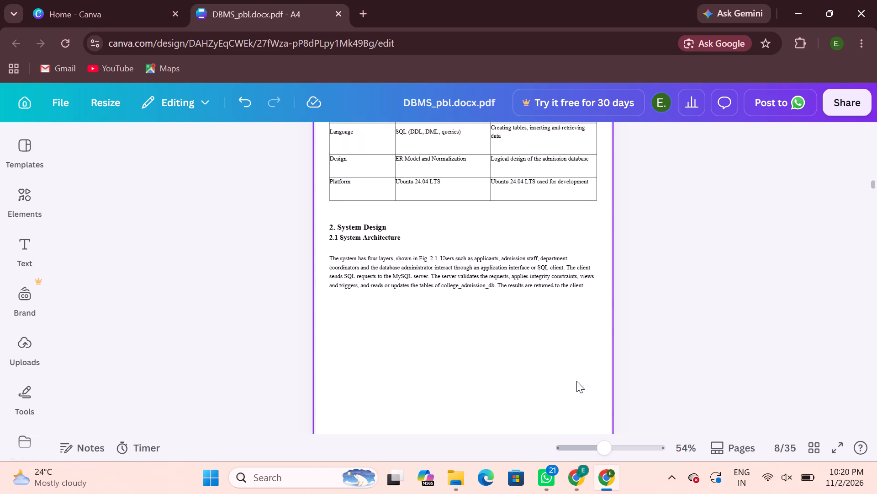
pyautogui.scroll(6, 576, 381)
pyautogui.scroll(-1, 576, 381)
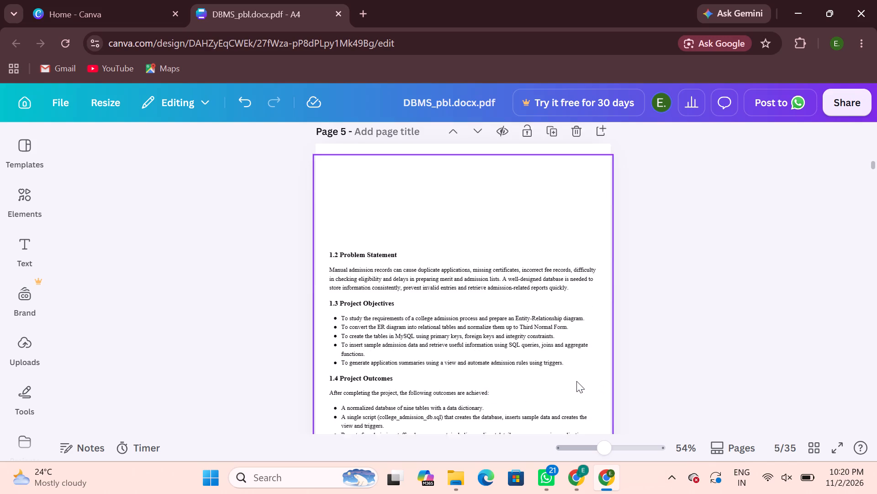
pyautogui.scroll(-1, 576, 381)
pyautogui.scroll(4, 576, 381)
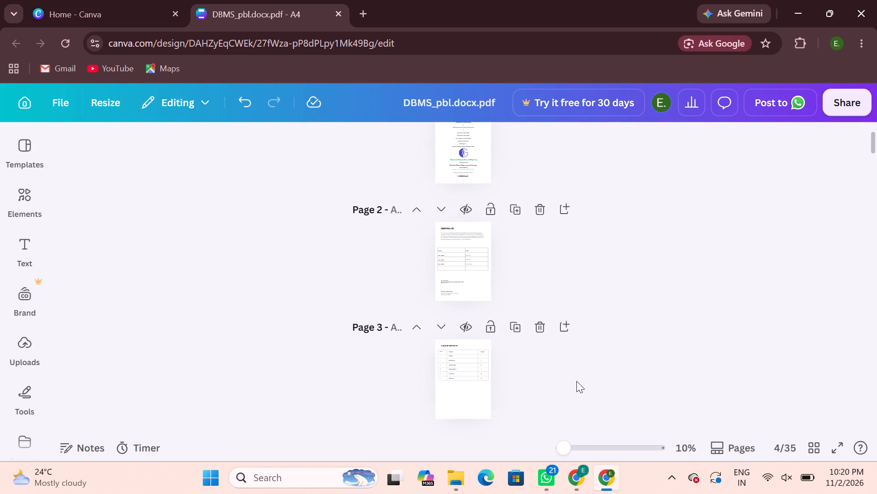
pyautogui.scroll(2, 576, 381)
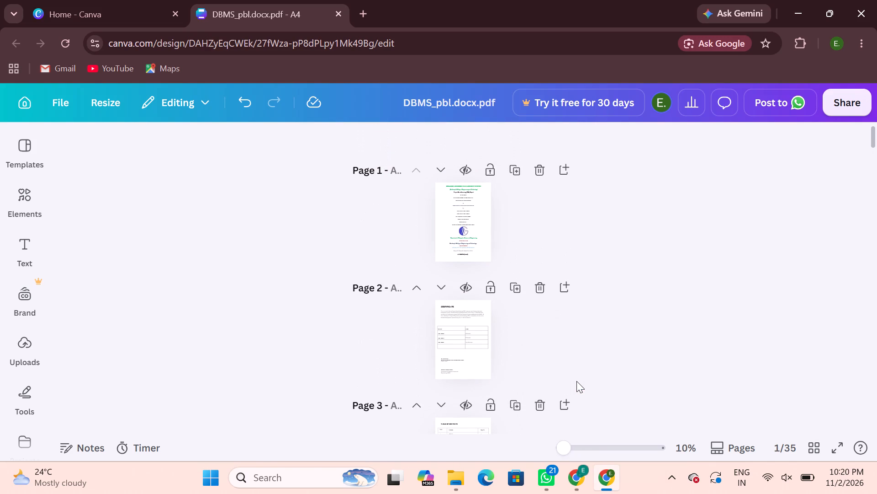
# Move the Abstract page up one position so it comes before the Table of Contents page.
pyautogui.scroll(-4, 576, 381)
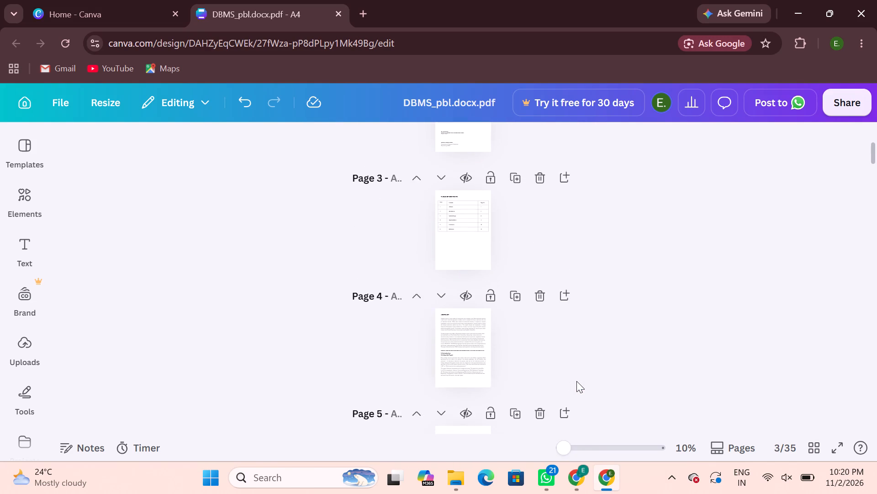
pyautogui.scroll(-2, 576, 381)
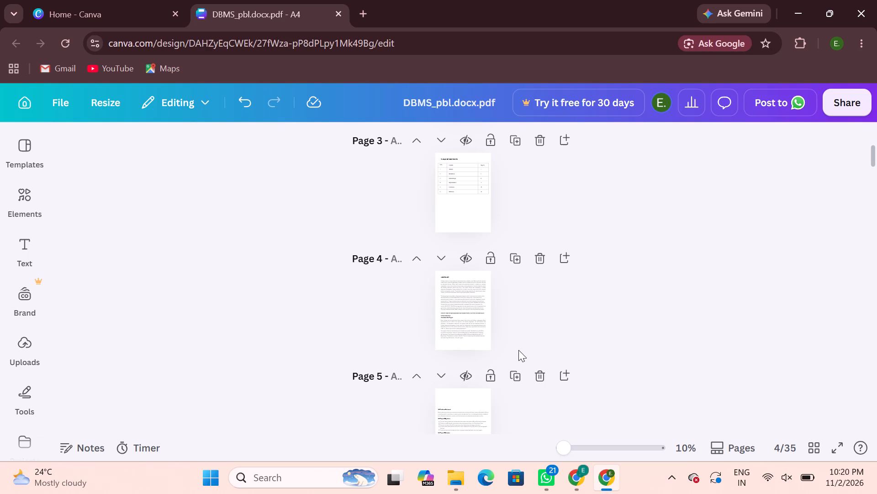
pyautogui.click(411, 257)
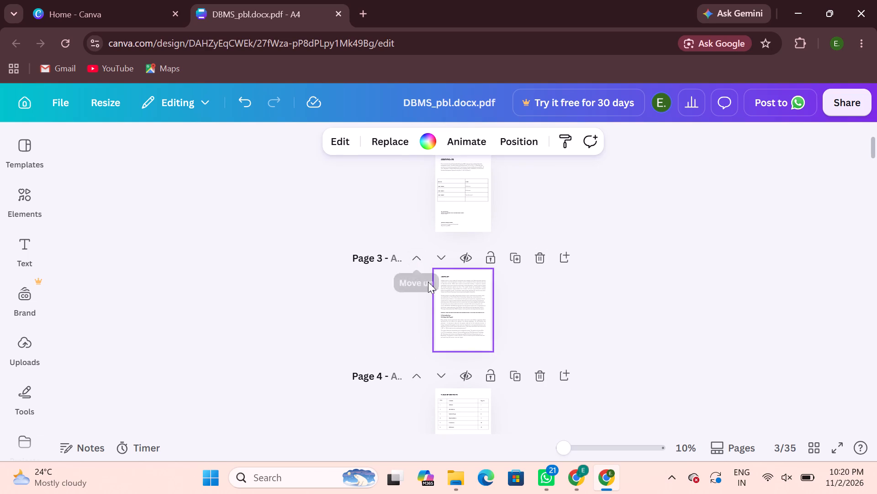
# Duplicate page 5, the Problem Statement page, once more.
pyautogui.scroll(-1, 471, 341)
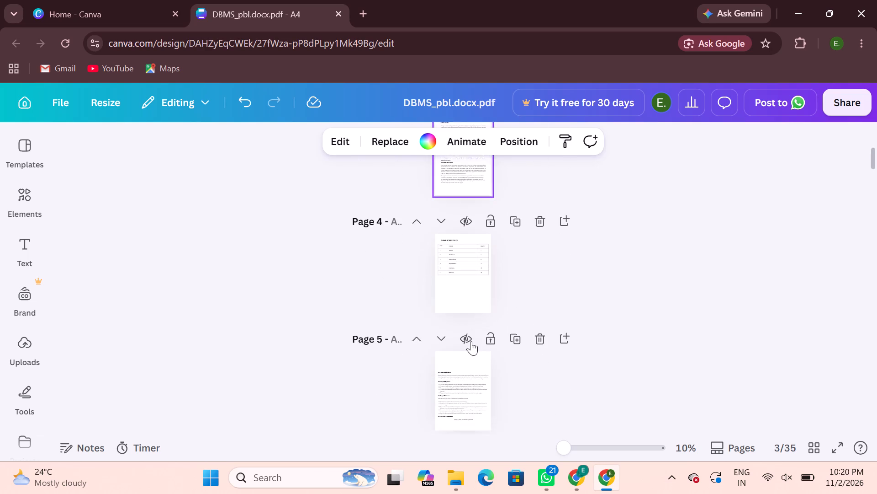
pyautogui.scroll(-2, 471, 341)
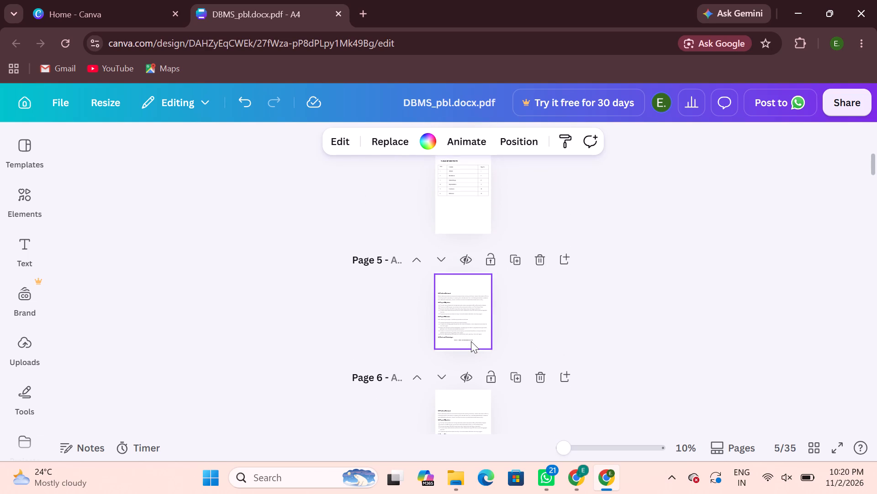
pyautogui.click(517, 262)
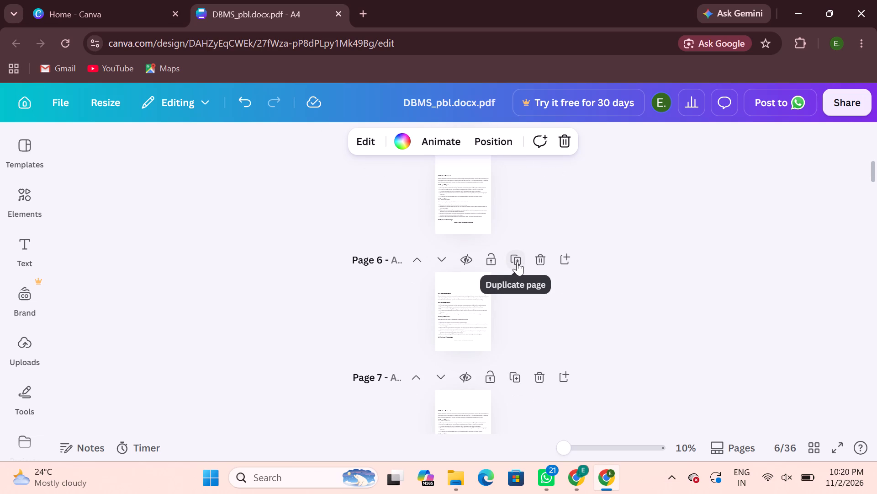
# Review pages 1 to 6, checking the order of the cover, Certificate, Abstract, Table of Contents and Problem Statement pages.
pyautogui.hscroll(-1, 517, 262)
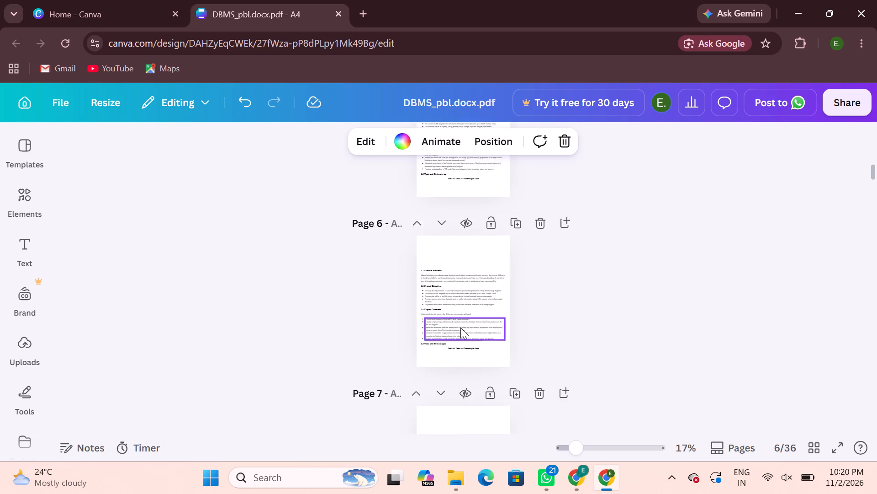
pyautogui.hscroll(-1, 460, 328)
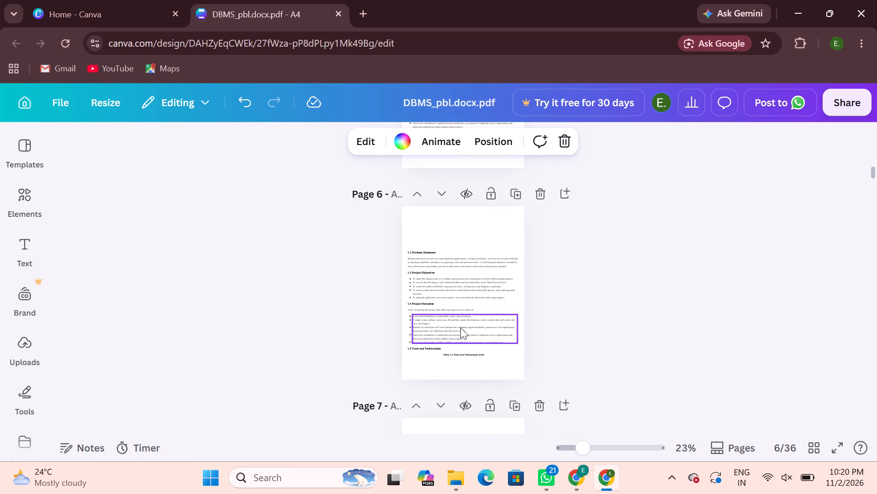
pyautogui.scroll(1, 433, 224)
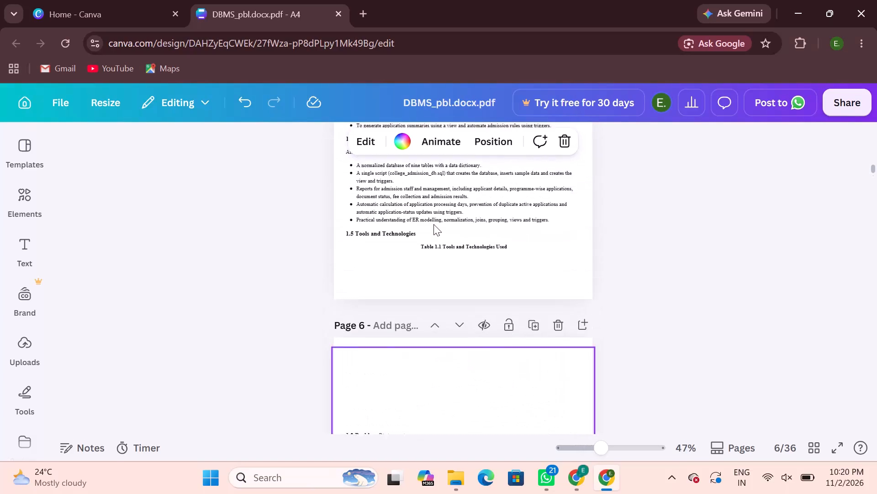
pyautogui.scroll(9, 433, 224)
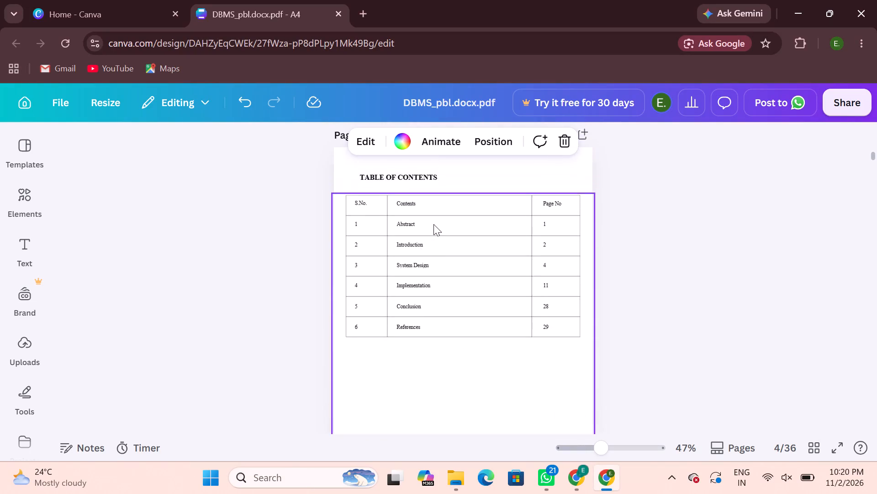
pyautogui.scroll(17, 433, 224)
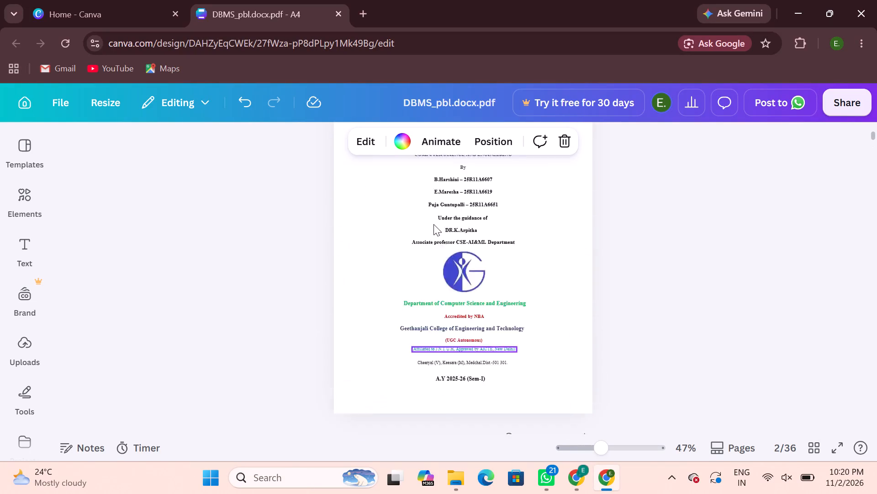
pyautogui.scroll(-6, 433, 224)
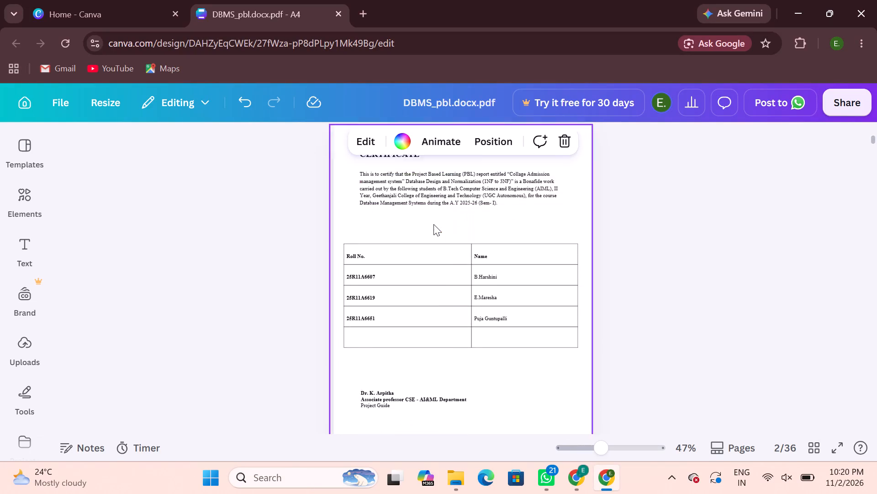
pyautogui.scroll(-4, 433, 224)
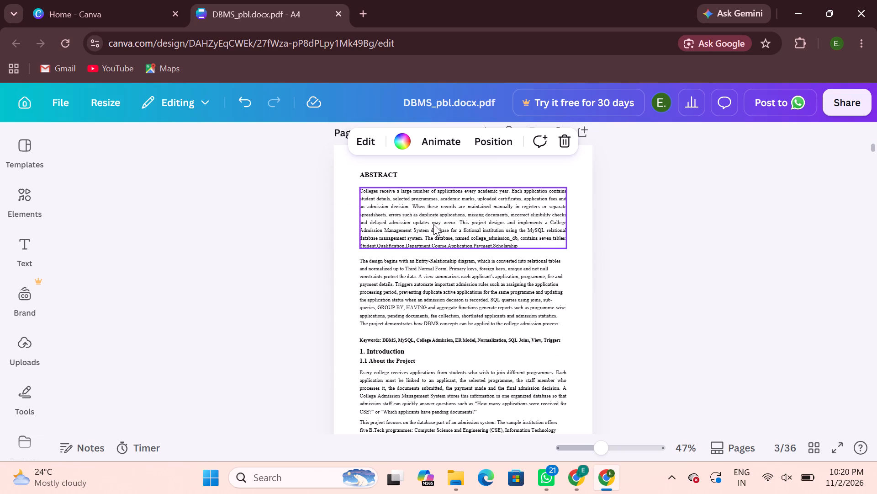
pyautogui.scroll(-3, 433, 224)
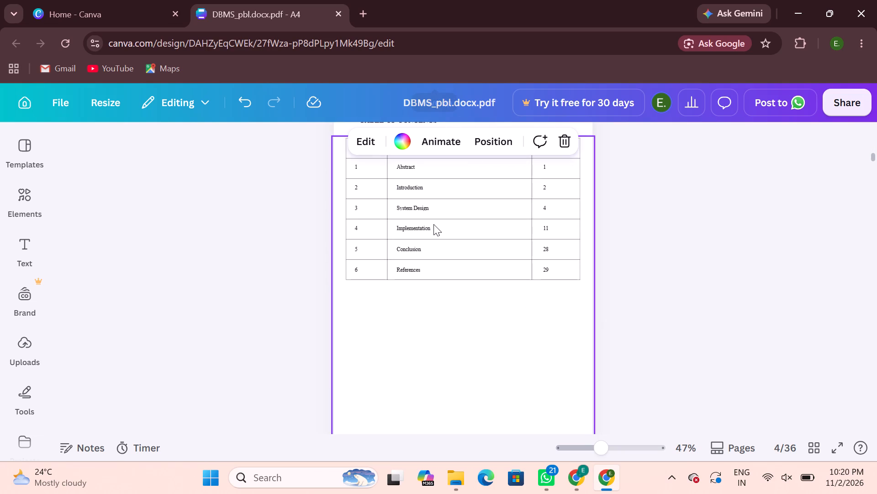
pyautogui.scroll(-2, 433, 224)
pyautogui.scroll(1, 433, 224)
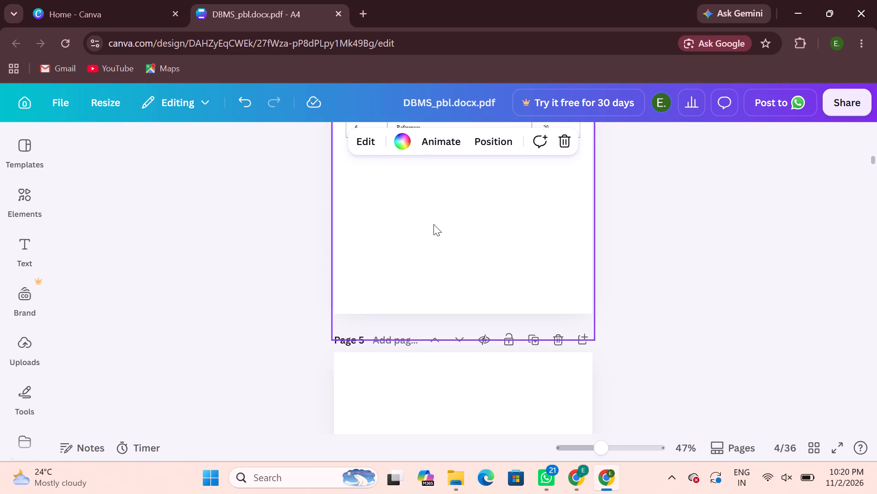
pyautogui.scroll(1, 433, 224)
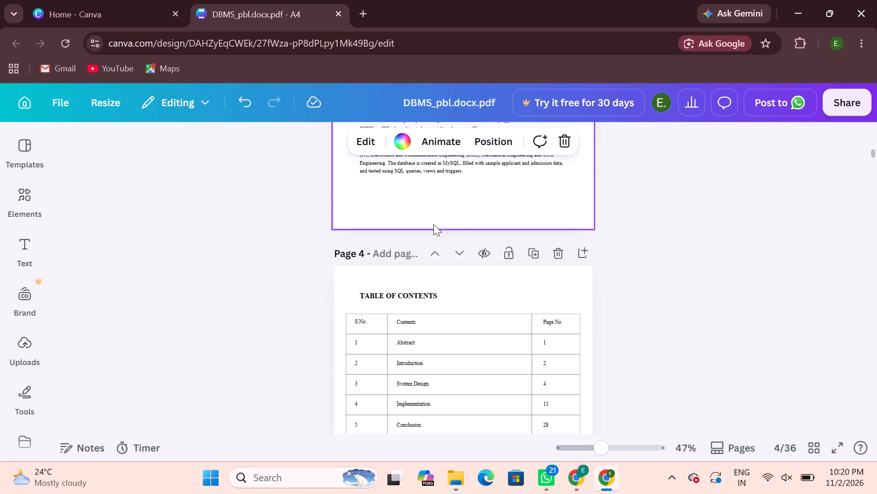
pyautogui.scroll(-5, 433, 224)
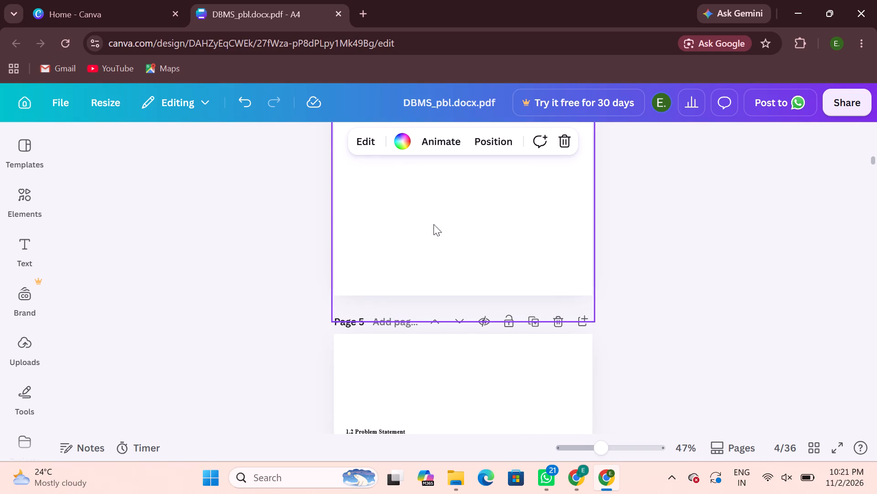
pyautogui.scroll(-3, 433, 224)
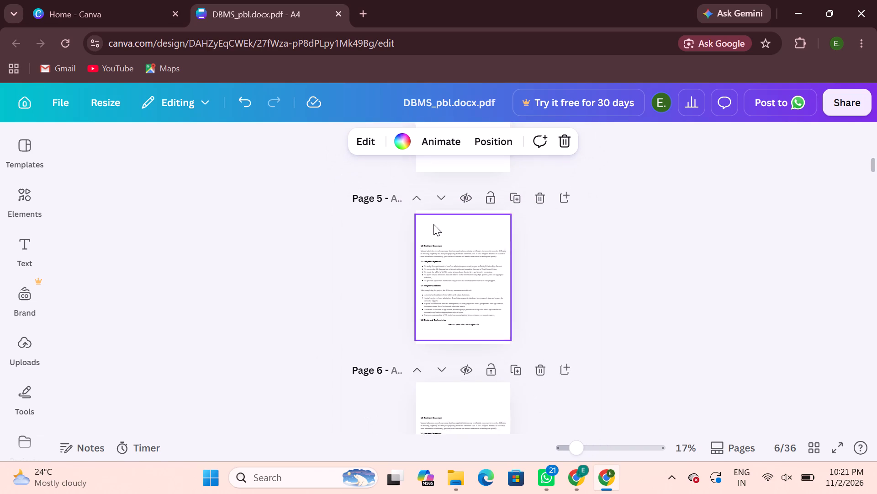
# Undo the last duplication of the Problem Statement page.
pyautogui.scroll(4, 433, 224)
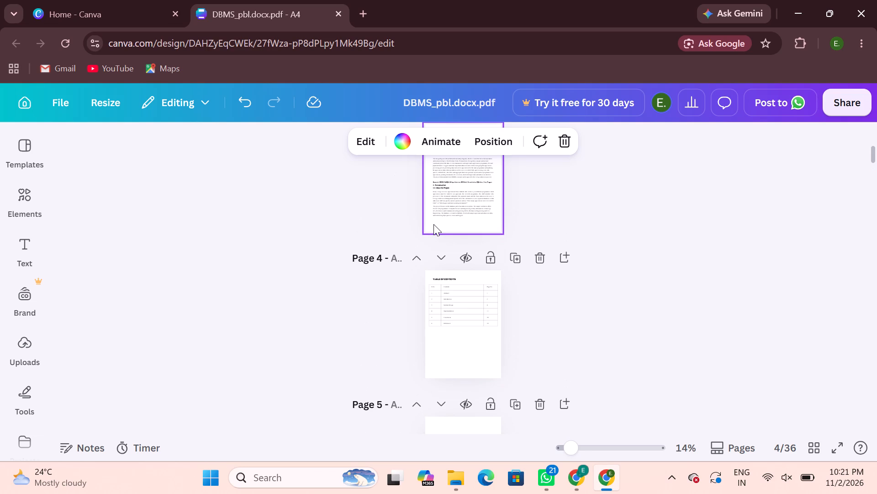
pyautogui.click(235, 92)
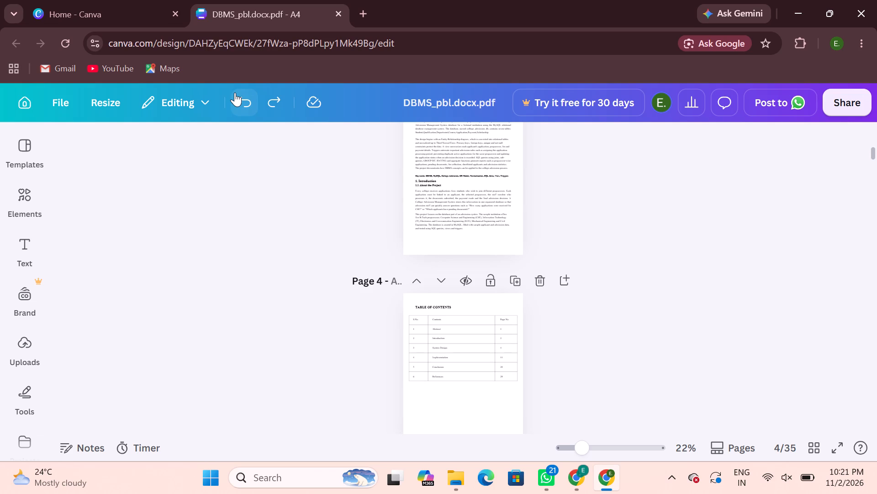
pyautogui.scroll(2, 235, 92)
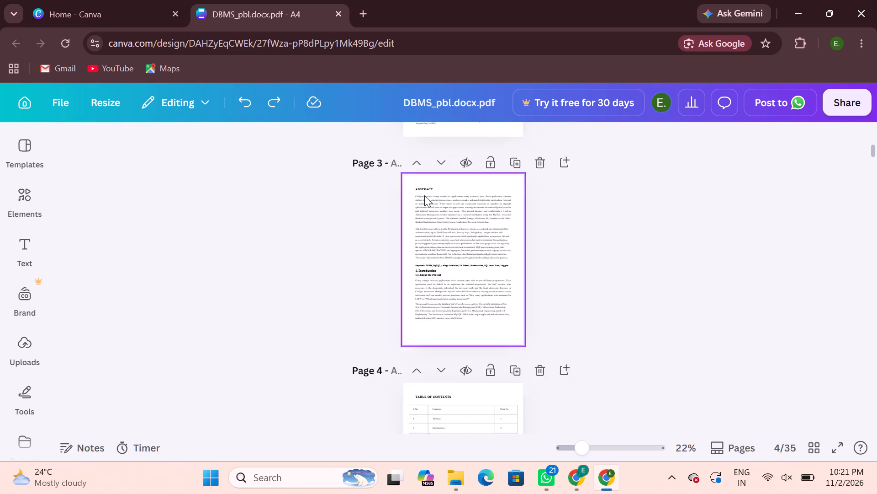
# Undo the page move so the Table of Contents page comes before the Abstract page again.
pyautogui.click(240, 105)
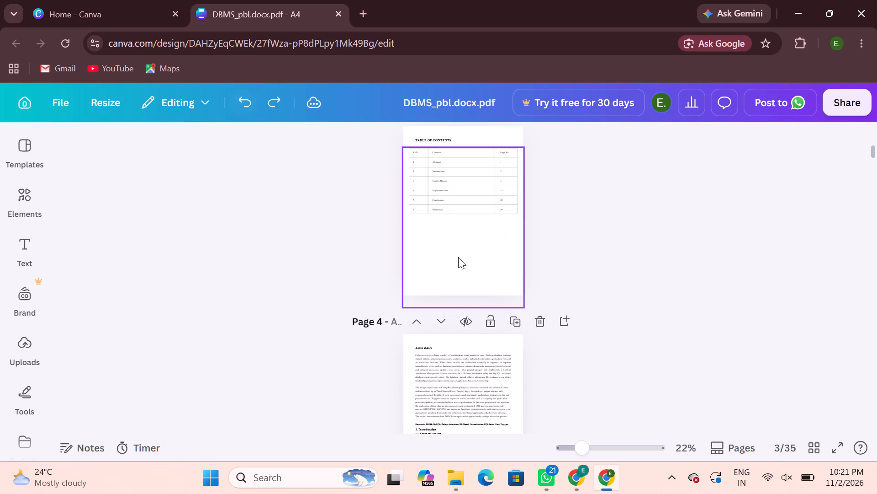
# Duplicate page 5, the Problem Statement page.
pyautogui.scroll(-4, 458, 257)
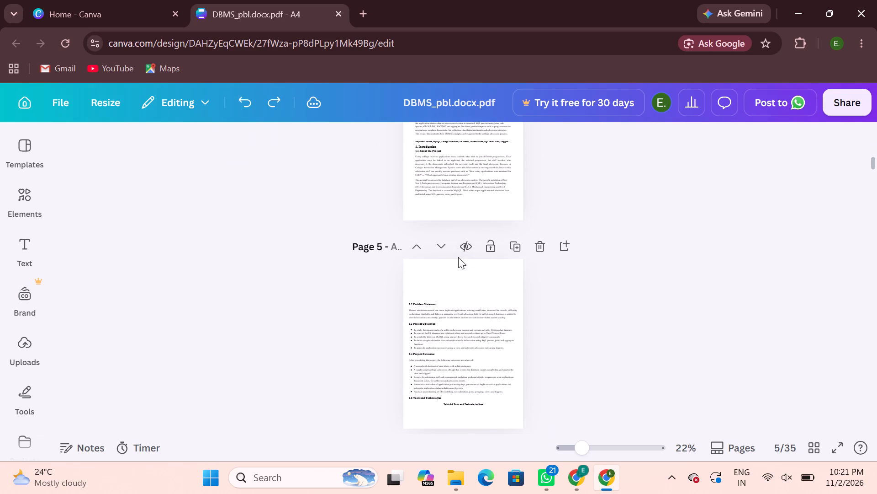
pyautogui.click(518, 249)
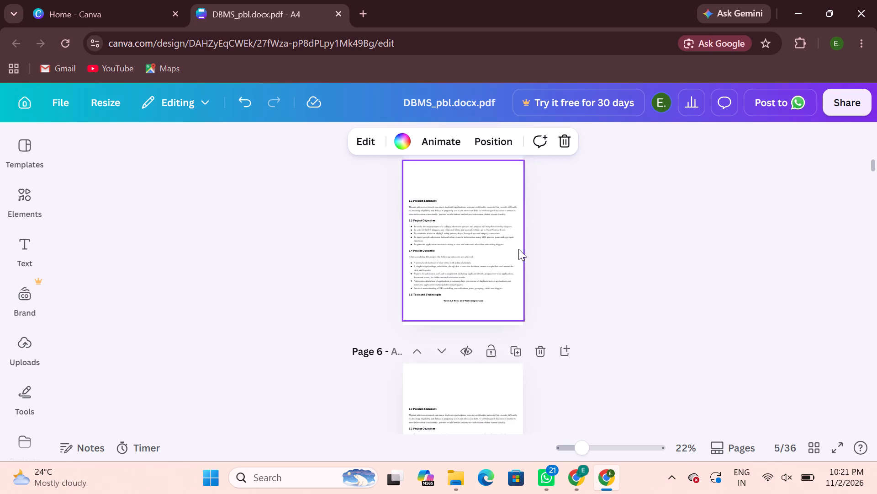
# Review pages 3 to 6, checking the Table of Contents, Abstract and Problem Statement pages and their copies.
pyautogui.scroll(1, 518, 249)
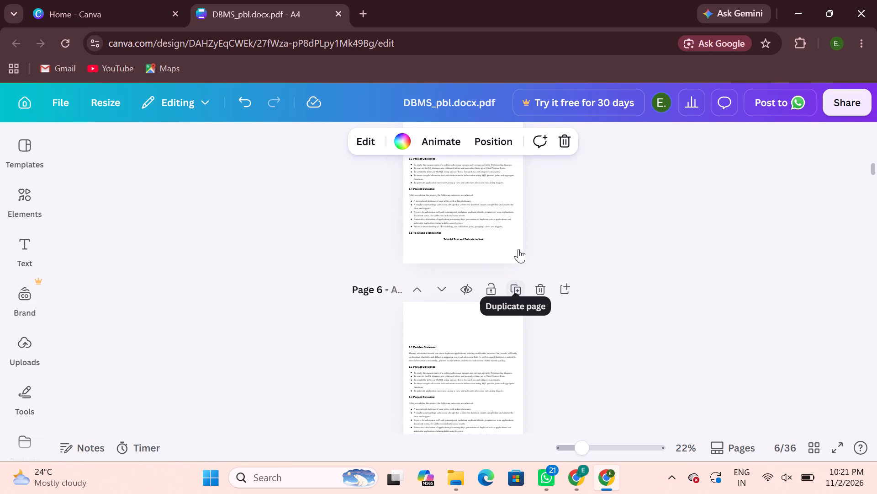
pyautogui.scroll(4, 518, 249)
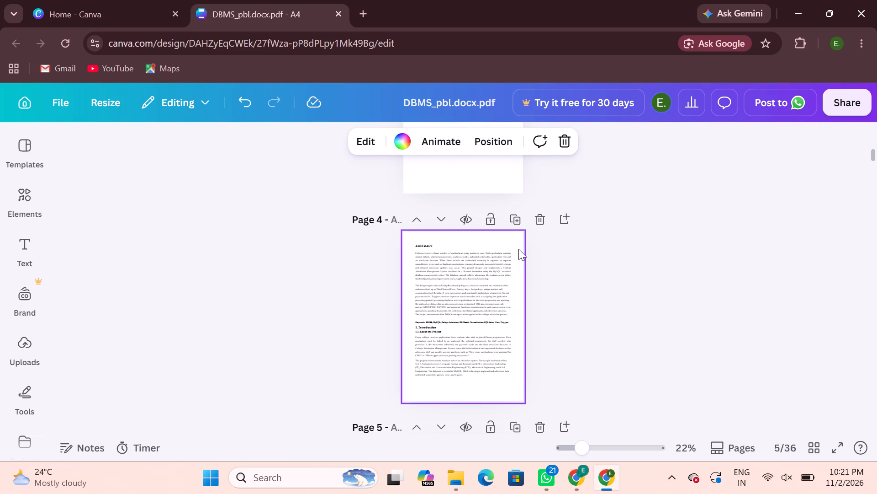
pyautogui.scroll(2, 518, 249)
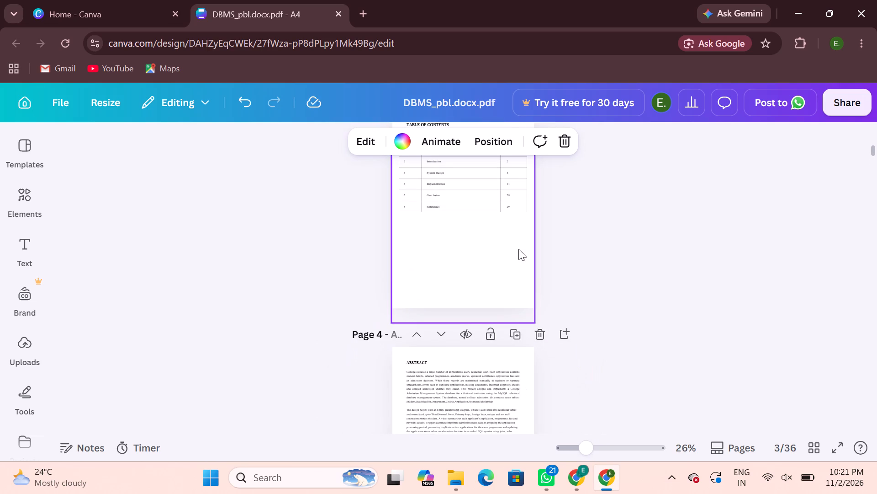
pyautogui.scroll(-4, 518, 249)
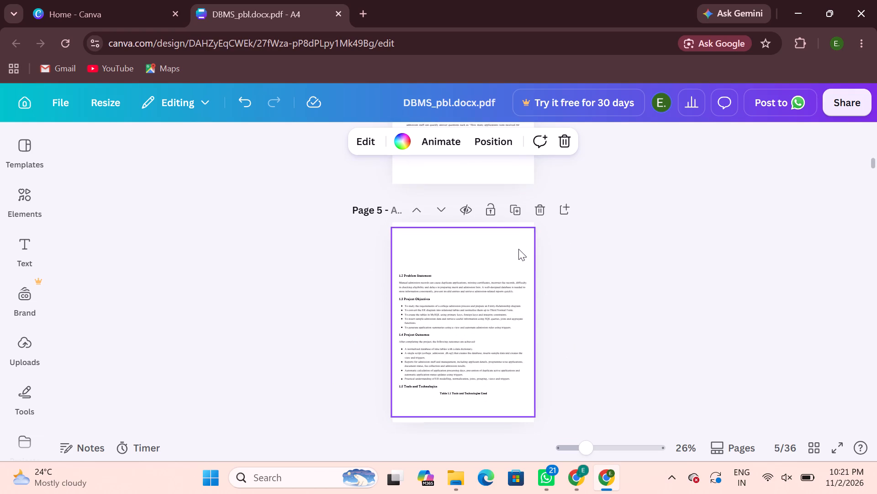
# Delete the two duplicate Problem Statement pages that follow page 5.
pyautogui.scroll(-2, 518, 249)
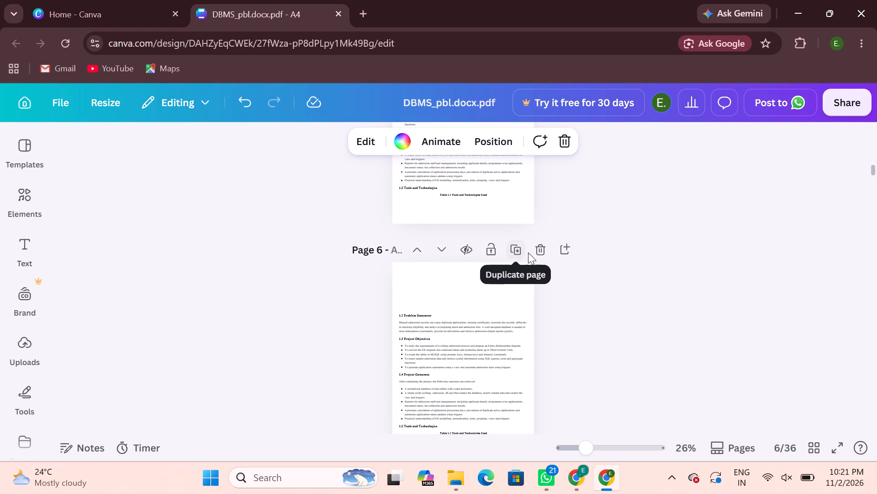
pyautogui.click(544, 250)
pyautogui.scroll(-1, 544, 250)
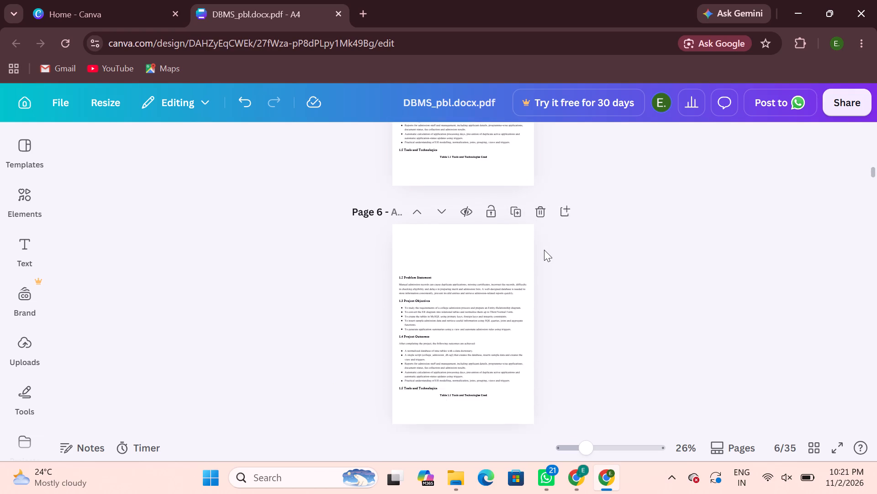
pyautogui.scroll(-2, 544, 250)
pyautogui.scroll(3, 544, 250)
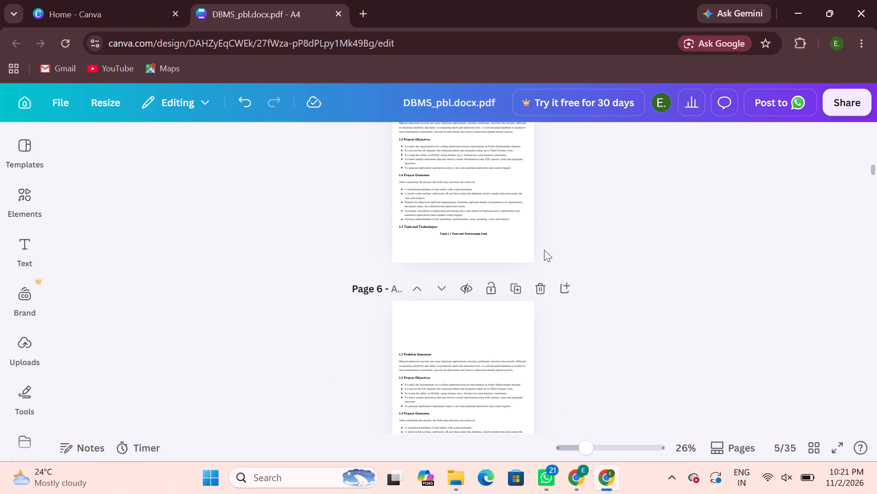
pyautogui.click(543, 274)
# Add a blank page after page 4, the Abstract page.
pyautogui.scroll(1, 543, 274)
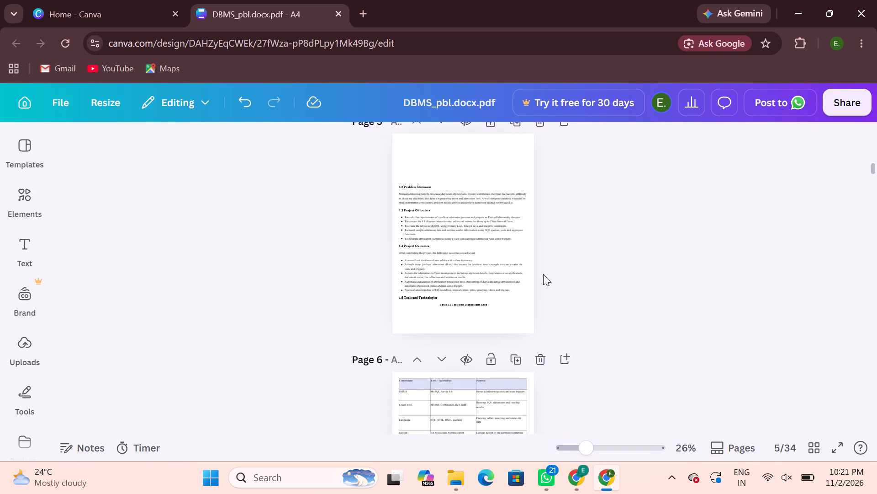
pyautogui.scroll(2, 543, 274)
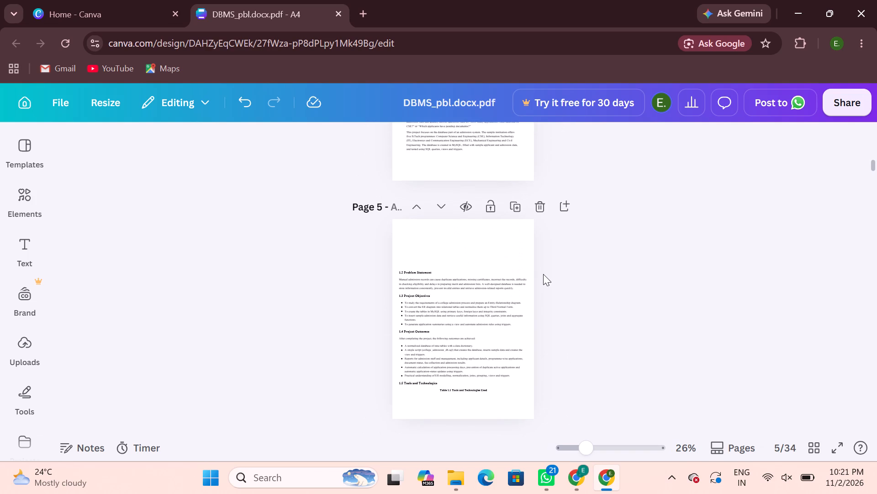
pyautogui.scroll(4, 543, 274)
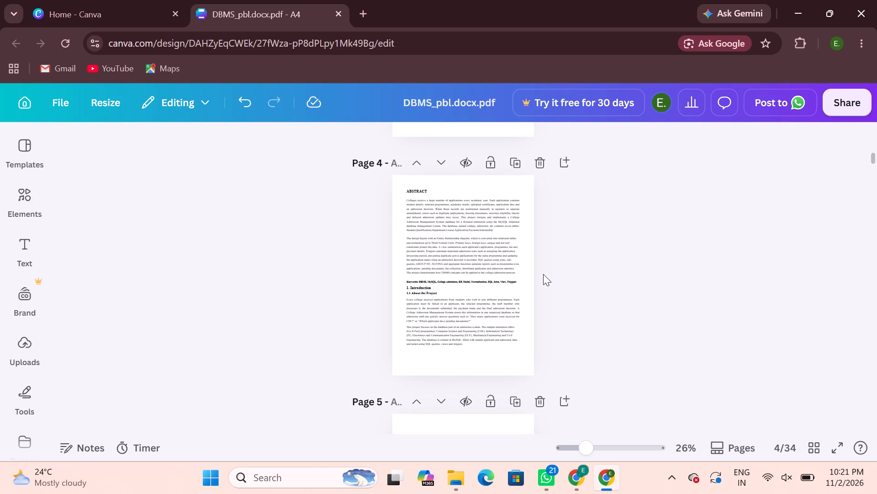
pyautogui.click(558, 164)
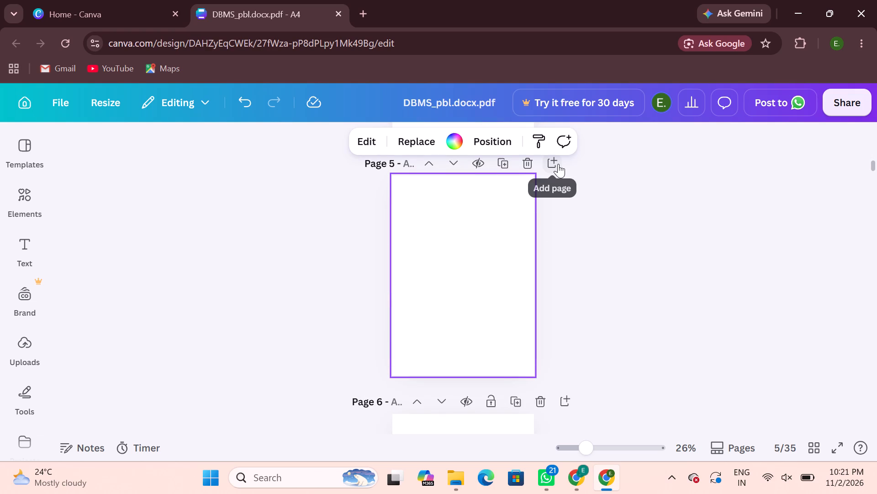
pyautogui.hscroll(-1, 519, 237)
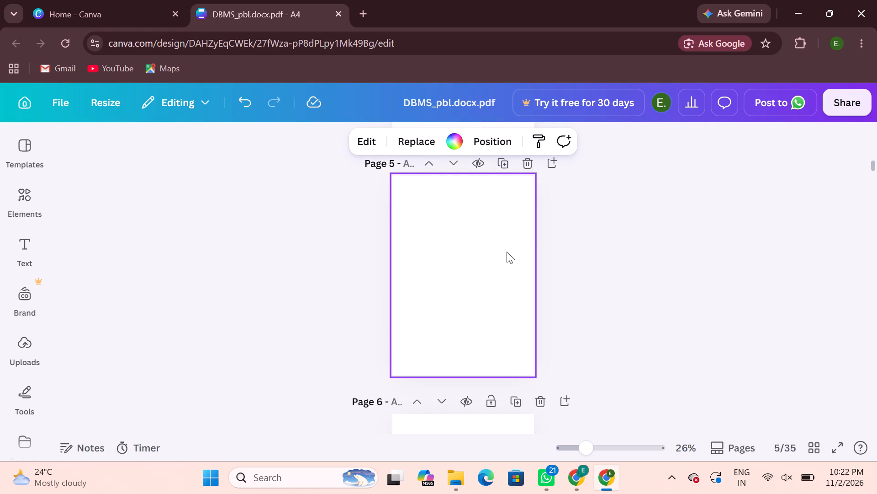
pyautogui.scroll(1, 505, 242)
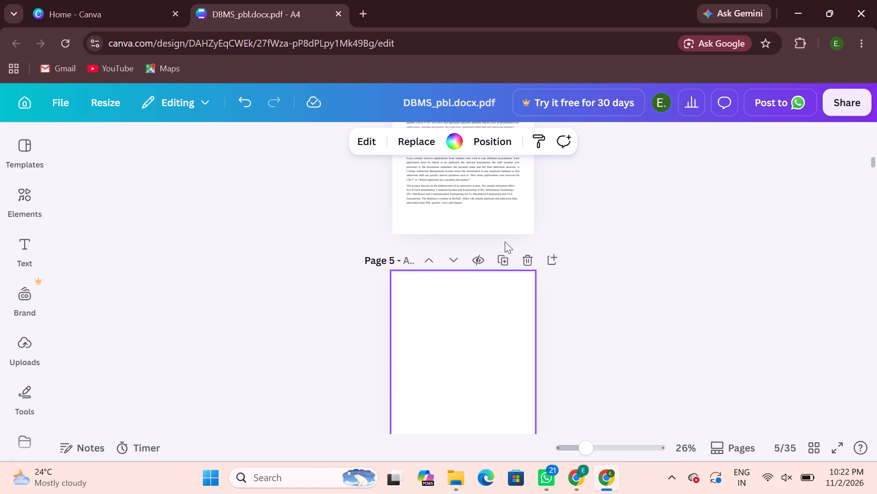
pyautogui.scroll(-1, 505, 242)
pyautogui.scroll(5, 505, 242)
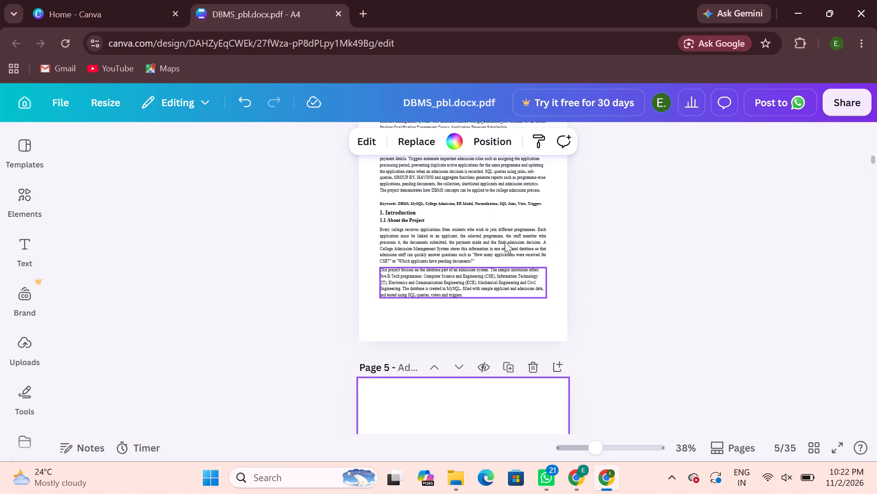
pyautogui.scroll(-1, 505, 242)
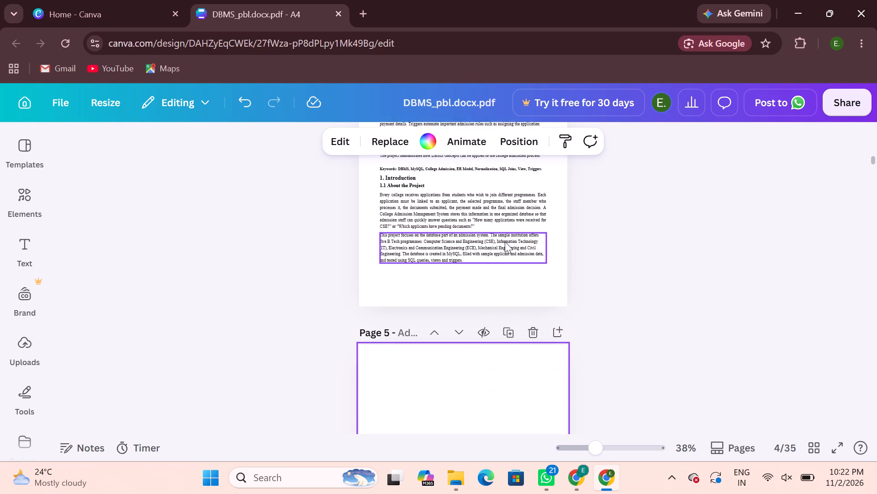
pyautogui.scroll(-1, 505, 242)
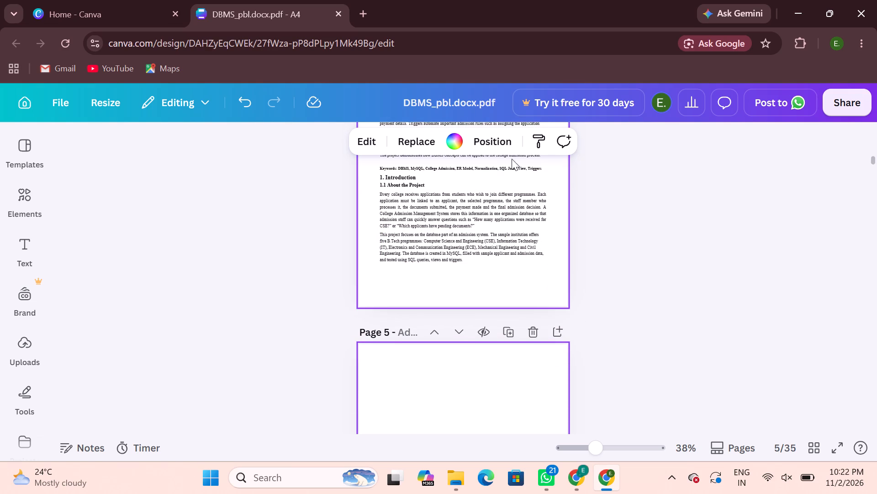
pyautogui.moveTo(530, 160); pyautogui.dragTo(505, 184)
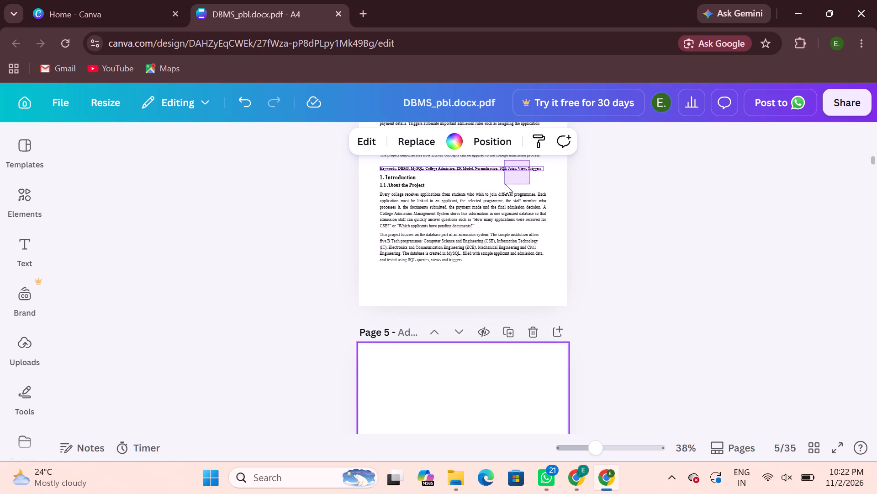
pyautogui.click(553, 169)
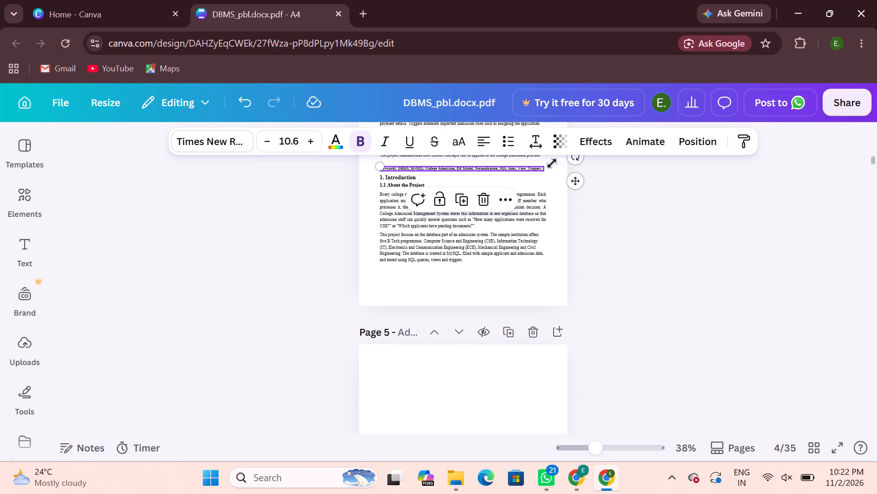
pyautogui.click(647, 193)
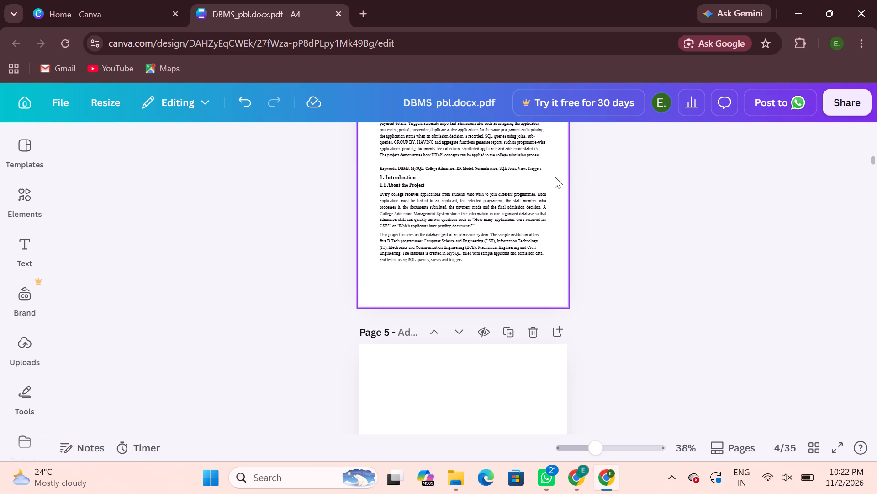
# Copy the Keywords line, Introduction headings and both About the Project paragraphs from page 4 onto blank page 5.
pyautogui.moveTo(547, 161); pyautogui.dragTo(370, 304)
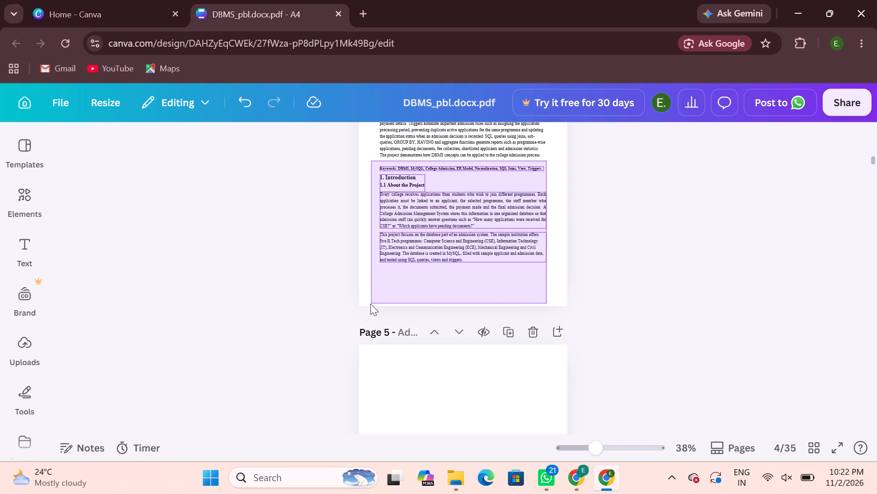
pyautogui.moveTo(370, 304); pyautogui.dragTo(369, 304)
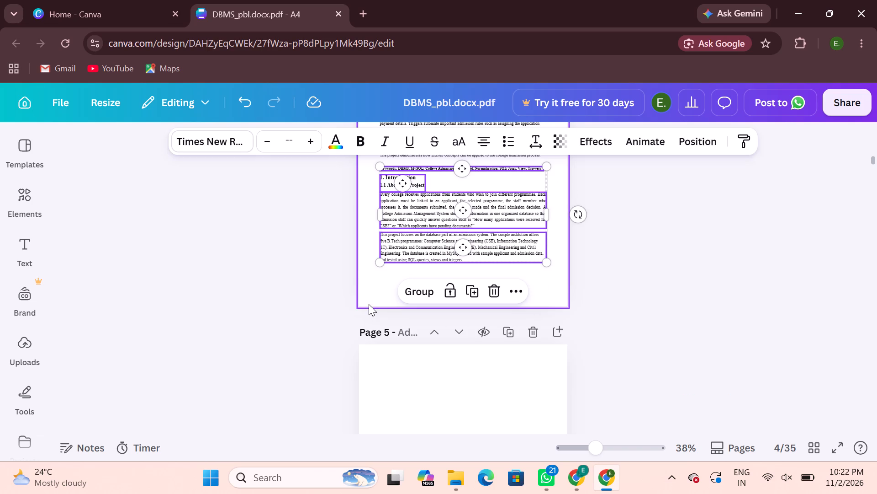
pyautogui.hotkey('ctrl', 'c')
pyautogui.scroll(-1, 369, 303)
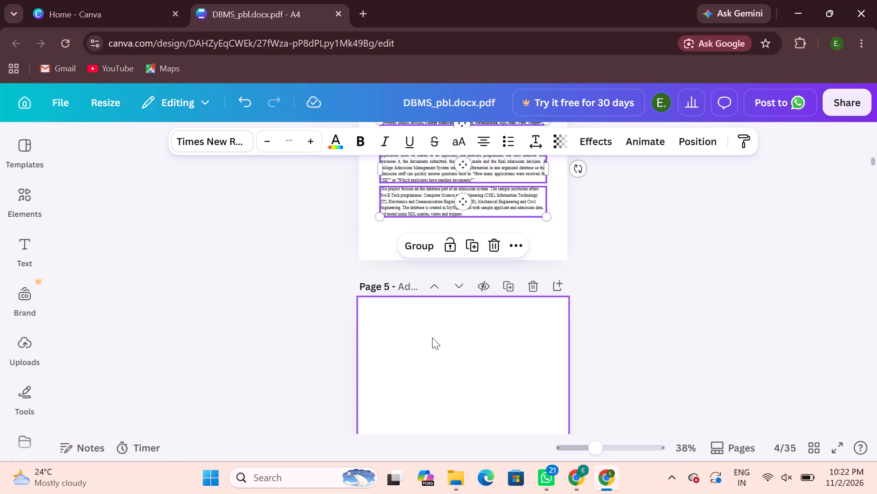
pyautogui.scroll(-1, 432, 338)
pyautogui.click(432, 338)
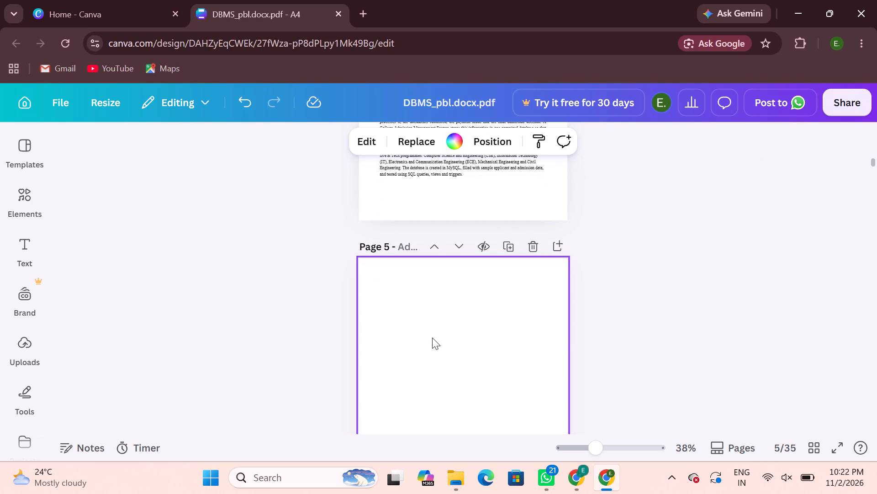
pyautogui.hotkey('ctrl', 'v')
# Move the pasted Keywords and Introduction text block up to the top of page 5, keeping it horizontally centred.
pyautogui.scroll(-1, 549, 343)
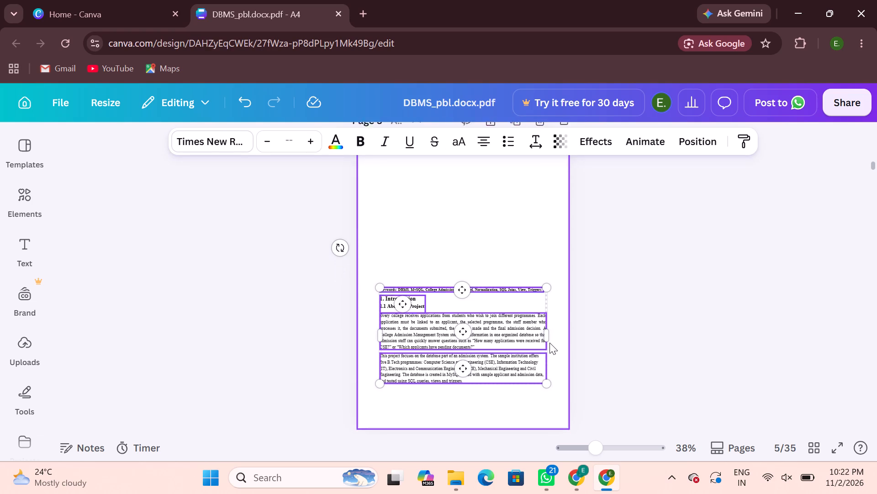
pyautogui.scroll(-1, 549, 343)
pyautogui.moveTo(465, 308); pyautogui.dragTo(464, 173)
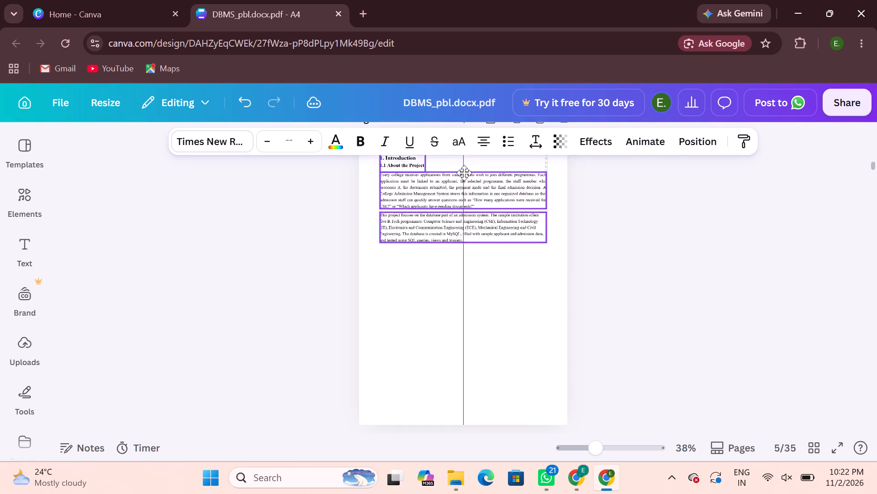
pyautogui.moveTo(464, 173); pyautogui.dragTo(465, 173)
pyautogui.scroll(1, 465, 173)
pyautogui.click(470, 213)
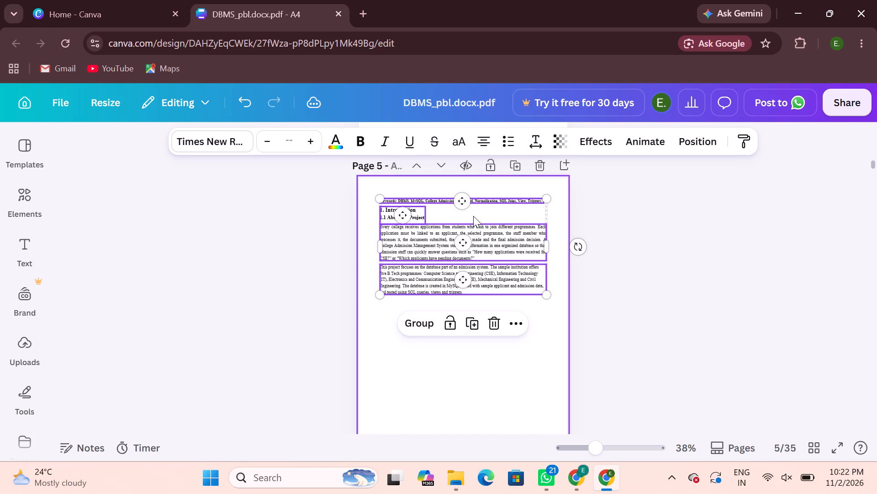
pyautogui.click(601, 237)
# Delete the original Keywords line, Introduction headings and both About the Project paragraphs from page 4, below the abstract.
pyautogui.scroll(2, 601, 237)
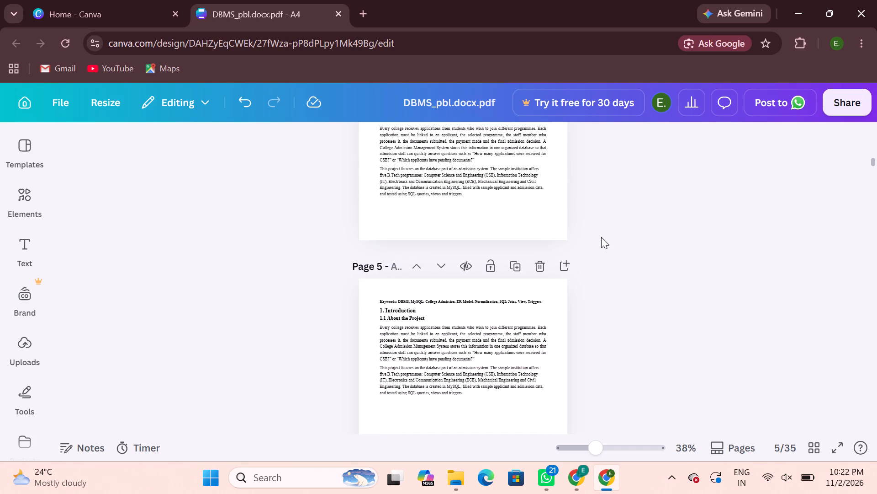
pyautogui.scroll(2, 601, 237)
pyautogui.moveTo(546, 162); pyautogui.dragTo(375, 292)
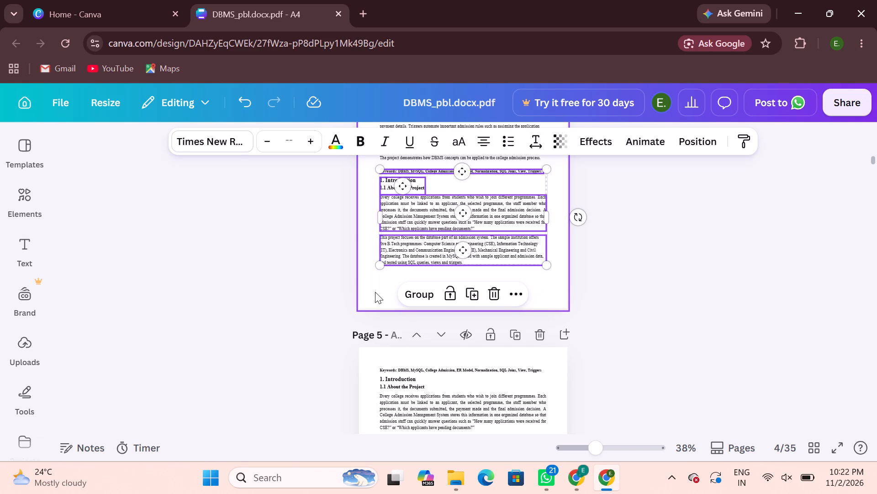
pyautogui.click(492, 296)
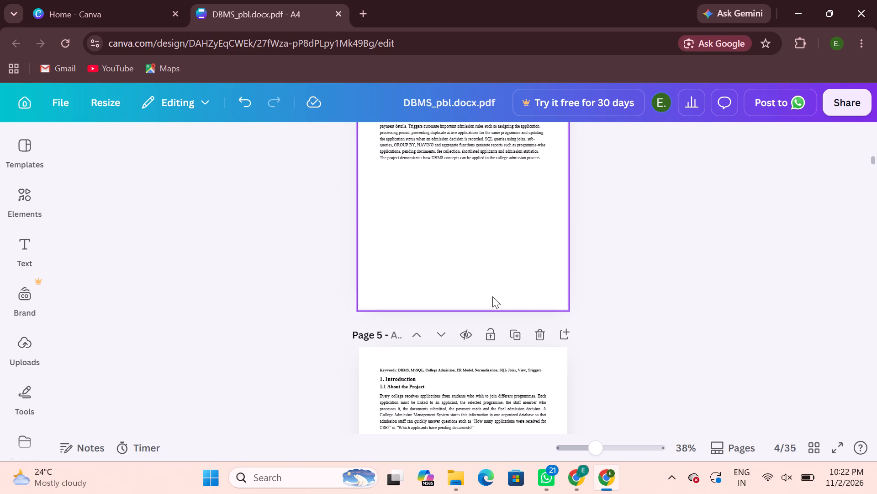
# Copy the background frame and sections 1.2 Problem Statement, 1.3 Project Objectives and 1.4 Project Outcomes from page 6.
pyautogui.scroll(-8, 492, 296)
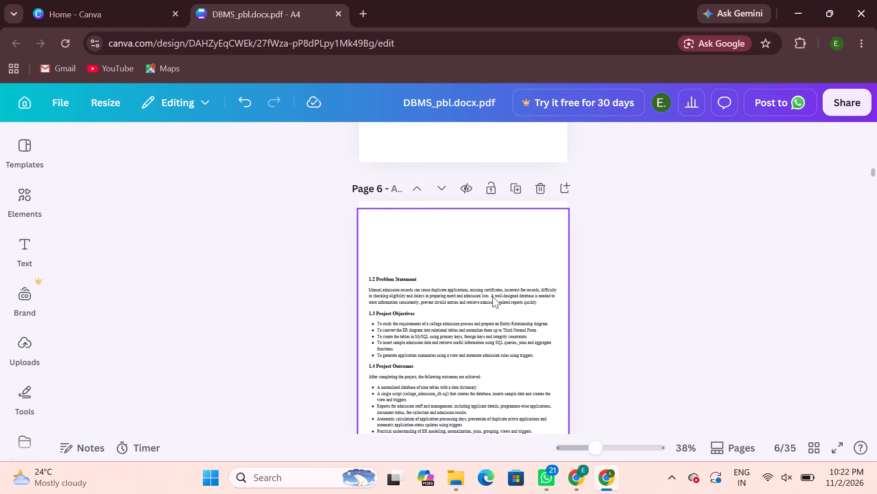
pyautogui.scroll(-1, 492, 296)
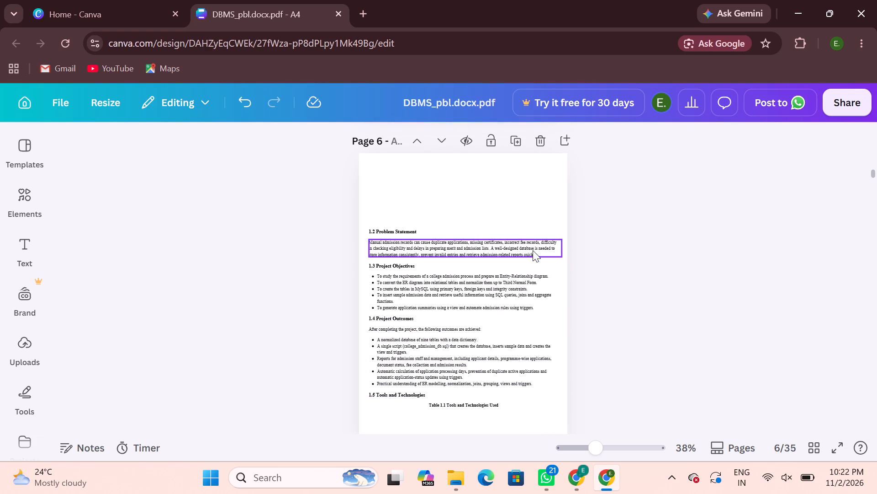
pyautogui.click(552, 220)
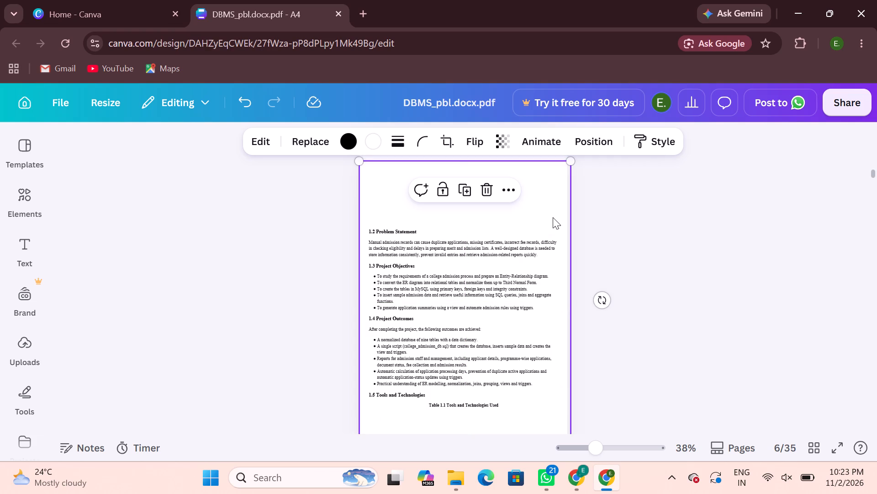
pyautogui.click(651, 224)
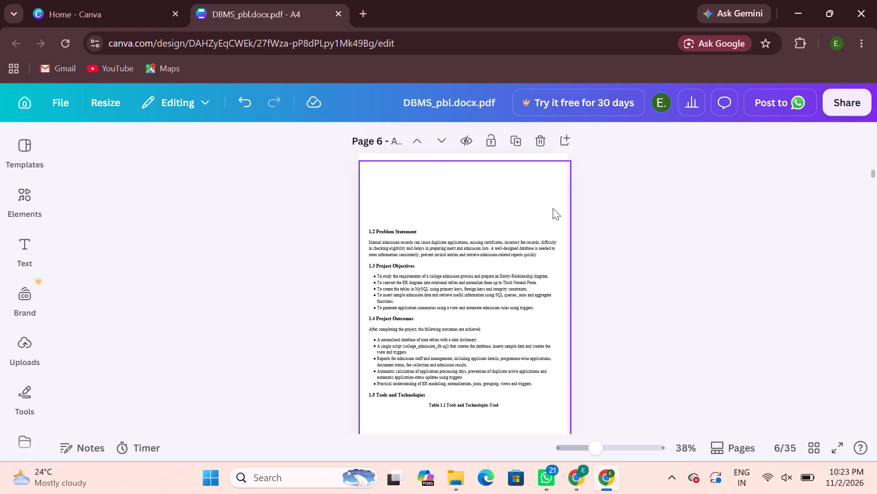
pyautogui.click(545, 194)
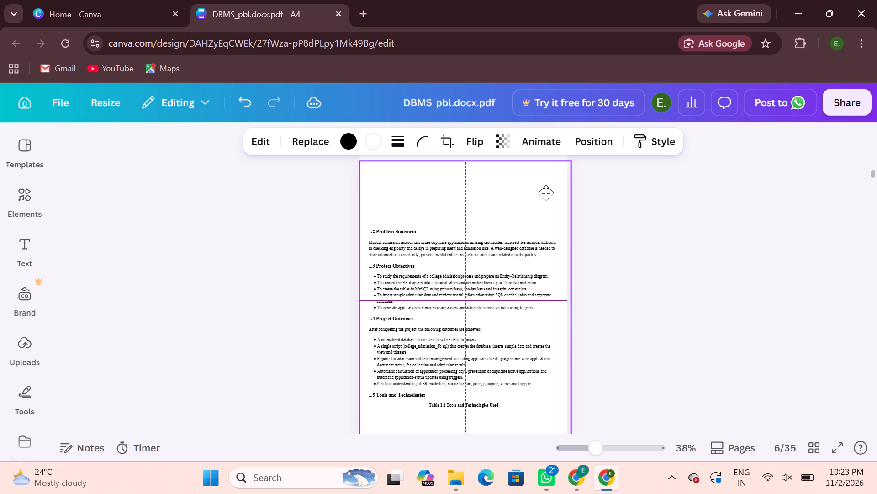
pyautogui.click(545, 193)
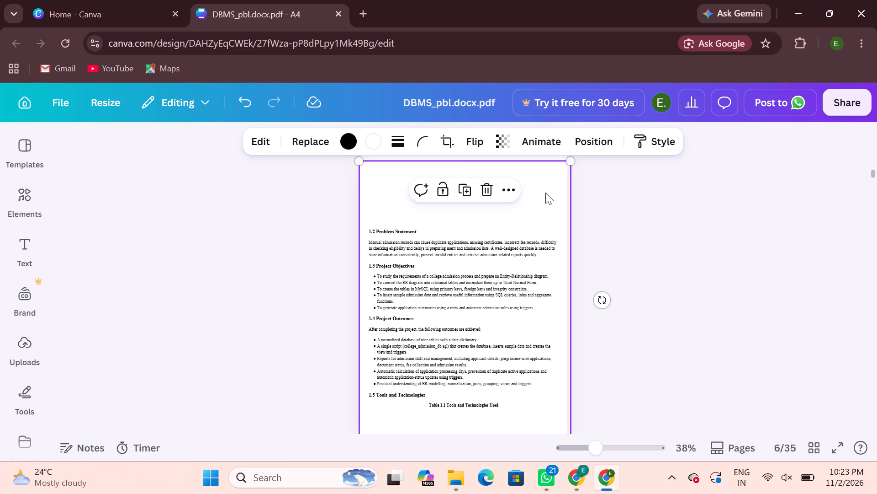
pyautogui.click(635, 209)
pyautogui.moveTo(635, 209); pyautogui.dragTo(472, 305)
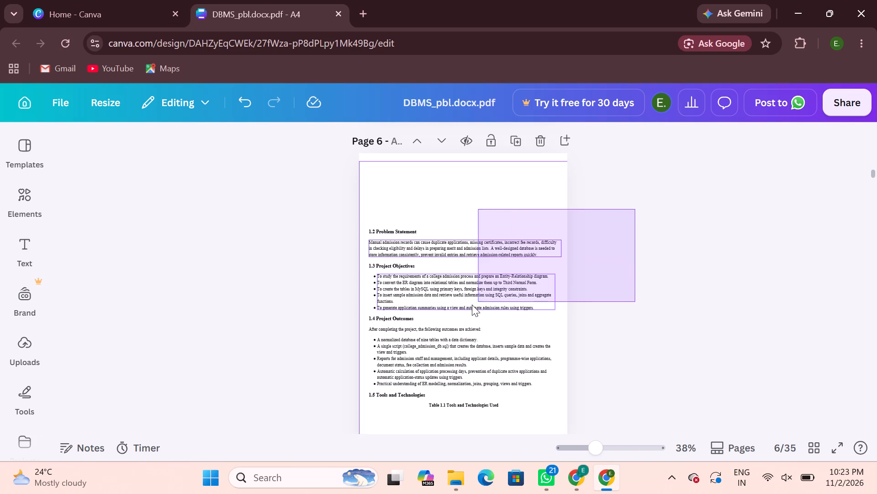
pyautogui.moveTo(472, 305); pyautogui.dragTo(363, 385)
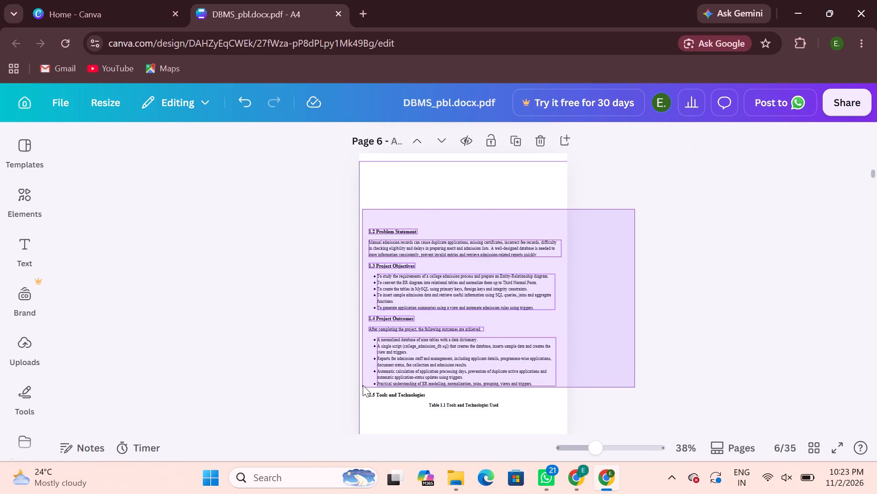
pyautogui.moveTo(363, 385); pyautogui.dragTo(358, 391)
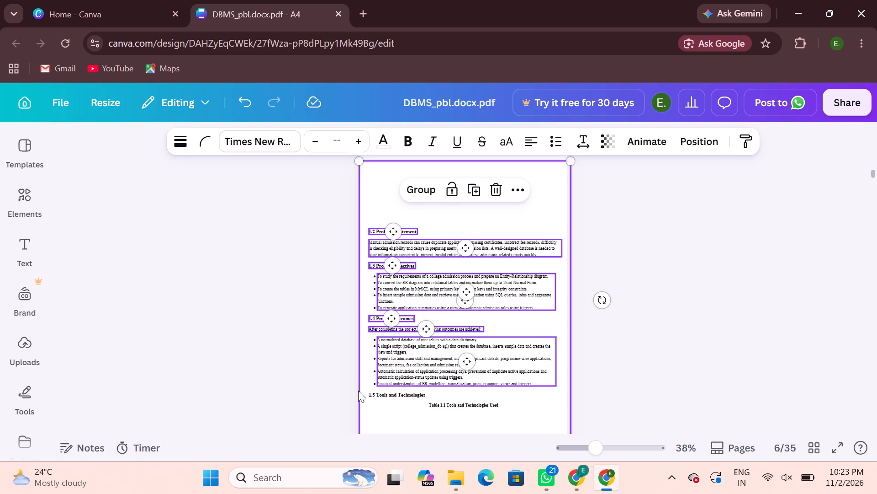
pyautogui.hotkey('ctrl', 'c')
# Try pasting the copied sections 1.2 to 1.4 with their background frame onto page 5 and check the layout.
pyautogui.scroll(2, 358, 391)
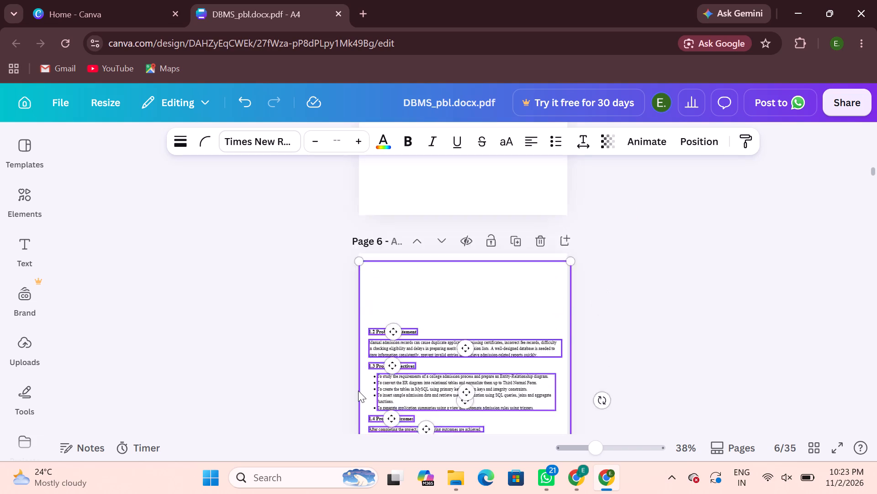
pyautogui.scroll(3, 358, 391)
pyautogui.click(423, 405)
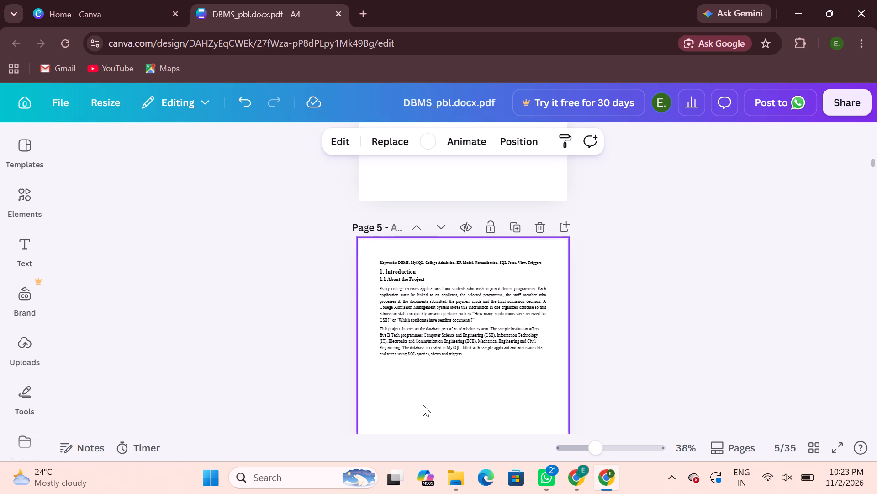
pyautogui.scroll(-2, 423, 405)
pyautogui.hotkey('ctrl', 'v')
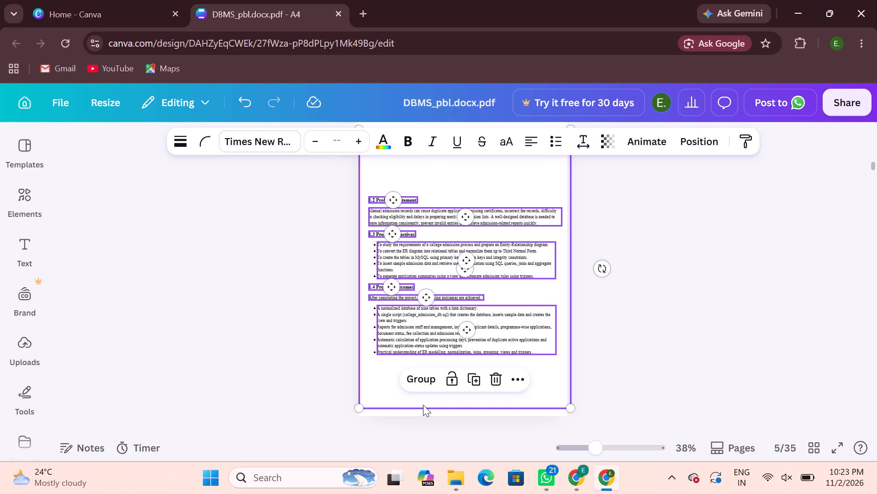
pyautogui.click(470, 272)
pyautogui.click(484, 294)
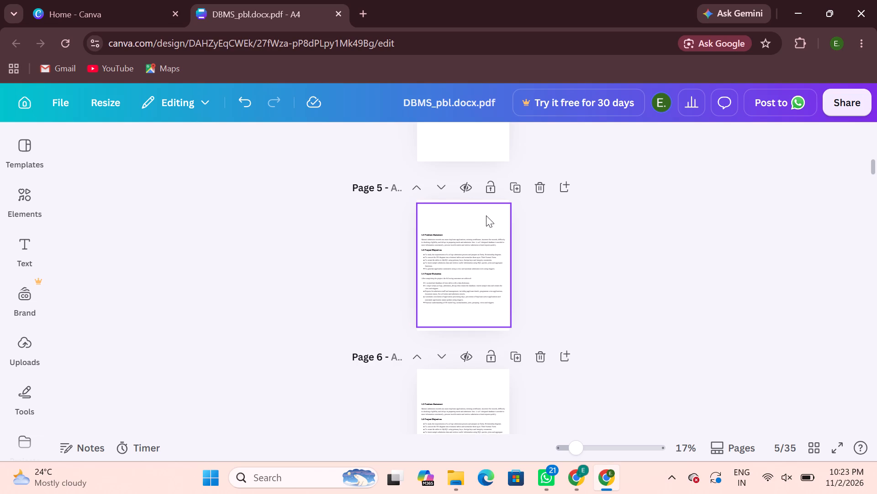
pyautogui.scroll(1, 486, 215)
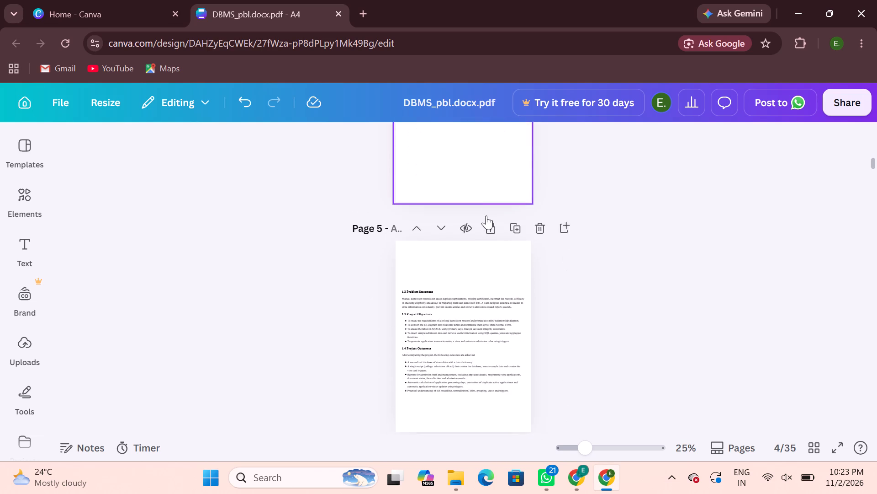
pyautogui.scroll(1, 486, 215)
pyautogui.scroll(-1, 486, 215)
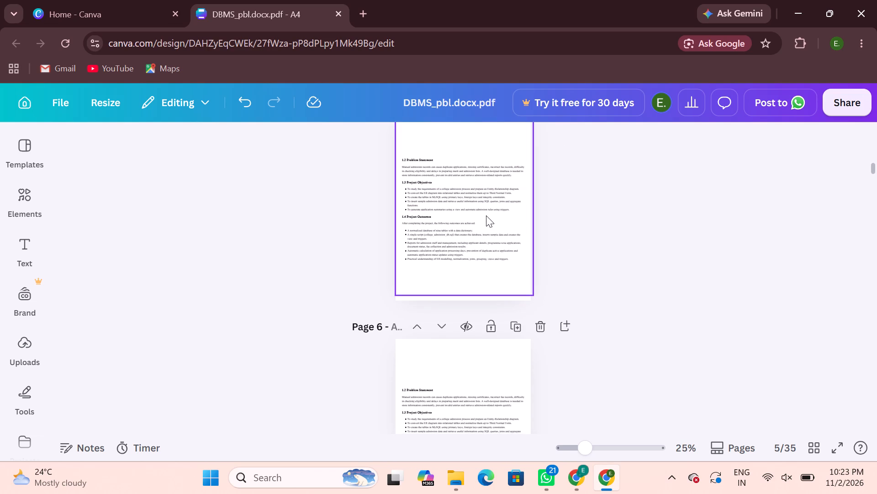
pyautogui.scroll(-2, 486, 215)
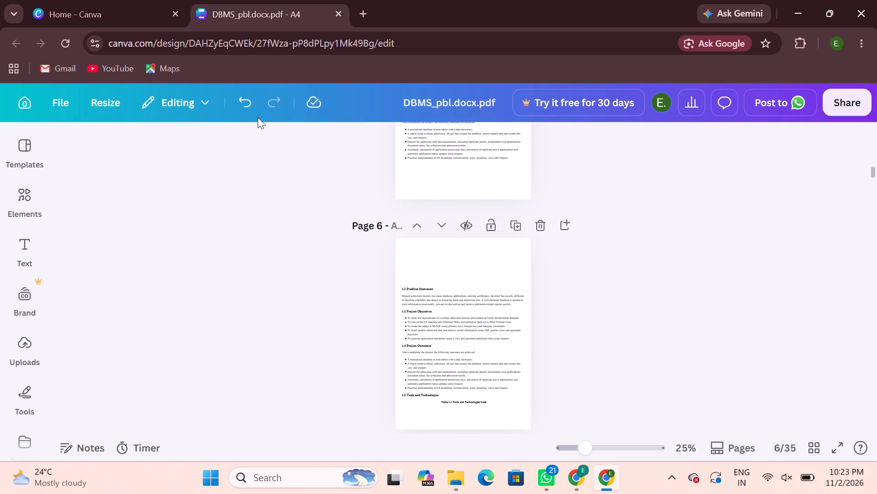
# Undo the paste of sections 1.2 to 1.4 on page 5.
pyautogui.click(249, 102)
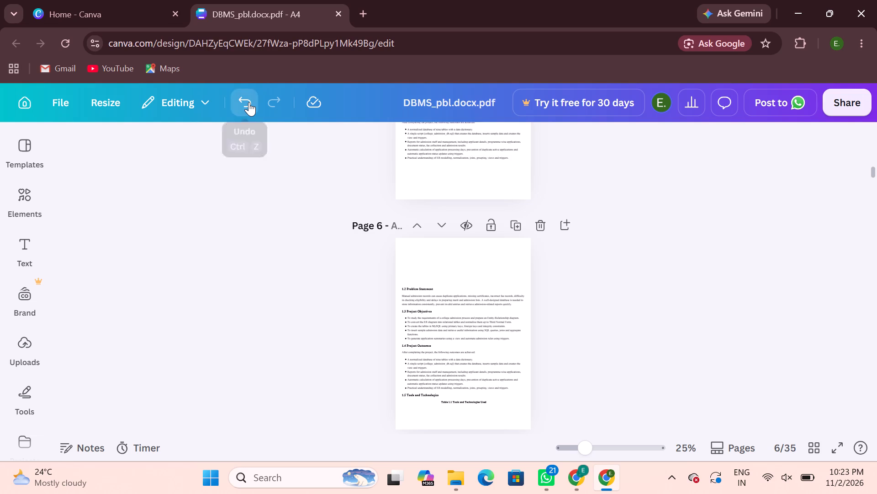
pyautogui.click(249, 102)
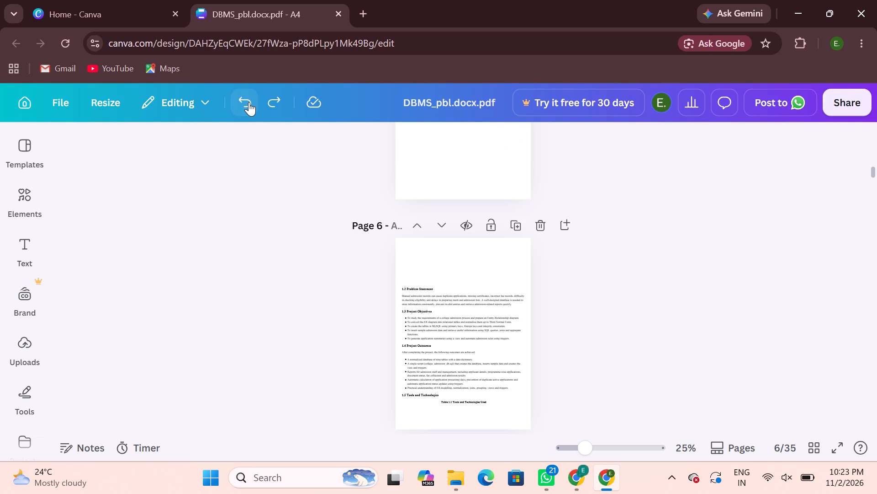
# Paste the copied sections 1.2 to 1.4 with their background frame onto page 5, the Introduction page.
pyautogui.scroll(2, 340, 212)
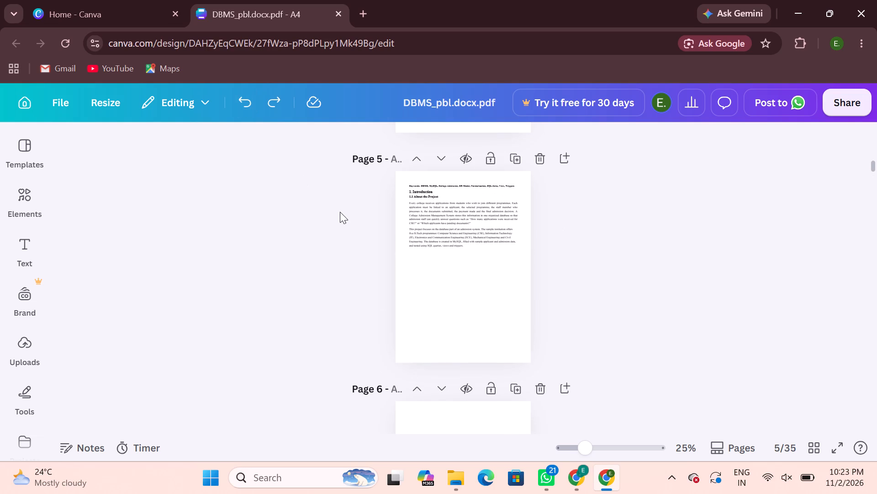
pyautogui.hscroll(1, 340, 212)
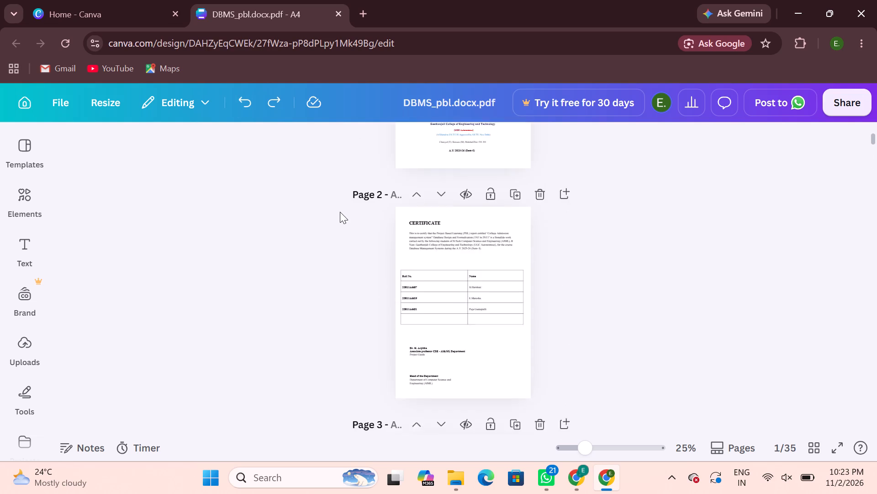
pyautogui.hscroll(1, 340, 212)
pyautogui.scroll(-6, 340, 212)
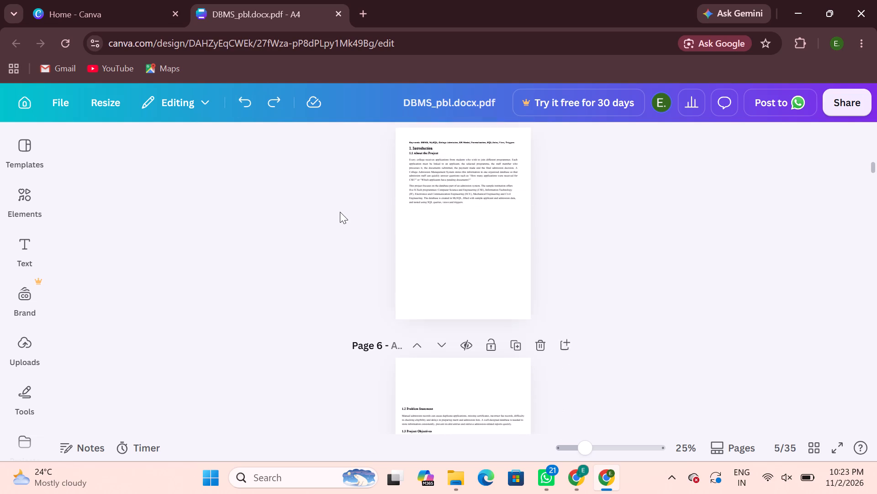
pyautogui.scroll(-1, 340, 212)
pyautogui.click(459, 215)
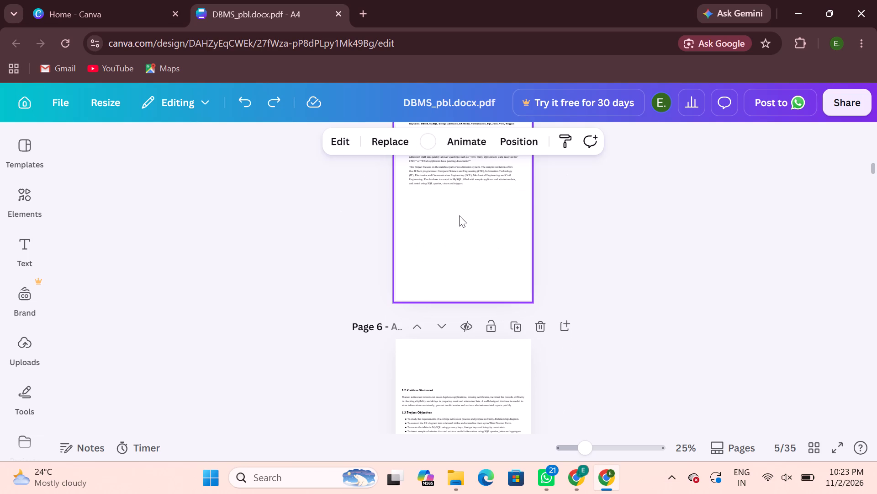
pyautogui.hotkey('ctrl', 'v')
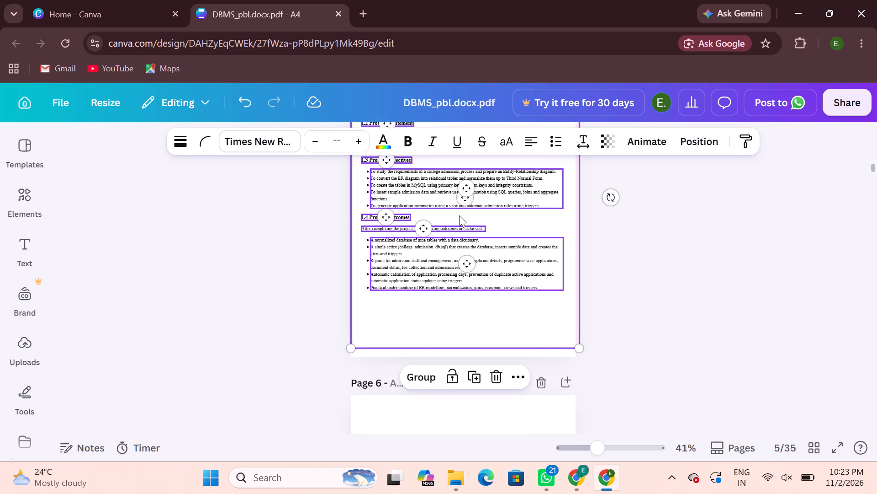
# Shrink the pasted block on page 5 proportionally so its top edge sits below the first About the Project paragraph.
pyautogui.scroll(1, 459, 215)
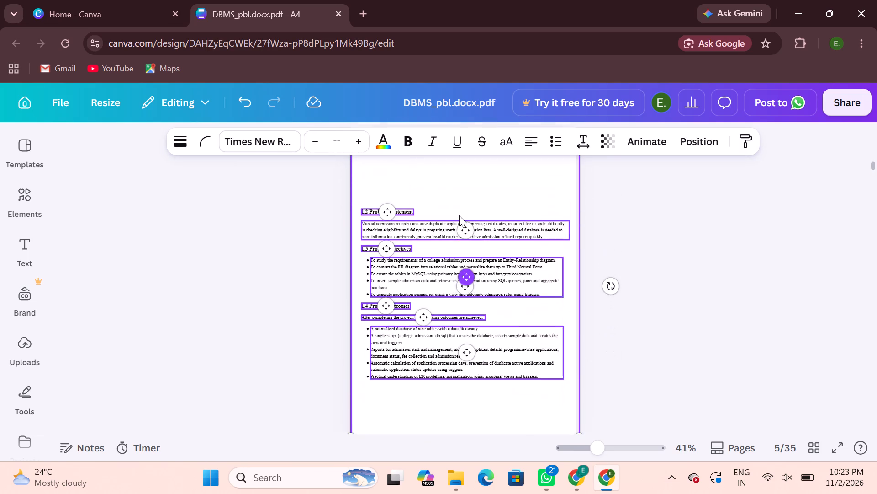
pyautogui.scroll(1, 459, 215)
pyautogui.scroll(1, 570, 184)
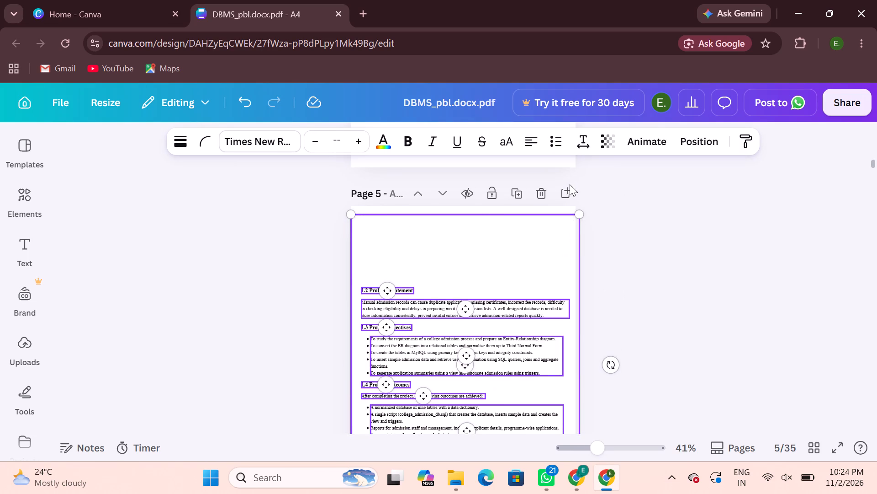
pyautogui.moveTo(578, 214); pyautogui.dragTo(550, 322)
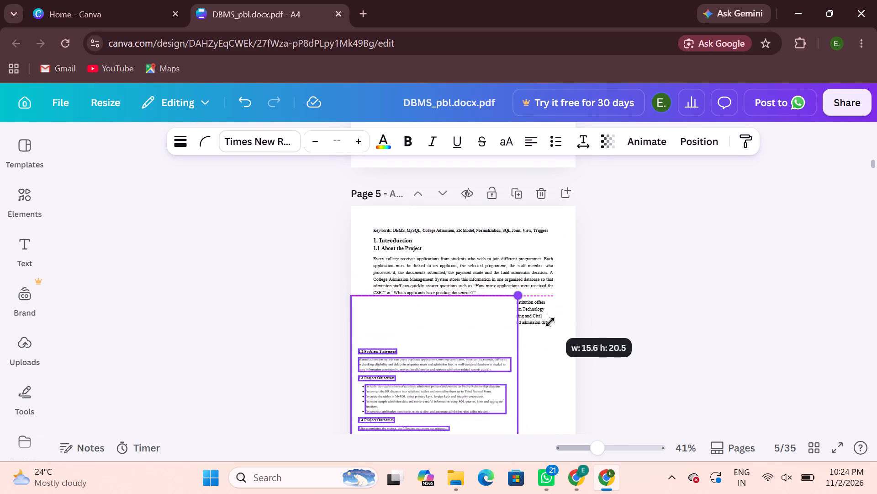
pyautogui.moveTo(550, 322); pyautogui.dragTo(584, 339)
# Move the pasted block directly below the second About the Project paragraph, aligned with the left edge of the Introduction text.
pyautogui.scroll(-1, 584, 339)
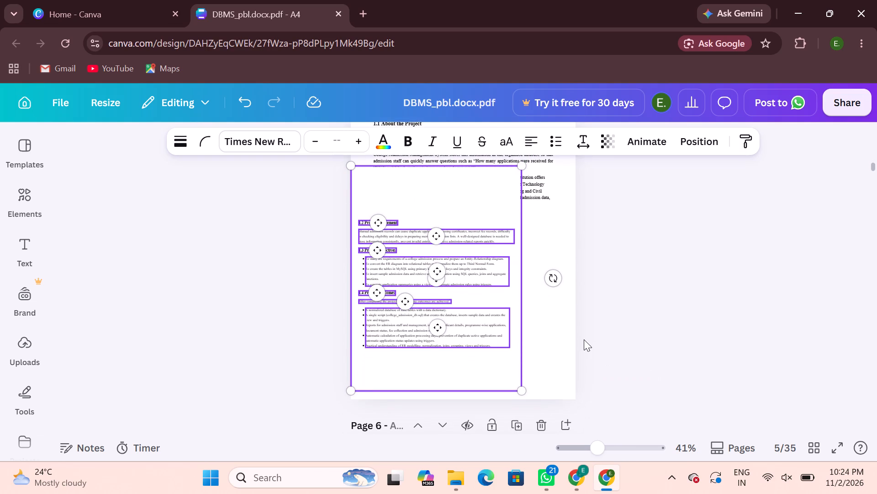
pyautogui.scroll(-1, 584, 339)
pyautogui.moveTo(467, 295); pyautogui.dragTo(478, 307)
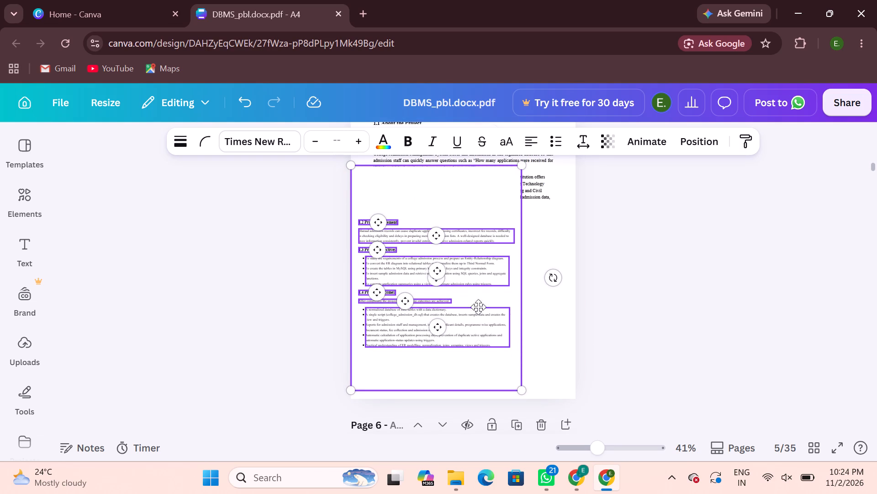
pyautogui.moveTo(478, 307); pyautogui.dragTo(487, 346)
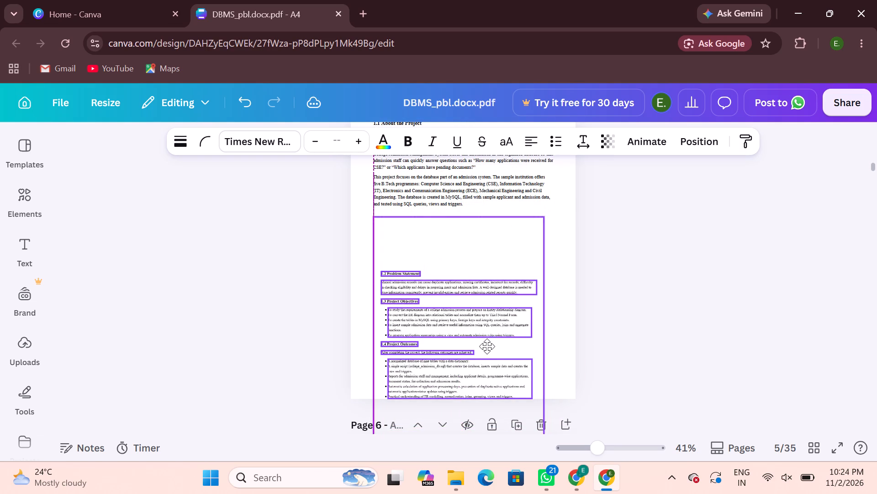
pyautogui.moveTo(487, 346); pyautogui.dragTo(495, 344)
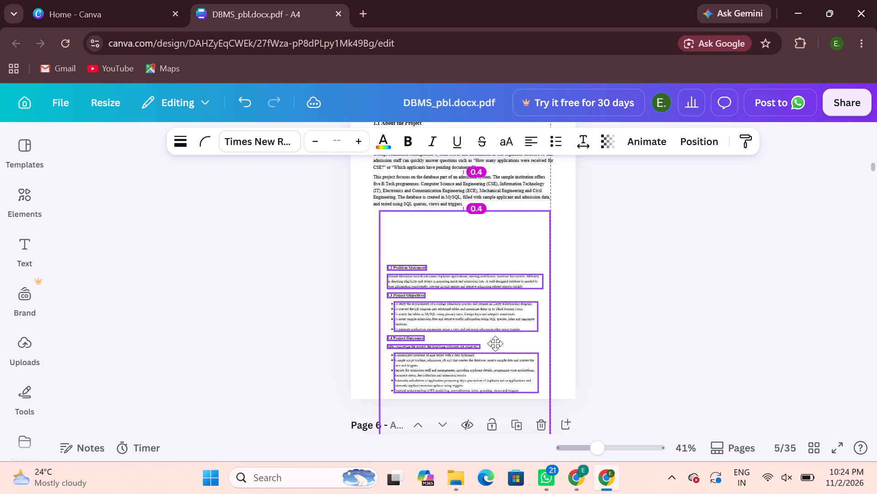
pyautogui.moveTo(495, 344); pyautogui.dragTo(489, 341)
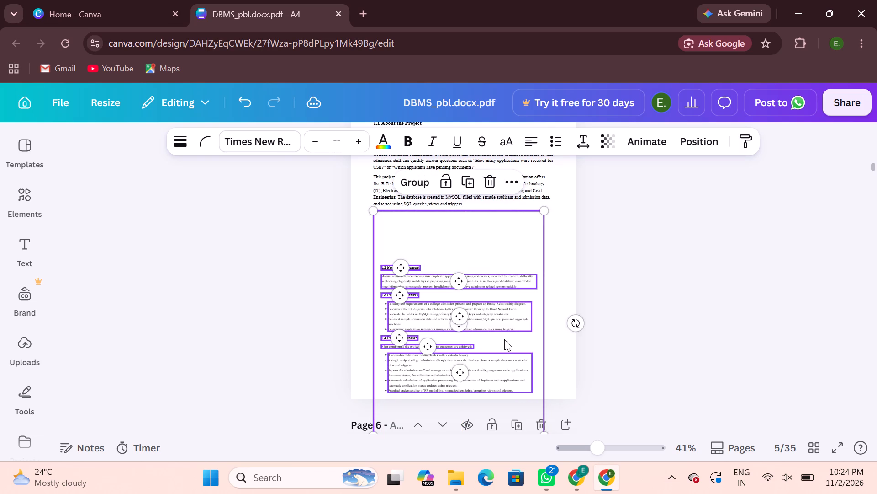
# Shrink the pasted block further to fit within page 5 and lower it to the page's bottom edge, keeping its left alignment.
pyautogui.scroll(-1, 514, 382)
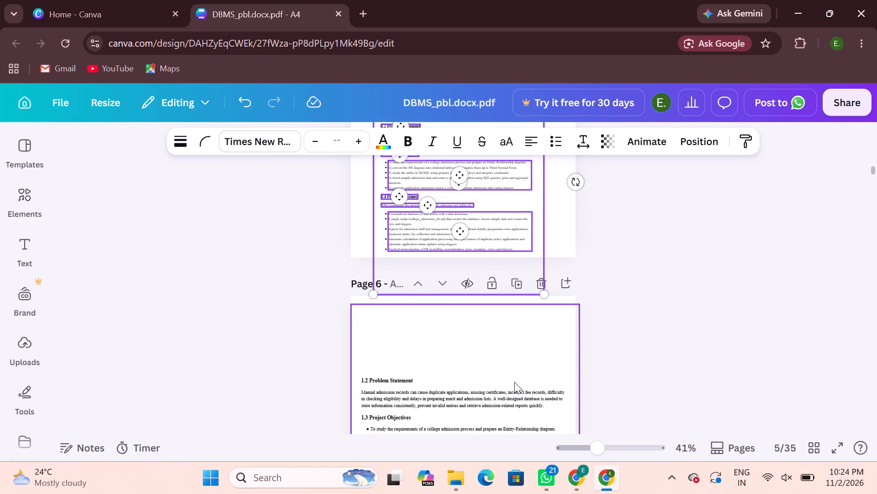
pyautogui.moveTo(544, 289); pyautogui.dragTo(520, 237)
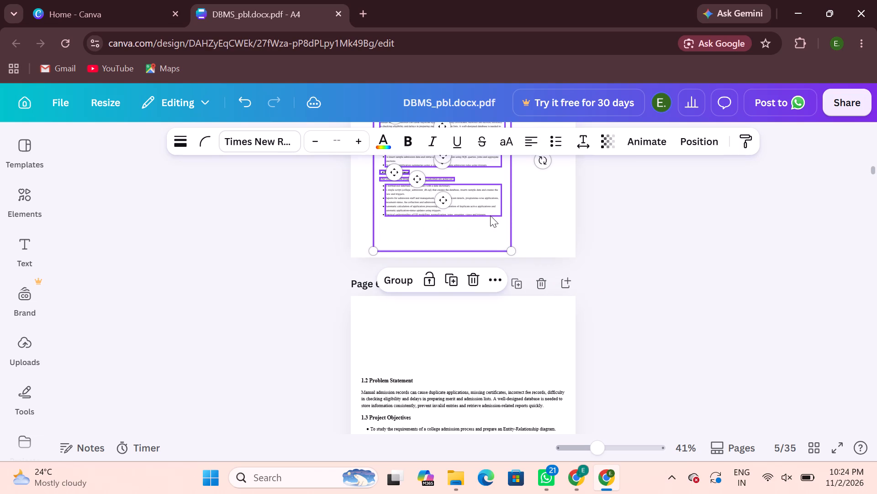
pyautogui.scroll(1, 490, 215)
pyautogui.moveTo(463, 243); pyautogui.dragTo(463, 252)
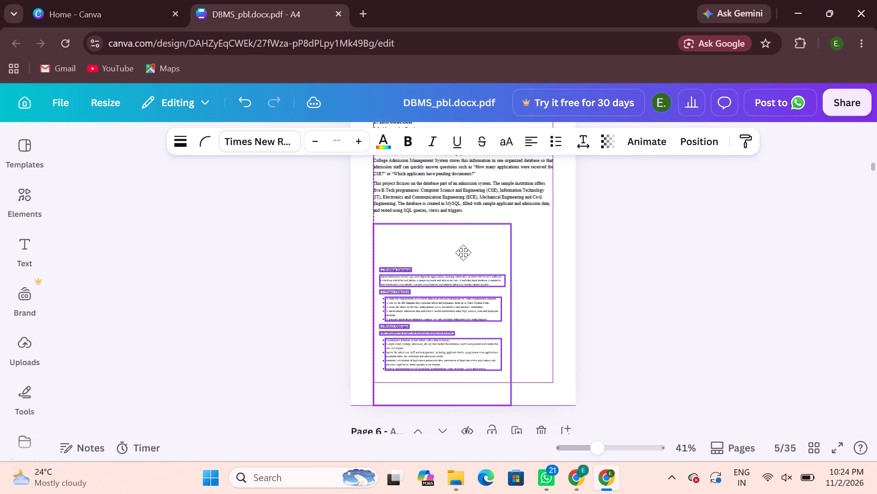
pyautogui.moveTo(463, 252); pyautogui.dragTo(464, 253)
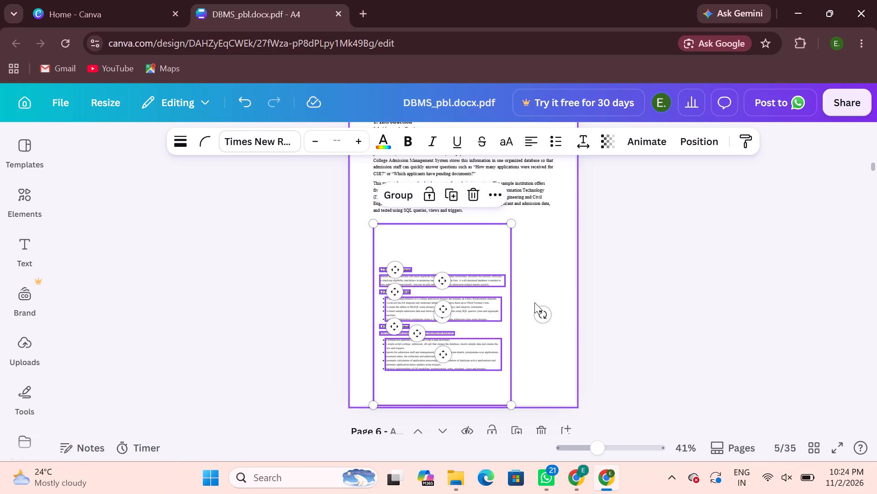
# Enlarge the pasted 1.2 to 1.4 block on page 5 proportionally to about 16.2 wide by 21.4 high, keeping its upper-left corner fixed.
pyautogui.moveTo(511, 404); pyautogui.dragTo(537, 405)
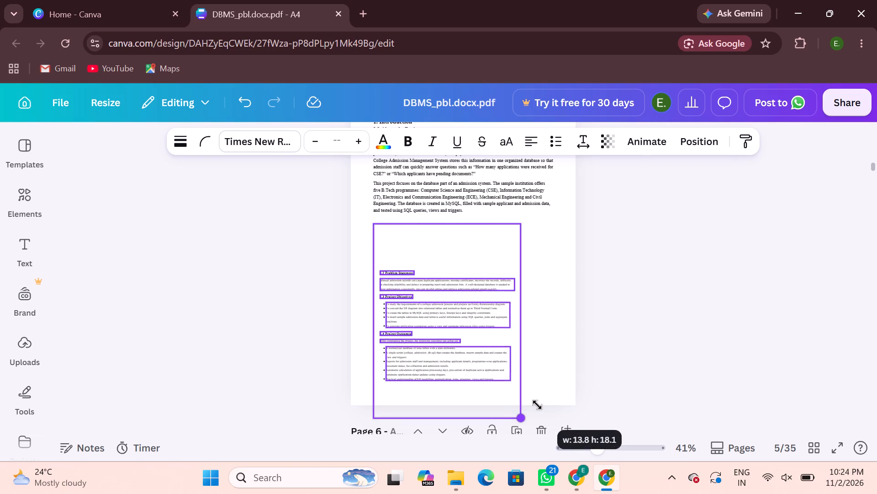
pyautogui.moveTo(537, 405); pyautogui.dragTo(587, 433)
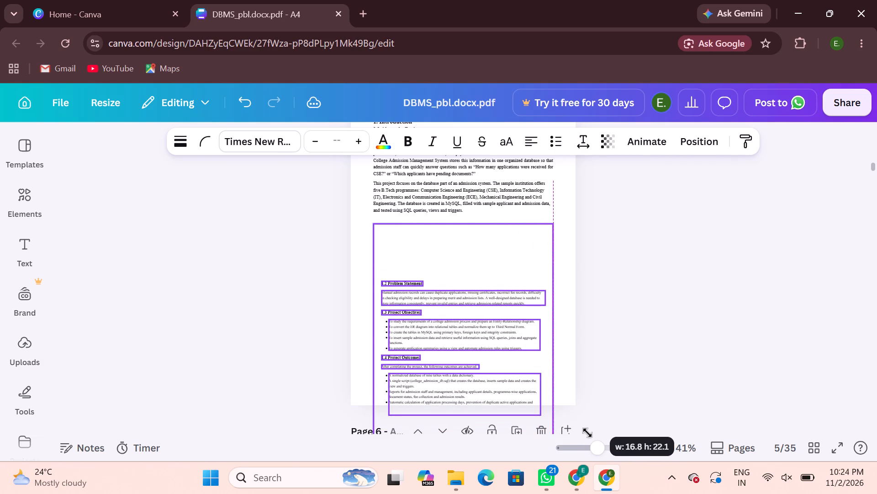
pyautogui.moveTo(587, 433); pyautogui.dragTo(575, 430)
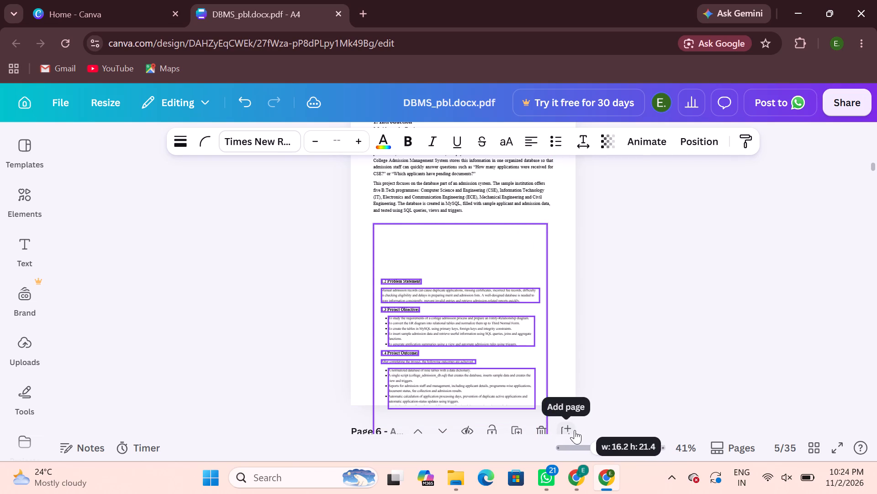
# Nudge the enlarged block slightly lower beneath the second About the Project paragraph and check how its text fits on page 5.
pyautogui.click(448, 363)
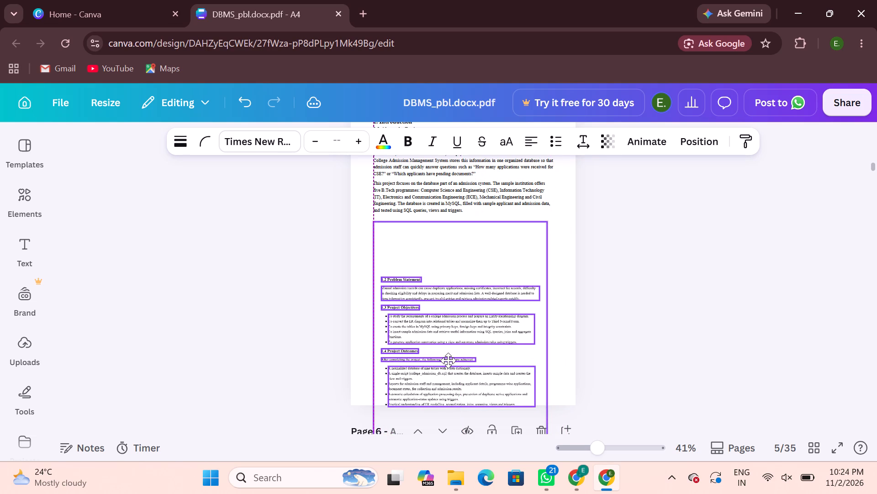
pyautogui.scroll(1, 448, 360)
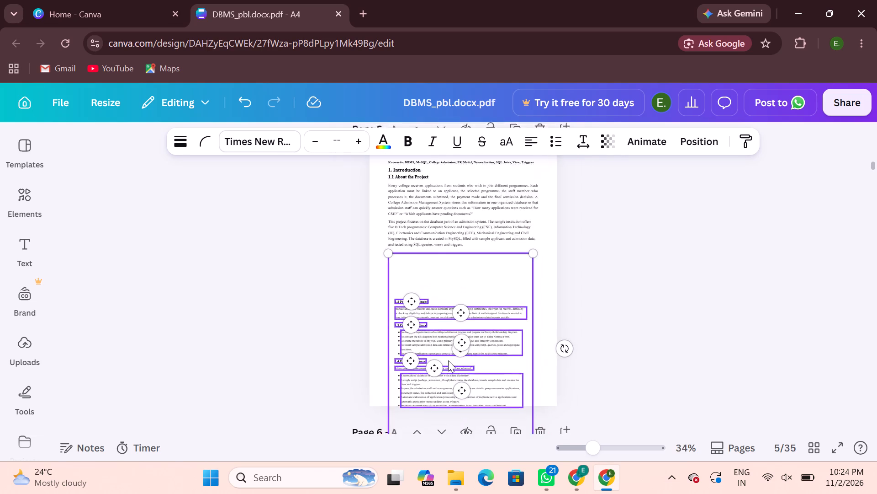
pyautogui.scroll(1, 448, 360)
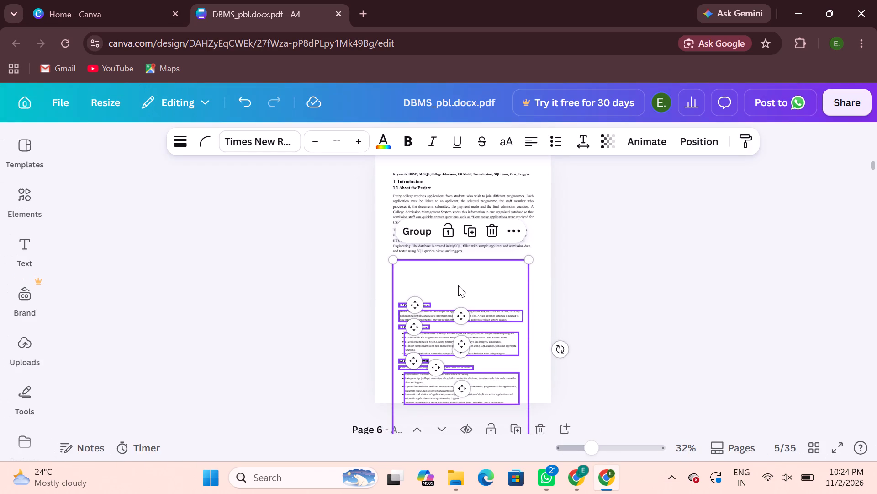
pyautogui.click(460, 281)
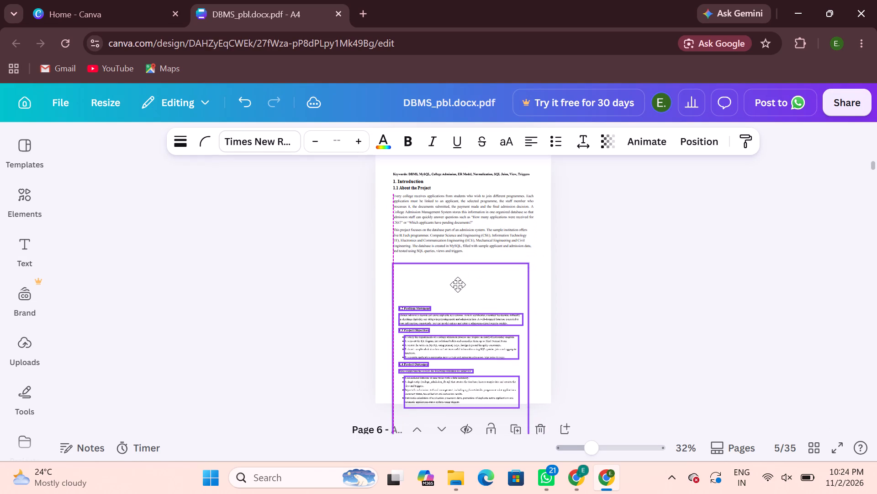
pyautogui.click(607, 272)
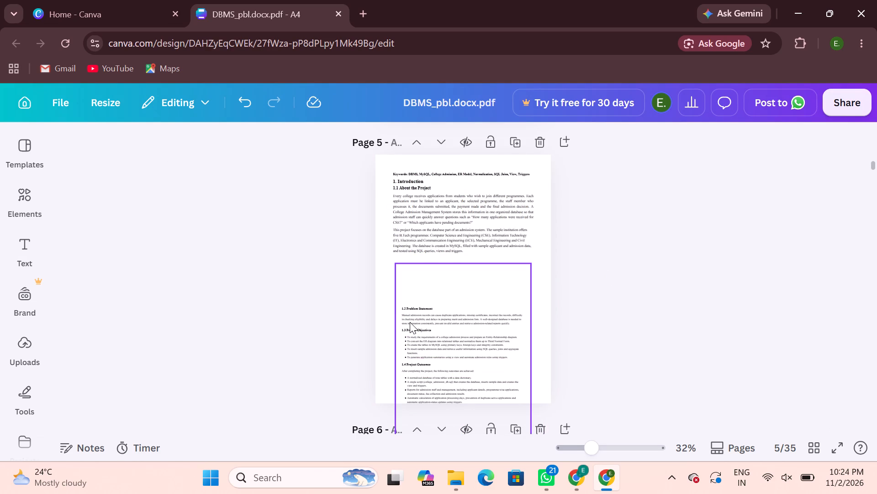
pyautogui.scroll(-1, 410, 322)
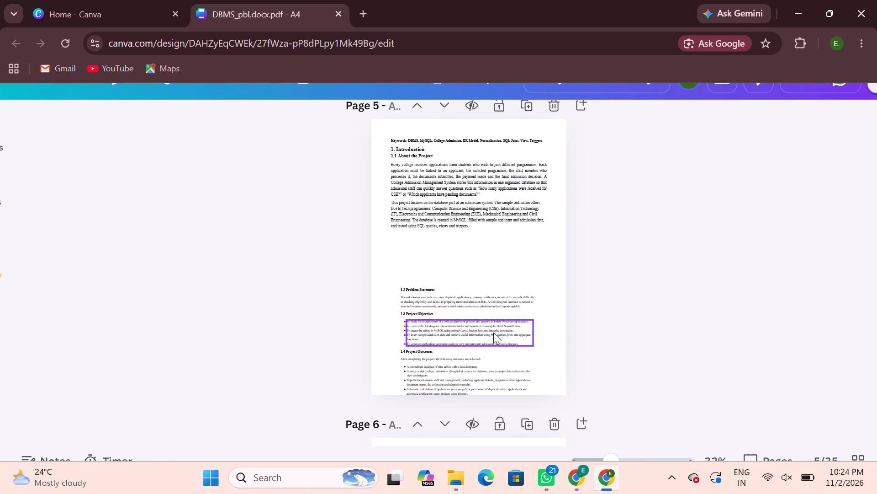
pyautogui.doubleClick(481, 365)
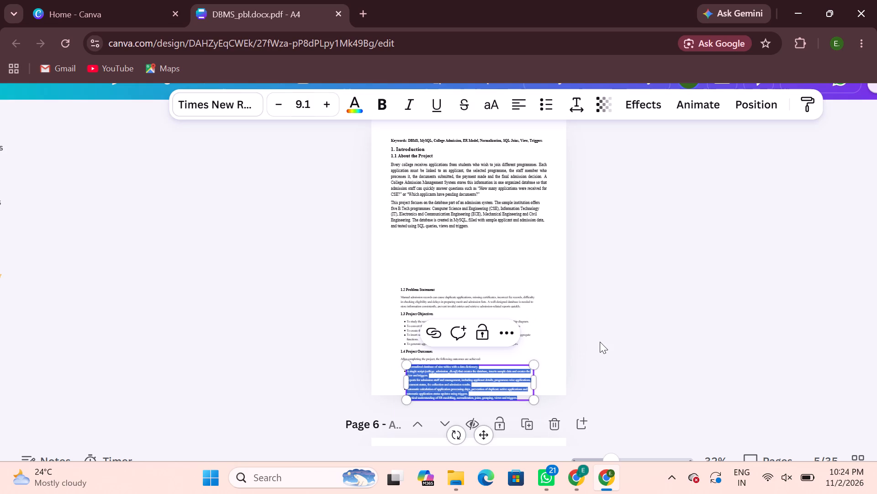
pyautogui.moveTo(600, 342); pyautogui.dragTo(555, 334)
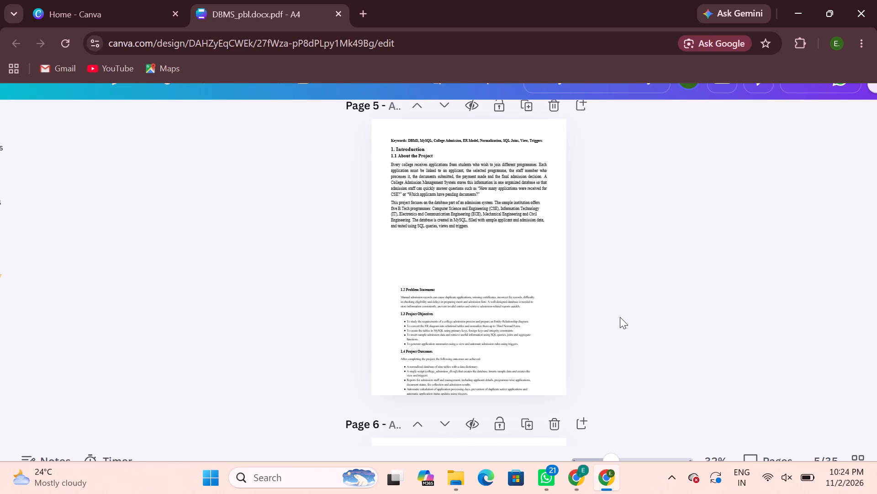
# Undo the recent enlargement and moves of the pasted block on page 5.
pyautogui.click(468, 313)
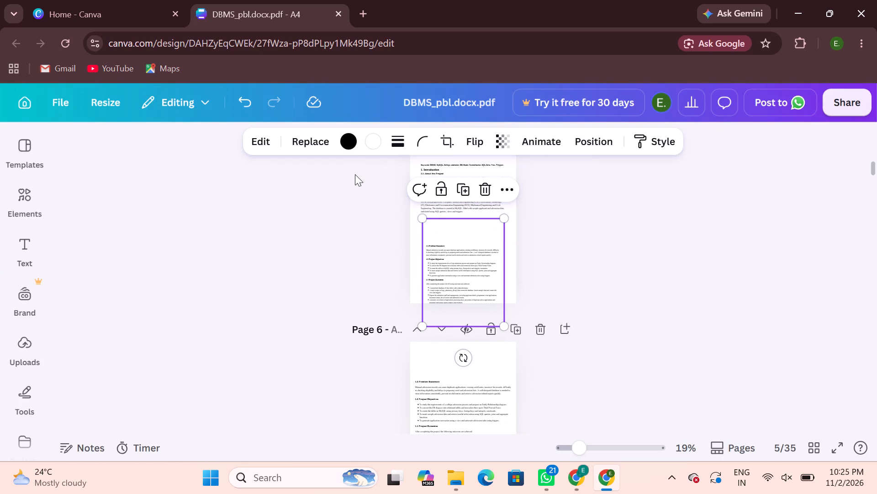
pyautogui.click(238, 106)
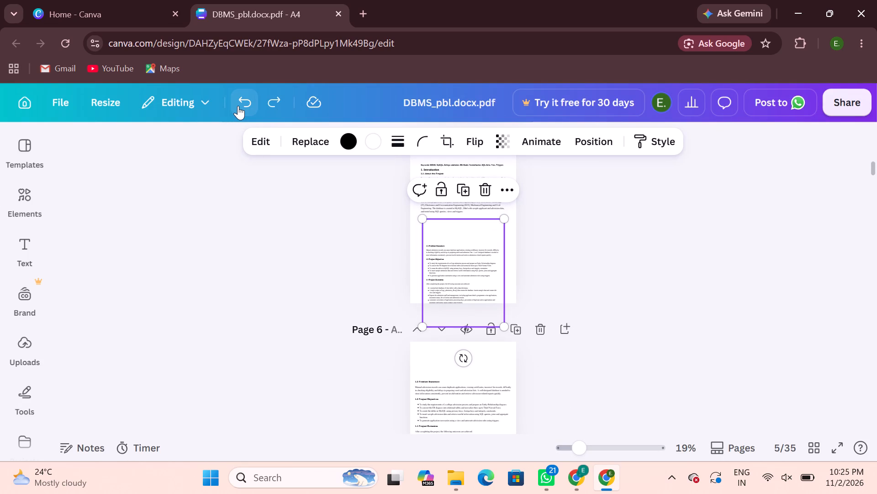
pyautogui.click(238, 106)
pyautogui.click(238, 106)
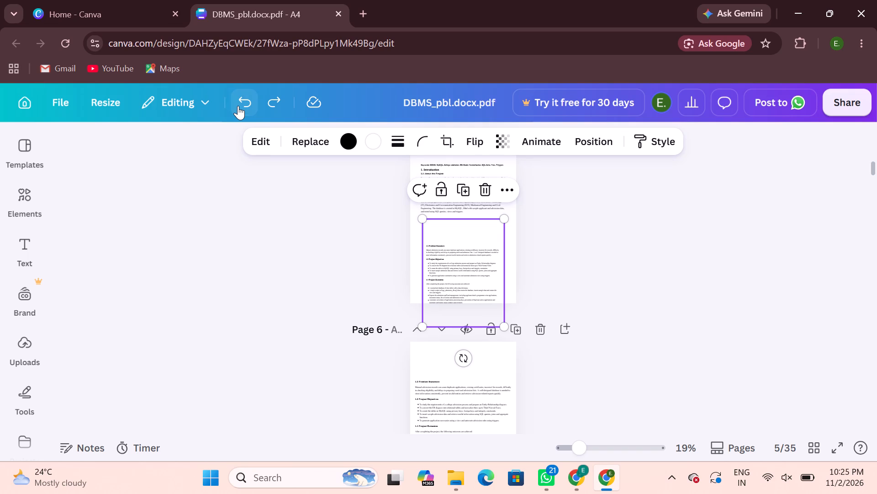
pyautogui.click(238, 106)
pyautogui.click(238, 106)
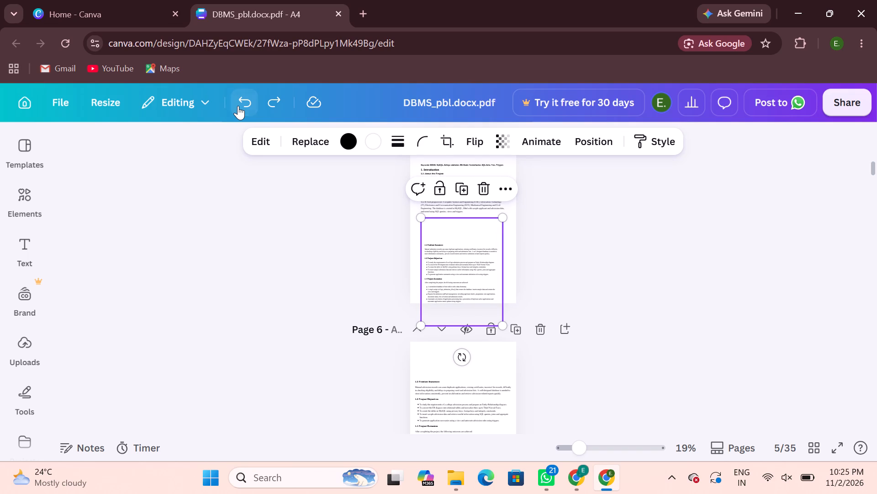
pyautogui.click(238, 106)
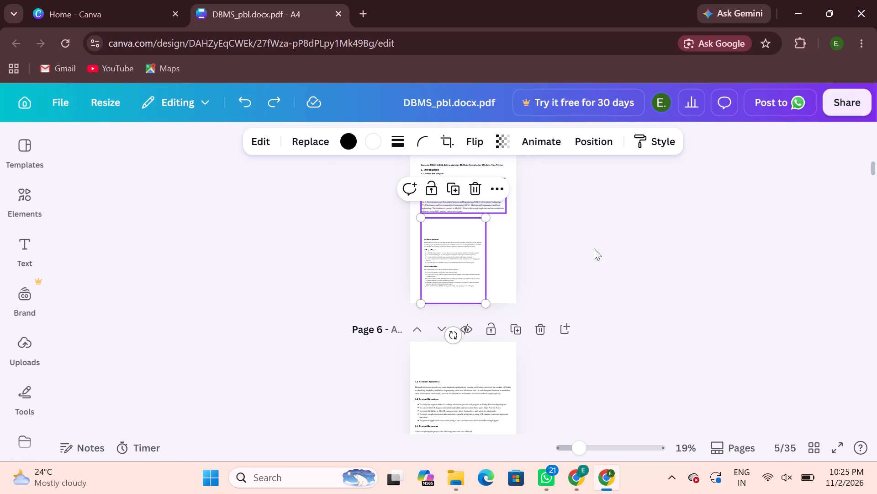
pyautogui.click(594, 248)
# Move the 1.2 Problem Statement heading directly below the second About the Project paragraph, aligned with that paragraph's left edge.
pyautogui.click(481, 245)
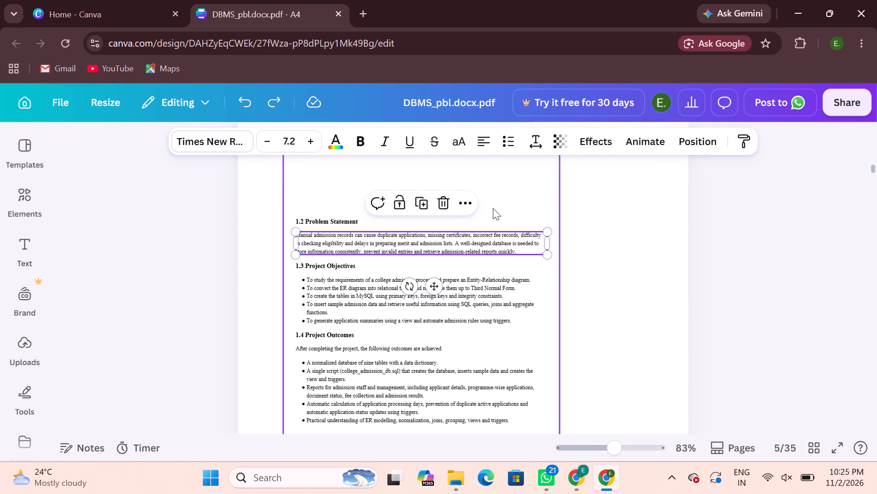
pyautogui.scroll(1, 493, 208)
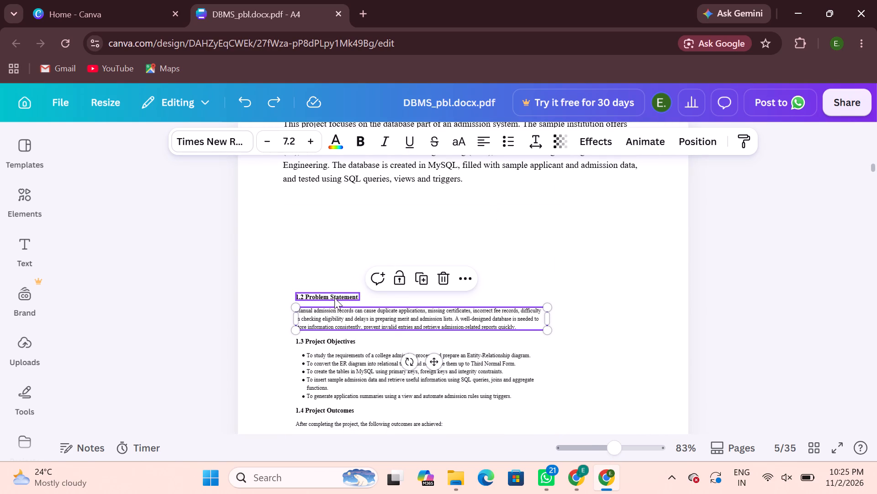
pyautogui.moveTo(333, 300); pyautogui.dragTo(317, 204)
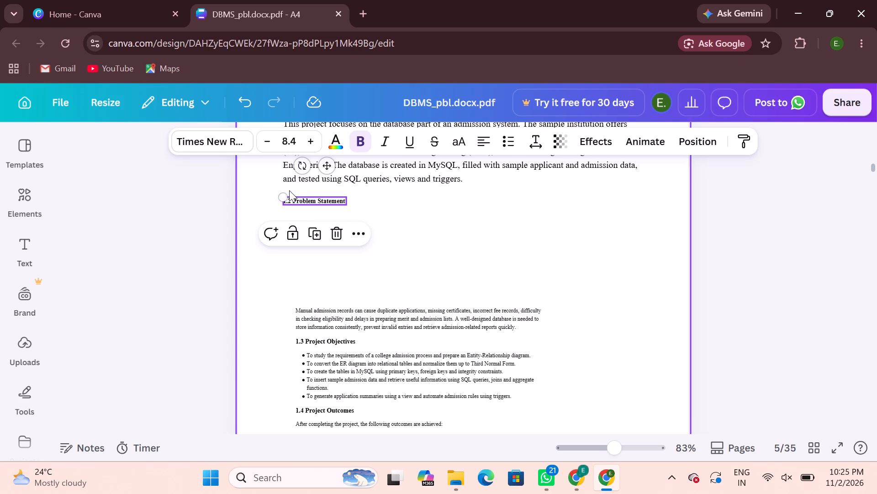
# Scale the 1.2 Problem Statement heading up to font size 11.5 and realign it with the left edge of the Introduction text.
pyautogui.moveTo(282, 192); pyautogui.dragTo(260, 180)
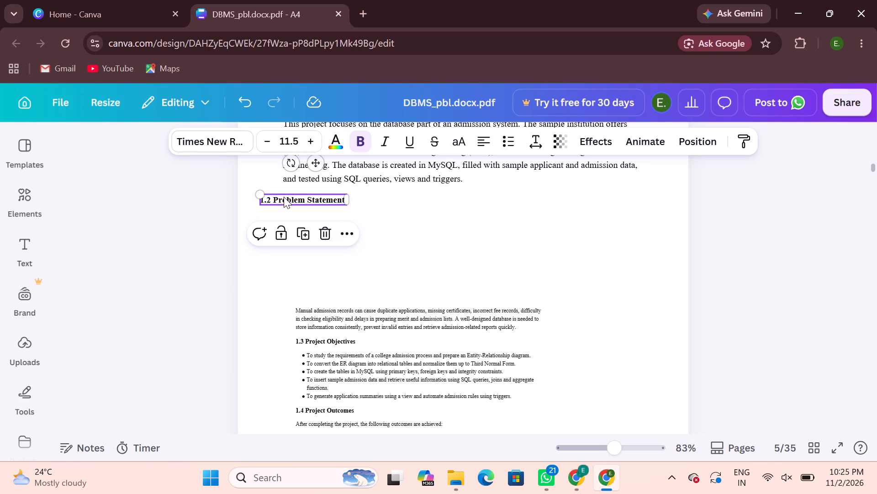
pyautogui.moveTo(284, 197); pyautogui.dragTo(309, 194)
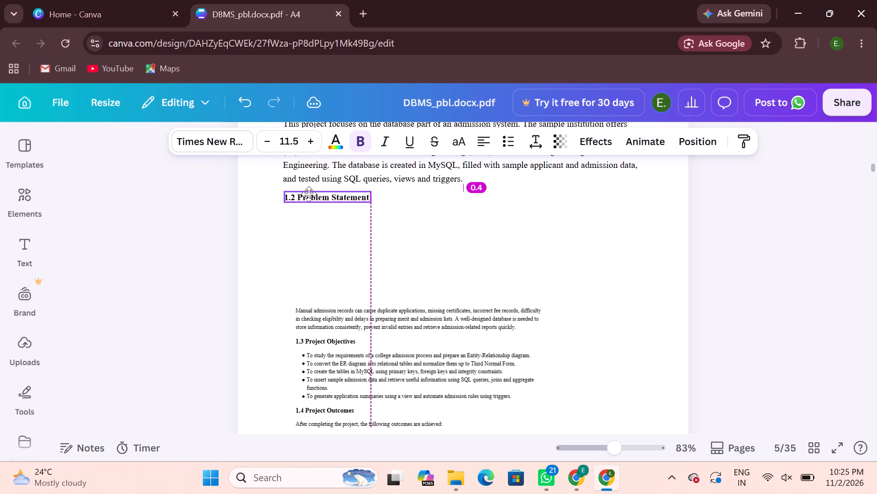
pyautogui.moveTo(309, 194); pyautogui.dragTo(319, 195)
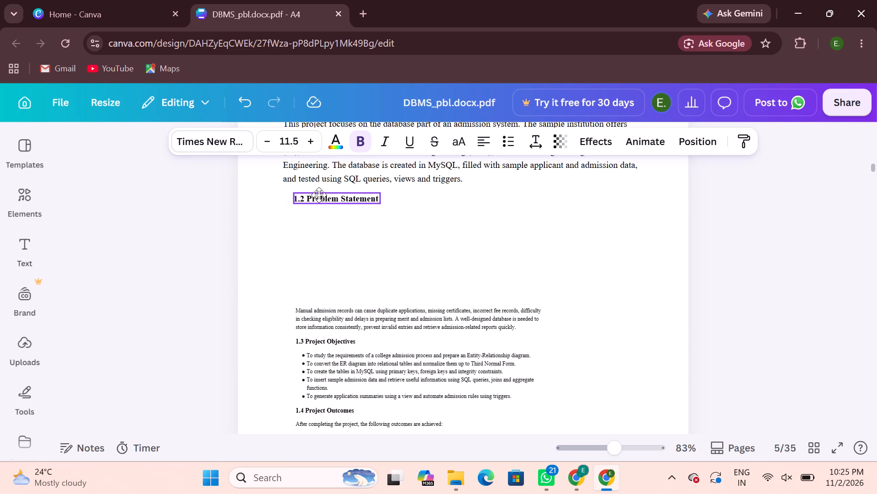
pyautogui.moveTo(319, 195); pyautogui.dragTo(303, 194)
# Move the 1.2 Problem Statement heading slightly lower and inward, leaving more space below the second About the Project paragraph.
pyautogui.scroll(1, 386, 209)
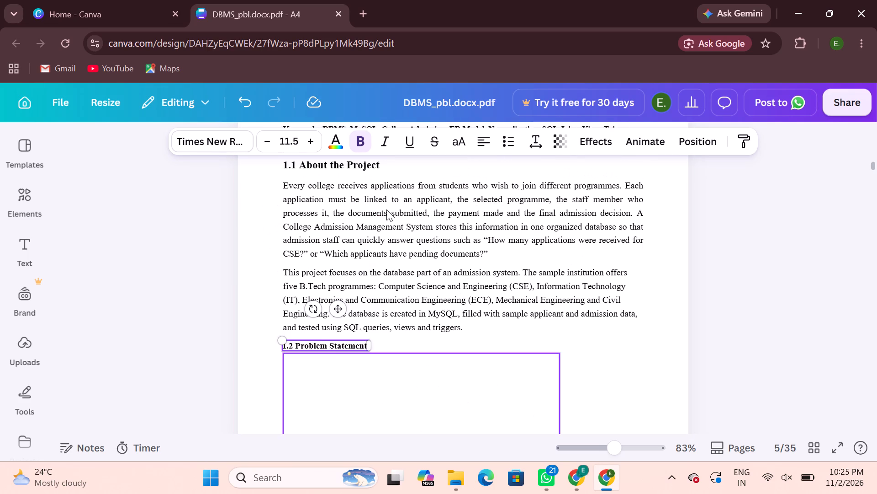
pyautogui.scroll(1, 386, 209)
pyautogui.hscroll(1, 386, 209)
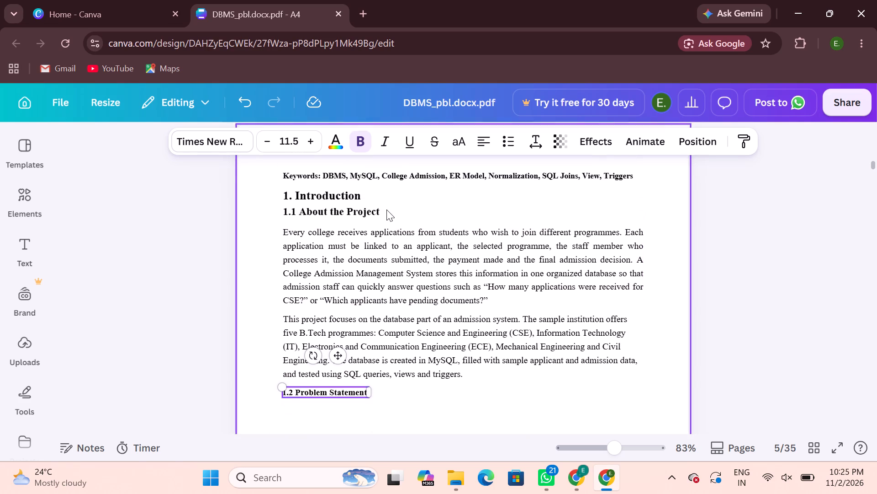
pyautogui.hscroll(1, 386, 209)
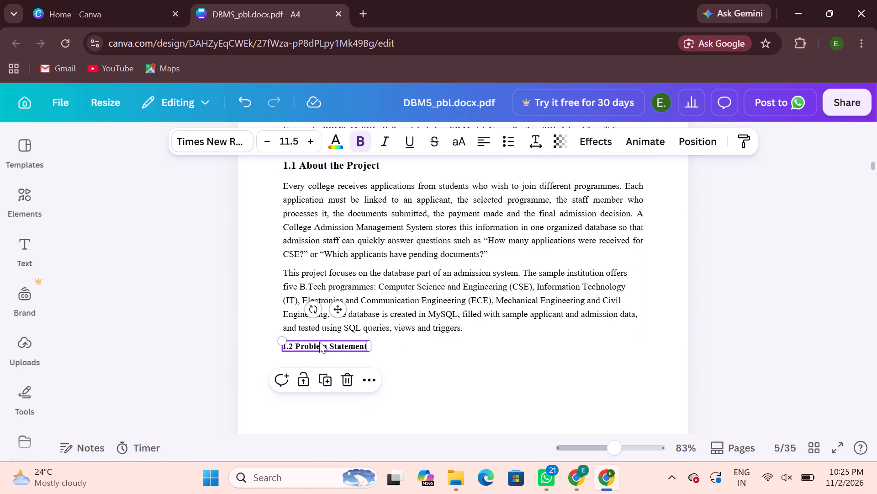
pyautogui.moveTo(323, 346); pyautogui.dragTo(342, 357)
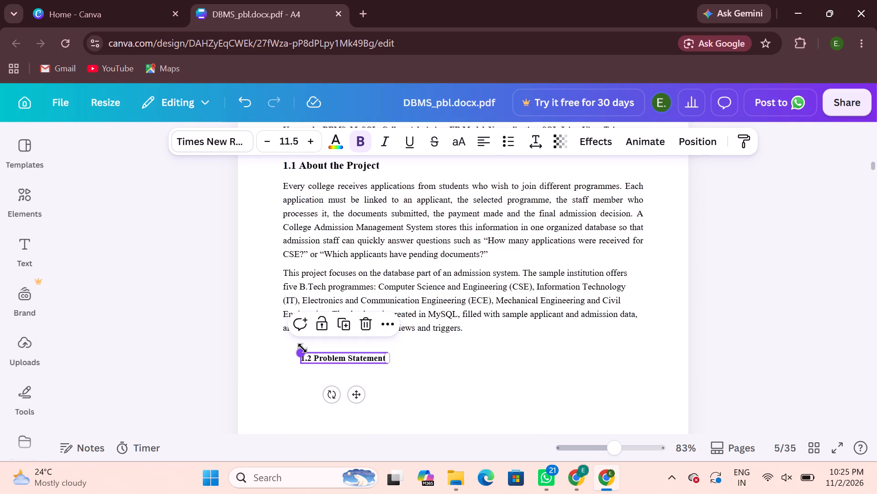
pyautogui.click(300, 345)
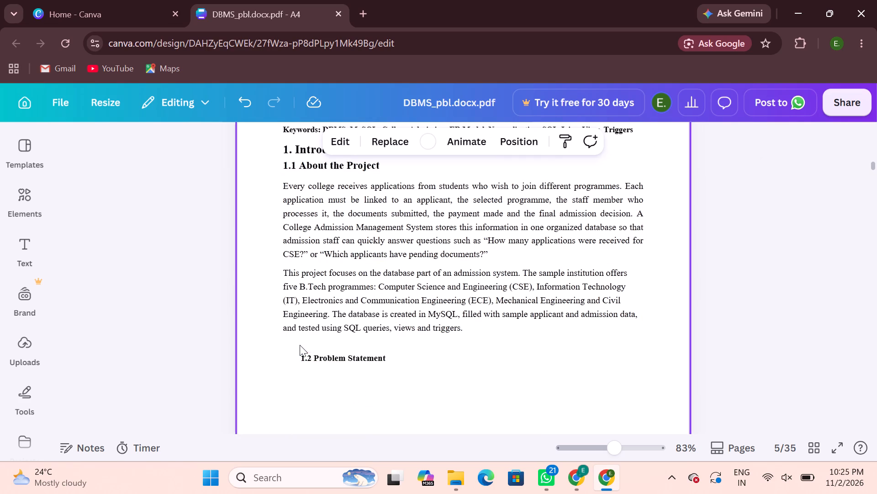
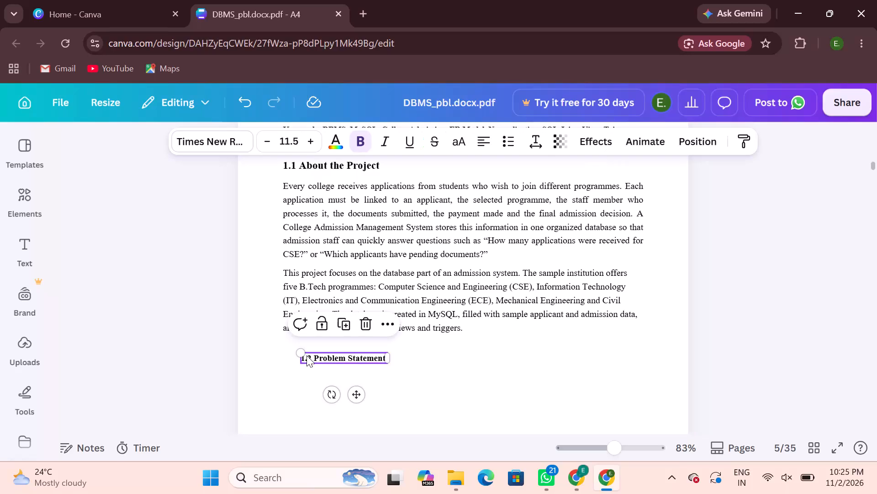
# Scale the 1.2 Problem Statement heading up to font size 13.9, with its left edge aligned to the body text above.
pyautogui.moveTo(302, 353); pyautogui.dragTo(287, 344)
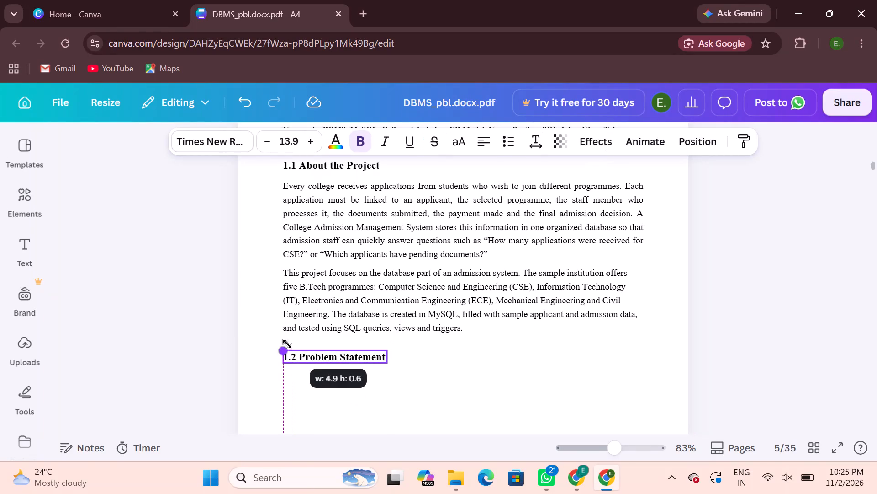
pyautogui.moveTo(287, 344); pyautogui.dragTo(285, 343)
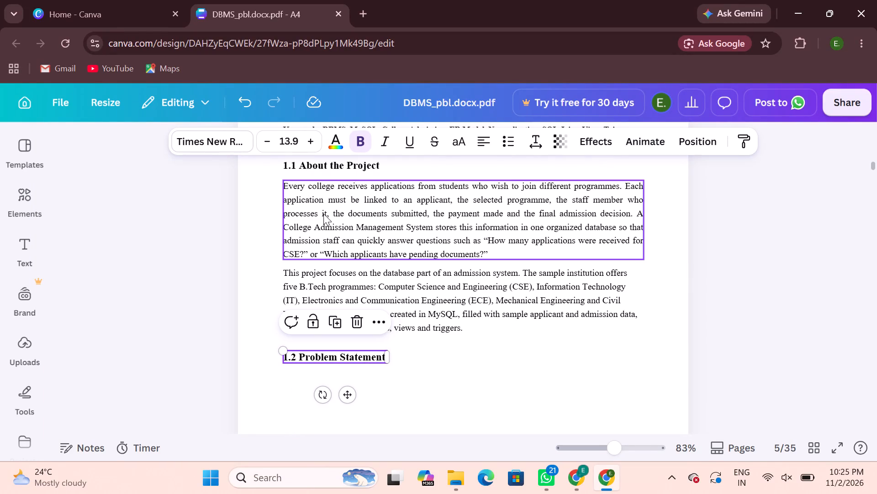
pyautogui.click(331, 168)
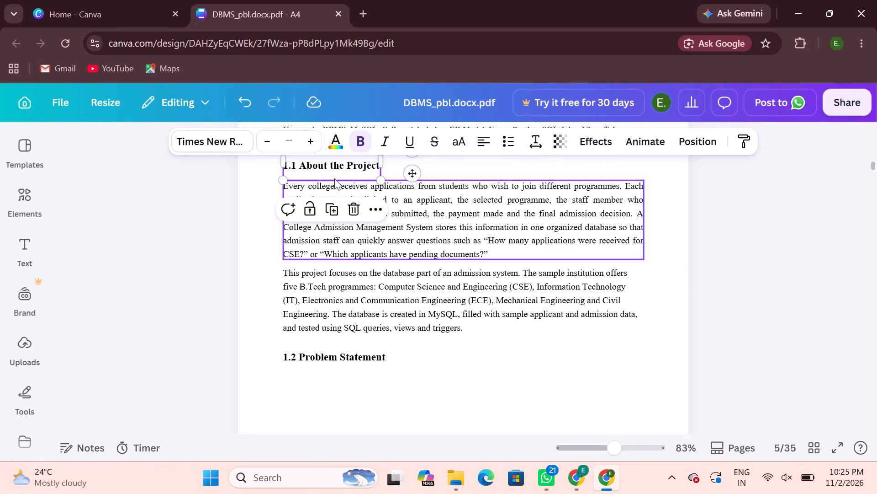
pyautogui.scroll(1, 334, 178)
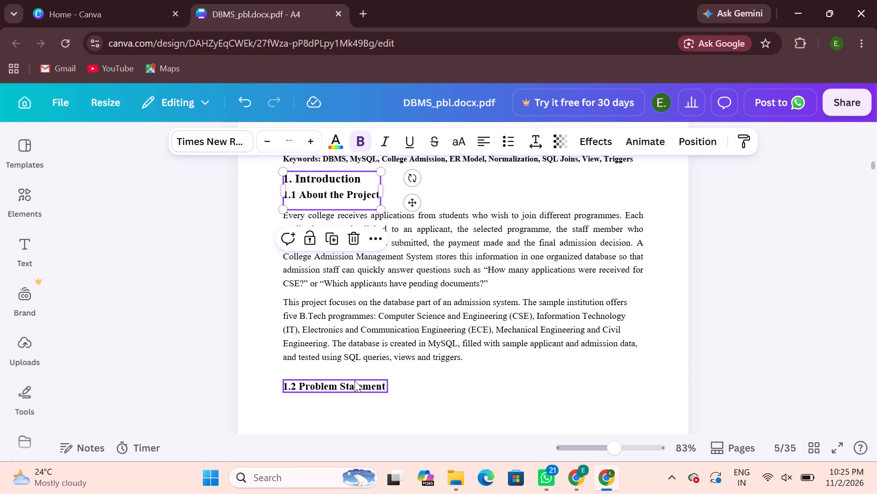
# Move the 1.2 Problem Statement heading up closer beneath the second About the Project paragraph, aligned with that paragraph's left edge.
pyautogui.moveTo(354, 381); pyautogui.dragTo(401, 376)
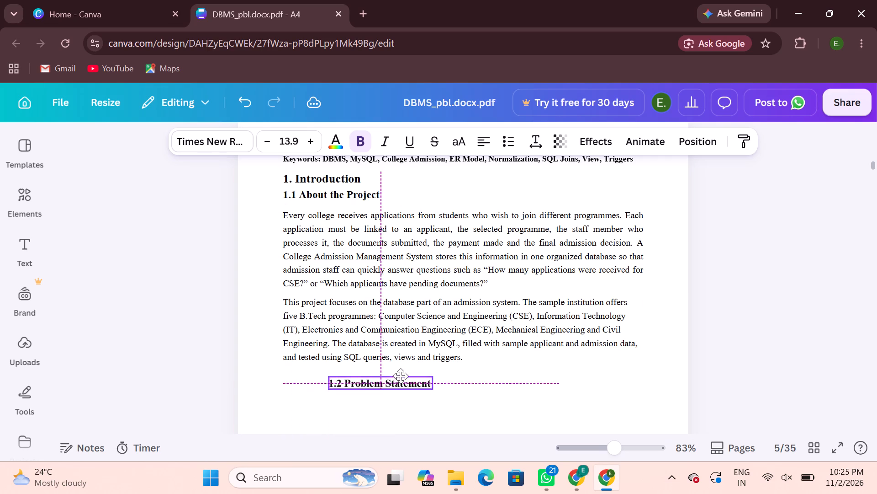
pyautogui.moveTo(401, 376); pyautogui.dragTo(306, 368)
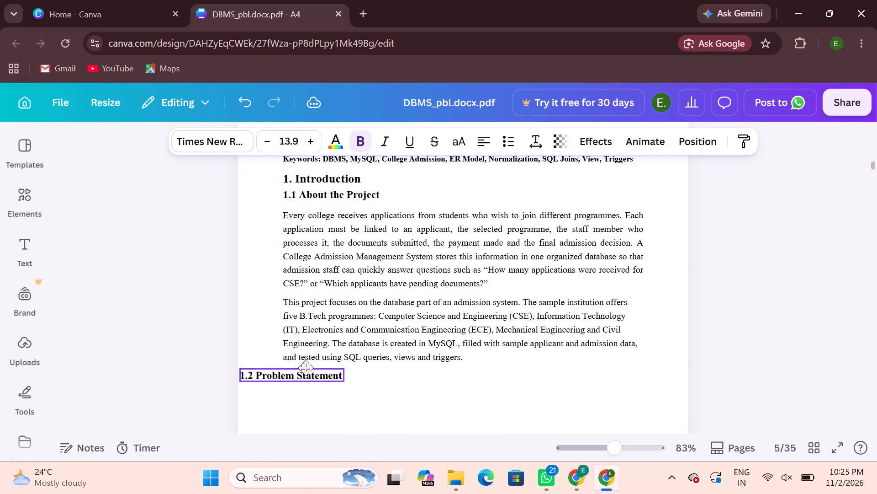
pyautogui.moveTo(306, 368); pyautogui.dragTo(357, 370)
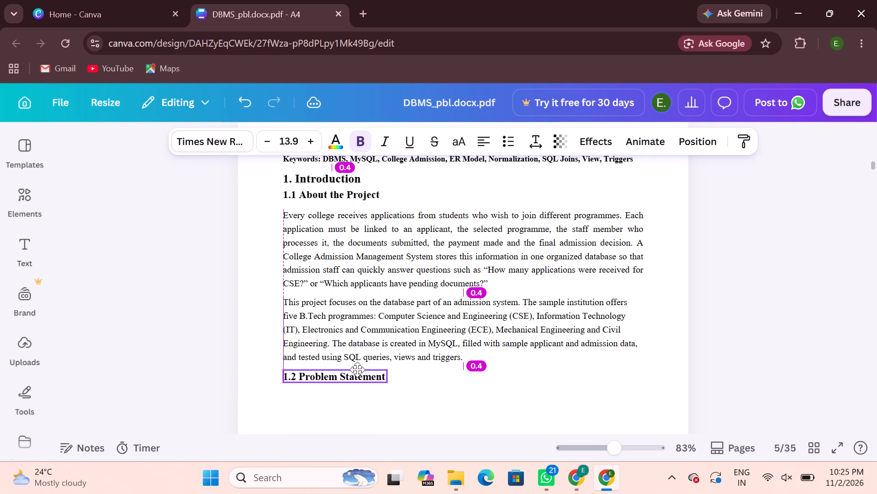
pyautogui.moveTo(357, 370); pyautogui.dragTo(357, 369)
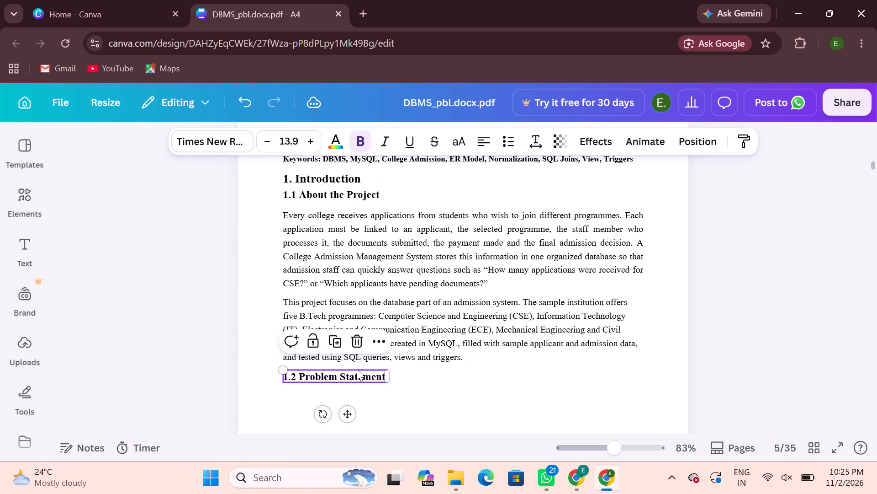
pyautogui.click(434, 344)
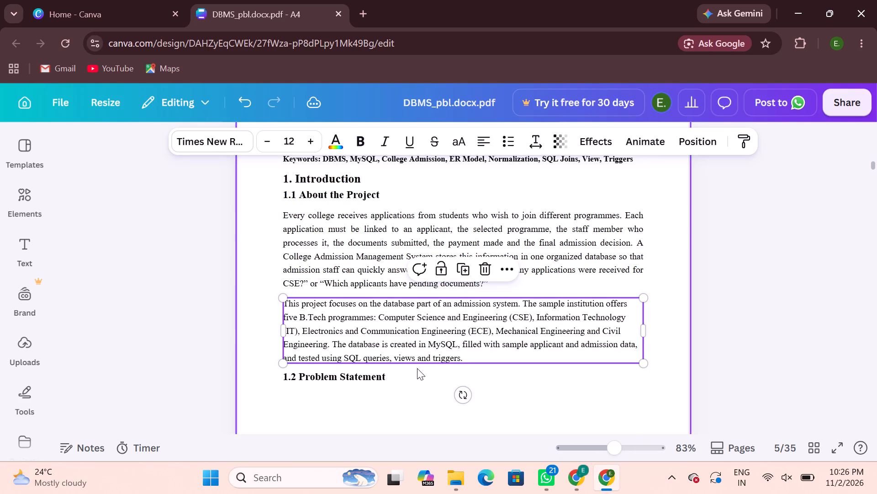
pyautogui.click(375, 378)
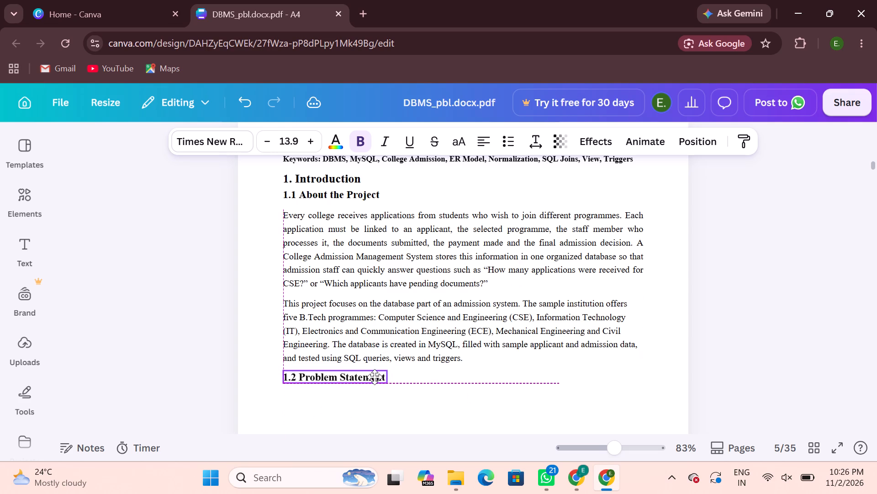
# Move the Manual admission records paragraph up beneath the 1.2 Problem Statement heading, aligned with the heading's left edge.
pyautogui.scroll(-2, 412, 408)
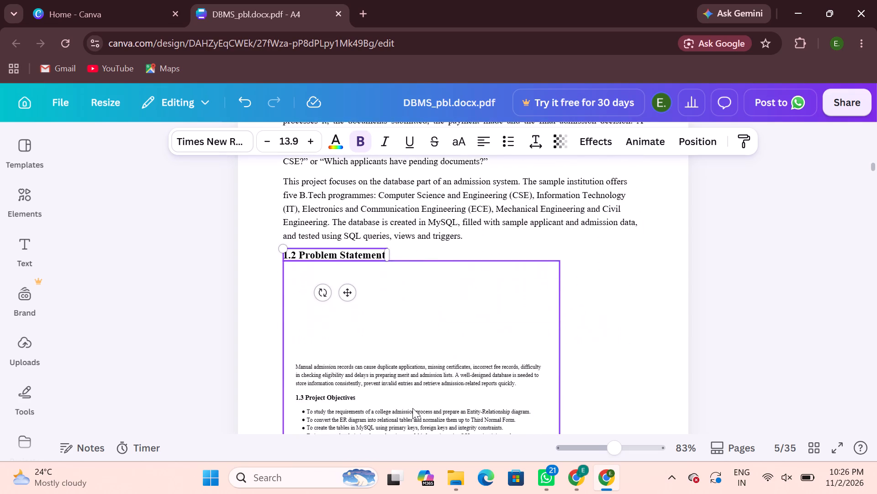
pyautogui.scroll(-1, 412, 408)
pyautogui.moveTo(385, 298); pyautogui.dragTo(371, 206)
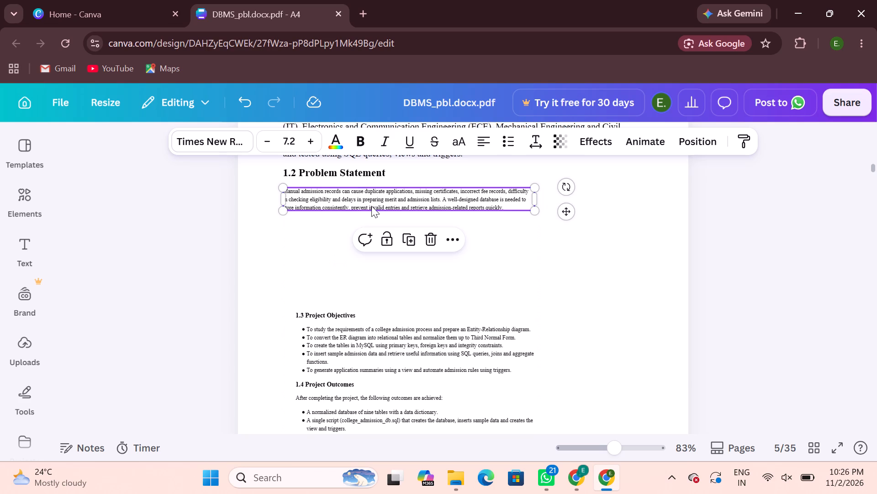
# Scale the Problem Statement paragraph up to font size 9.1 and widen its text box to just short of the body text's right margin.
pyautogui.click(534, 201)
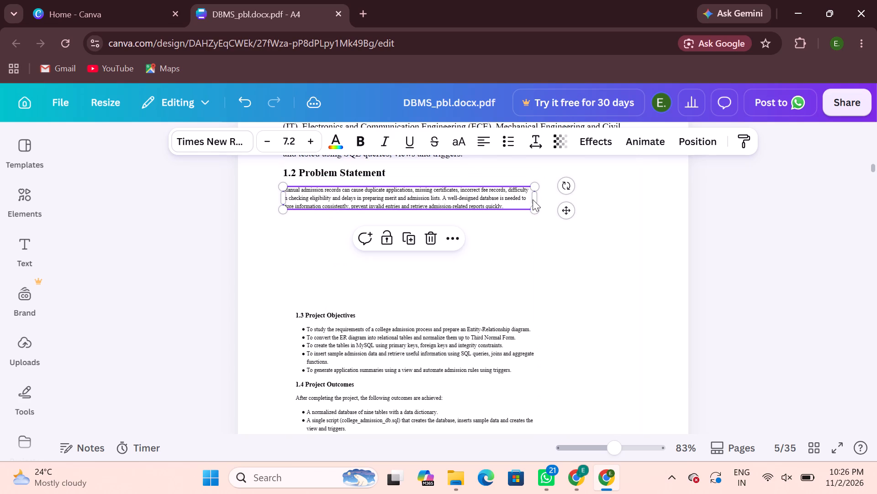
pyautogui.moveTo(533, 206); pyautogui.dragTo(594, 265)
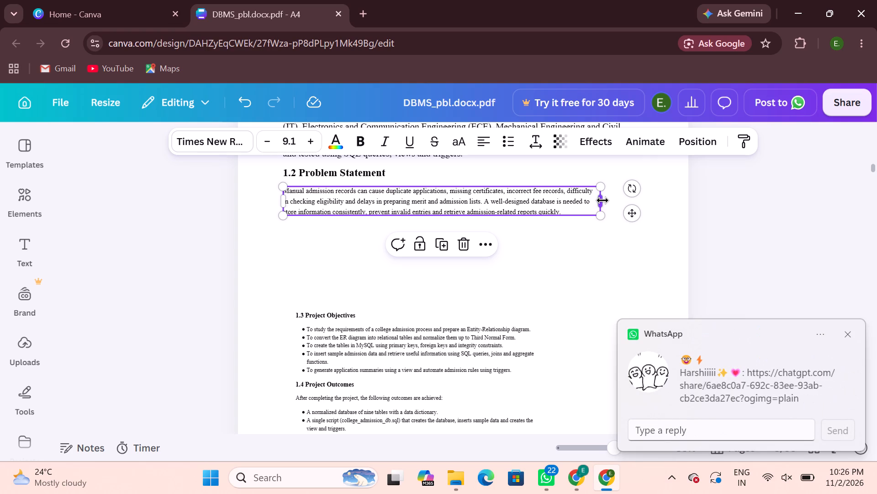
pyautogui.moveTo(602, 201); pyautogui.dragTo(674, 209)
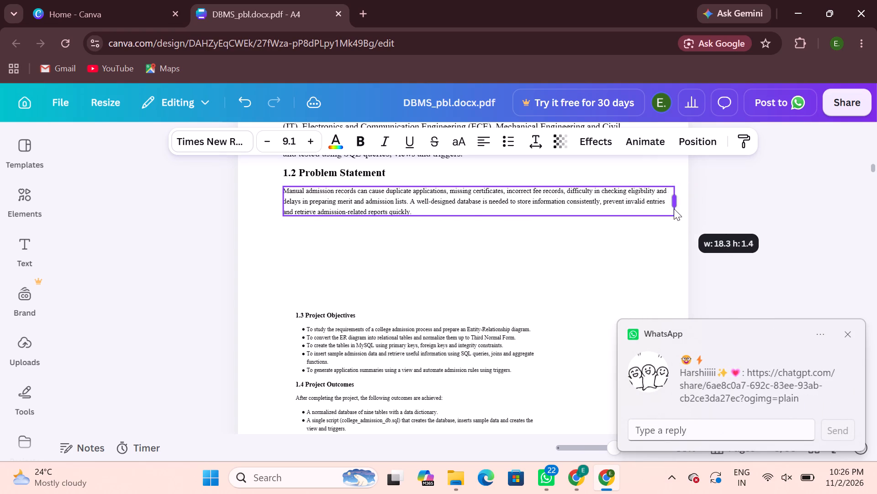
pyautogui.moveTo(674, 209); pyautogui.dragTo(644, 209)
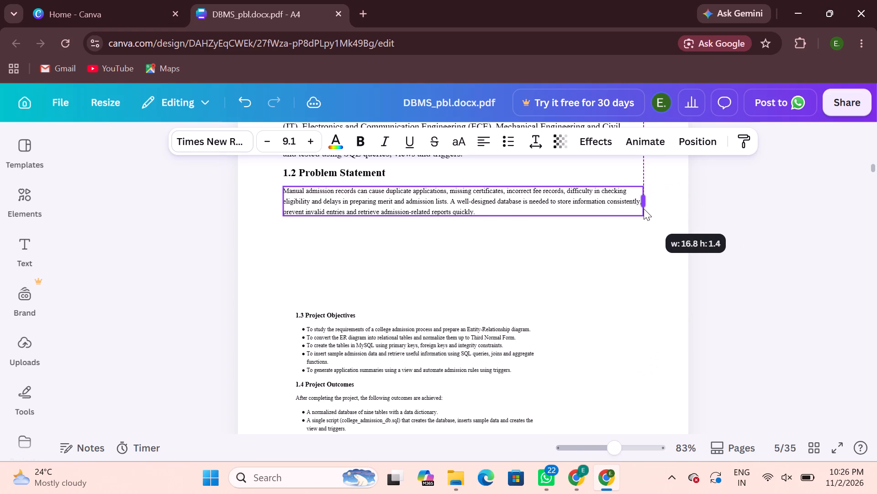
pyautogui.moveTo(644, 209); pyautogui.dragTo(637, 212)
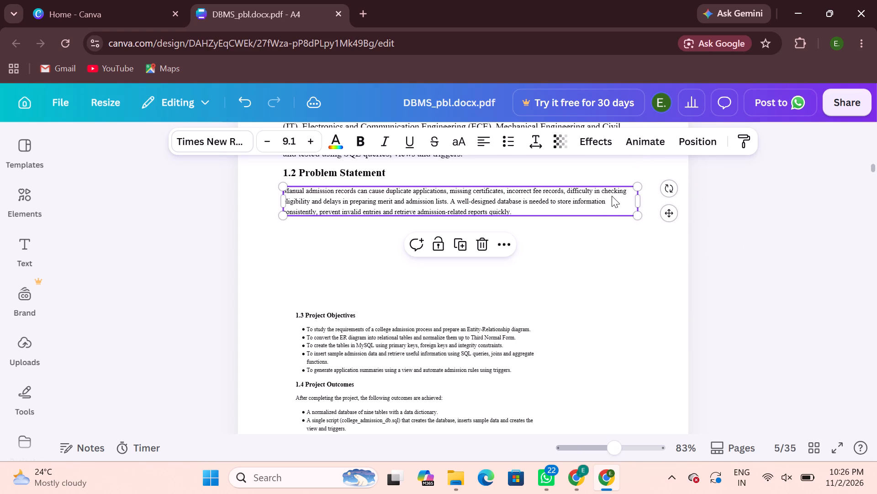
# Adjust the Problem Statement paragraph's vertical position so it sits close beneath its heading, about 4.6 above the 1.3 Project Objectives heading.
pyautogui.moveTo(612, 196); pyautogui.dragTo(610, 200)
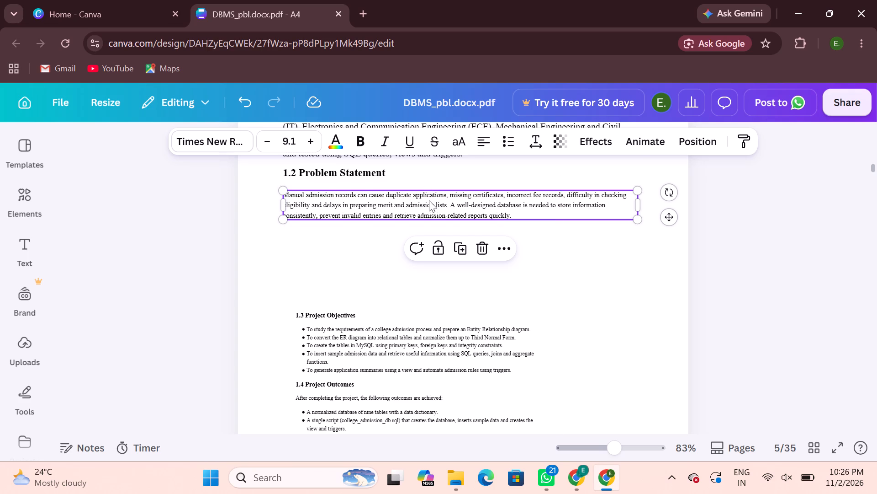
pyautogui.moveTo(429, 200); pyautogui.dragTo(429, 193)
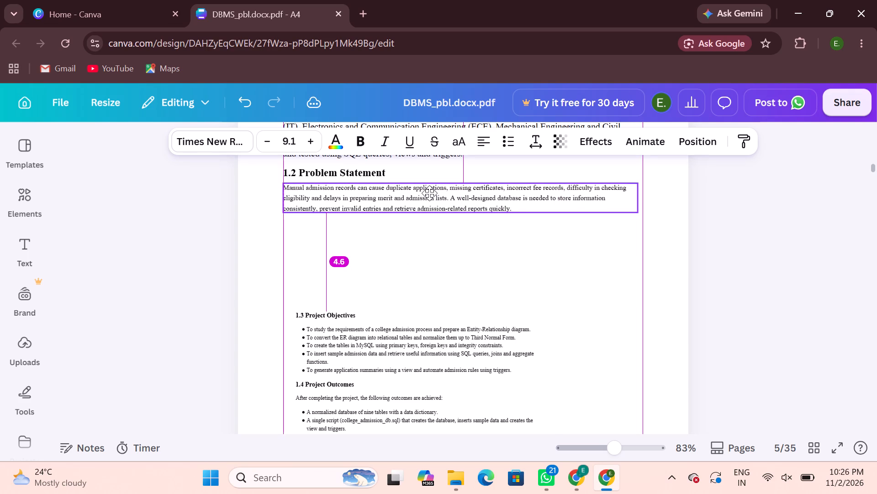
pyautogui.moveTo(429, 193); pyautogui.dragTo(430, 193)
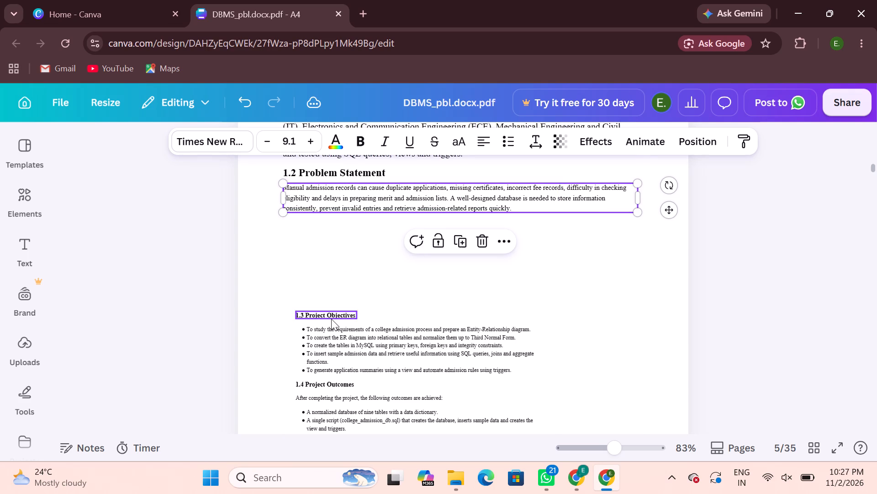
# Place the 1.3 Project Objectives heading just below the Problem Statement paragraph, scaled up to font size 13.4 and aligned with its left edge.
pyautogui.moveTo(331, 319); pyautogui.dragTo(344, 242)
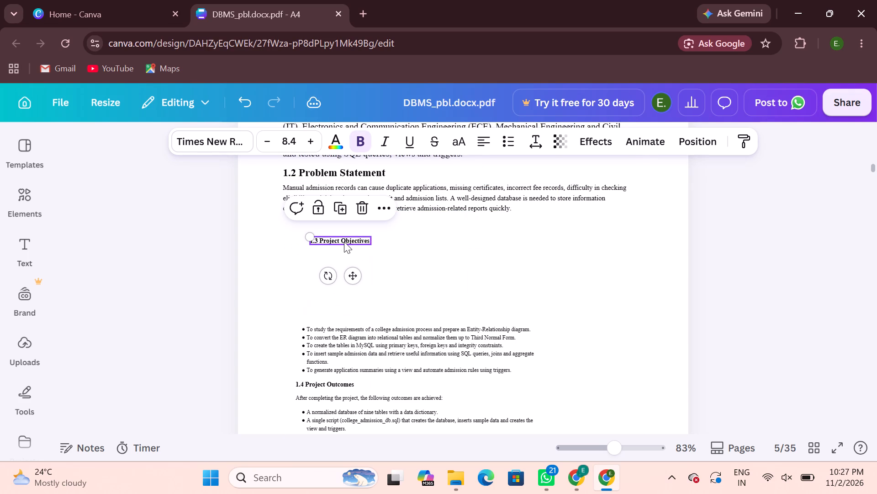
pyautogui.moveTo(310, 231); pyautogui.dragTo(285, 224)
pyautogui.moveTo(313, 238); pyautogui.dragTo(316, 238)
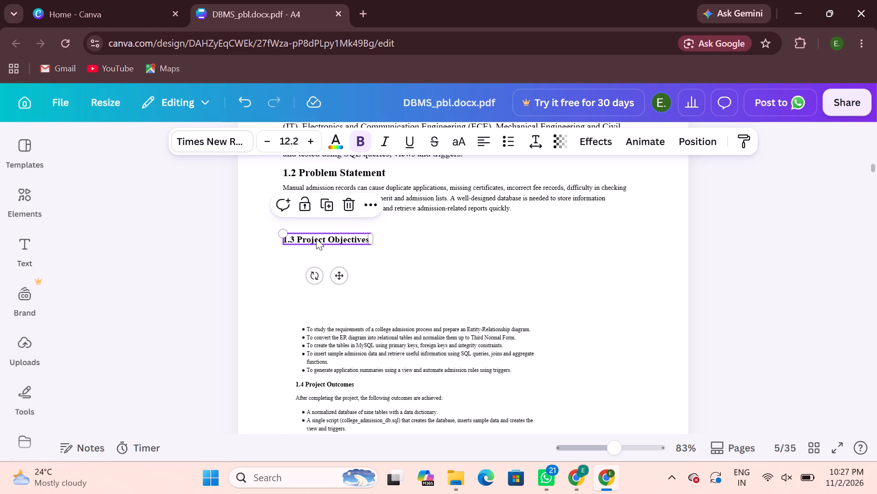
pyautogui.moveTo(316, 238); pyautogui.dragTo(311, 228)
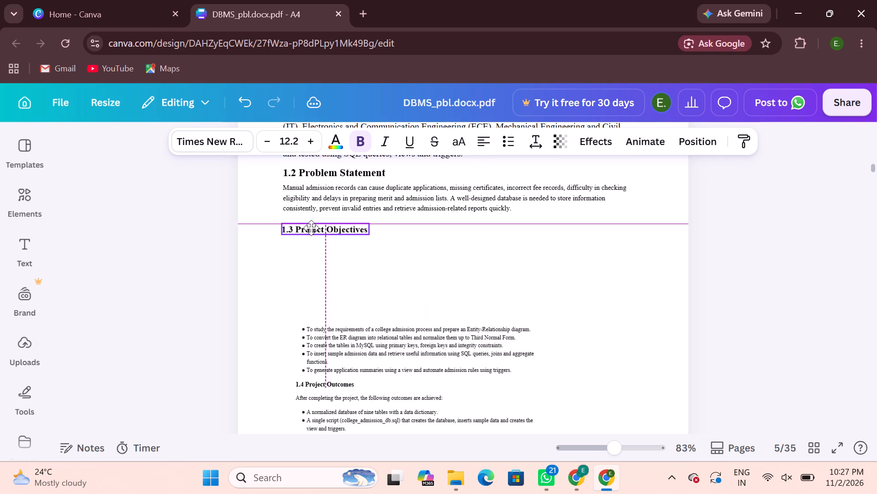
pyautogui.moveTo(311, 228); pyautogui.dragTo(313, 227)
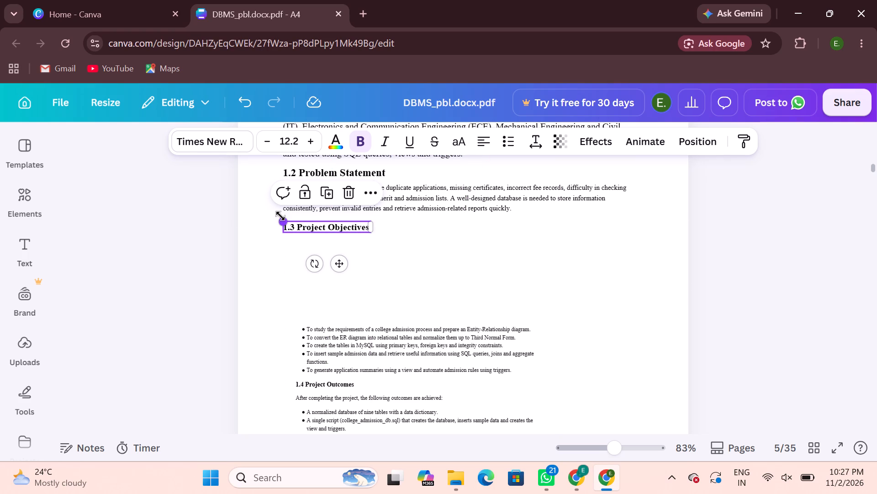
pyautogui.moveTo(280, 216); pyautogui.dragTo(270, 215)
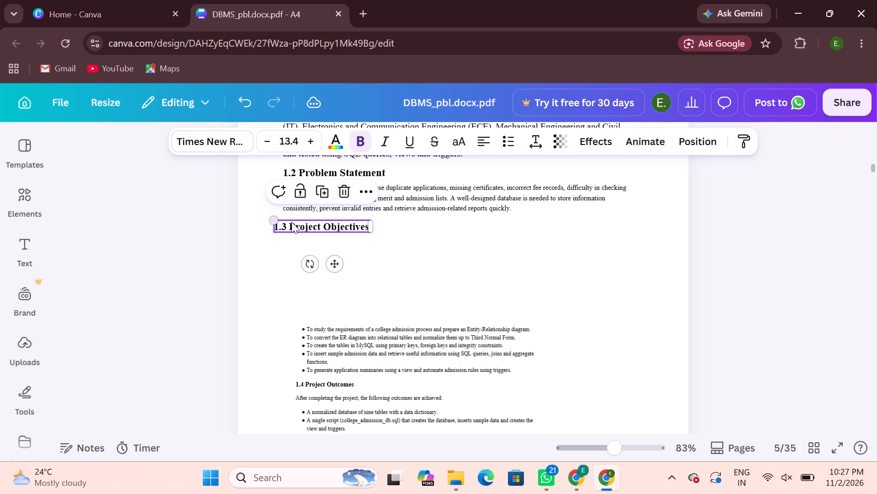
pyautogui.moveTo(291, 222); pyautogui.dragTo(303, 225)
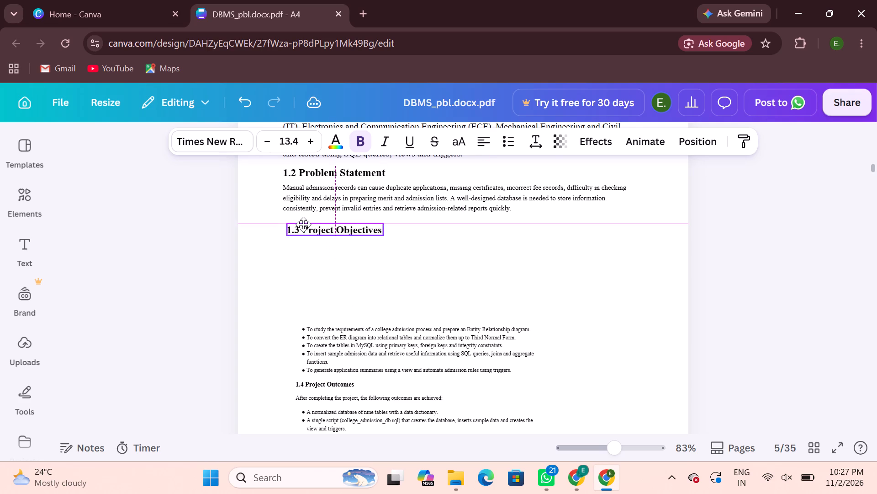
pyautogui.moveTo(303, 225); pyautogui.dragTo(299, 223)
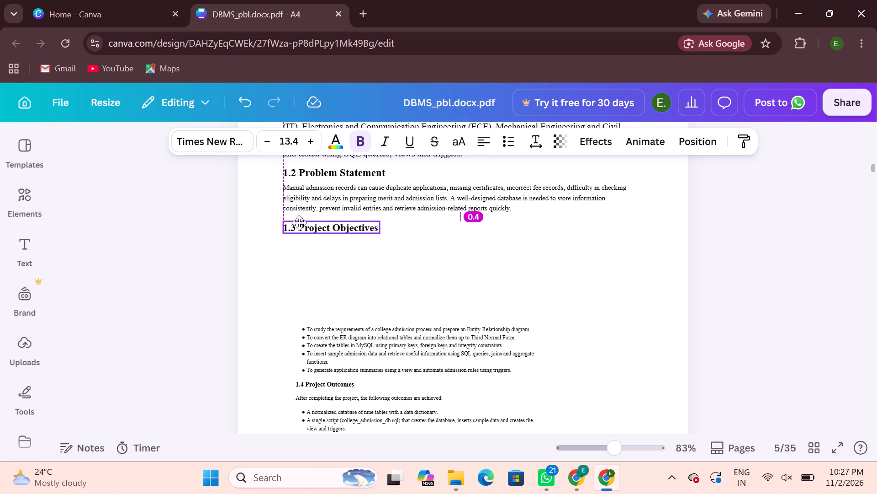
pyautogui.moveTo(299, 223); pyautogui.dragTo(299, 222)
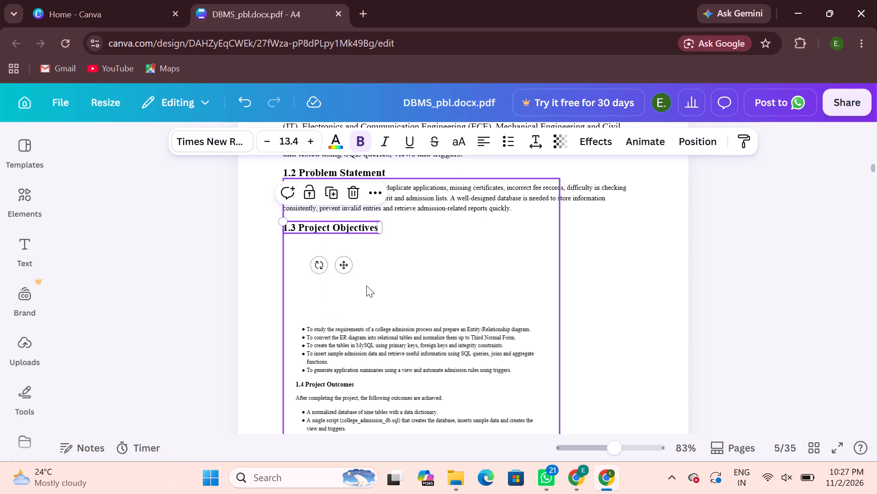
# Move the project objectives list text directly beneath the 1.3 Project Objectives heading, aligned with the heading's left edge.
pyautogui.moveTo(373, 330); pyautogui.dragTo(376, 298)
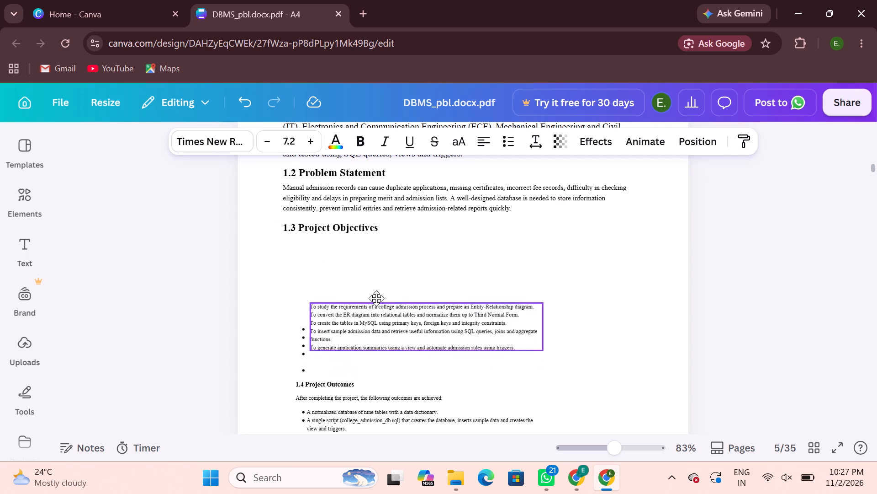
pyautogui.moveTo(376, 298); pyautogui.dragTo(348, 245)
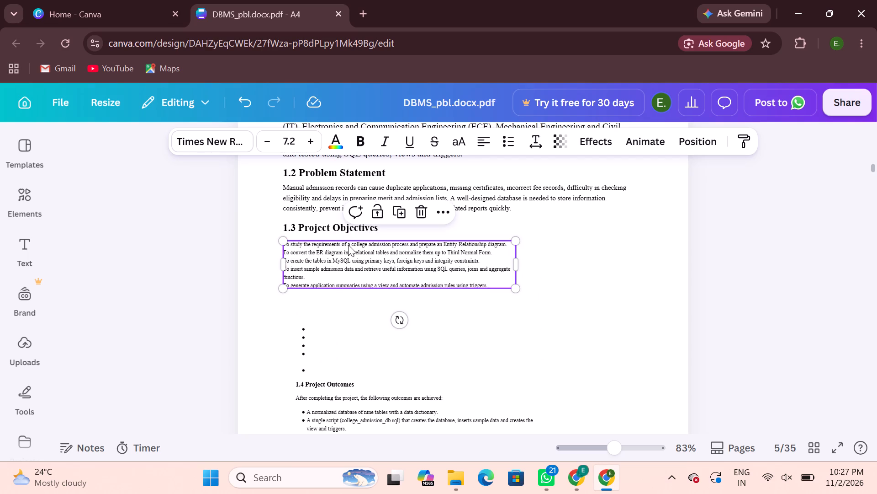
# Widen and scale the objectives text block to font size 9.1 so that it spans the full body text width.
pyautogui.moveTo(518, 265); pyautogui.dragTo(557, 271)
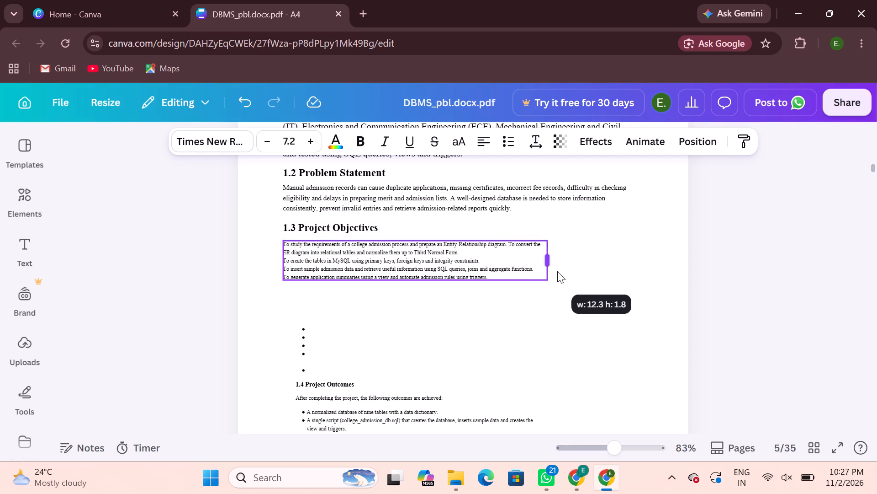
pyautogui.moveTo(557, 271); pyautogui.dragTo(642, 263)
pyautogui.moveTo(639, 280); pyautogui.dragTo(639, 397)
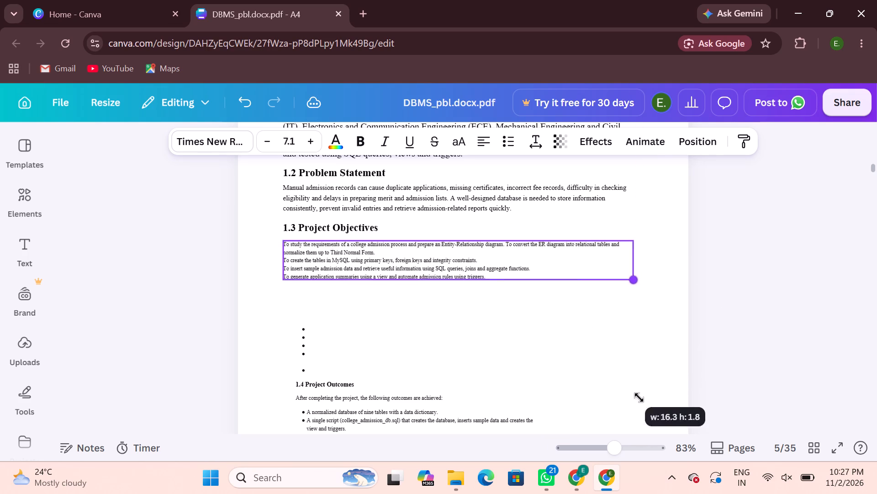
pyautogui.moveTo(639, 397); pyautogui.dragTo(638, 349)
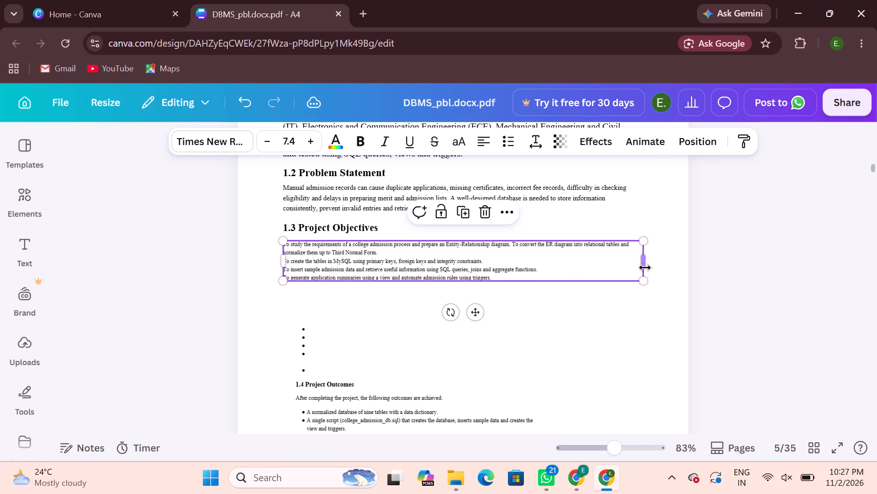
pyautogui.moveTo(645, 268); pyautogui.dragTo(575, 282)
pyautogui.moveTo(572, 279); pyautogui.dragTo(574, 284)
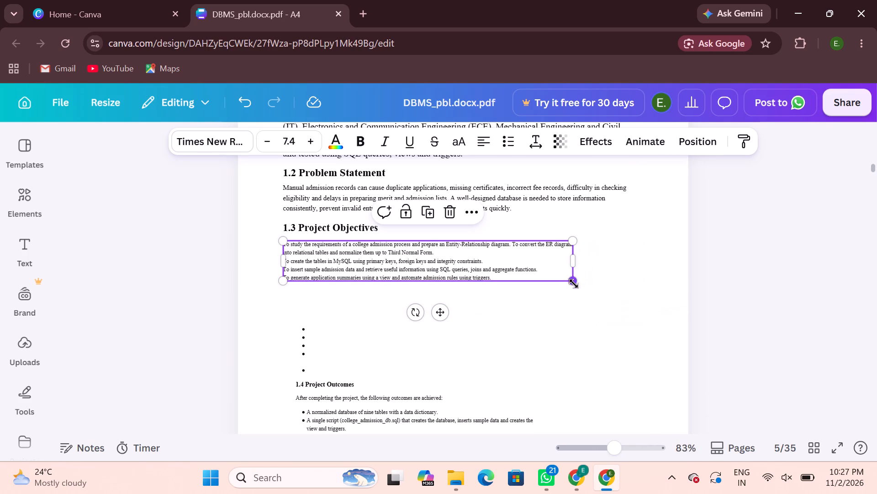
pyautogui.moveTo(574, 284); pyautogui.dragTo(623, 402)
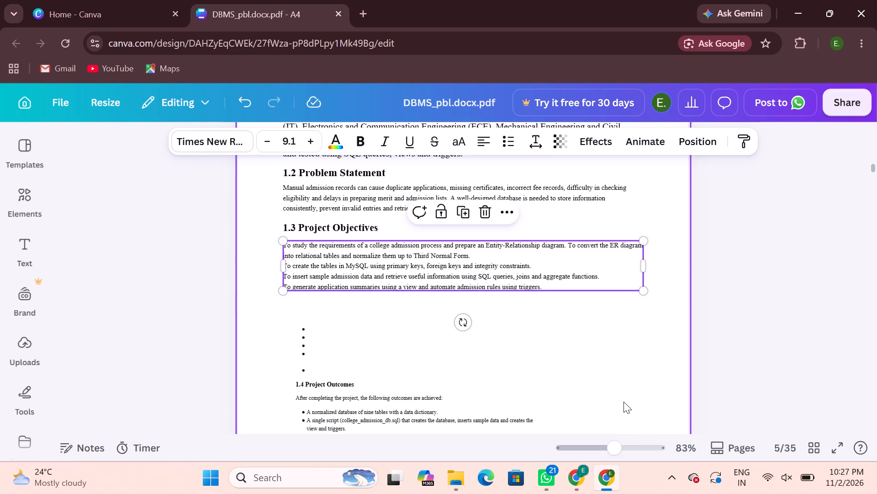
# Move the bullet-dot graphic up so its dots sit just outside the left edge of the objectives text.
pyautogui.doubleClick(303, 348)
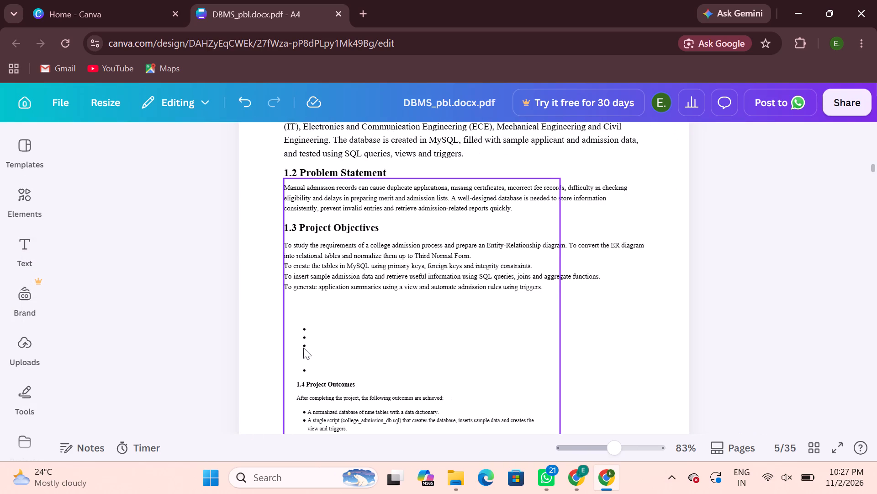
pyautogui.moveTo(303, 348); pyautogui.dragTo(279, 257)
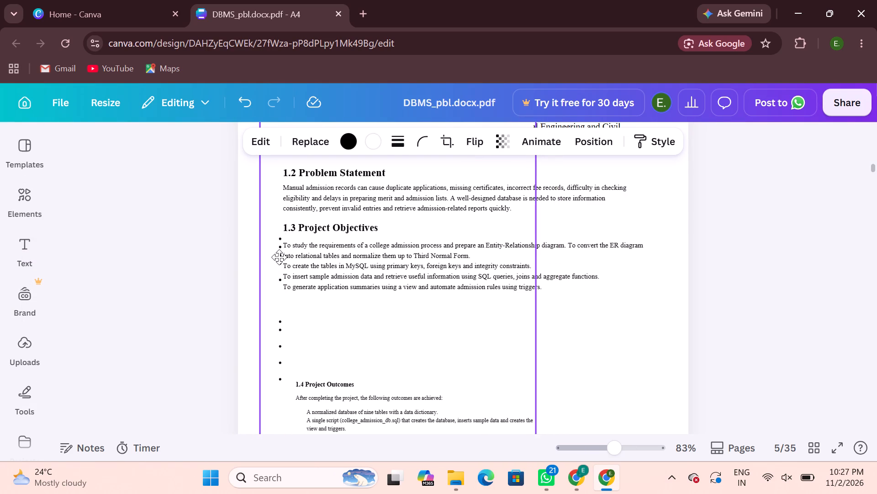
pyautogui.moveTo(279, 257); pyautogui.dragTo(280, 264)
pyautogui.moveTo(280, 264); pyautogui.dragTo(275, 264)
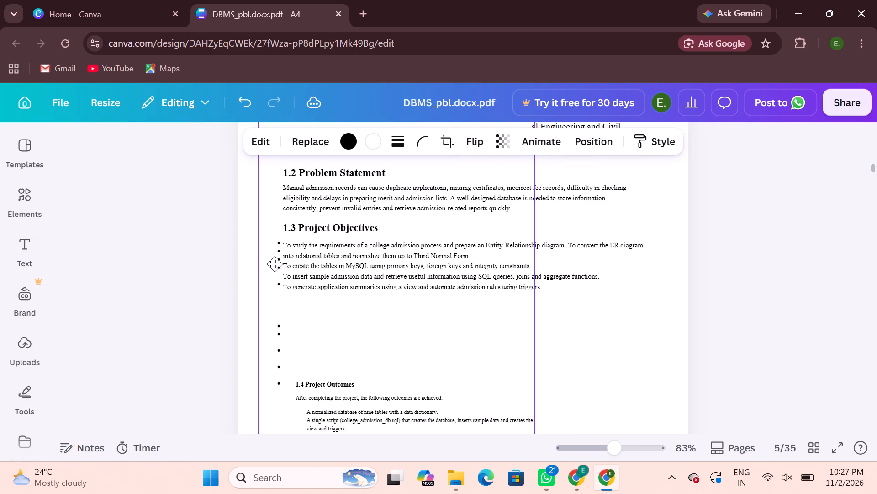
pyautogui.moveTo(275, 264); pyautogui.dragTo(278, 266)
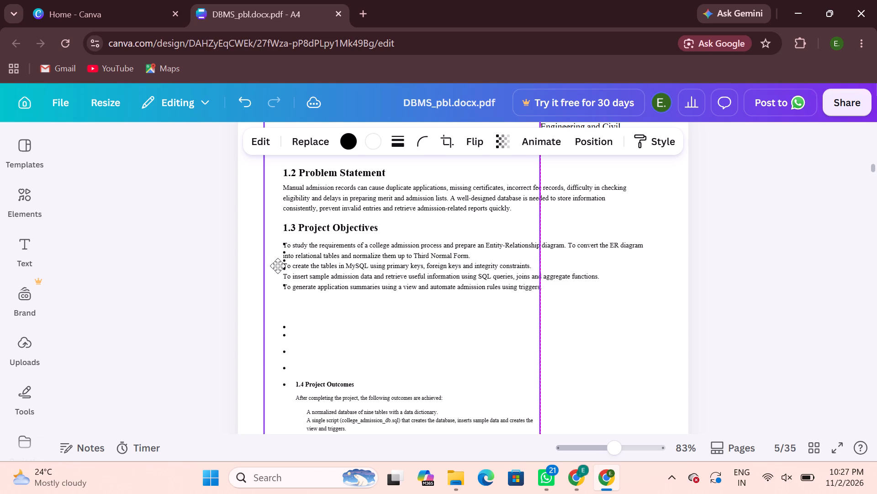
pyautogui.moveTo(278, 266); pyautogui.dragTo(276, 266)
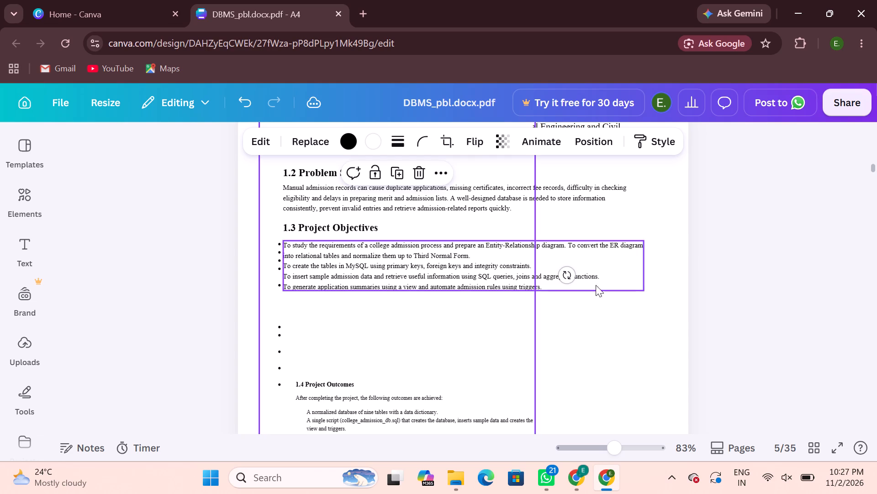
pyautogui.click(772, 258)
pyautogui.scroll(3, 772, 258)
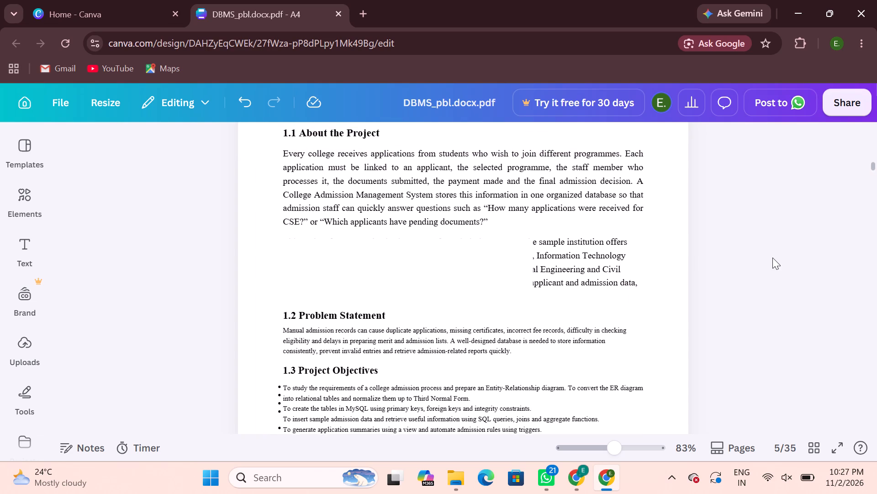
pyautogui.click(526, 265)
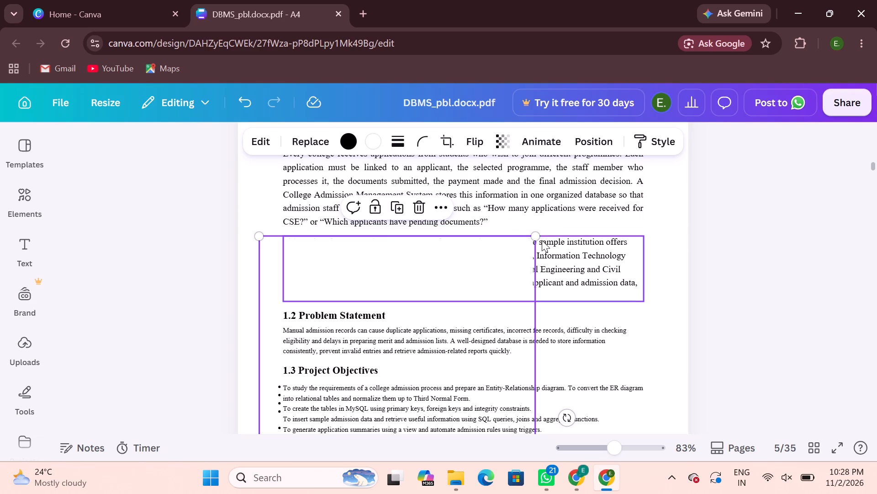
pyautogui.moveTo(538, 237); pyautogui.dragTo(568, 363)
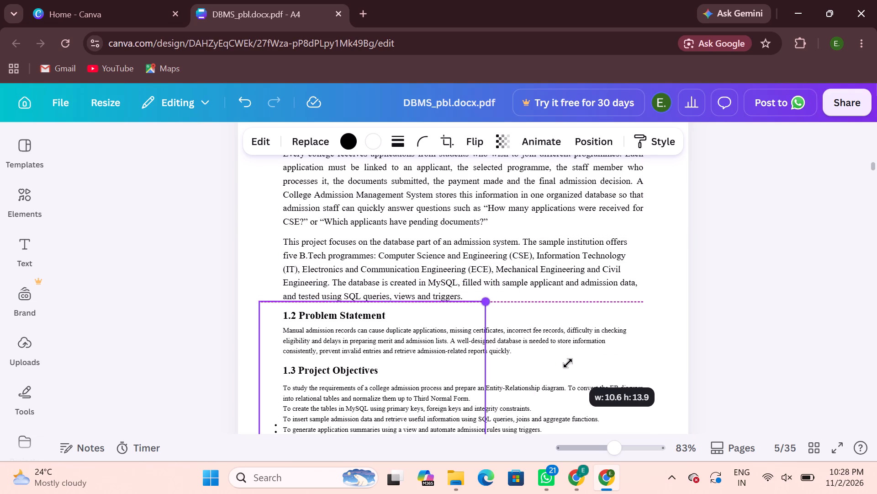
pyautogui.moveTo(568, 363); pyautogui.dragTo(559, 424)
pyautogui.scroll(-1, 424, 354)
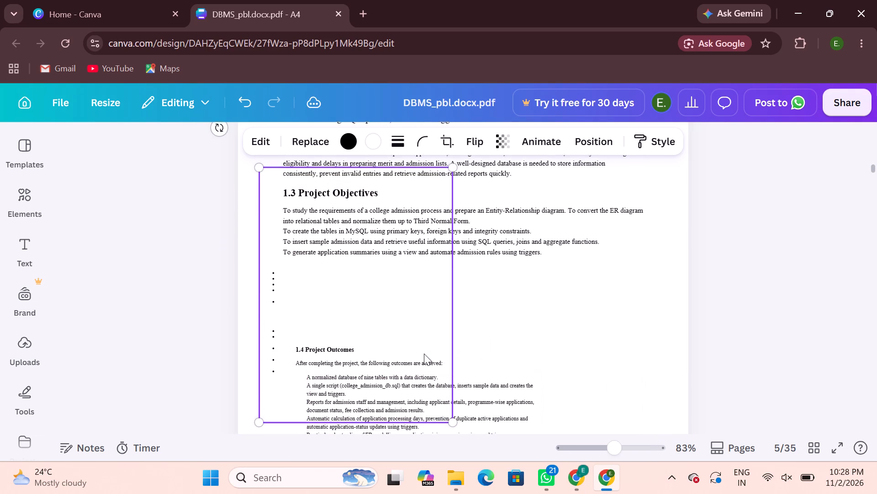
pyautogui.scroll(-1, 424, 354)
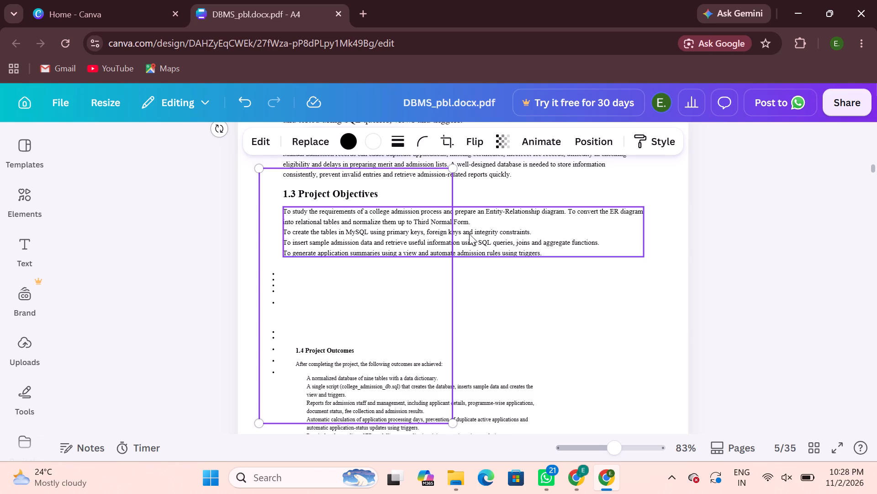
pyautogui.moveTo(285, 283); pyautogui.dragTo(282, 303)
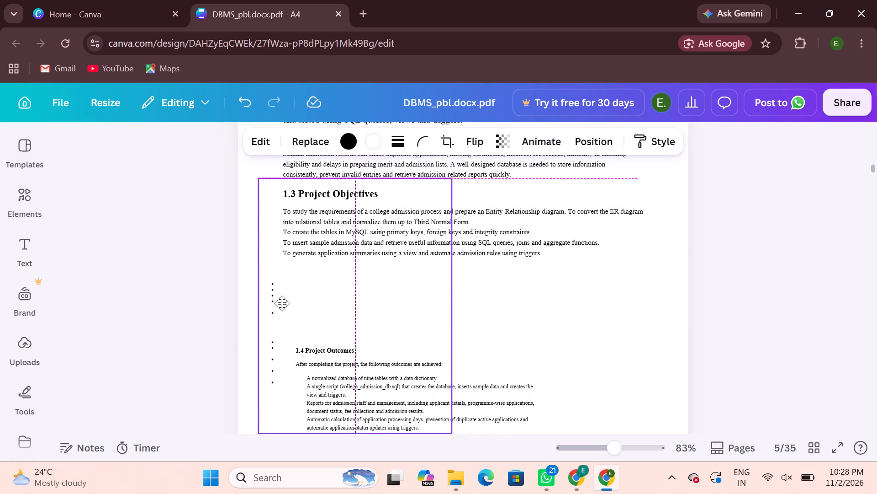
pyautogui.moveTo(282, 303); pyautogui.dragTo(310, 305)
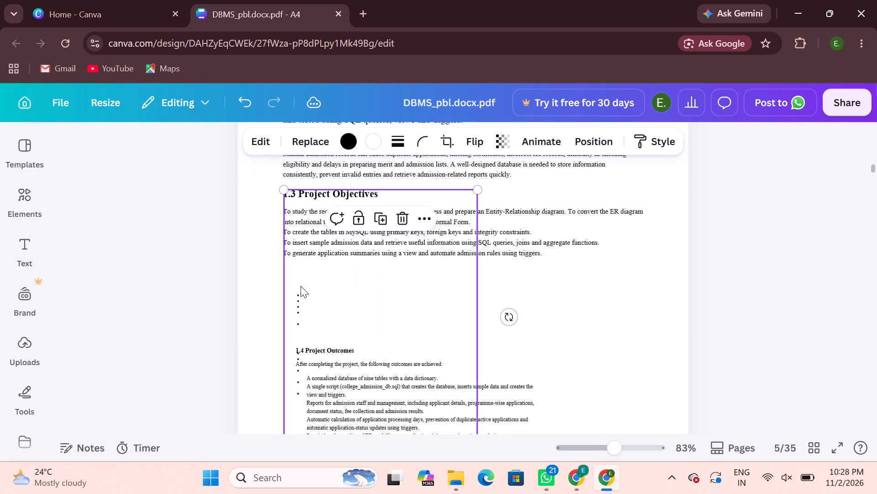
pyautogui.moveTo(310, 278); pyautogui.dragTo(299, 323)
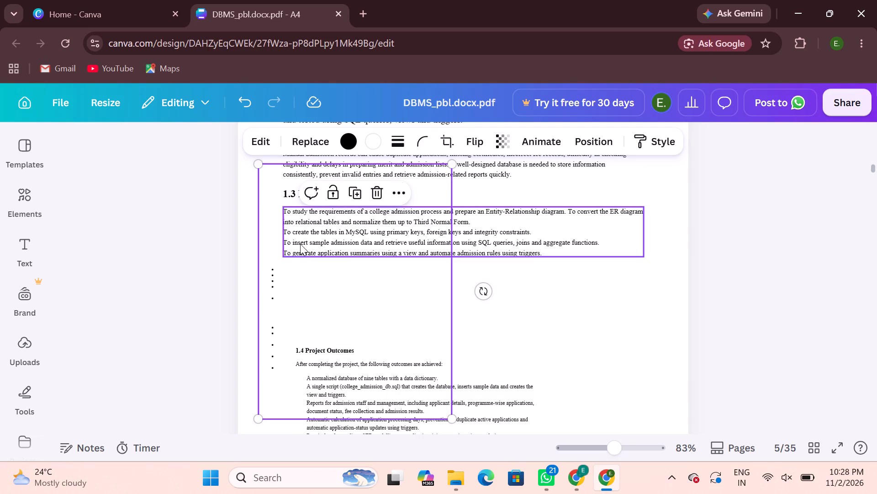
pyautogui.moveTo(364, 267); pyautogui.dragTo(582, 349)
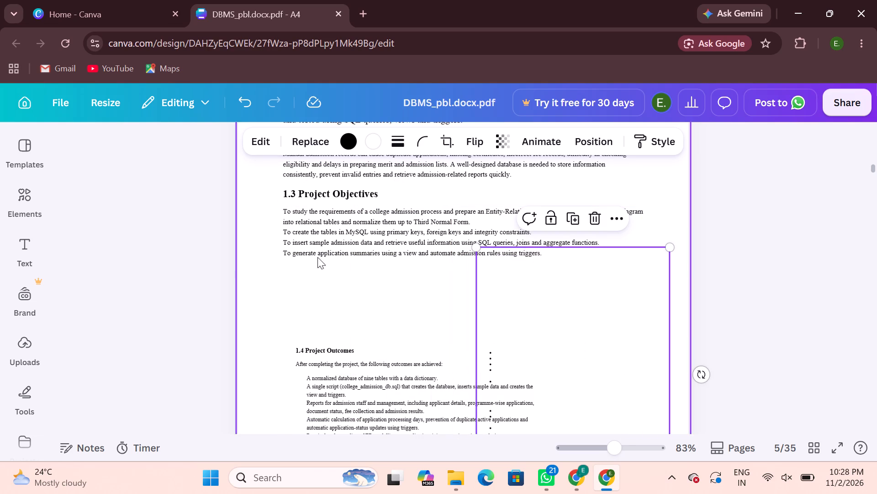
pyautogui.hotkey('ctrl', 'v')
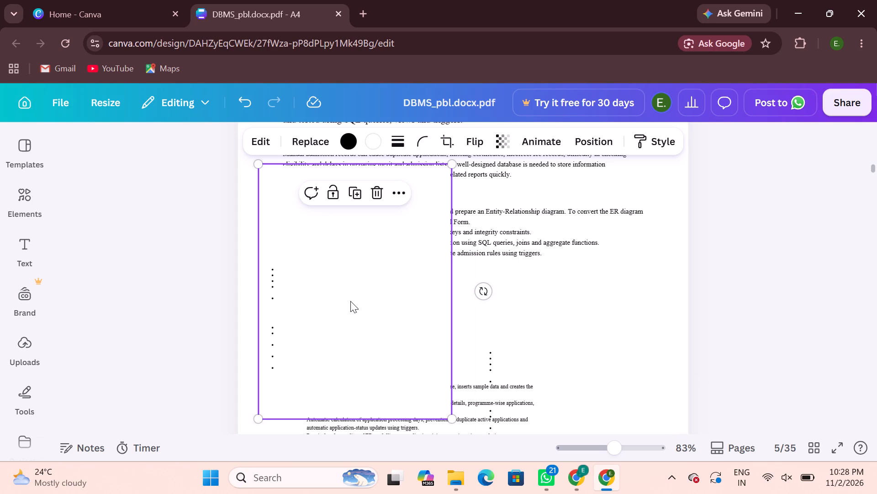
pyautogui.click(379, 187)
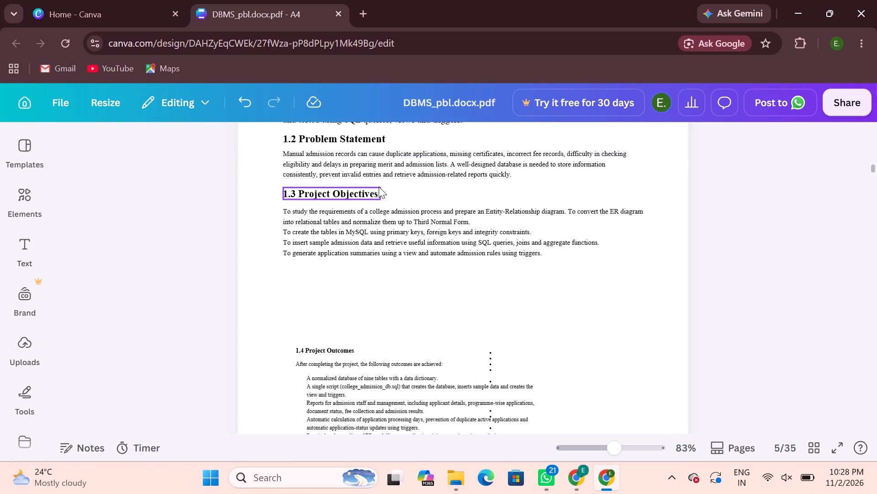
# Delete the remaining bullet-dot graphic from the area around the 1.3 and 1.4 sections.
pyautogui.moveTo(500, 367); pyautogui.dragTo(449, 333)
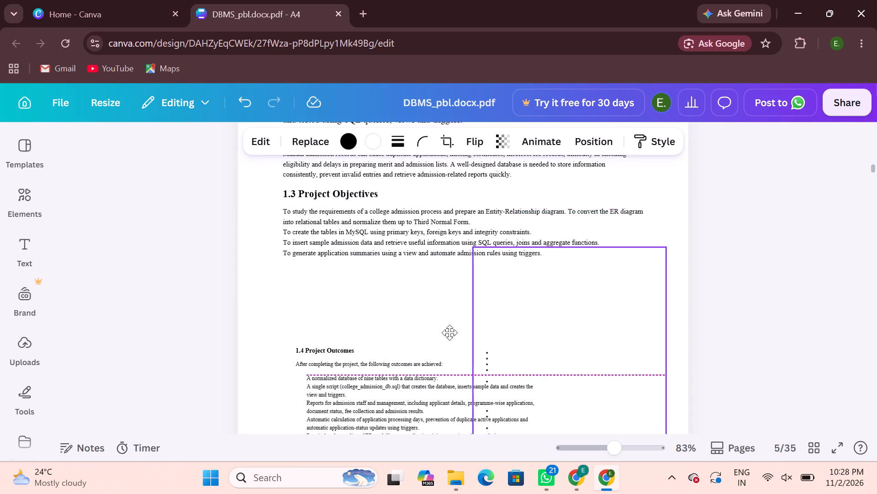
pyautogui.moveTo(449, 333); pyautogui.dragTo(420, 309)
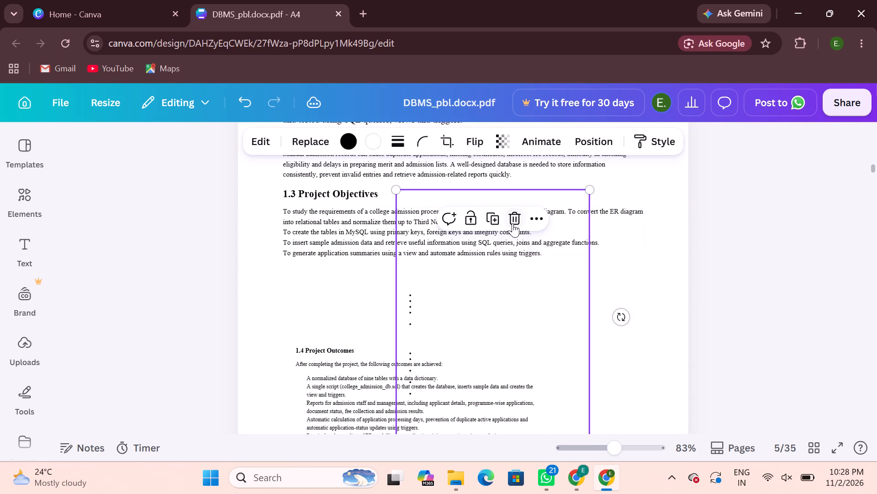
pyautogui.click(532, 220)
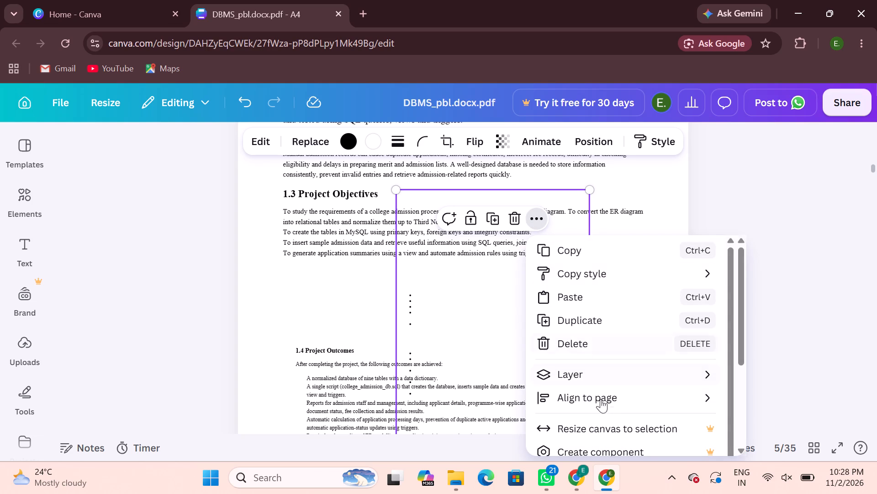
pyautogui.moveTo(408, 296); pyautogui.dragTo(418, 302)
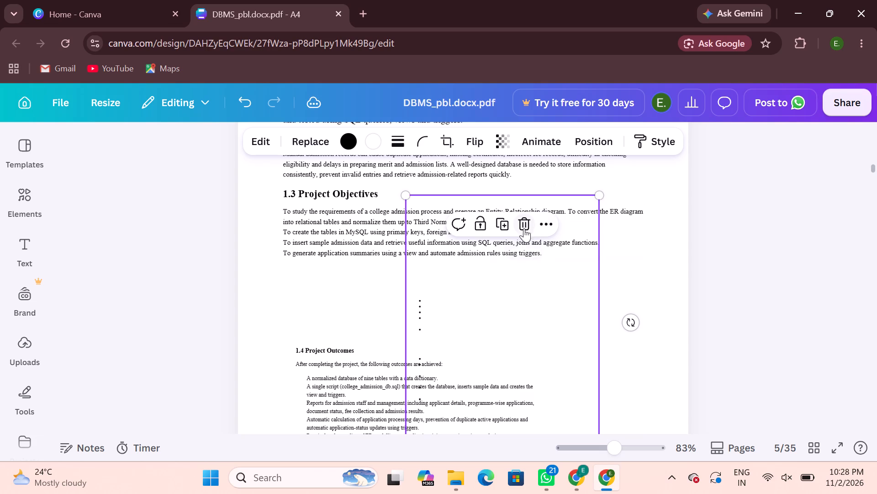
pyautogui.click(523, 226)
# Format the project objectives text as a bulleted list and narrow its text block to a width of about 14.
pyautogui.click(381, 210)
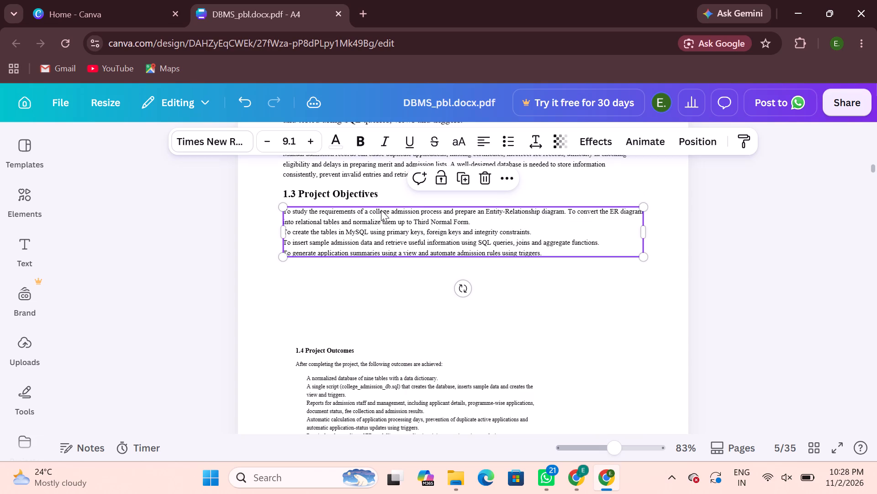
pyautogui.click(505, 140)
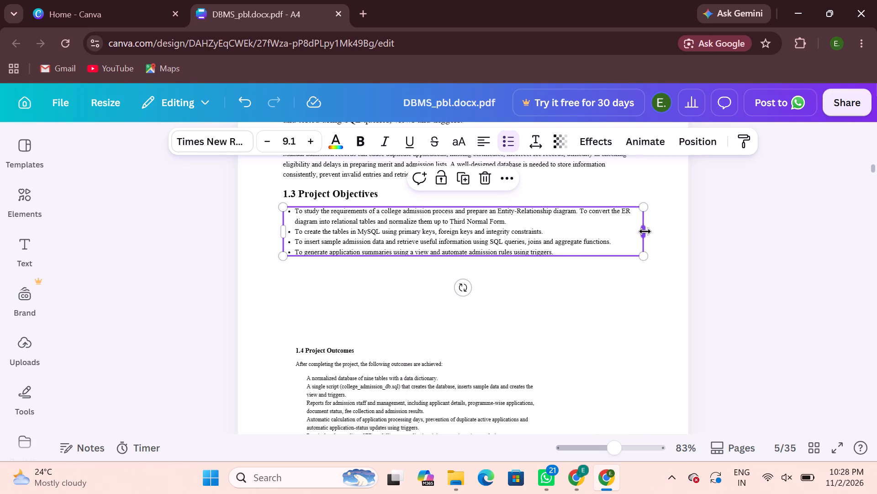
pyautogui.moveTo(645, 231); pyautogui.dragTo(587, 255)
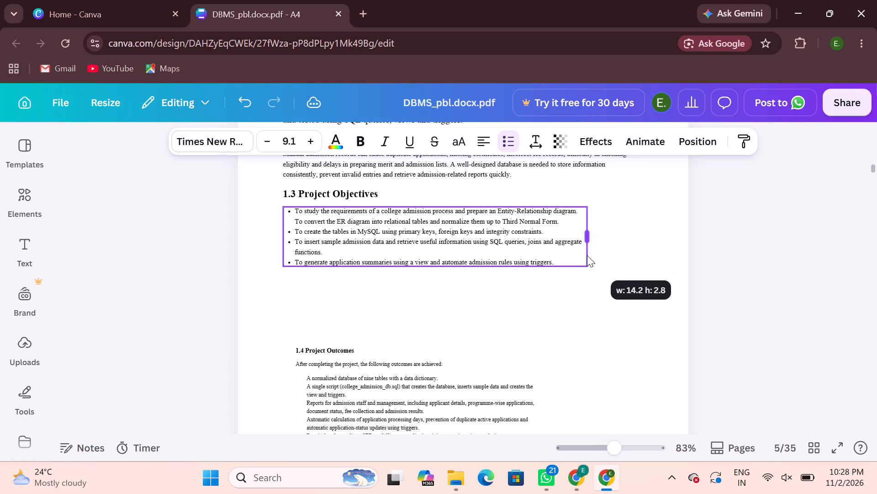
pyautogui.moveTo(587, 255); pyautogui.dragTo(585, 256)
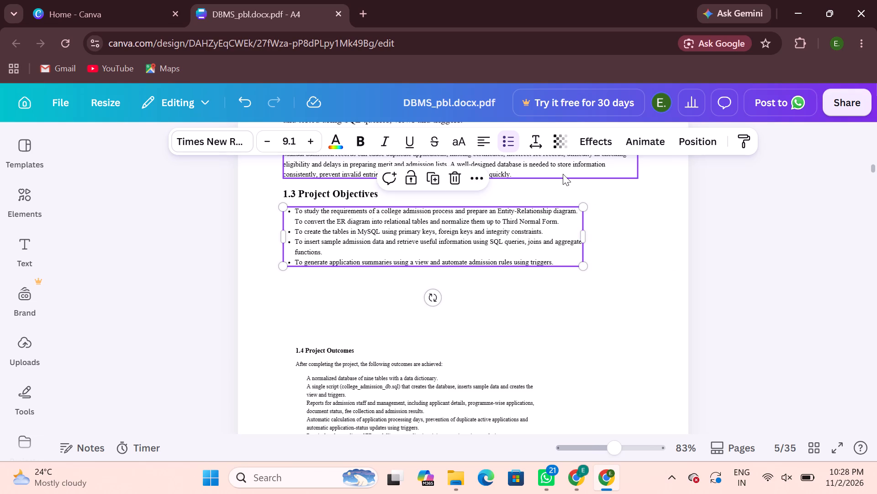
# Narrow the Problem Statement paragraph block to a width of about 15 and scale its text to font size 9.4.
pyautogui.click(563, 174)
pyautogui.scroll(1, 563, 174)
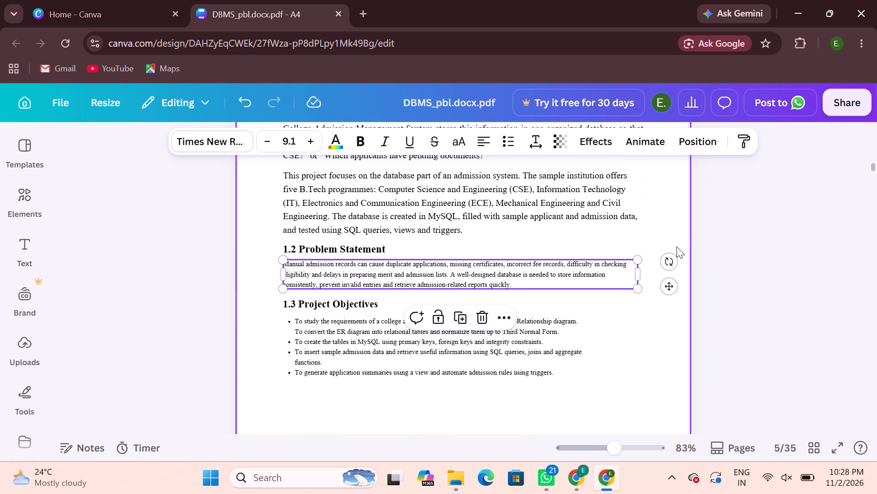
pyautogui.moveTo(640, 279); pyautogui.dragTo(602, 289)
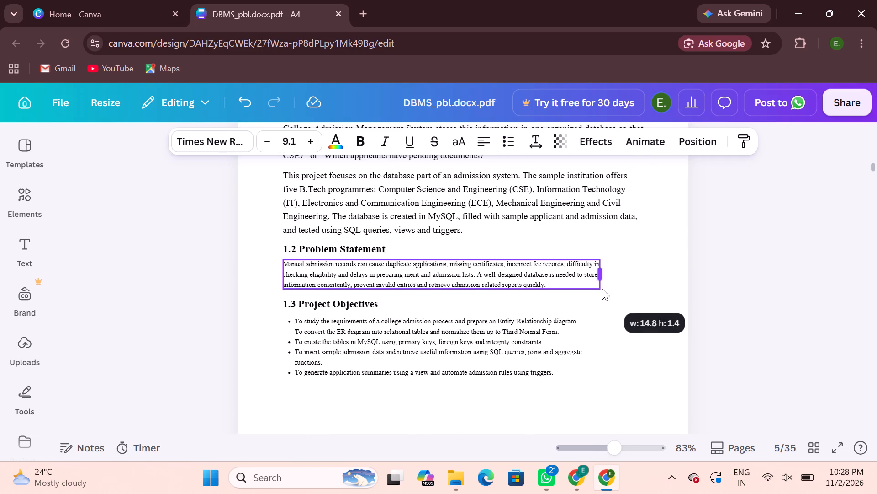
pyautogui.moveTo(602, 289); pyautogui.dragTo(602, 290)
pyautogui.moveTo(602, 290); pyautogui.dragTo(607, 300)
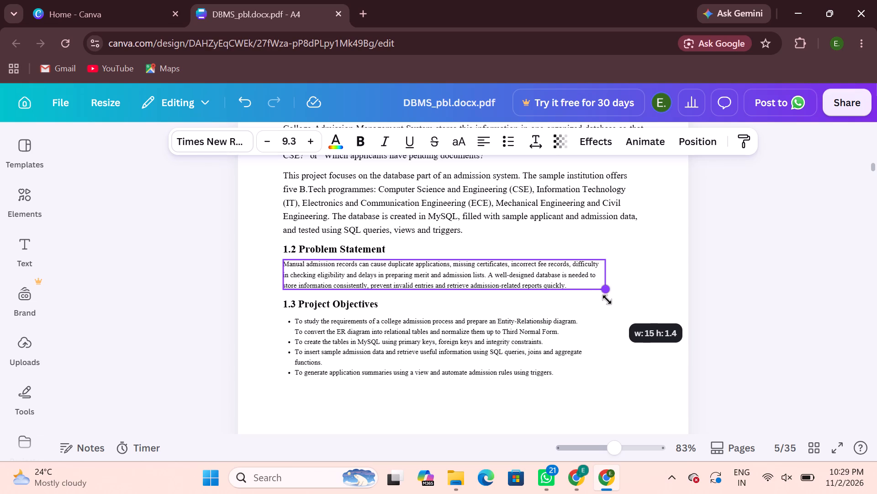
pyautogui.moveTo(607, 300); pyautogui.dragTo(608, 311)
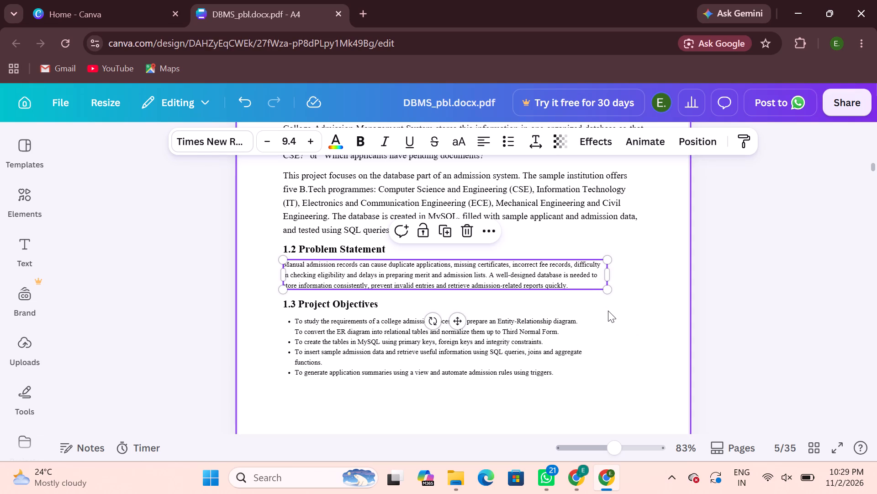
# Set the Problem Statement paragraph's font size to 12, matching the body text of section 1.1.
pyautogui.hscroll(1, 608, 311)
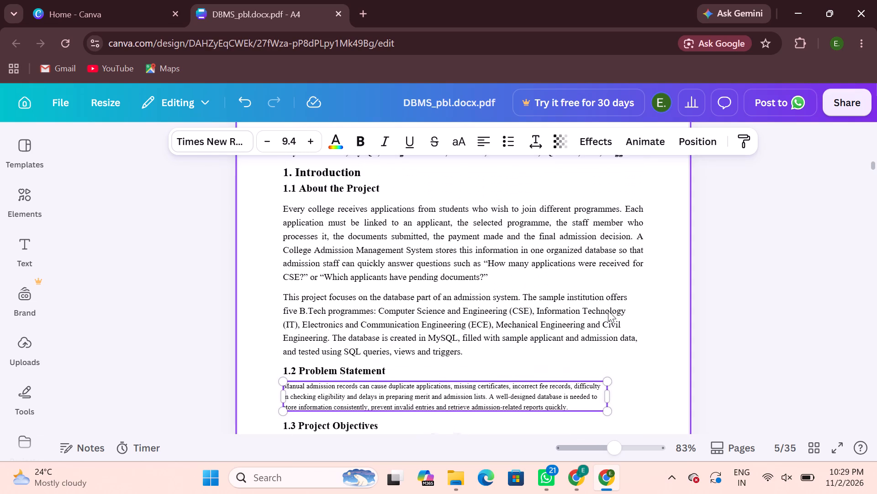
pyautogui.hscroll(1, 608, 311)
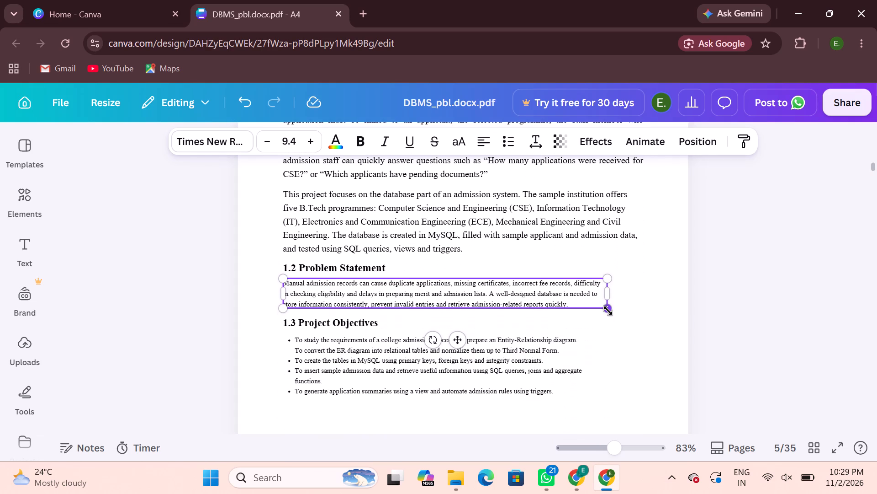
pyautogui.scroll(2, 608, 311)
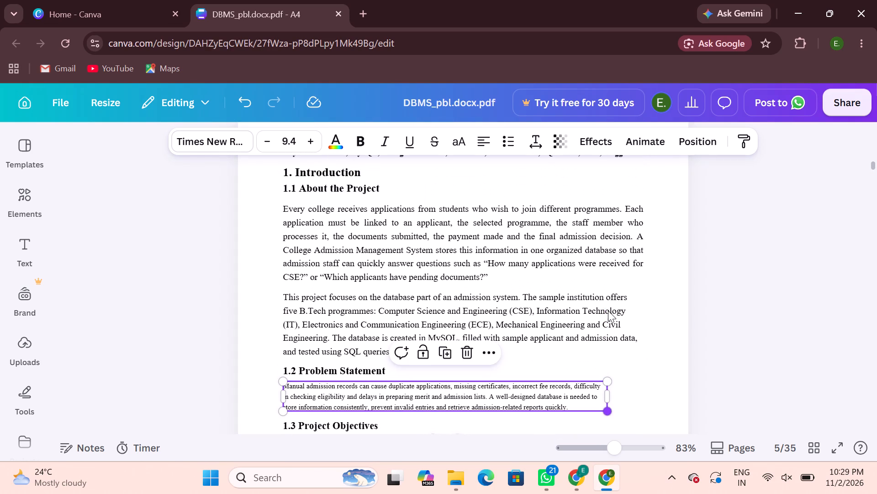
pyautogui.click(608, 311)
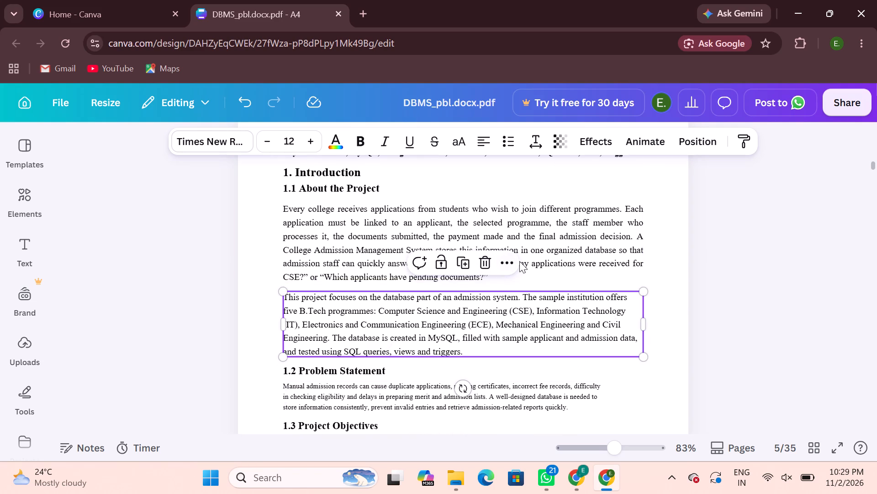
pyautogui.scroll(-1, 562, 313)
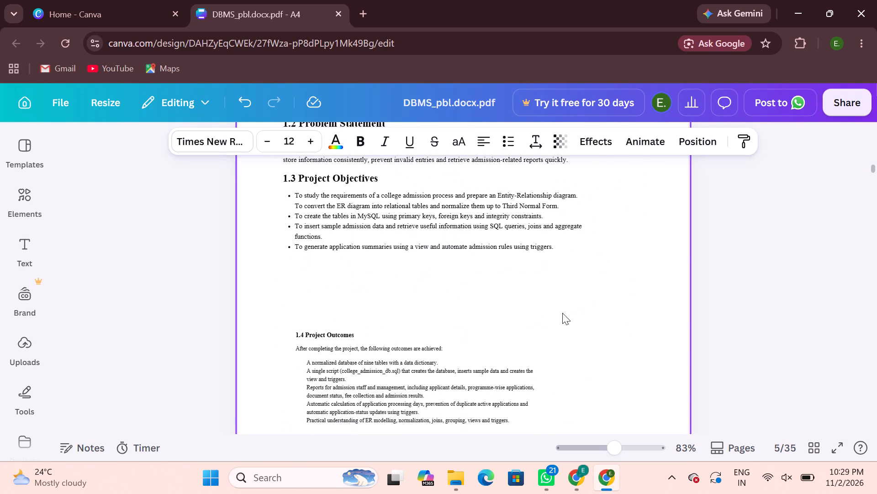
pyautogui.scroll(2, 569, 349)
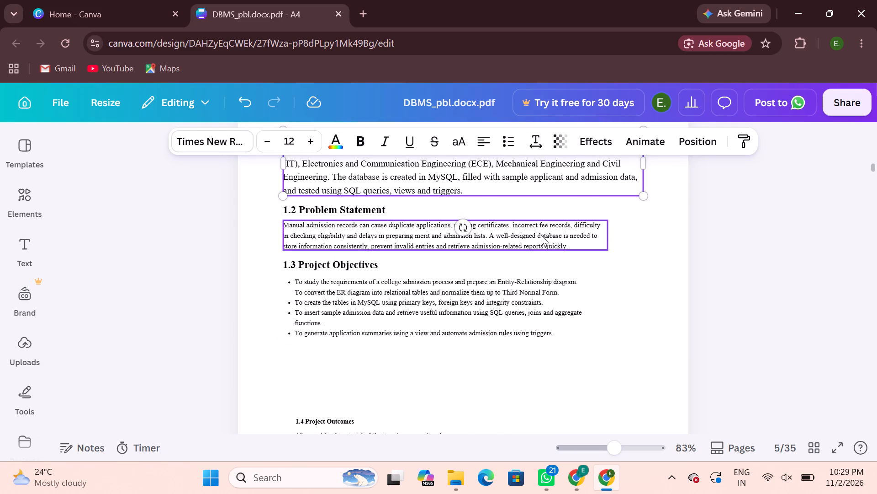
pyautogui.click(541, 235)
pyautogui.click(318, 142)
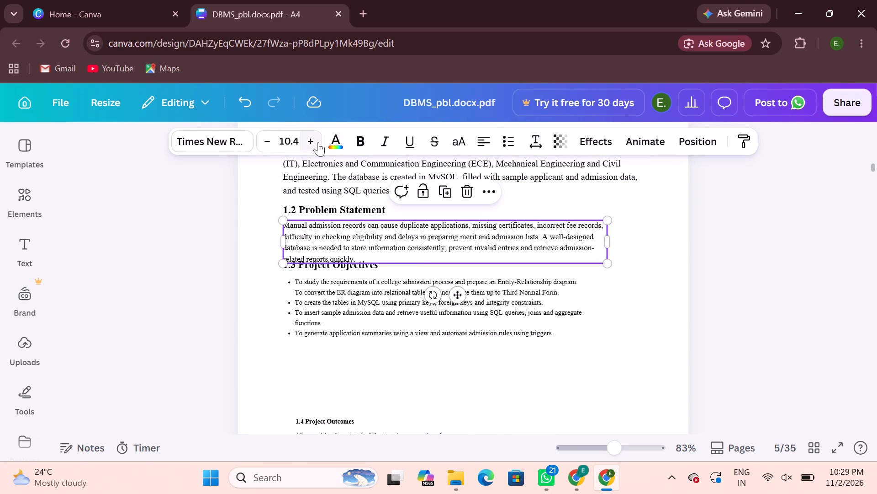
pyautogui.click(318, 142)
pyautogui.click(318, 142)
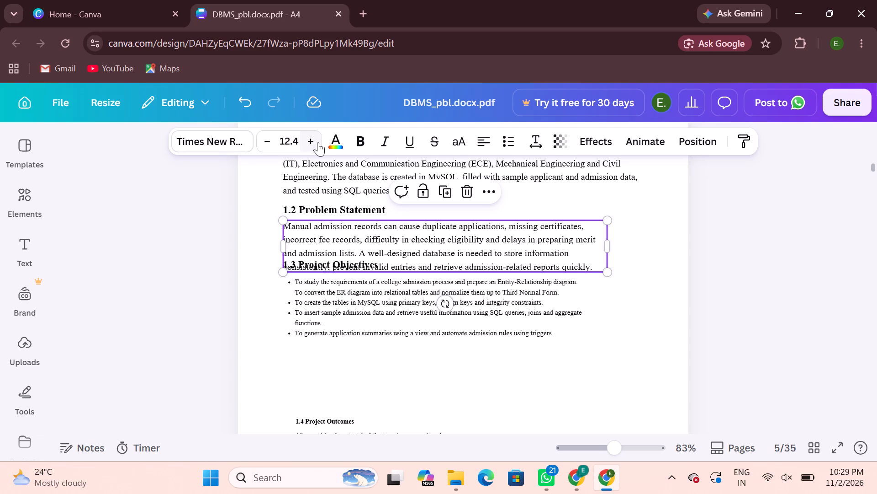
pyautogui.click(318, 142)
pyautogui.moveTo(303, 141); pyautogui.dragTo(301, 141)
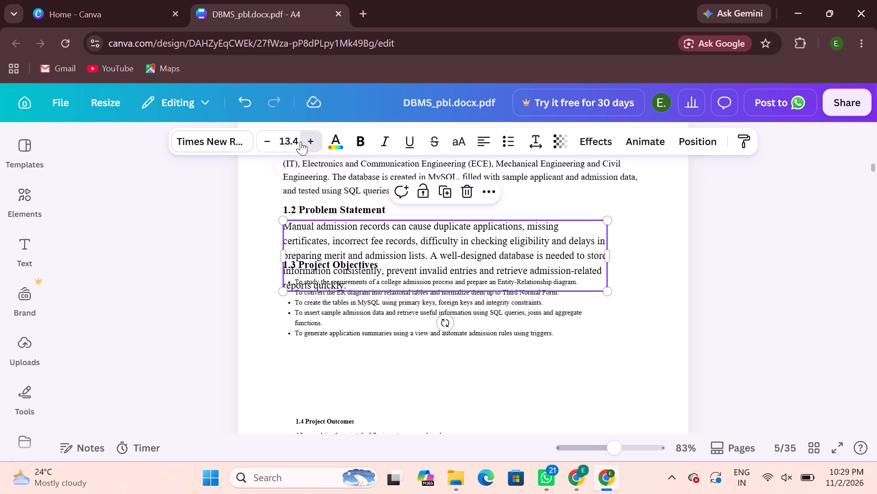
pyautogui.moveTo(301, 141); pyautogui.dragTo(299, 141)
pyautogui.click(299, 141)
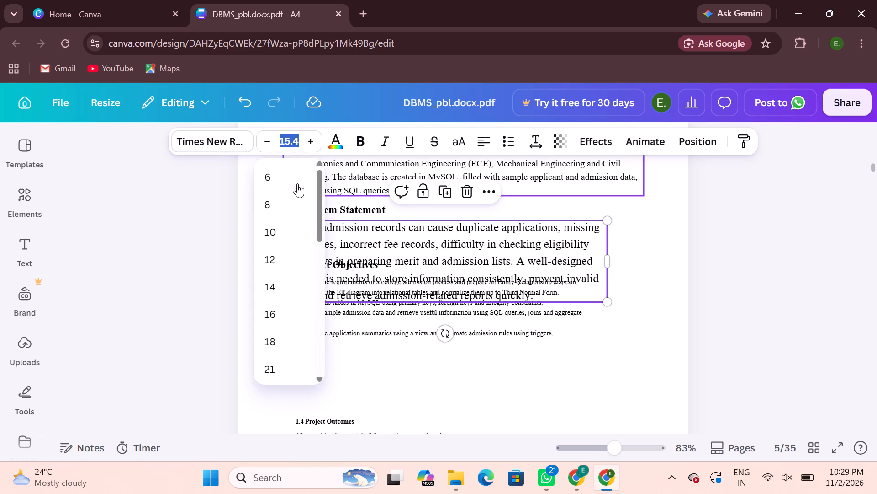
pyautogui.click(276, 256)
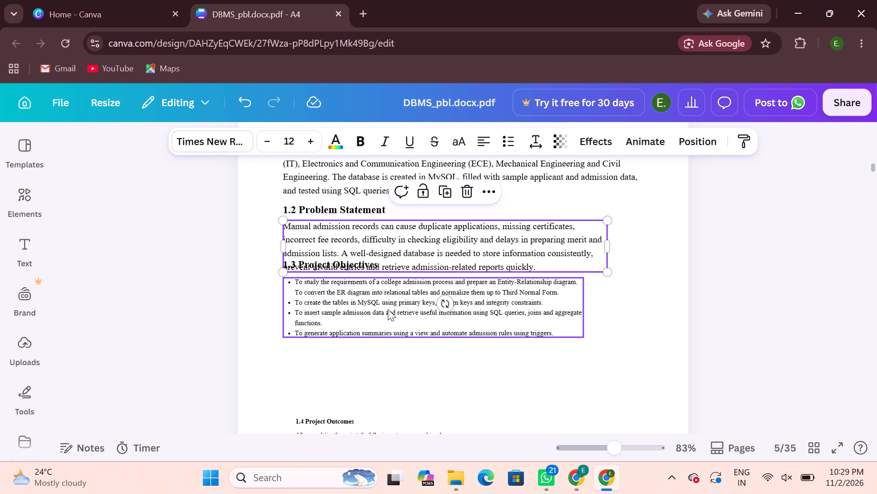
# Move the 1.3 Project Objectives heading and its bulleted list down, clear of the enlarged Problem Statement paragraph and aligned with its start.
pyautogui.scroll(1, 388, 309)
pyautogui.moveTo(368, 314); pyautogui.dragTo(370, 337)
pyautogui.moveTo(395, 353); pyautogui.dragTo(396, 374)
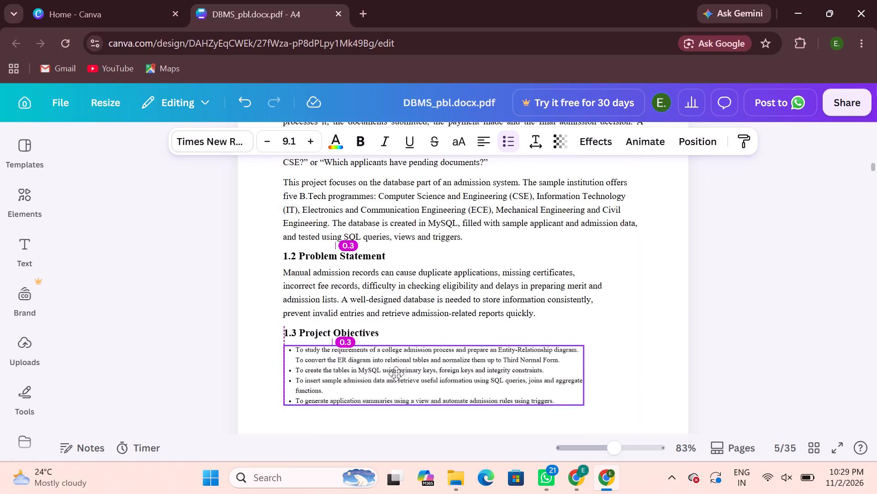
pyautogui.moveTo(396, 374); pyautogui.dragTo(396, 374)
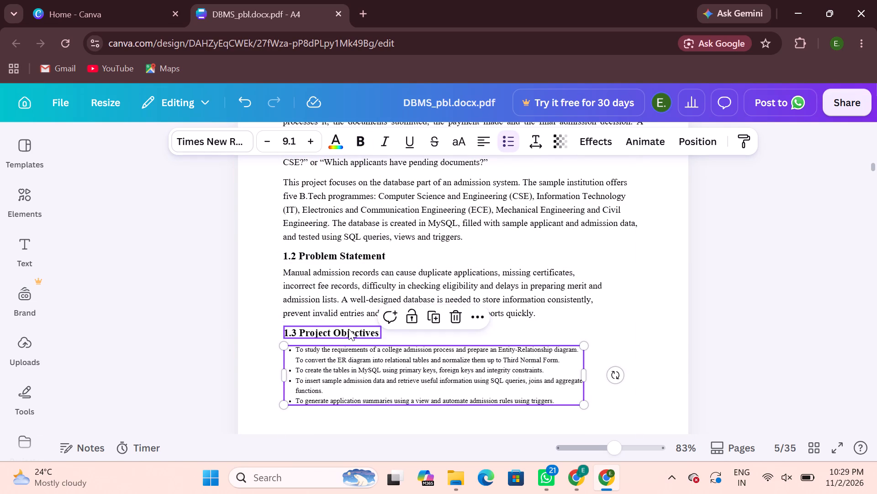
pyautogui.click(349, 329)
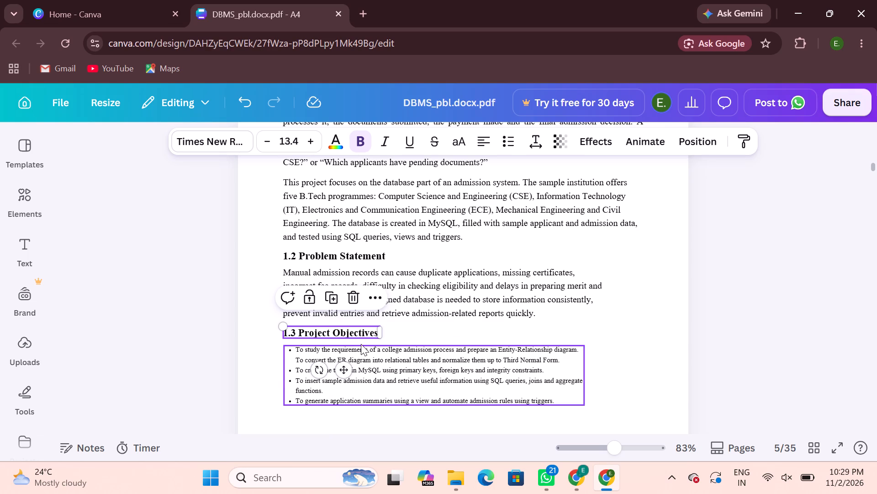
pyautogui.moveTo(363, 345); pyautogui.dragTo(348, 350)
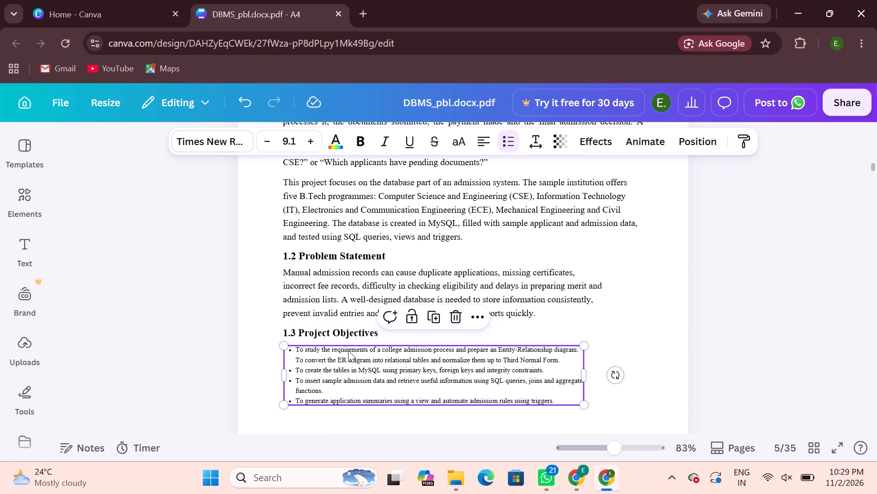
# Set the font size of the bulleted list under 1.3 Project Objectives to 12.
pyautogui.click(352, 358)
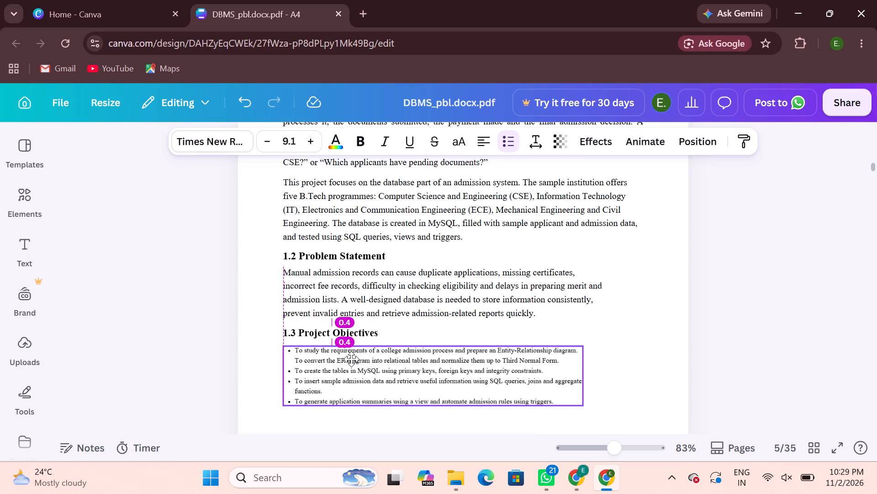
pyautogui.click(300, 142)
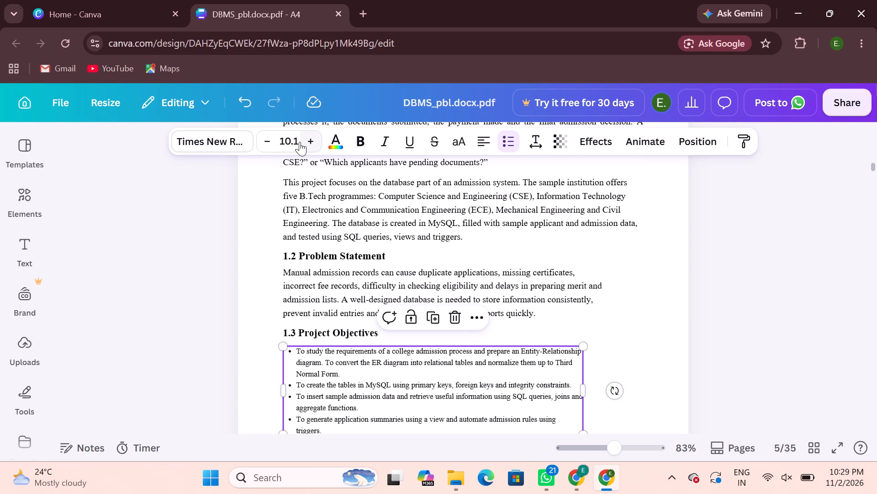
pyautogui.click(295, 140)
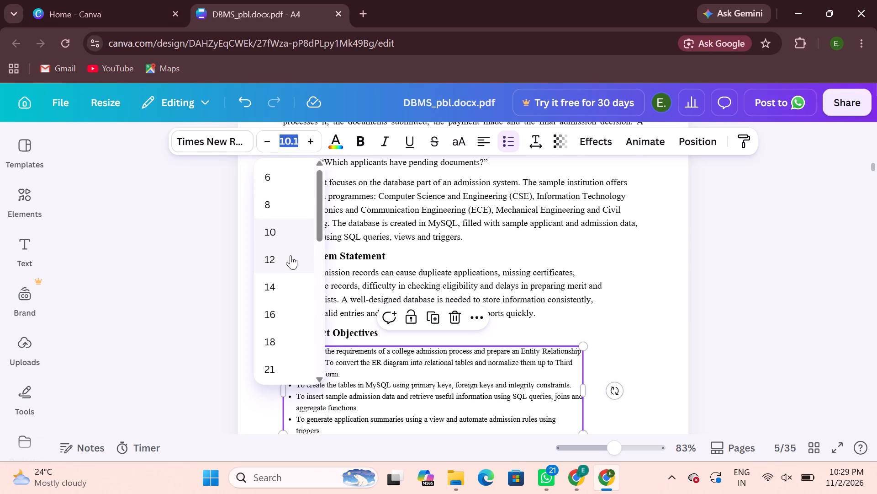
pyautogui.click(290, 256)
# Move the 1.4 Project Outcomes heading below the enlarged objectives list and scale its text up to about font size 11.9.
pyautogui.scroll(-1, 290, 256)
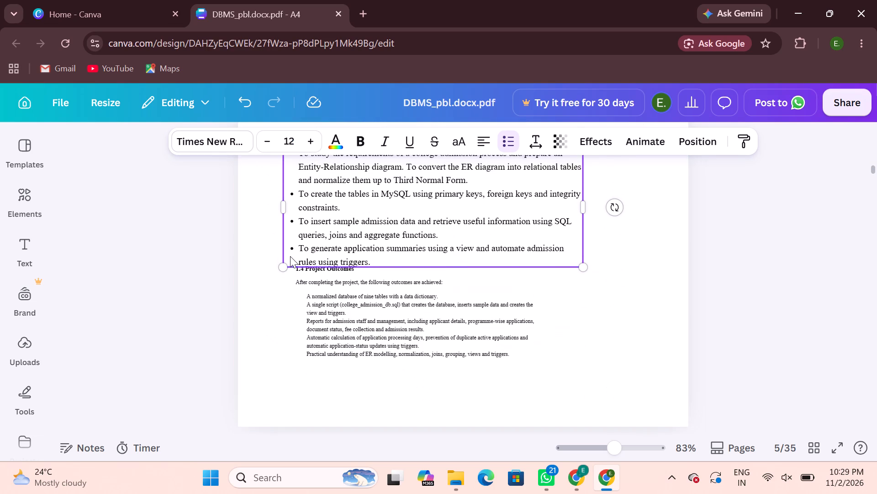
pyautogui.scroll(-1, 290, 256)
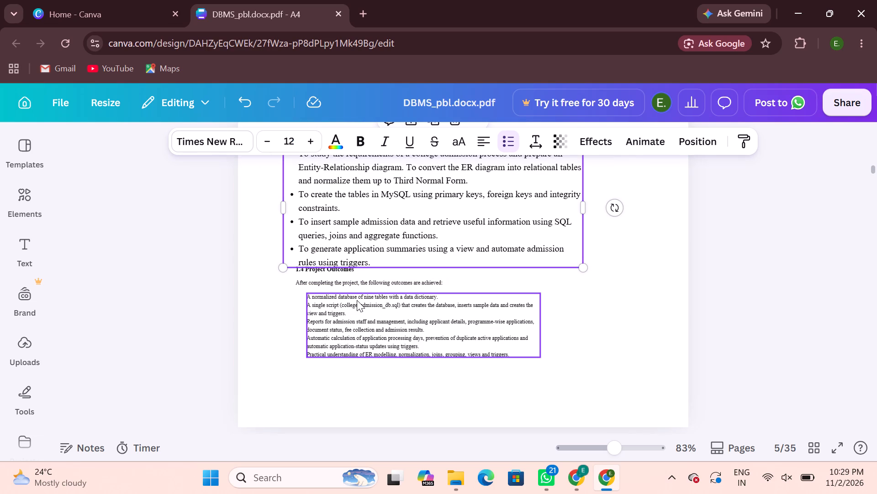
pyautogui.moveTo(337, 268); pyautogui.dragTo(334, 280)
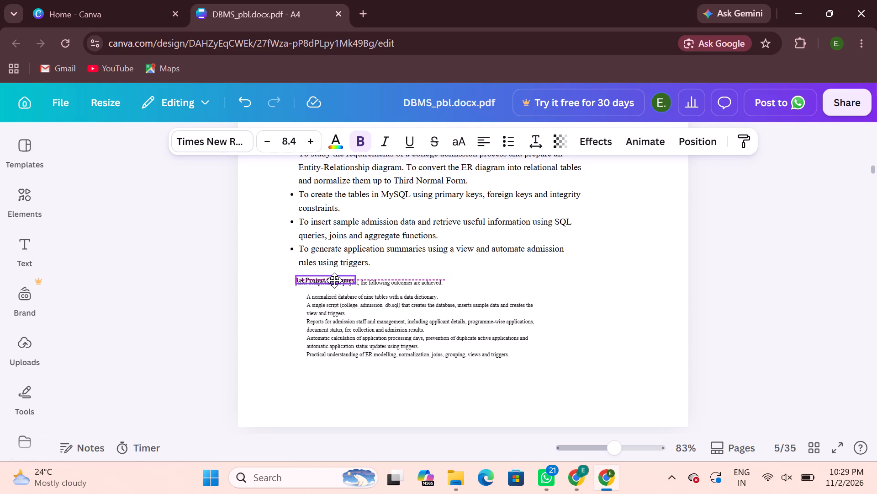
pyautogui.moveTo(334, 280); pyautogui.dragTo(328, 276)
pyautogui.moveTo(285, 274); pyautogui.dragTo(260, 268)
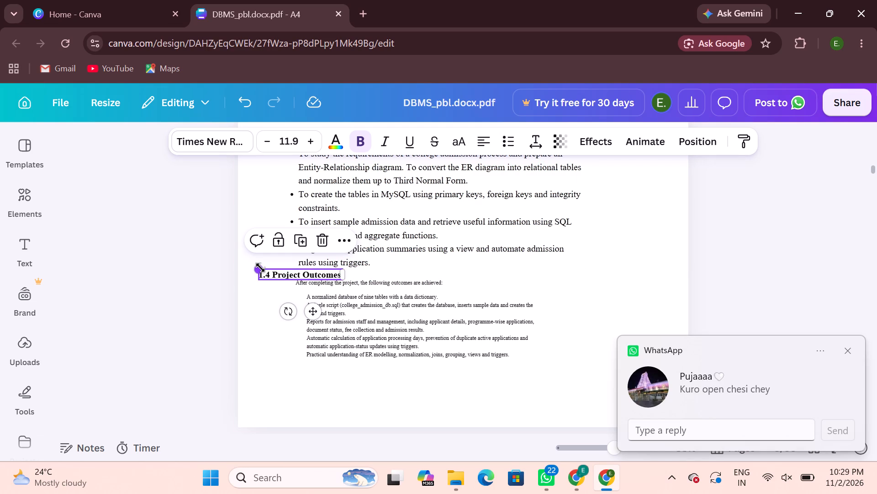
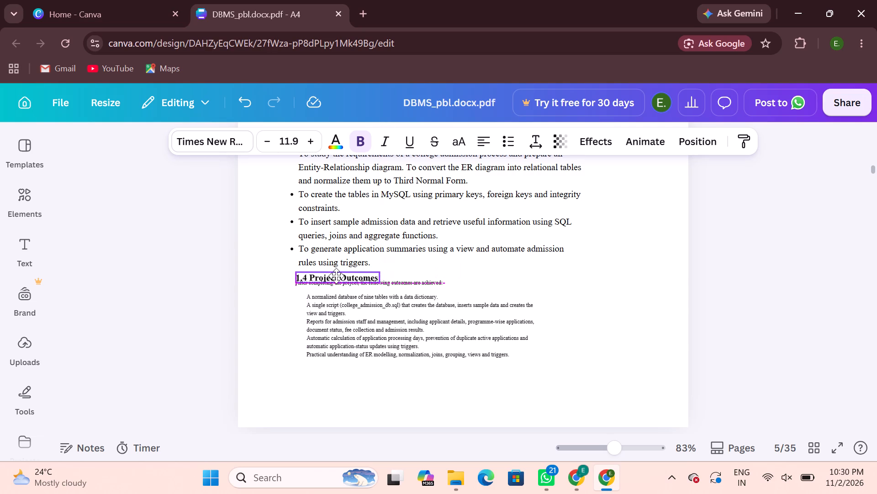
pyautogui.moveTo(336, 276); pyautogui.dragTo(322, 275)
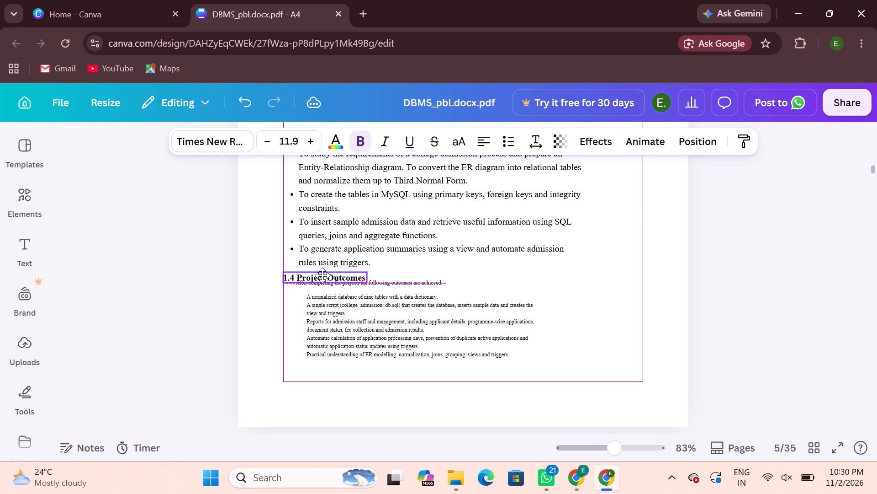
pyautogui.moveTo(322, 275); pyautogui.dragTo(322, 275)
pyautogui.moveTo(368, 284); pyautogui.dragTo(376, 289)
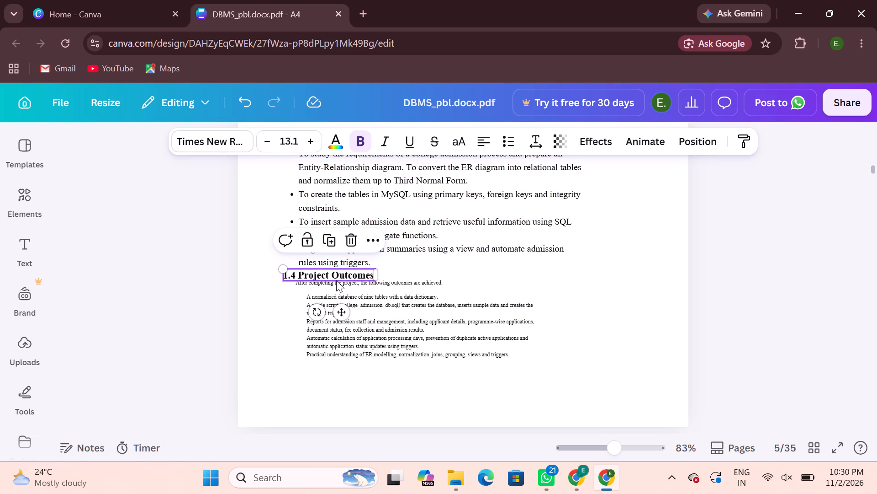
# Reposition the 1.4 Project Outcomes heading just below the objectives list, aligned with the 1.3 heading, shifting its intro line down.
pyautogui.moveTo(335, 271); pyautogui.dragTo(327, 272)
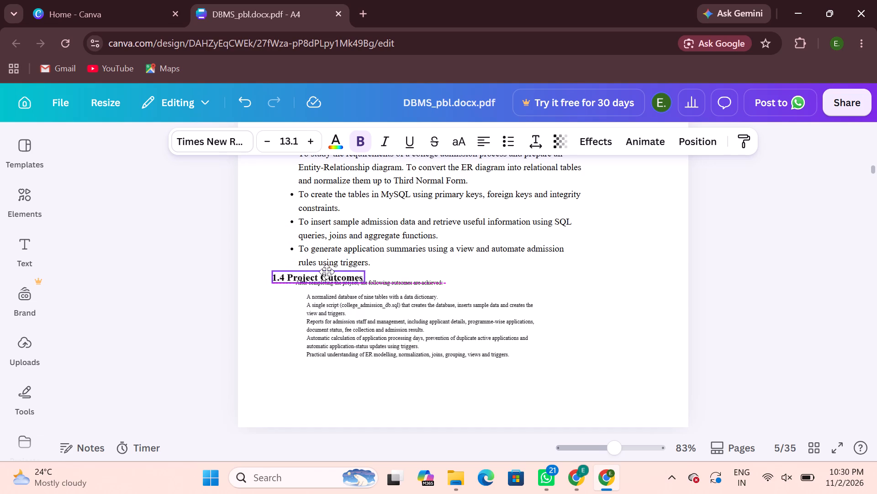
pyautogui.moveTo(327, 272); pyautogui.dragTo(328, 273)
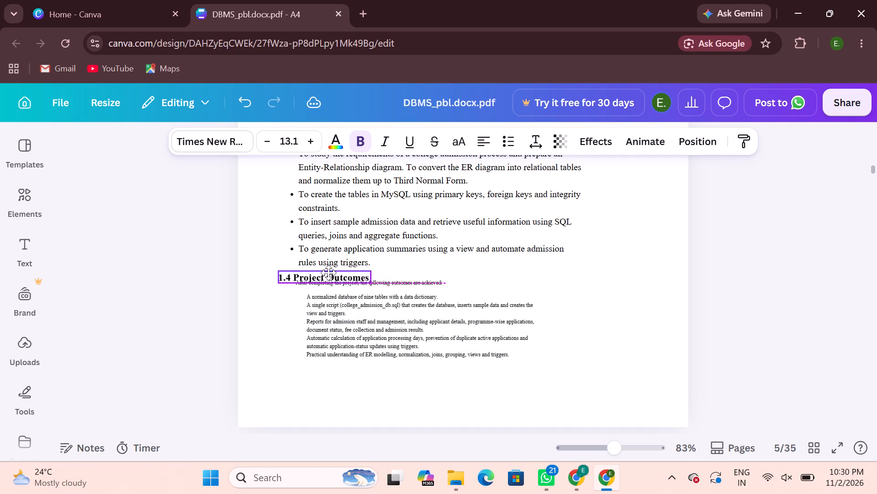
pyautogui.moveTo(328, 273); pyautogui.dragTo(321, 275)
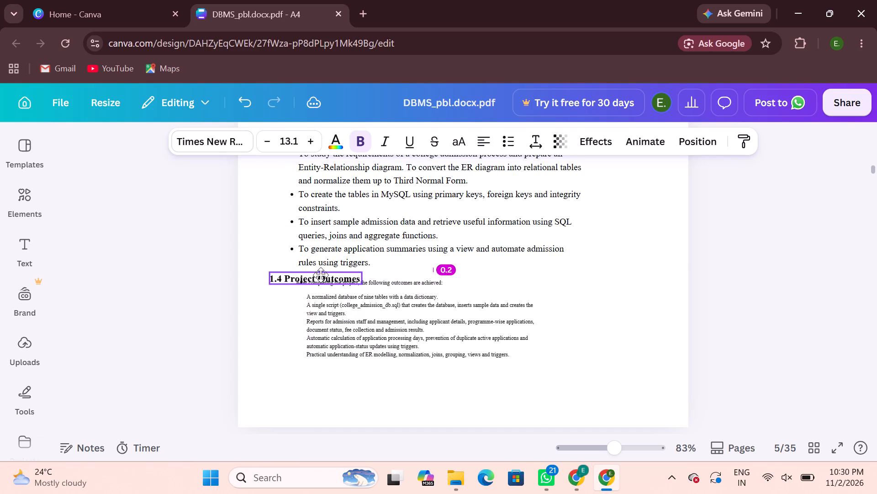
pyautogui.moveTo(321, 275); pyautogui.dragTo(337, 272)
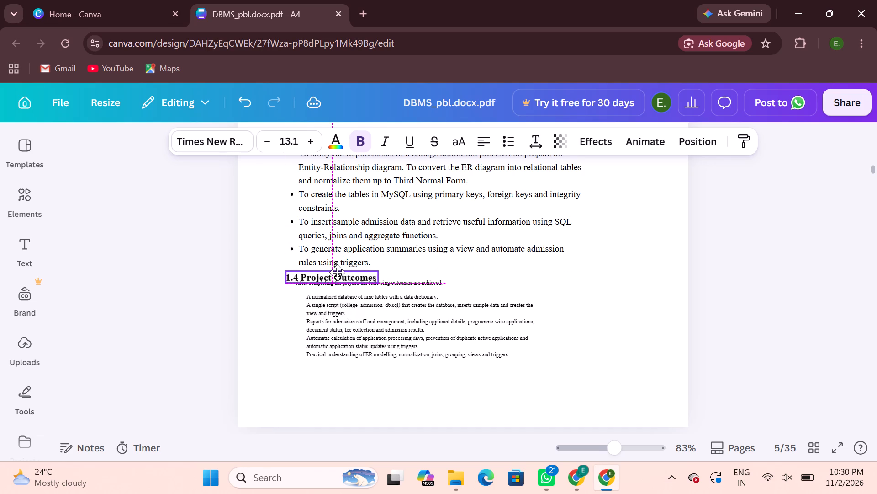
pyautogui.moveTo(337, 272); pyautogui.dragTo(350, 272)
pyautogui.scroll(1, 353, 282)
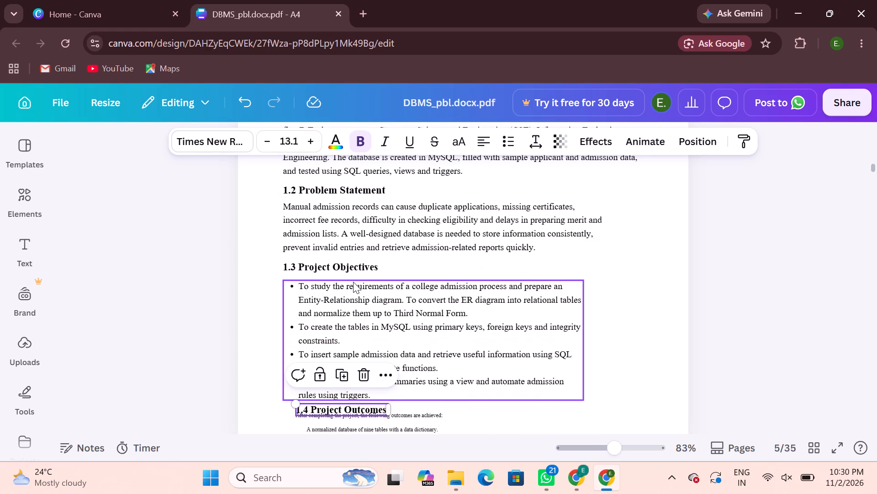
pyautogui.scroll(1, 353, 282)
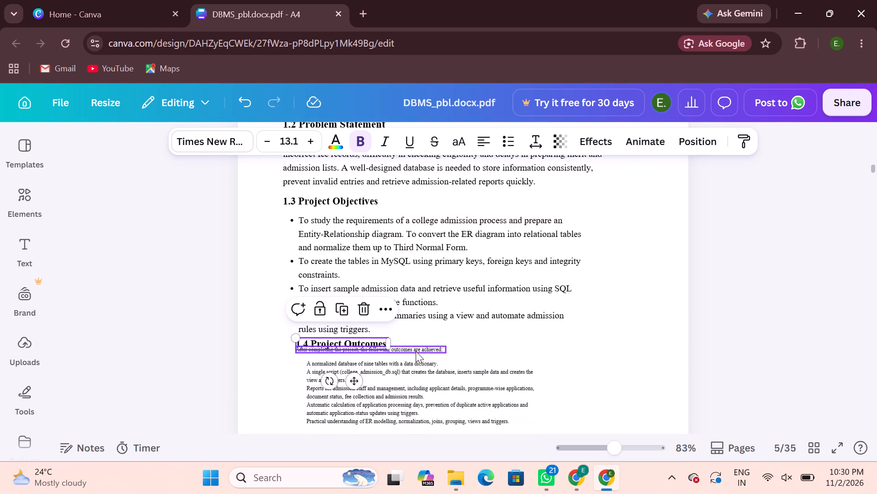
pyautogui.moveTo(416, 351); pyautogui.dragTo(417, 361)
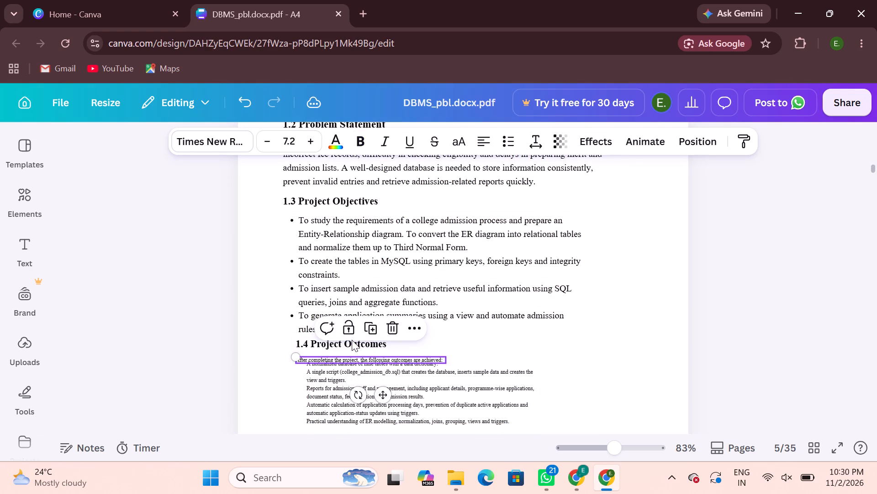
pyautogui.moveTo(353, 340); pyautogui.dragTo(338, 347)
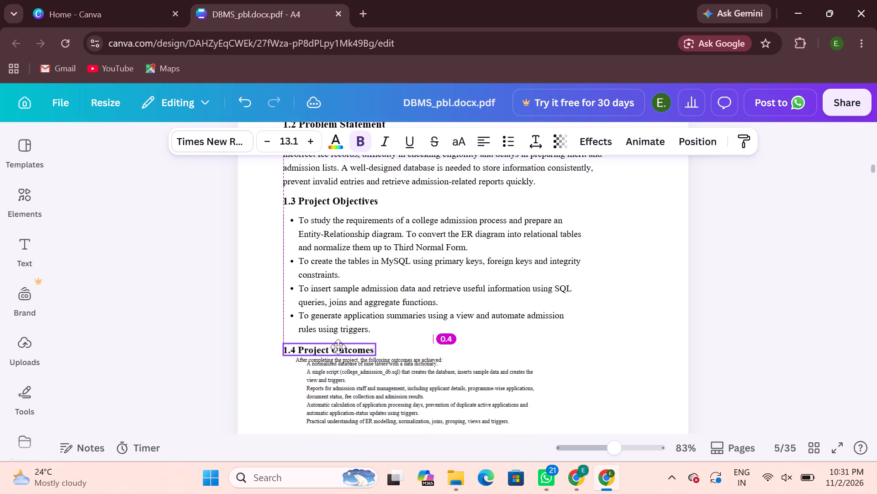
pyautogui.moveTo(338, 347); pyautogui.dragTo(338, 343)
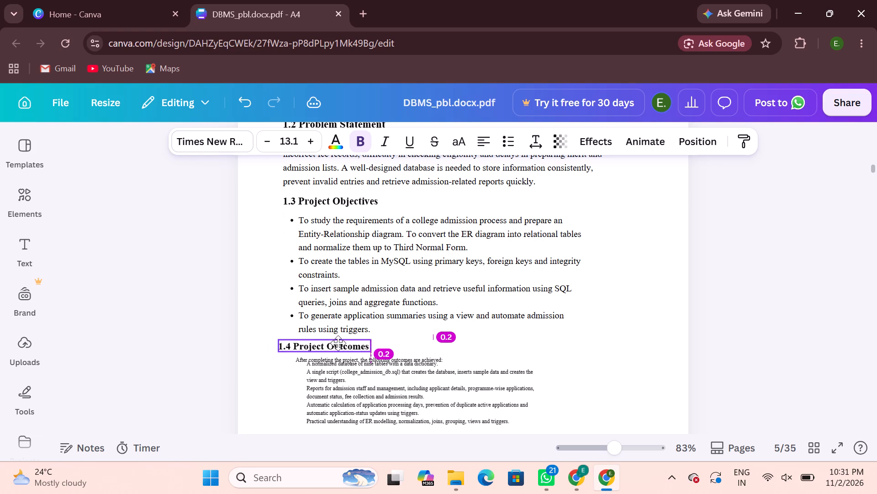
pyautogui.moveTo(338, 343); pyautogui.dragTo(340, 343)
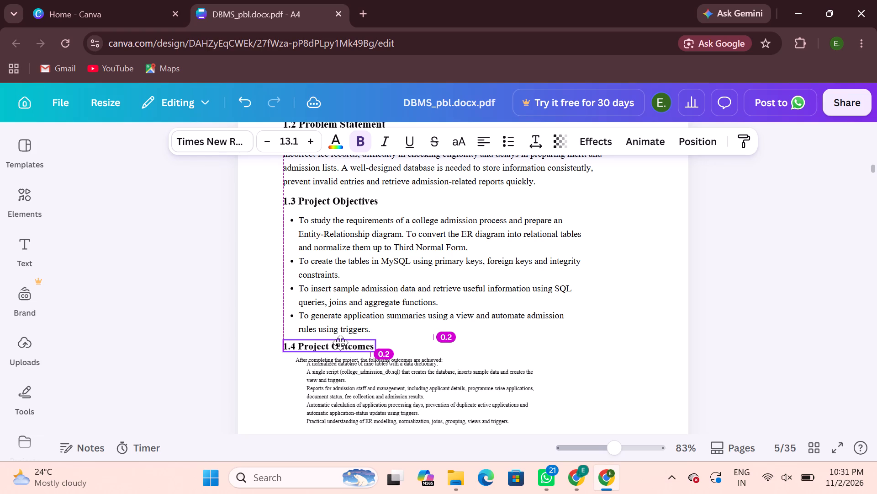
pyautogui.moveTo(340, 343); pyautogui.dragTo(339, 346)
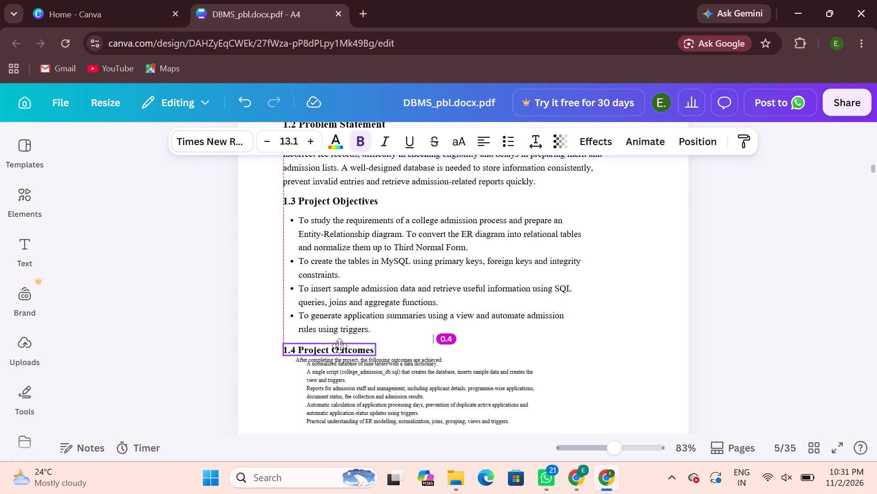
pyautogui.moveTo(339, 346); pyautogui.dragTo(339, 346)
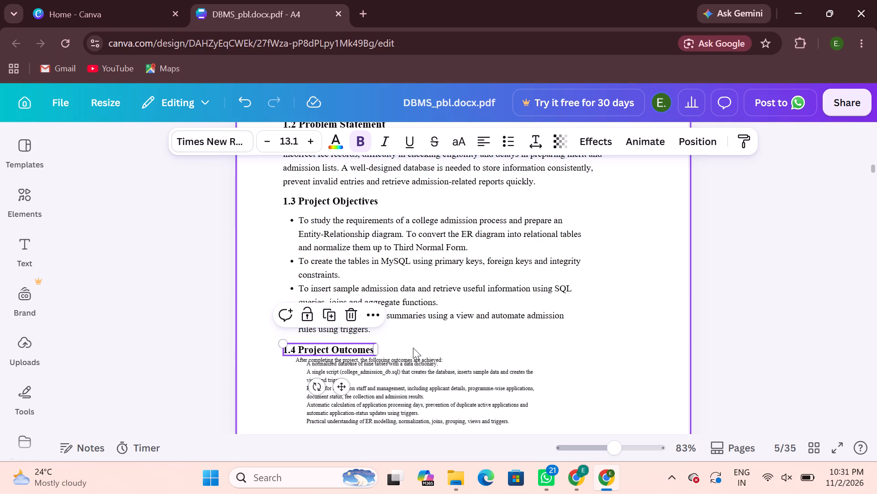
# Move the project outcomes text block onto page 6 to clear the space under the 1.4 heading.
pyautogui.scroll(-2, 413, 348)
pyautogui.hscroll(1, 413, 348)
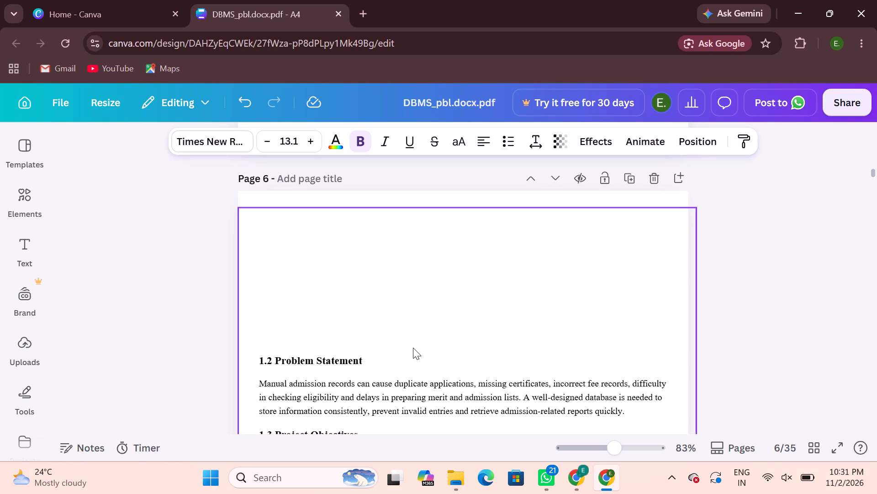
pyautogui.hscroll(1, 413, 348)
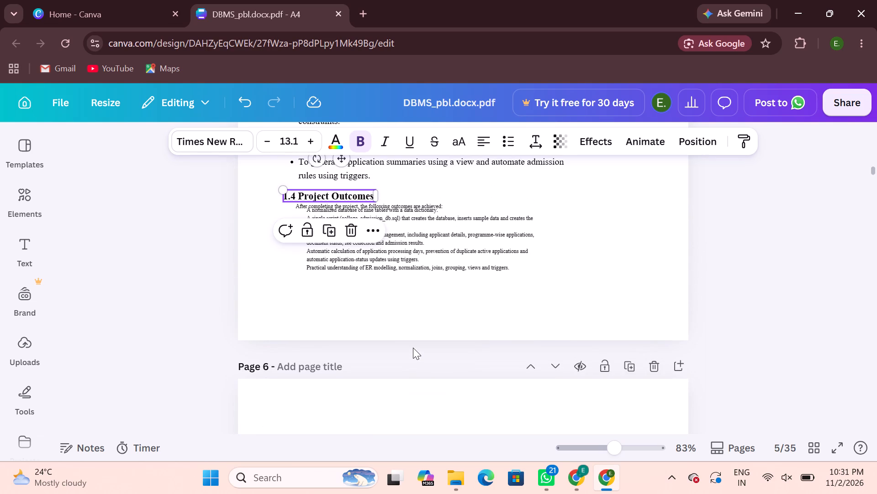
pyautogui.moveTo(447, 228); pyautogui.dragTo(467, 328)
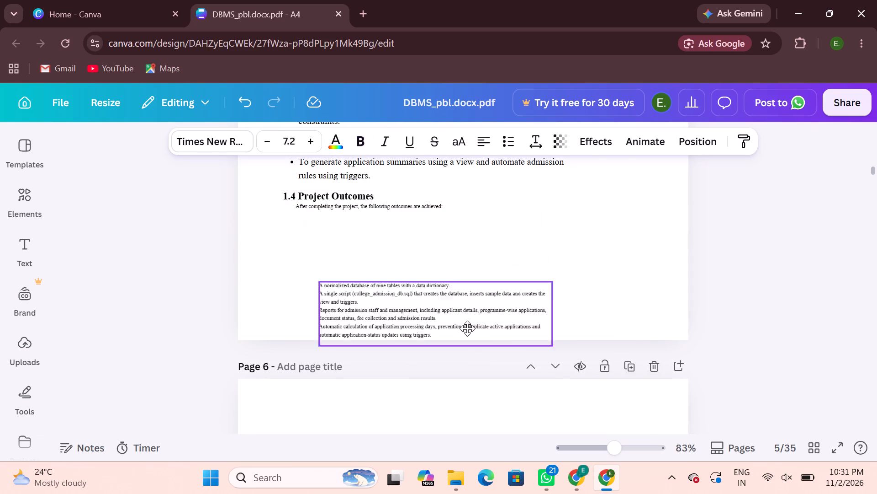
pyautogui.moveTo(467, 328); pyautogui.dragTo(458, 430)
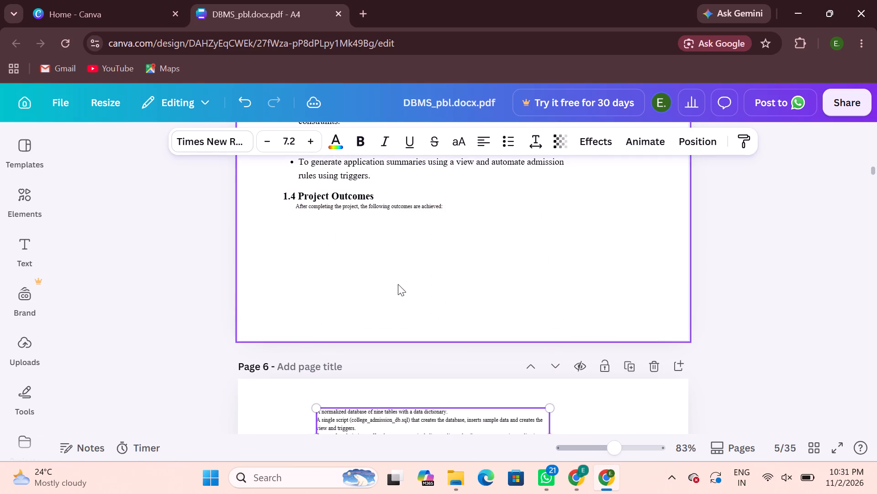
# Set the "After completing the project" line to font size 12 and place it directly under the 1.4 heading, aligned with its start.
pyautogui.moveTo(397, 206); pyautogui.dragTo(397, 219)
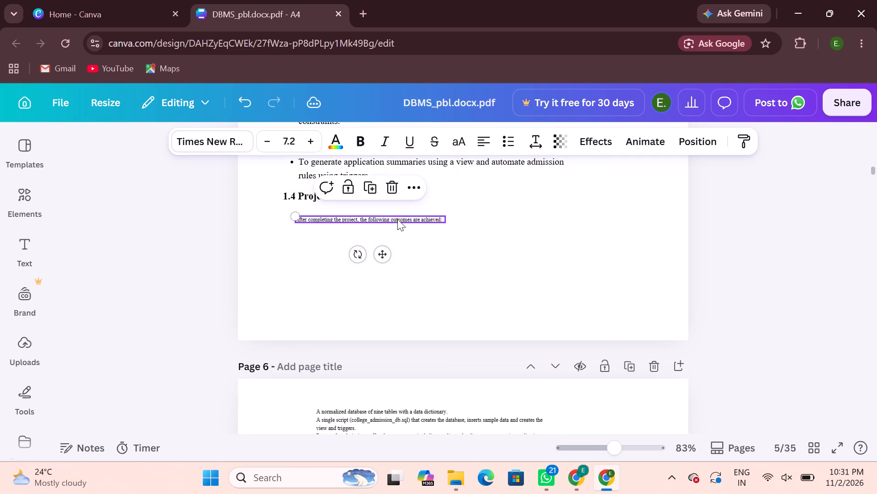
pyautogui.click(296, 141)
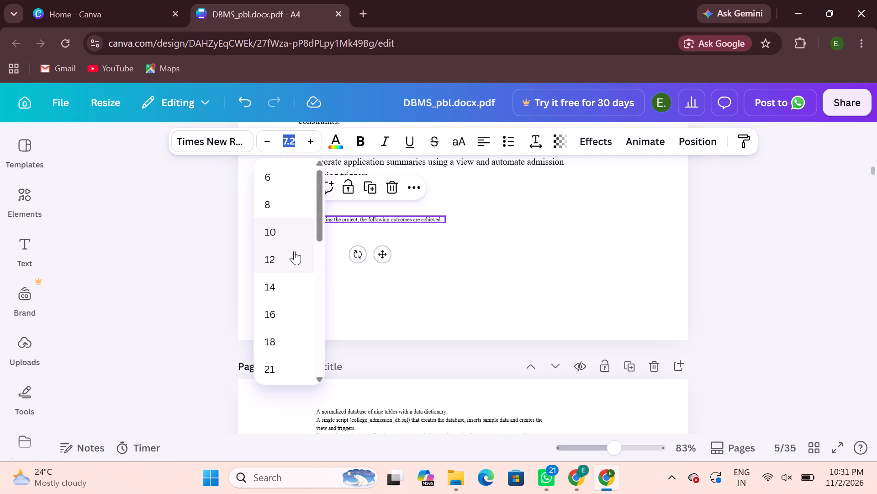
pyautogui.click(288, 255)
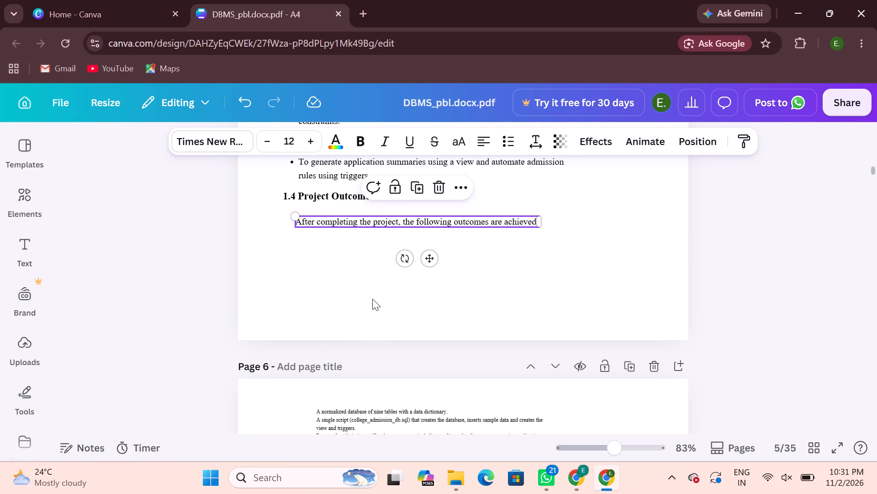
pyautogui.moveTo(374, 220); pyautogui.dragTo(363, 212)
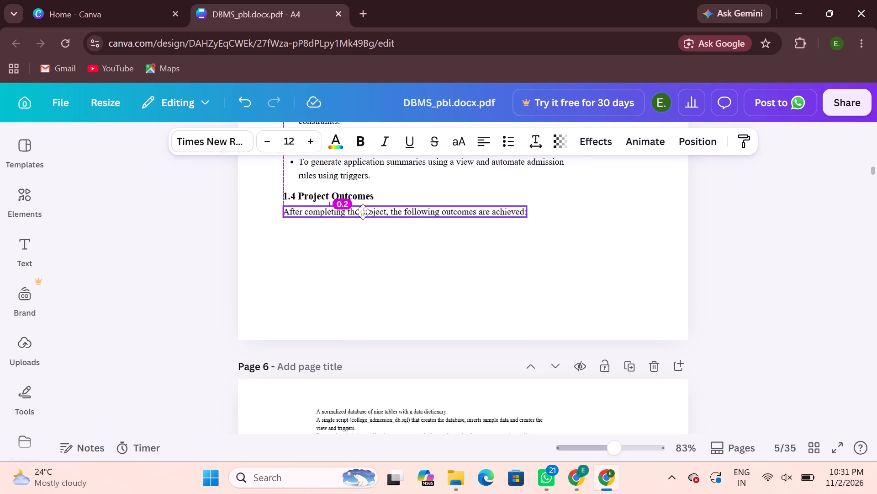
pyautogui.moveTo(363, 212); pyautogui.dragTo(368, 216)
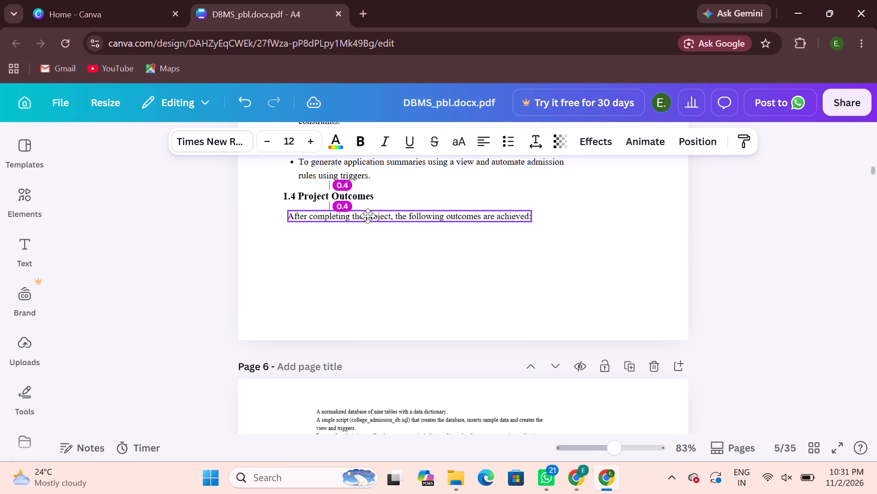
pyautogui.moveTo(368, 216); pyautogui.dragTo(365, 218)
pyautogui.scroll(3, 365, 218)
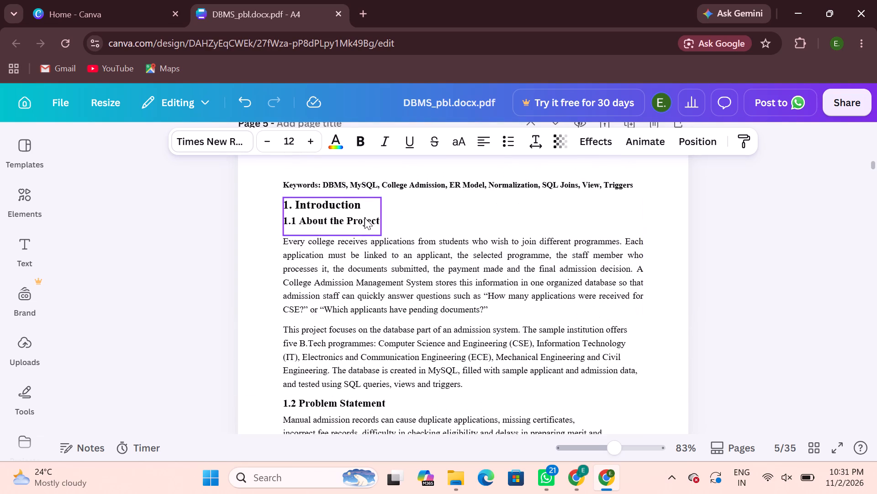
pyautogui.scroll(-1, 365, 218)
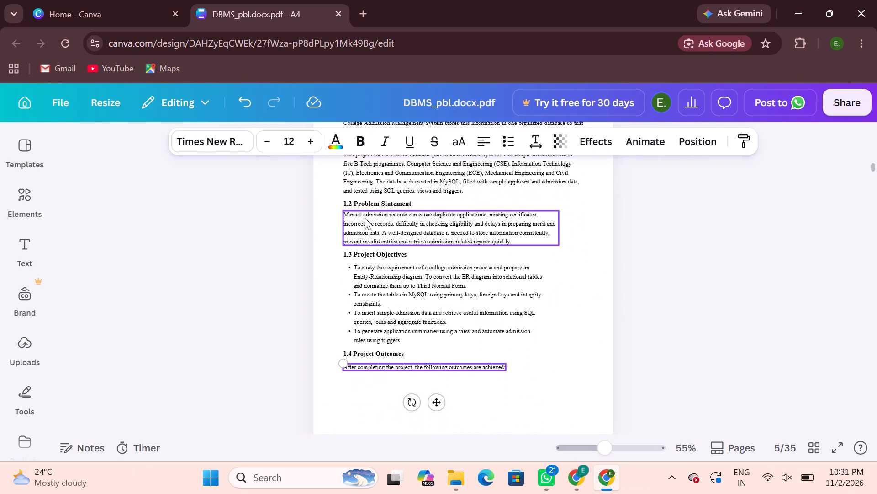
pyautogui.scroll(-1, 365, 218)
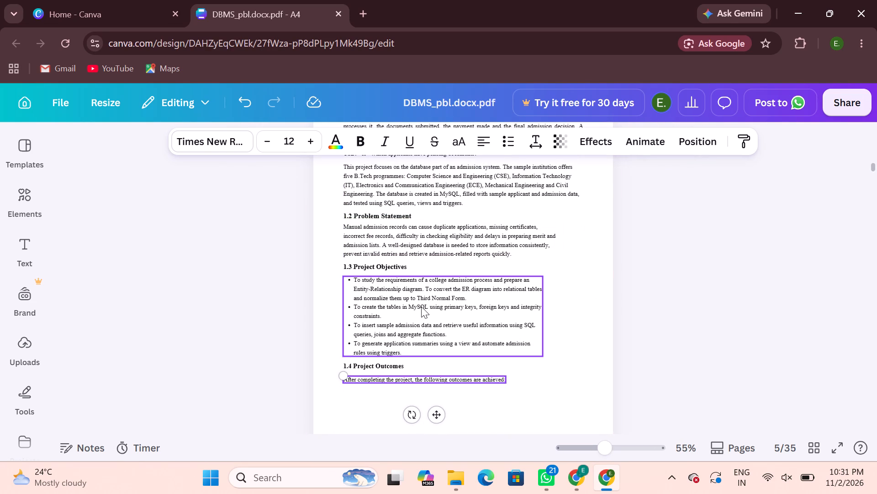
pyautogui.click(421, 306)
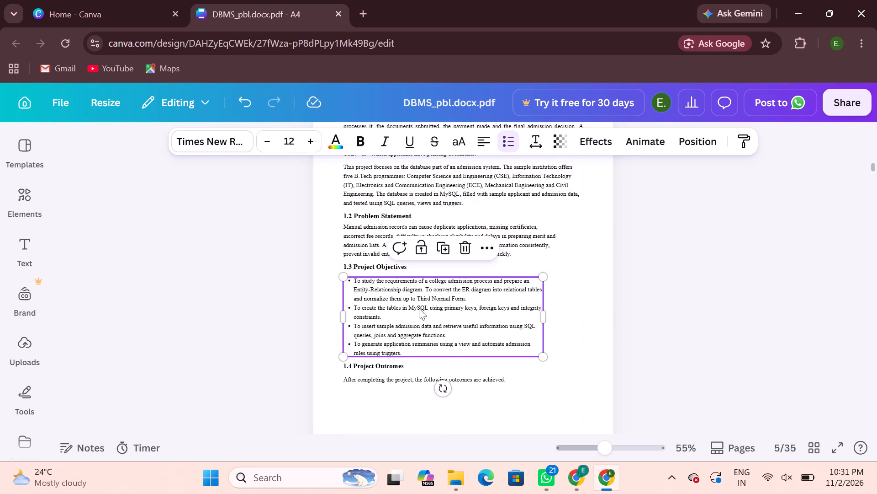
pyautogui.click(458, 378)
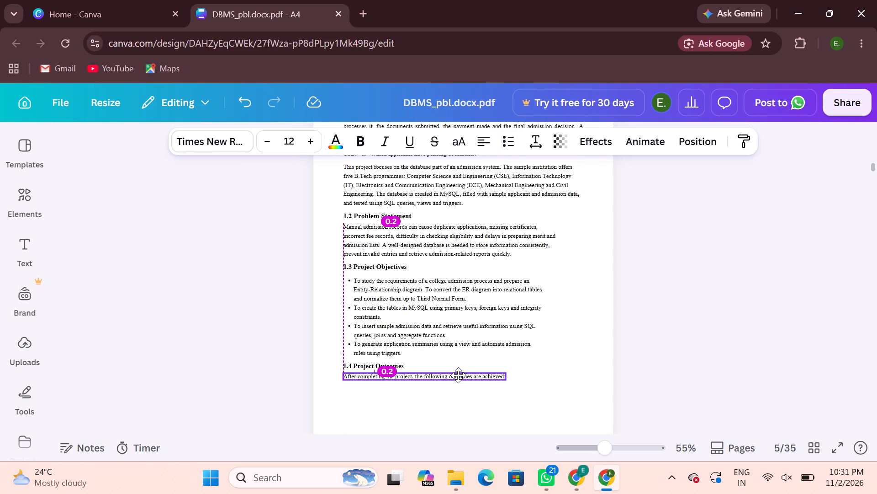
# Move the project outcomes text block from page 6 to page 5, directly beneath the 1.4 intro line and aligned with its start.
pyautogui.scroll(-1, 452, 349)
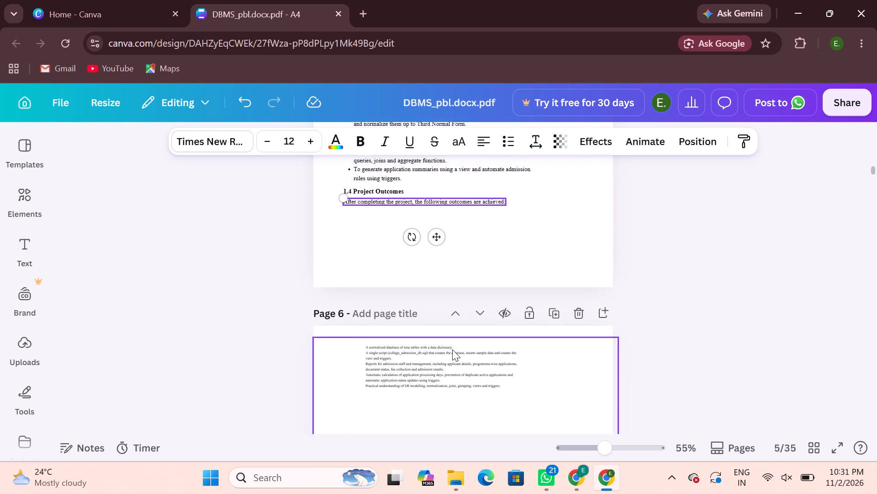
pyautogui.scroll(-1, 452, 349)
pyautogui.moveTo(452, 349); pyautogui.dragTo(439, 225)
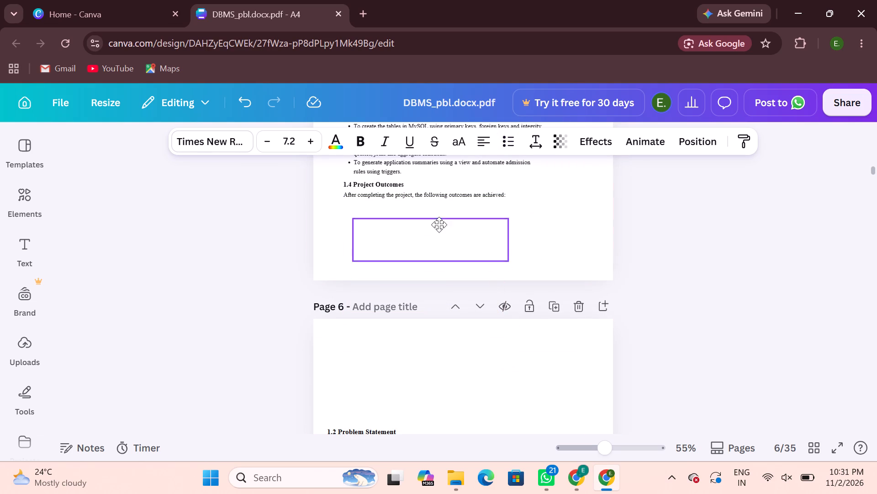
pyautogui.moveTo(439, 225); pyautogui.dragTo(434, 217)
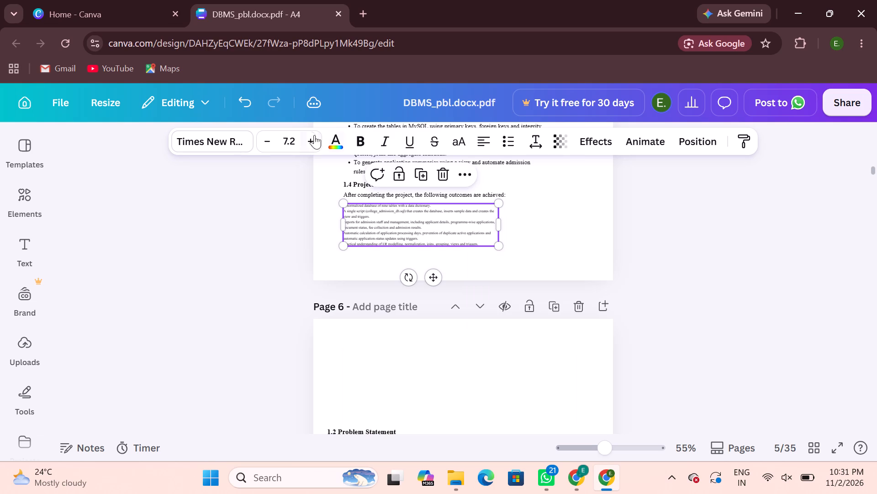
# Set the project outcomes text to font size 12 and widen its block to roughly the body text width so it fits page 5.
pyautogui.click(299, 140)
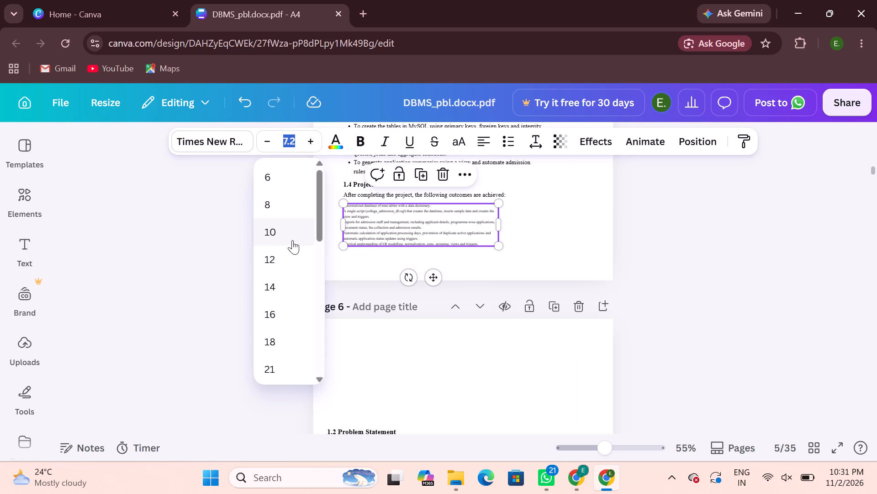
pyautogui.click(289, 255)
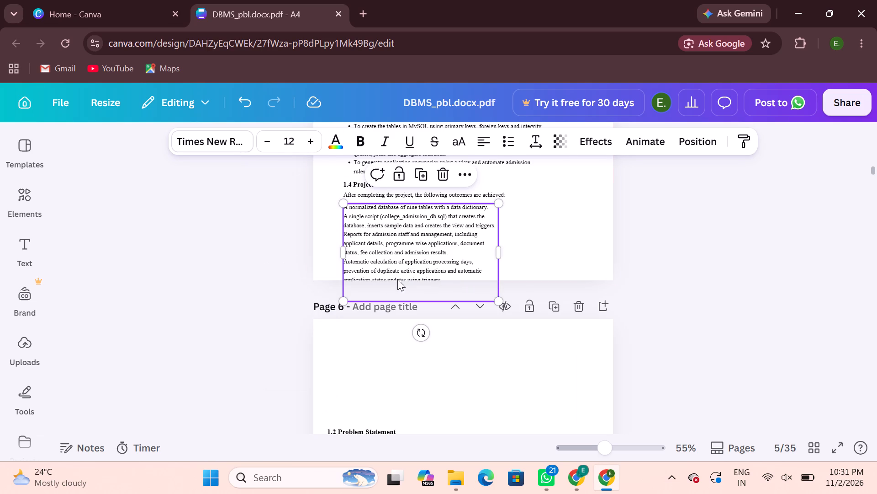
pyautogui.click(495, 251)
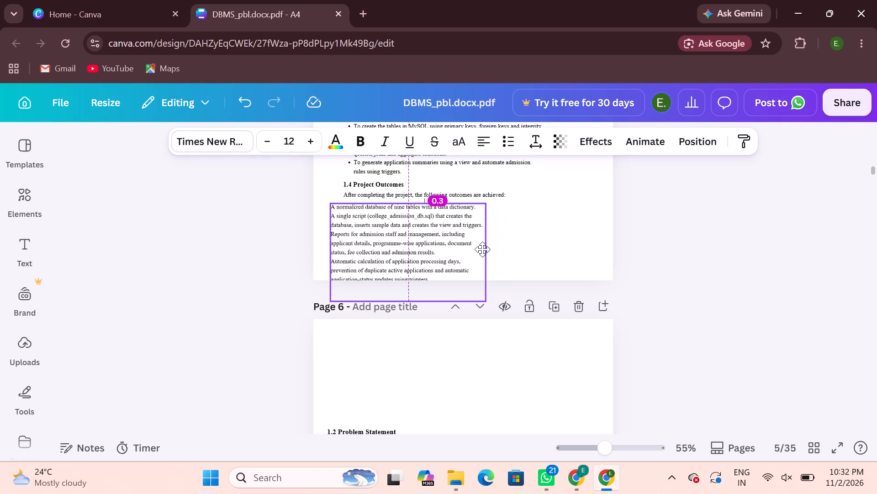
pyautogui.moveTo(503, 250); pyautogui.dragTo(614, 234)
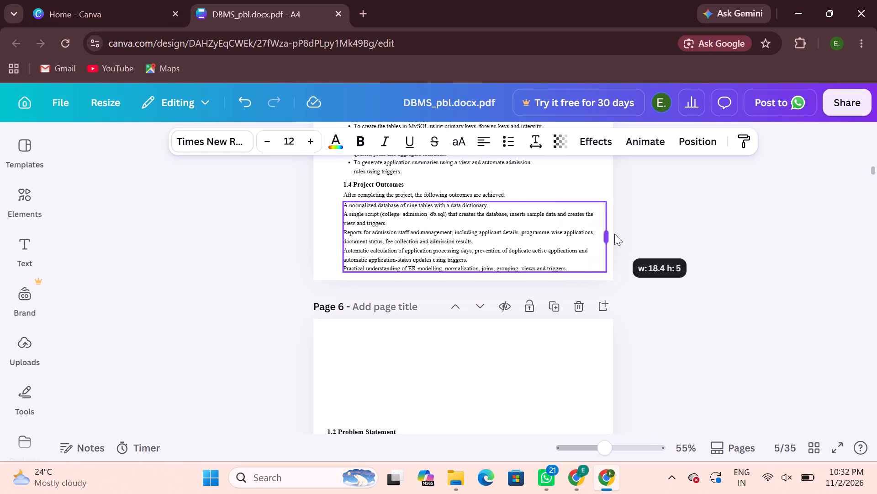
pyautogui.moveTo(614, 234); pyautogui.dragTo(596, 239)
pyautogui.click(529, 251)
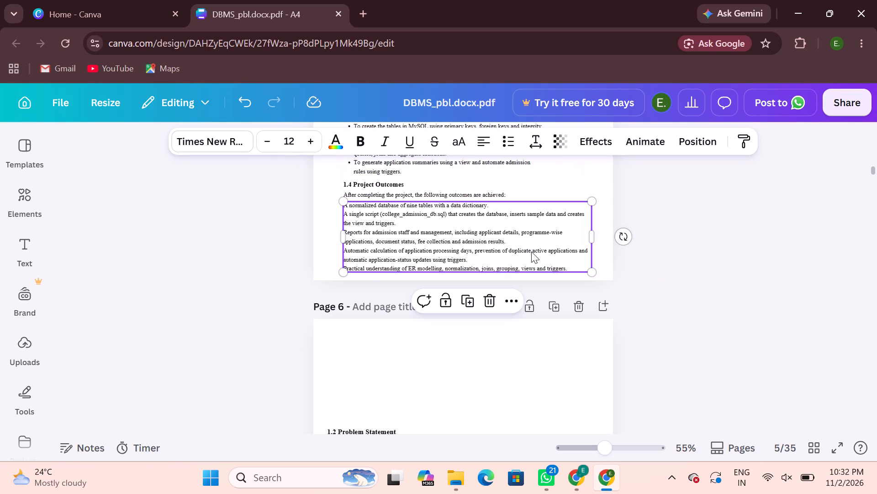
pyautogui.scroll(4, 531, 257)
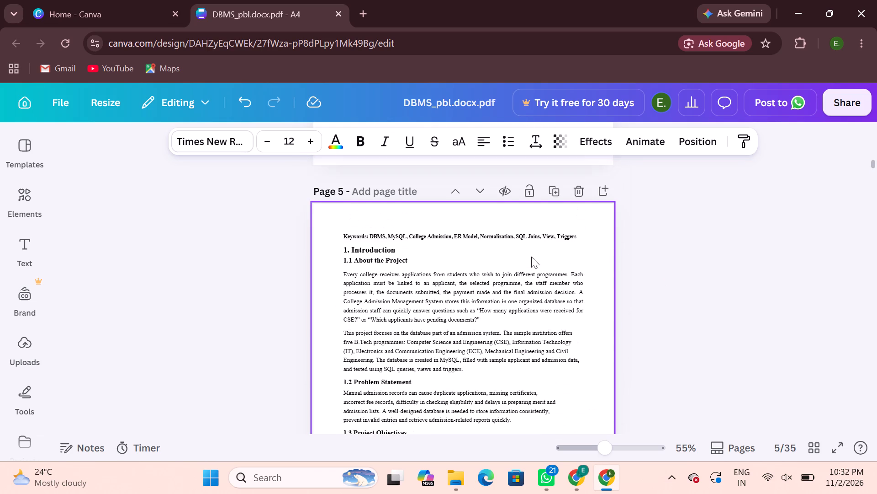
# Review the layout of sections 1.1 to 1.4 on page 5 and the content on page 6.
pyautogui.scroll(2, 531, 257)
pyautogui.scroll(-4, 531, 257)
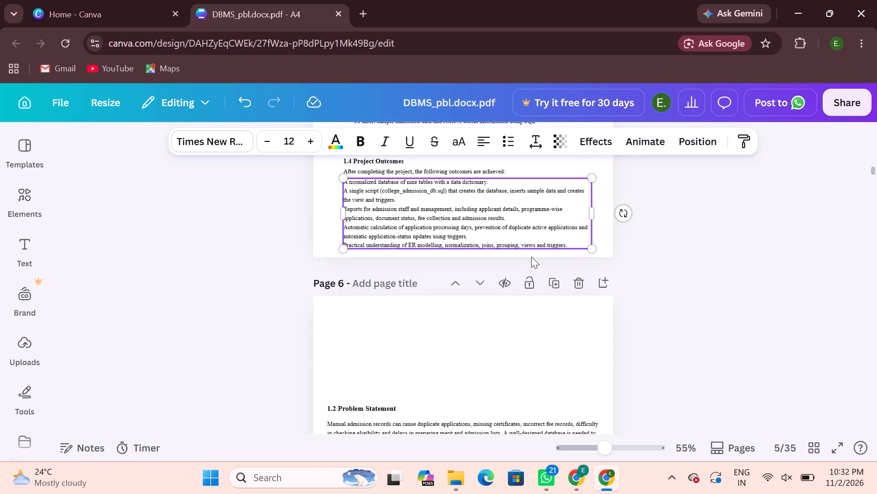
pyautogui.scroll(-1, 531, 257)
pyautogui.click(662, 263)
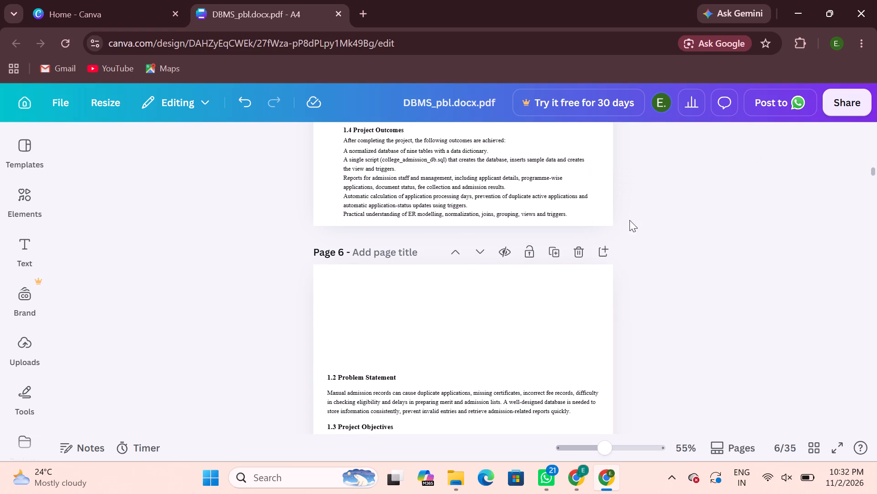
pyautogui.scroll(1, 623, 207)
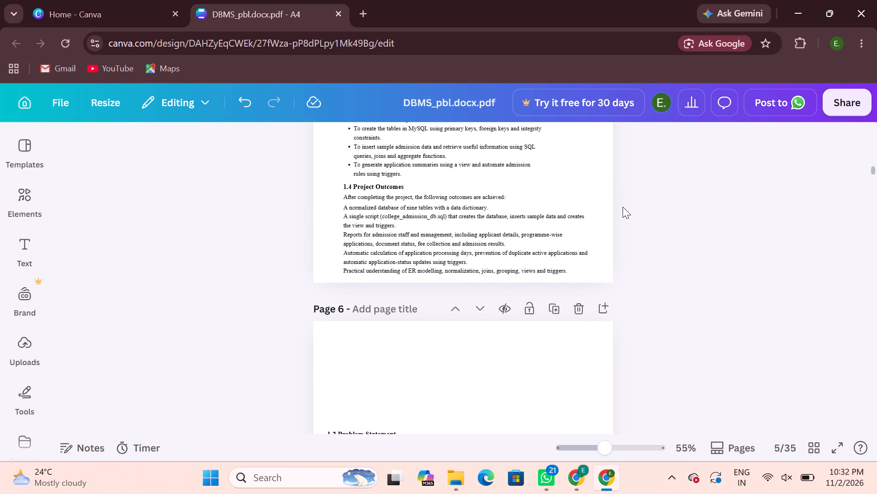
pyautogui.scroll(1, 623, 207)
# Move the 1.2 Problem Statement heading to the top of page 6, enlarge it to size 17.2 and align it with the body text margin.
pyautogui.scroll(-3, 623, 207)
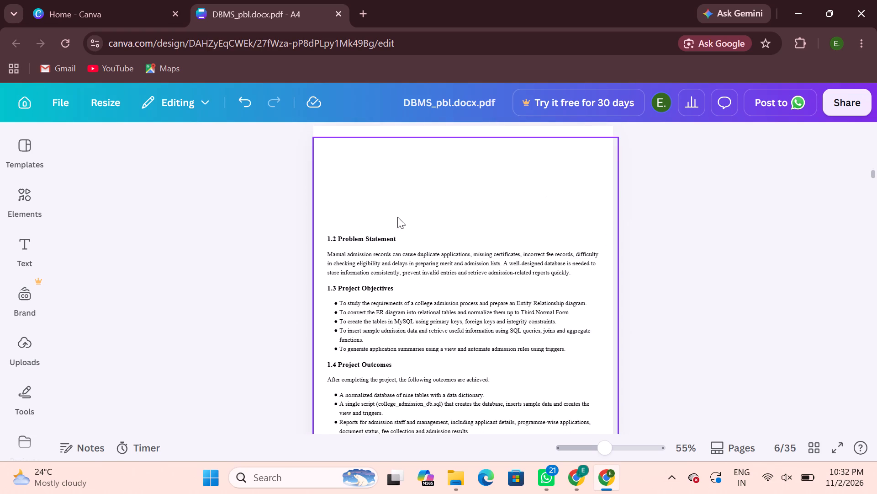
pyautogui.moveTo(374, 241); pyautogui.dragTo(393, 179)
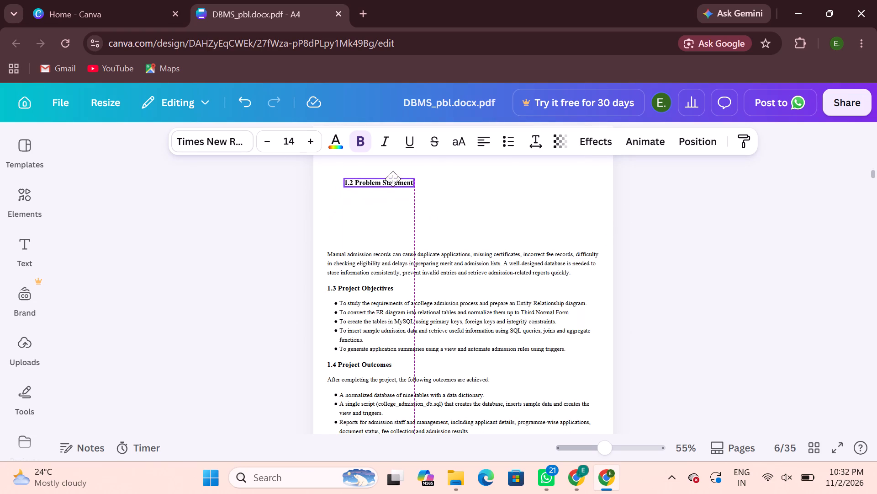
pyautogui.moveTo(393, 179); pyautogui.dragTo(389, 170)
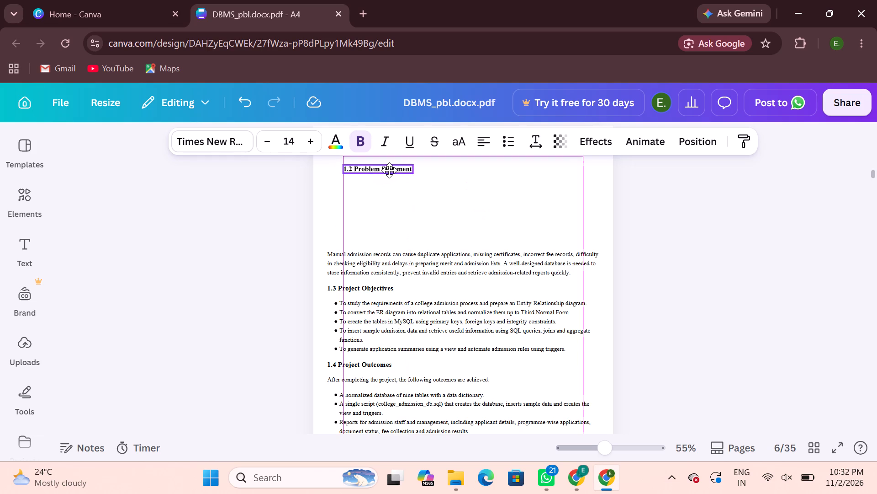
pyautogui.moveTo(389, 170); pyautogui.dragTo(390, 168)
pyautogui.scroll(1, 390, 168)
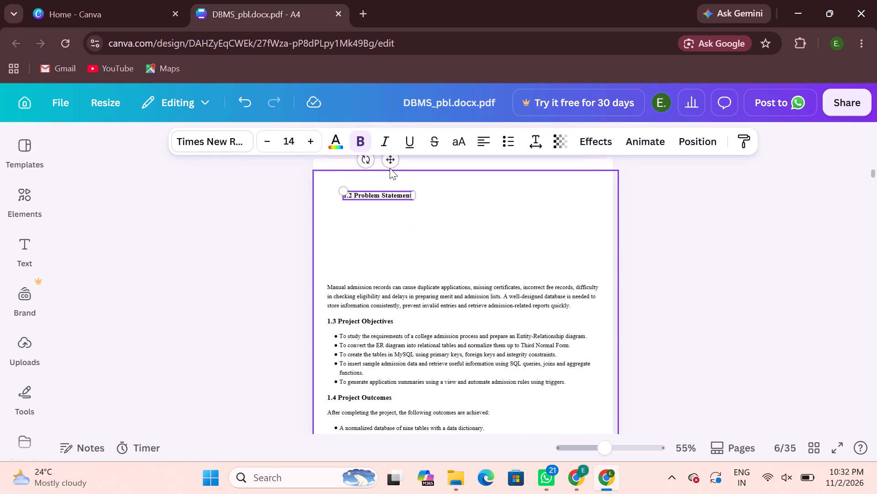
pyautogui.scroll(1, 390, 168)
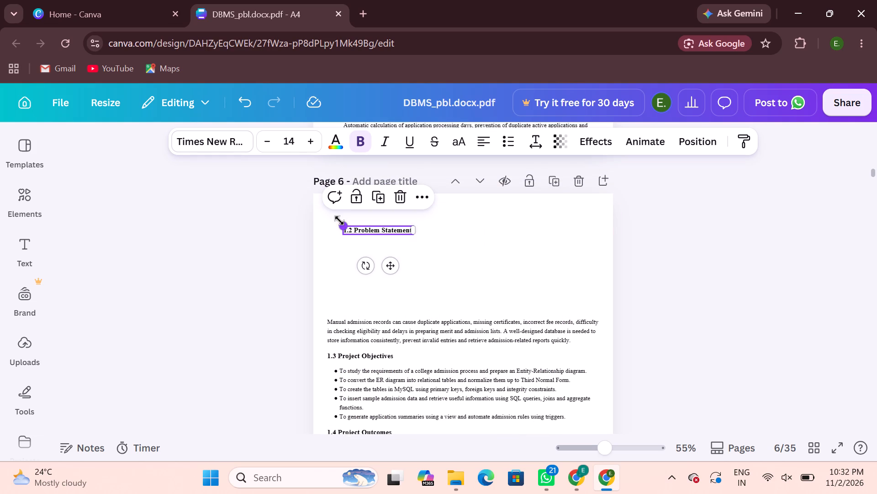
pyautogui.moveTo(339, 220); pyautogui.dragTo(326, 209)
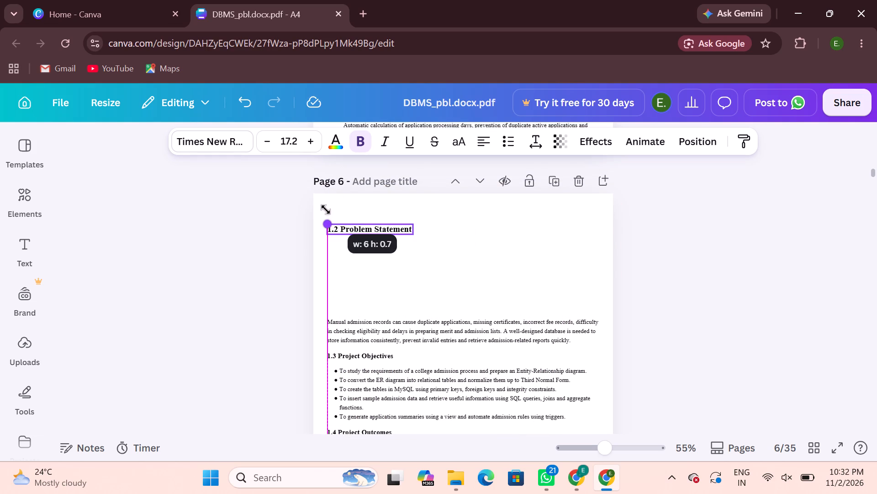
pyautogui.moveTo(326, 209); pyautogui.dragTo(326, 209)
pyautogui.moveTo(364, 224); pyautogui.dragTo(369, 225)
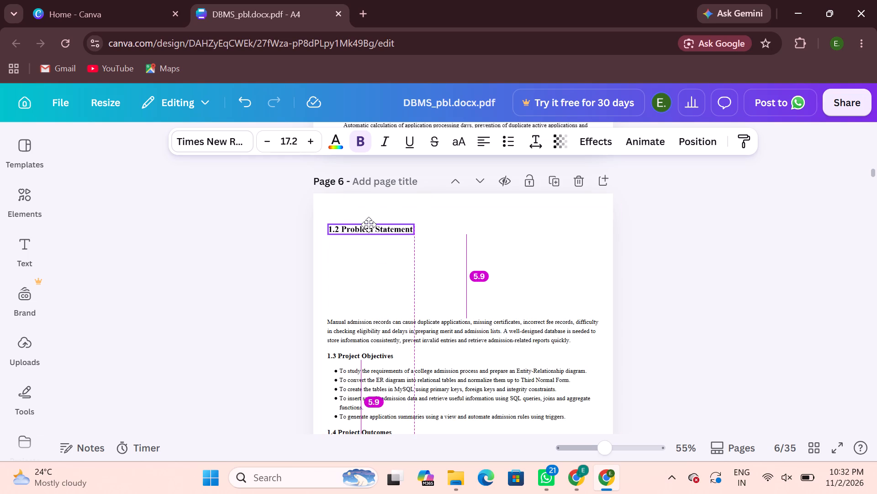
pyautogui.moveTo(369, 225); pyautogui.dragTo(381, 228)
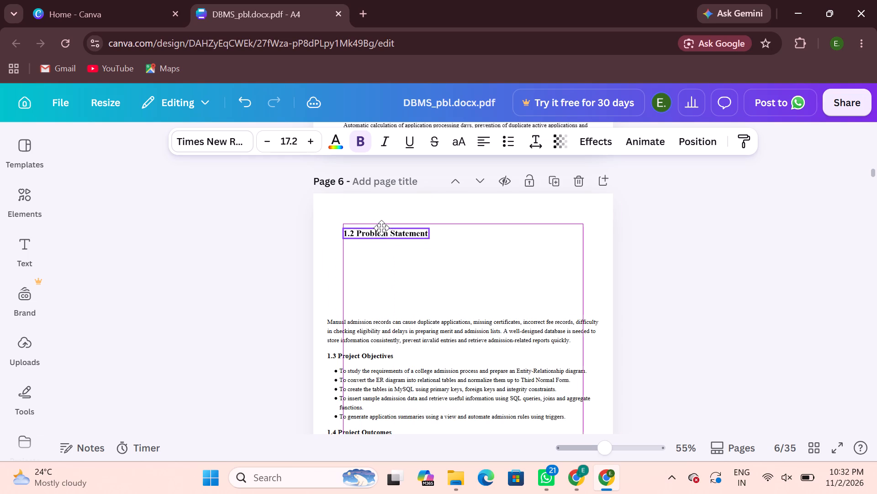
pyautogui.moveTo(381, 228); pyautogui.dragTo(381, 228)
# Place the problem statement paragraph directly under the page 6 1.2 heading, narrow it to the body text width and keep font size 12.
pyautogui.moveTo(387, 323); pyautogui.dragTo(410, 251)
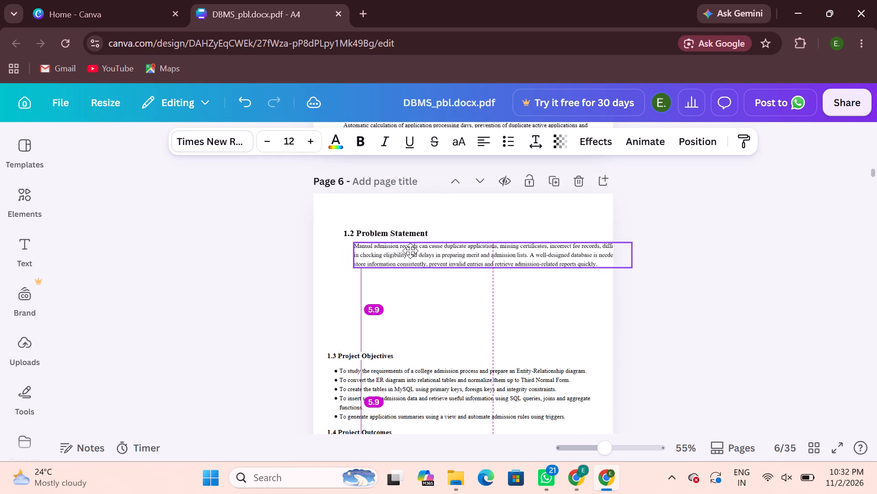
pyautogui.moveTo(410, 251); pyautogui.dragTo(404, 248)
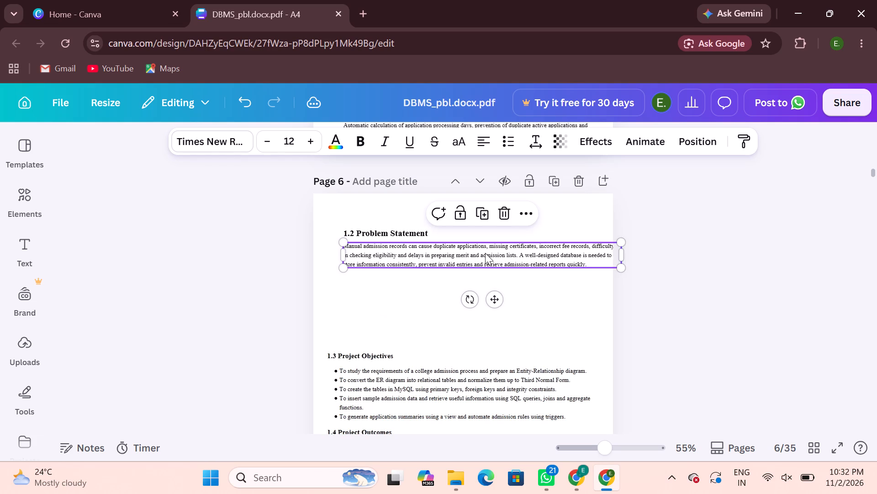
pyautogui.moveTo(628, 252); pyautogui.dragTo(602, 254)
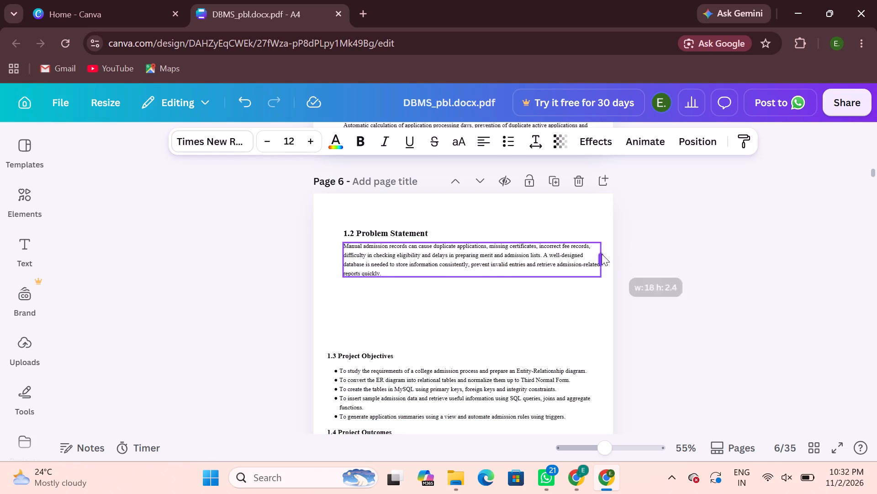
pyautogui.moveTo(602, 254); pyautogui.dragTo(587, 255)
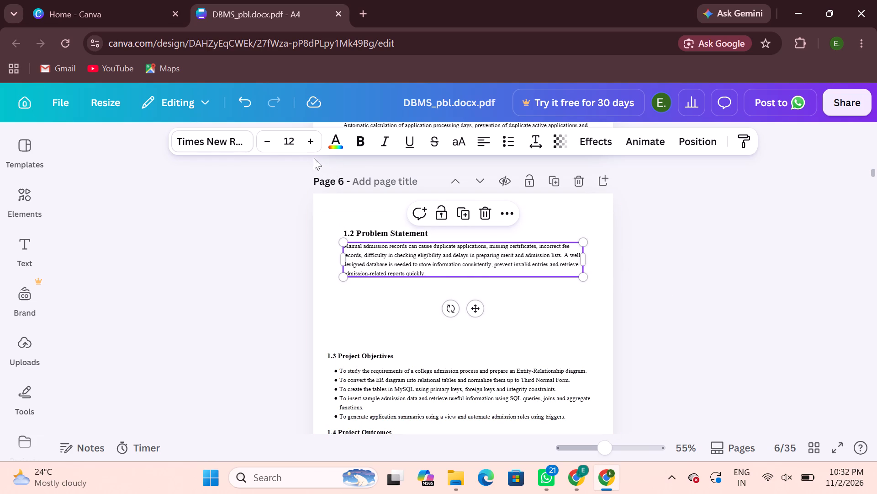
pyautogui.click(302, 142)
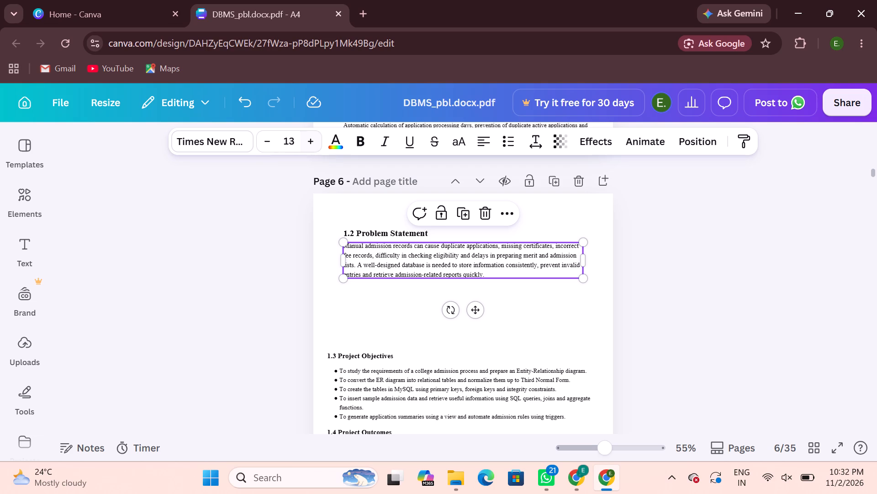
pyautogui.click(271, 146)
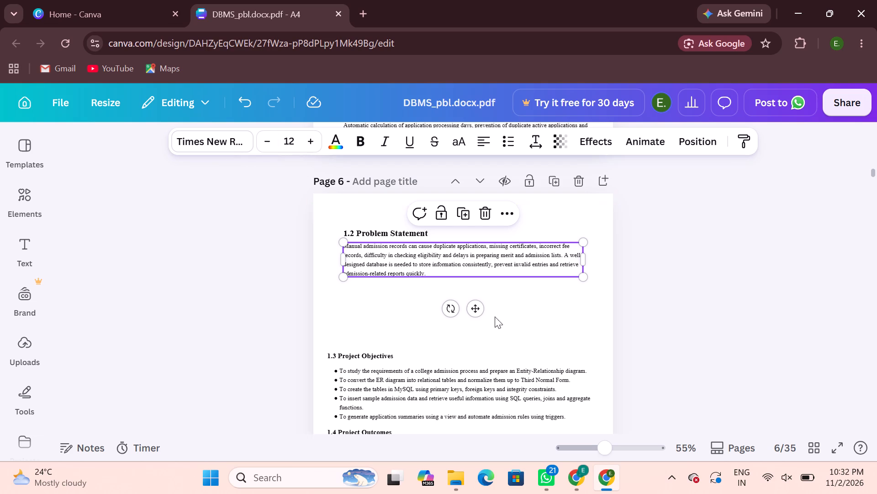
pyautogui.click(526, 342)
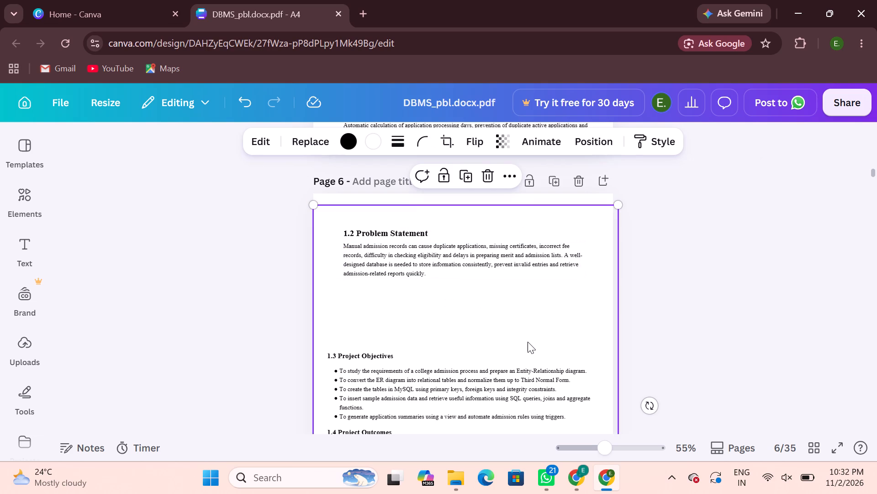
# Move the 1.3 Project Objectives heading on page 6 just below the problem statement paragraph, enlarge it to size 16 and align it with the paragraph's start.
pyautogui.moveTo(349, 352); pyautogui.dragTo(375, 293)
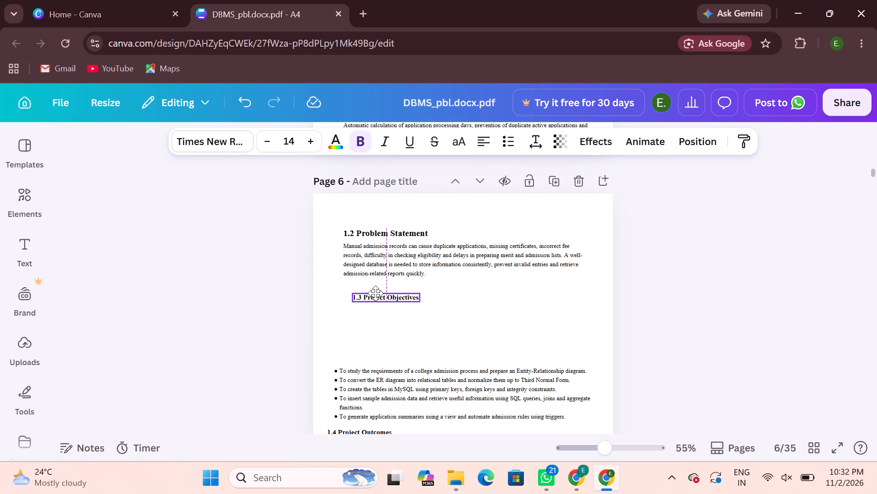
pyautogui.moveTo(375, 293); pyautogui.dragTo(373, 297)
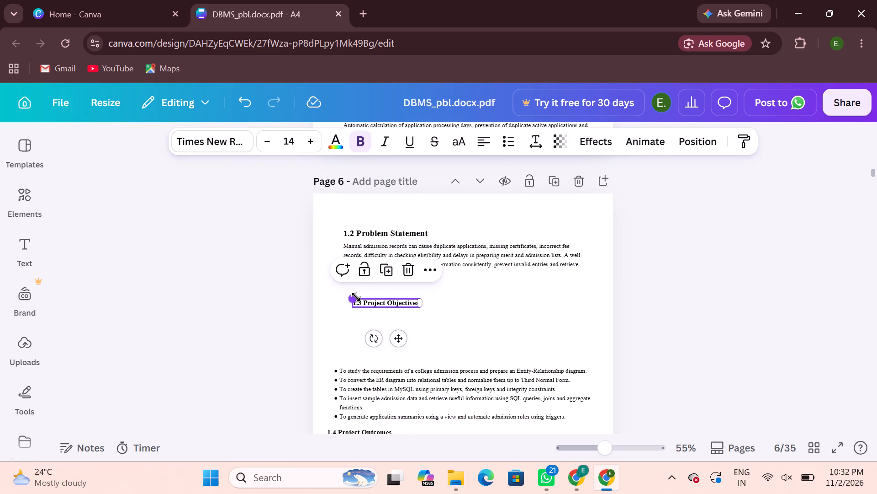
pyautogui.moveTo(356, 297); pyautogui.dragTo(349, 286)
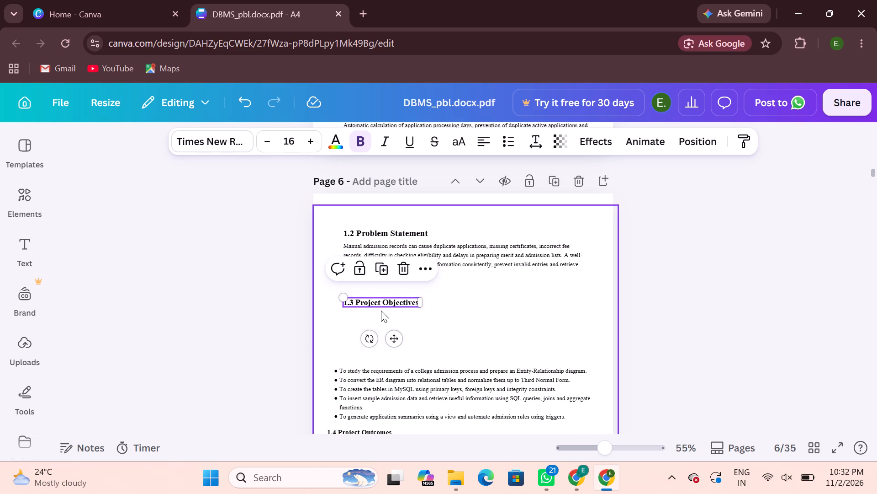
pyautogui.moveTo(381, 302); pyautogui.dragTo(380, 285)
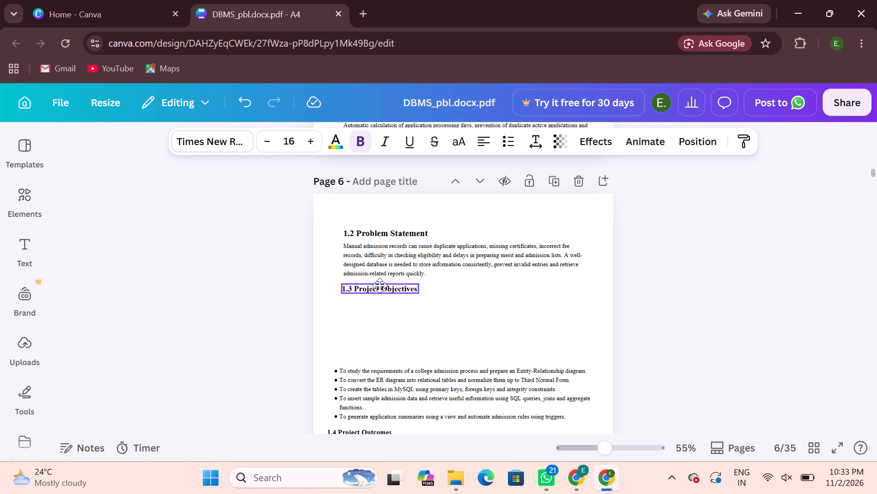
pyautogui.moveTo(380, 285); pyautogui.dragTo(381, 285)
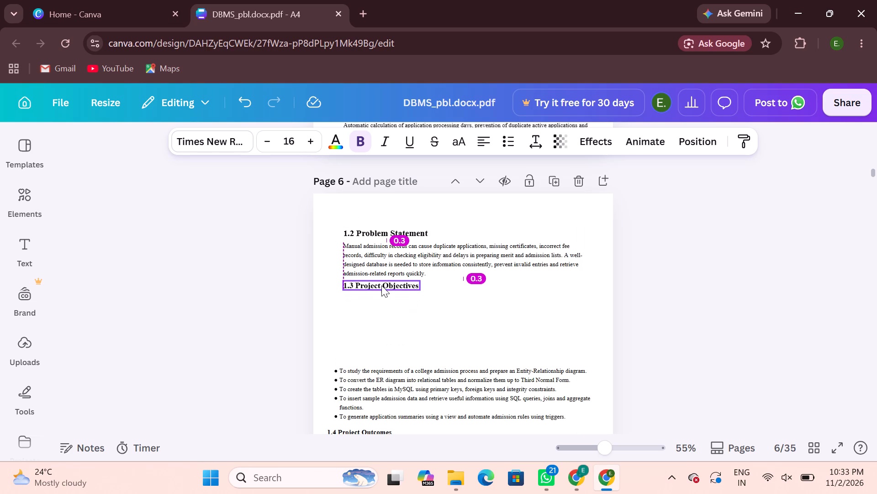
pyautogui.moveTo(382, 290); pyautogui.dragTo(382, 297)
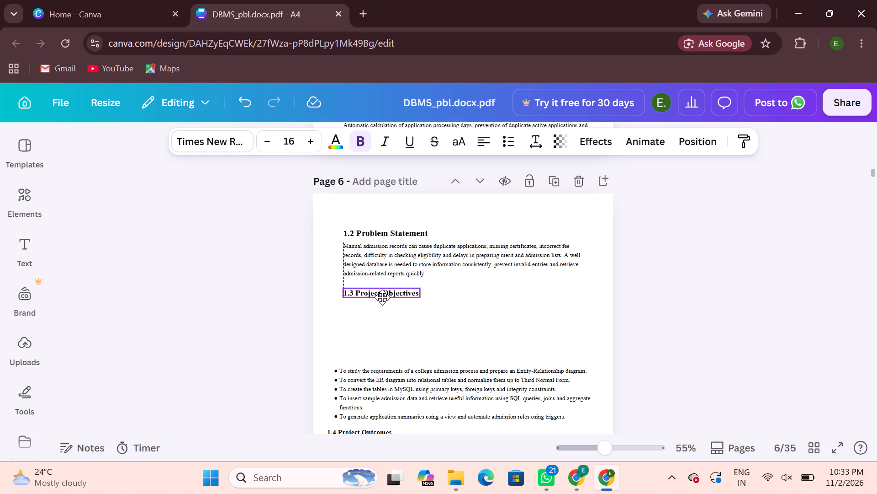
pyautogui.moveTo(382, 297); pyautogui.dragTo(382, 295)
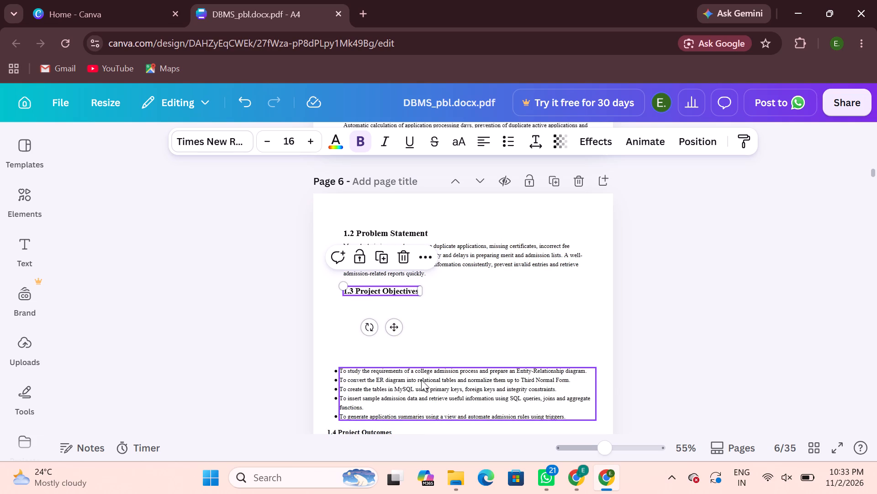
# Move the project objectives text directly under the 1.3 heading on page 6 and narrow its block to the body text width.
pyautogui.moveTo(421, 380); pyautogui.dragTo(424, 312)
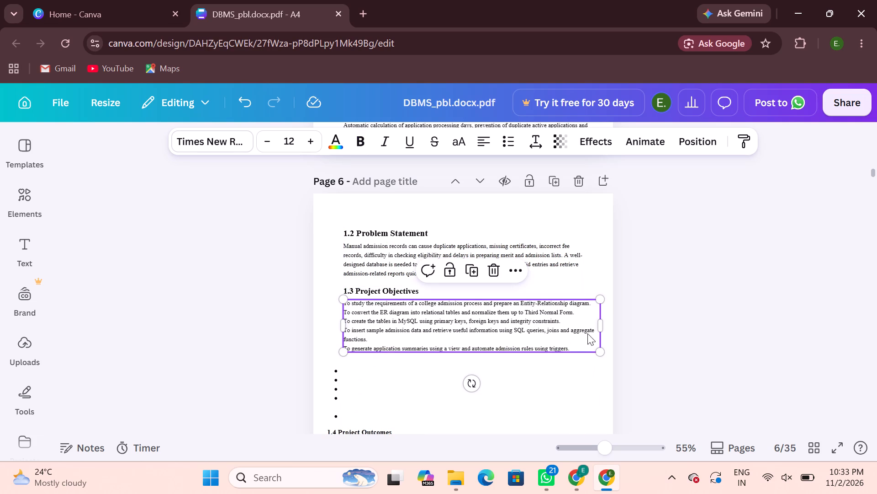
pyautogui.click(600, 326)
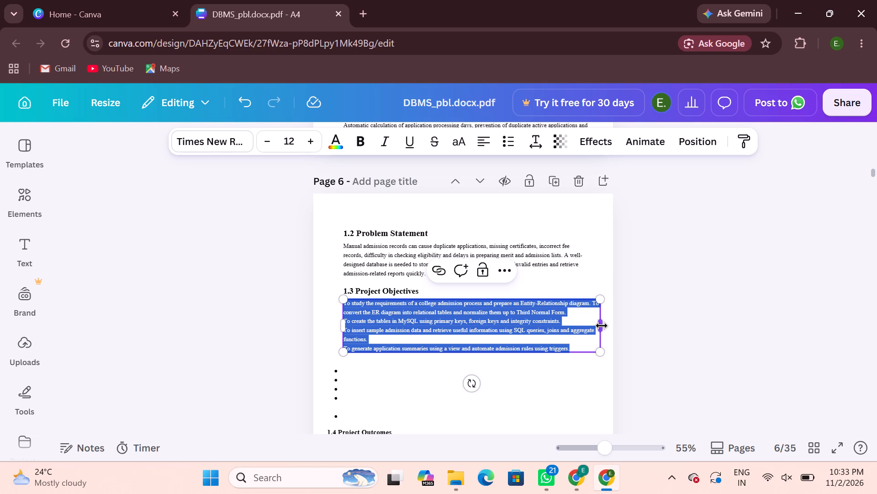
pyautogui.moveTo(602, 326); pyautogui.dragTo(582, 328)
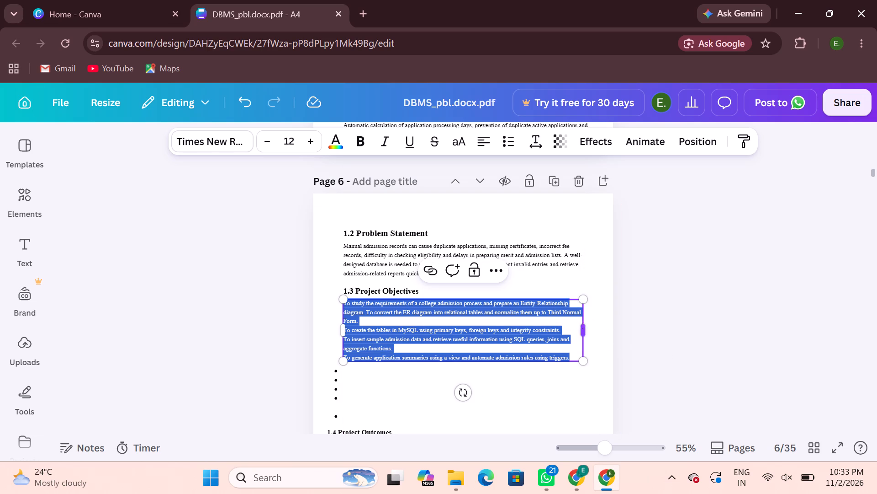
pyautogui.click(766, 311)
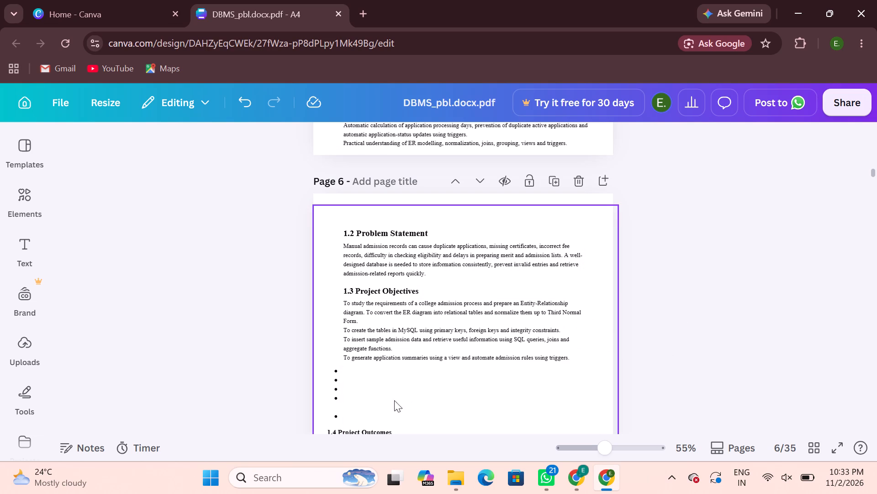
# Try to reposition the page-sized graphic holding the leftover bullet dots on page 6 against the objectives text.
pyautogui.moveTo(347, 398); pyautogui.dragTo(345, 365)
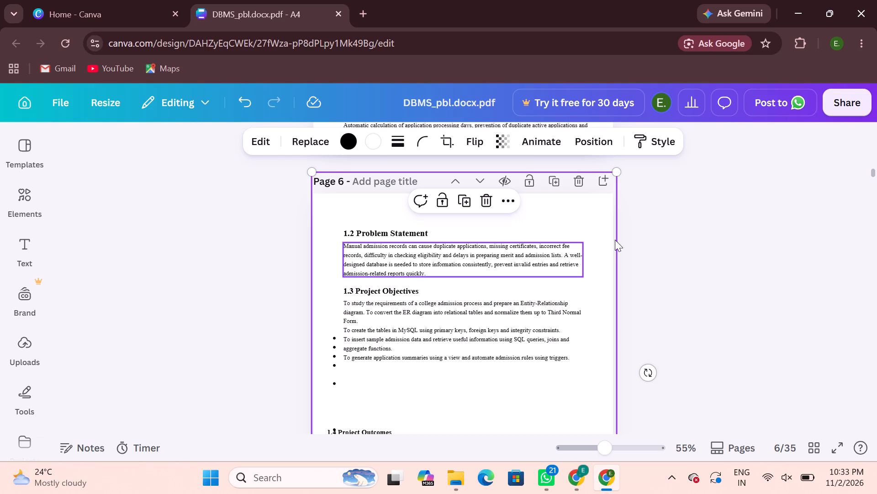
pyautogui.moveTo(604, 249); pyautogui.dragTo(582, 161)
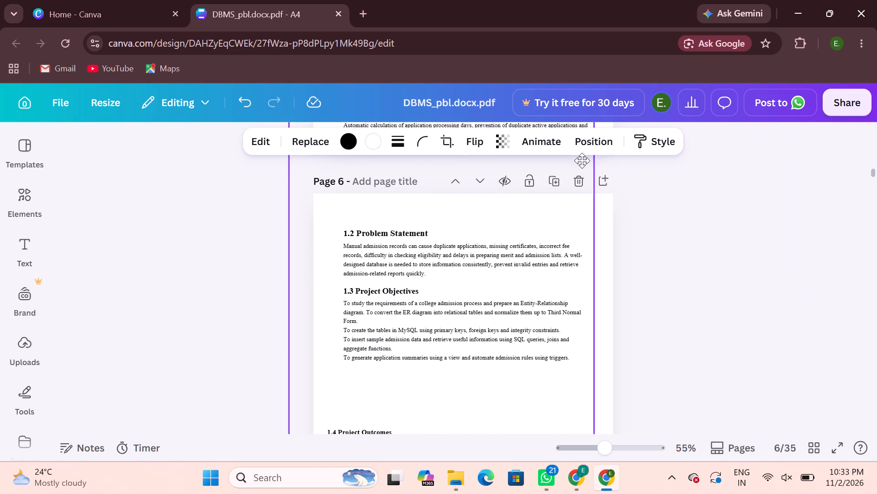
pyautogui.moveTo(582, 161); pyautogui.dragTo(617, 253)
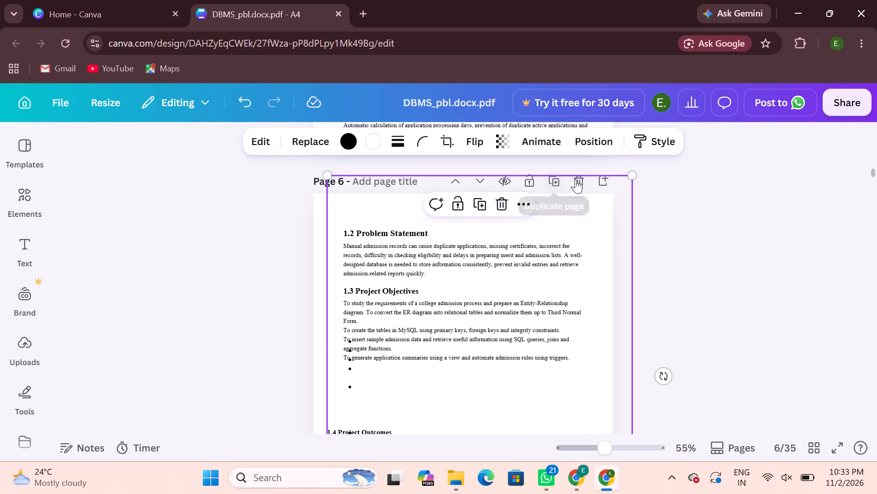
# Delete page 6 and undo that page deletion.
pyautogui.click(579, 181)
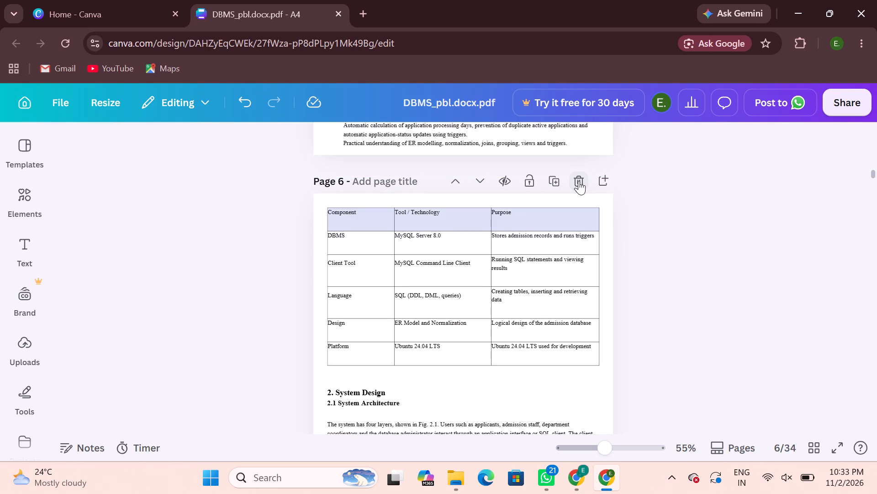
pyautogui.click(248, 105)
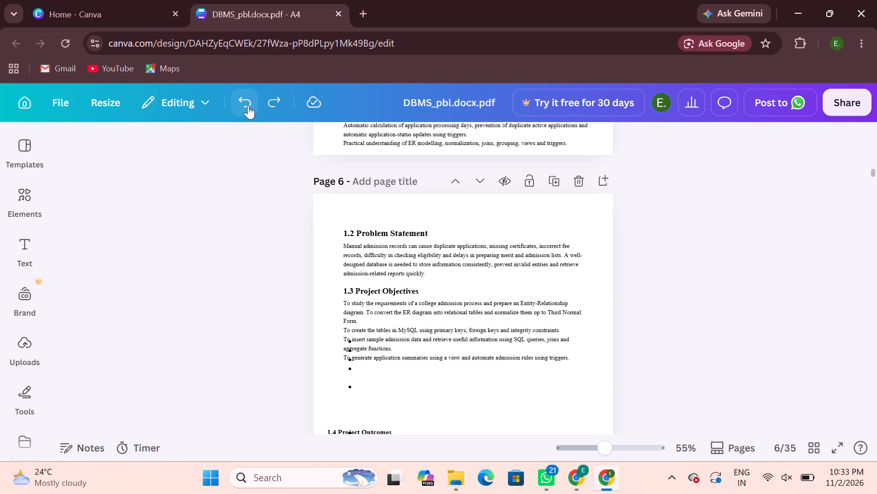
# Delete the page-sized graphic holding the leftover bullet dots from page 6.
pyautogui.click(559, 216)
pyautogui.click(498, 202)
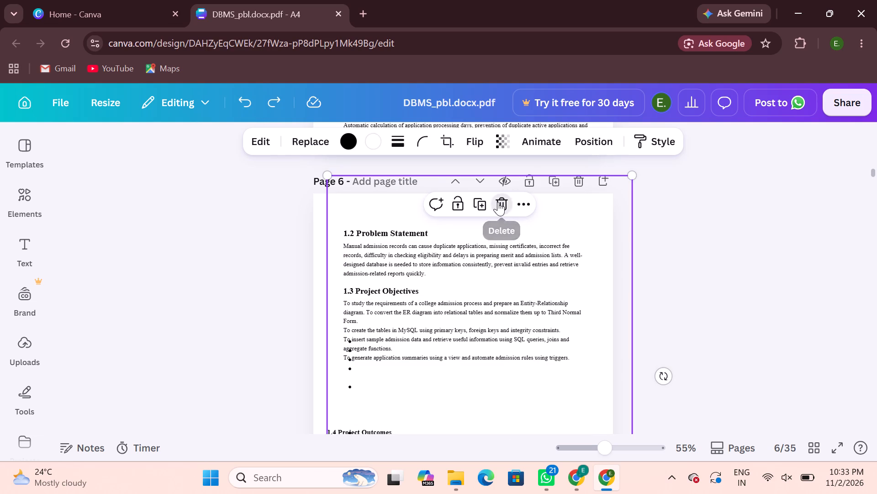
# Format the project objectives text under the 1.3 heading on page 6 as a bulleted list.
pyautogui.click(403, 331)
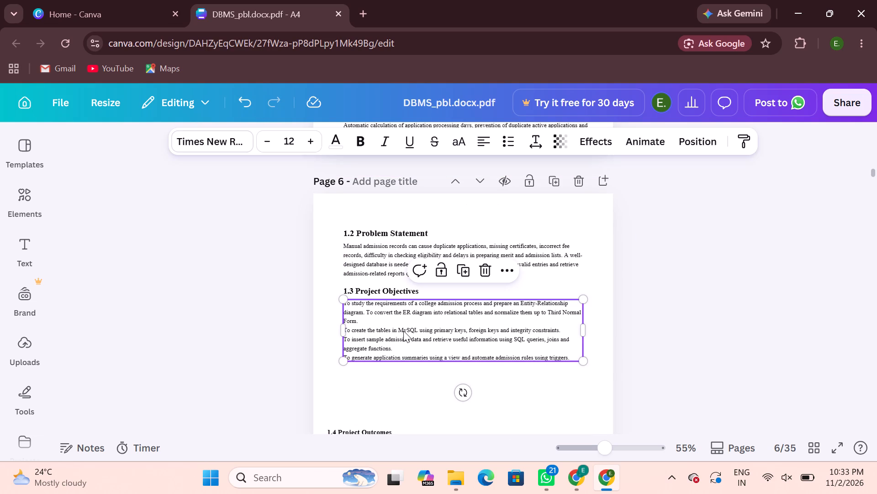
pyautogui.click(503, 142)
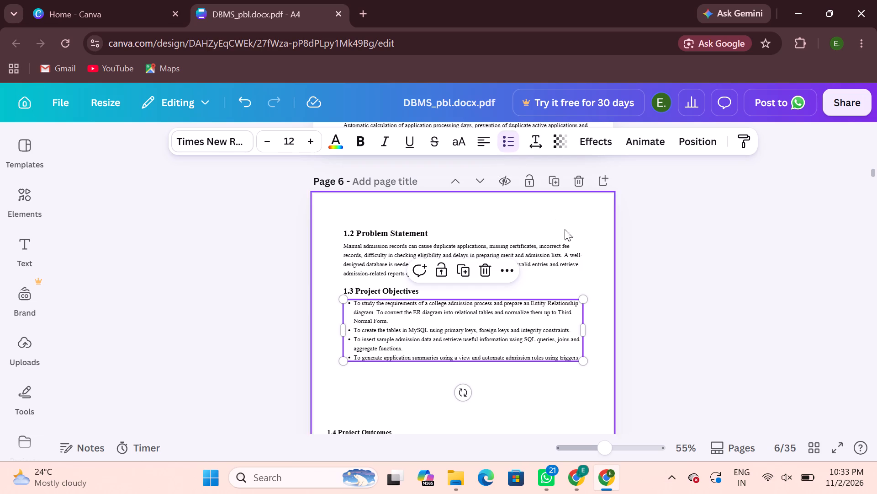
pyautogui.click(547, 353)
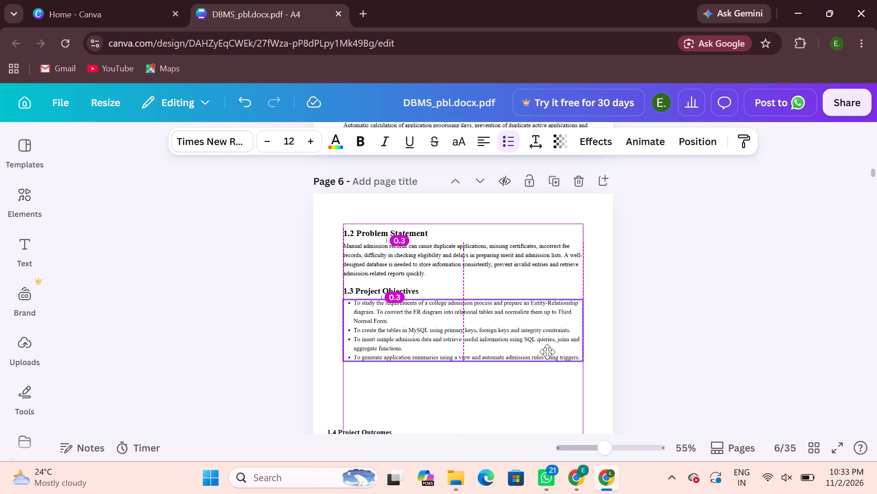
# Move the 1.4 Project Outcomes heading just below the objectives list, aligned with the 1.3 heading, and enlarge it to size 15.1.
pyautogui.scroll(-1, 547, 352)
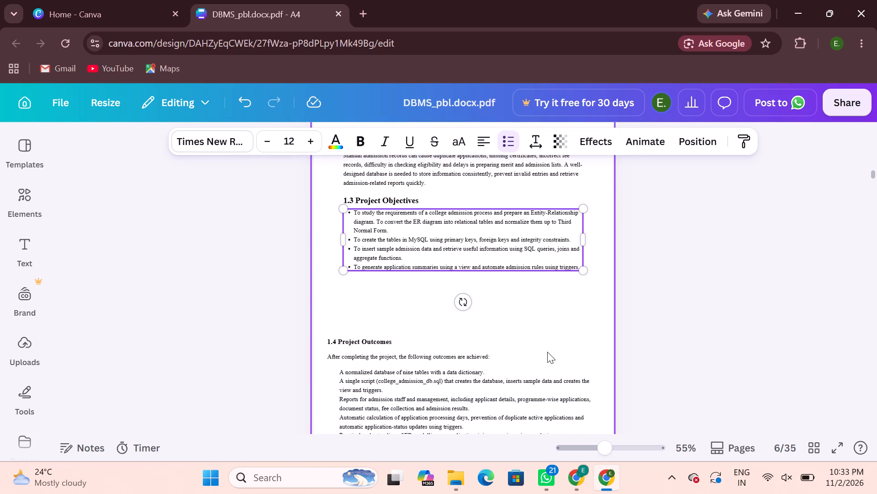
pyautogui.scroll(-1, 547, 352)
pyautogui.moveTo(368, 341); pyautogui.dragTo(389, 308)
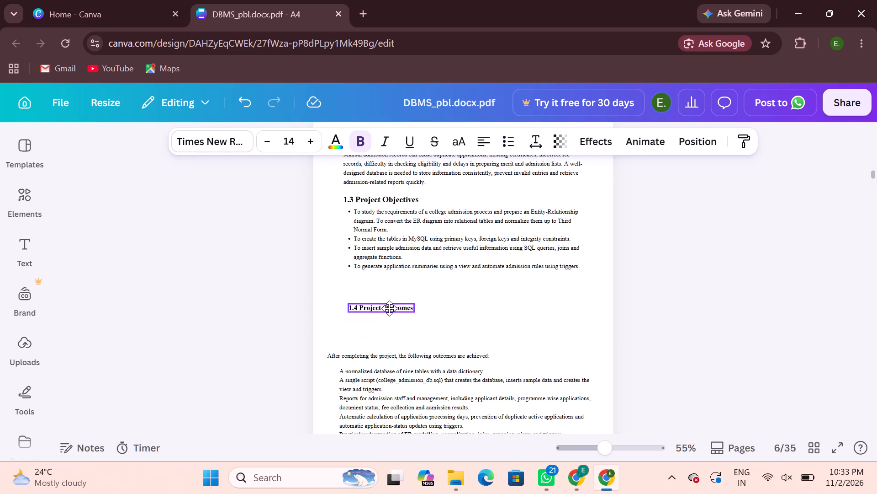
pyautogui.moveTo(389, 308); pyautogui.dragTo(381, 287)
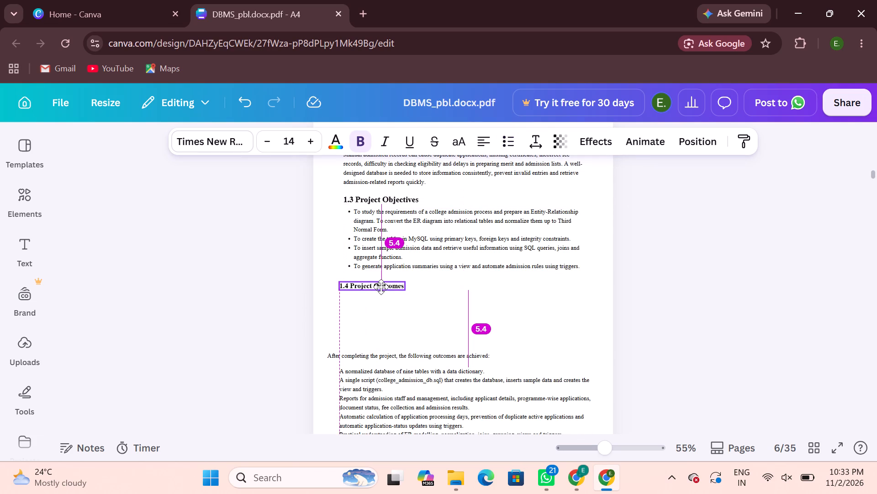
pyautogui.moveTo(381, 287); pyautogui.dragTo(386, 288)
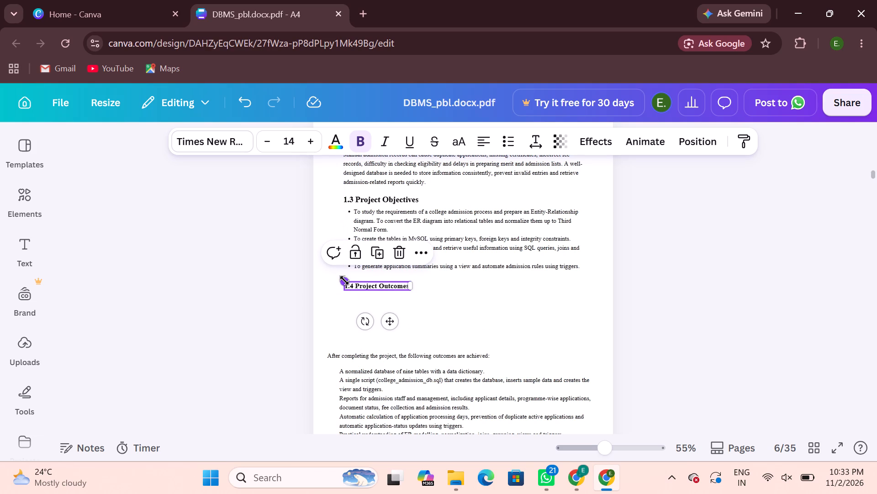
pyautogui.moveTo(344, 280); pyautogui.dragTo(338, 274)
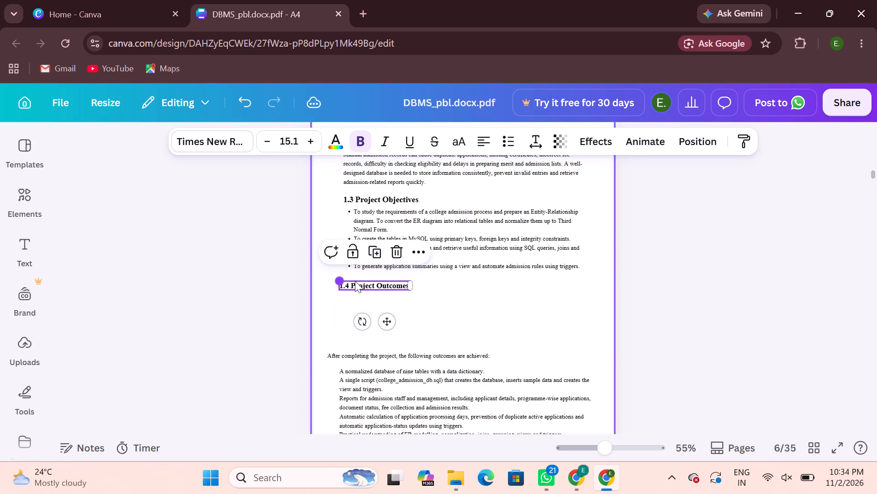
pyautogui.moveTo(366, 286); pyautogui.dragTo(366, 287)
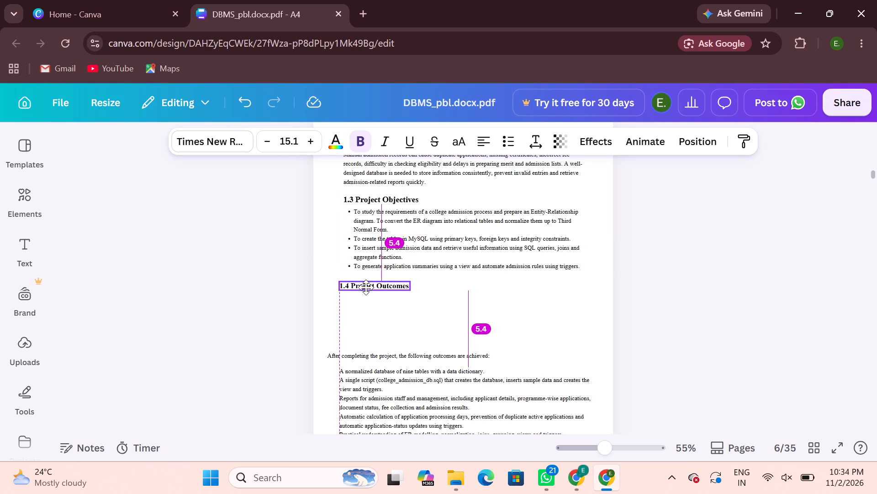
pyautogui.moveTo(366, 287); pyautogui.dragTo(368, 285)
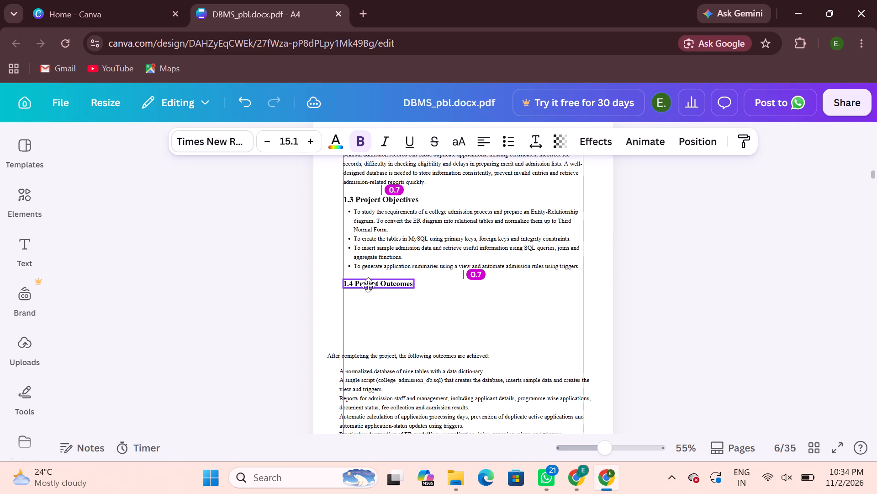
pyautogui.moveTo(368, 285); pyautogui.dragTo(370, 281)
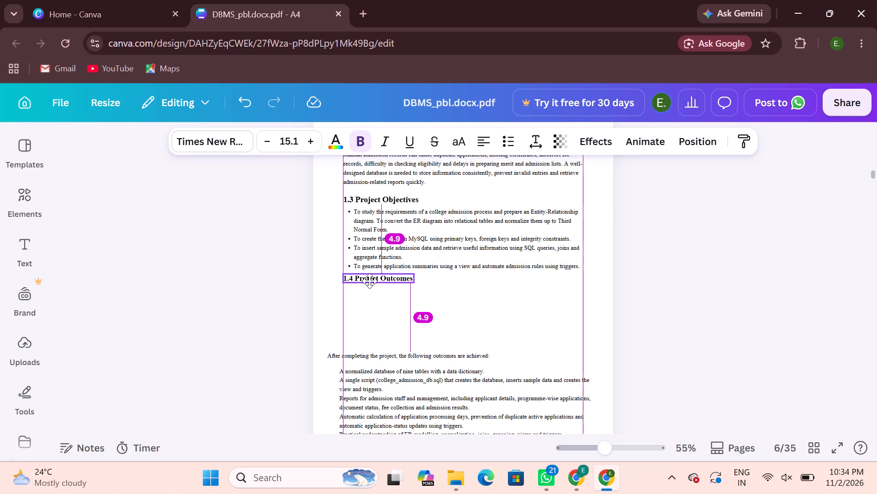
pyautogui.moveTo(370, 281); pyautogui.dragTo(370, 283)
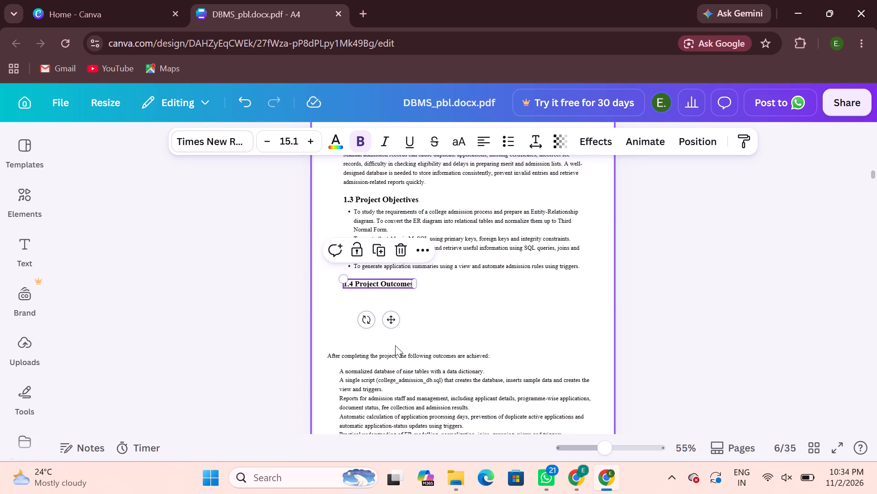
# Move the "After completing the project" line directly under the 1.4 heading, aligned with the heading's left edge.
pyautogui.moveTo(399, 360); pyautogui.dragTo(417, 305)
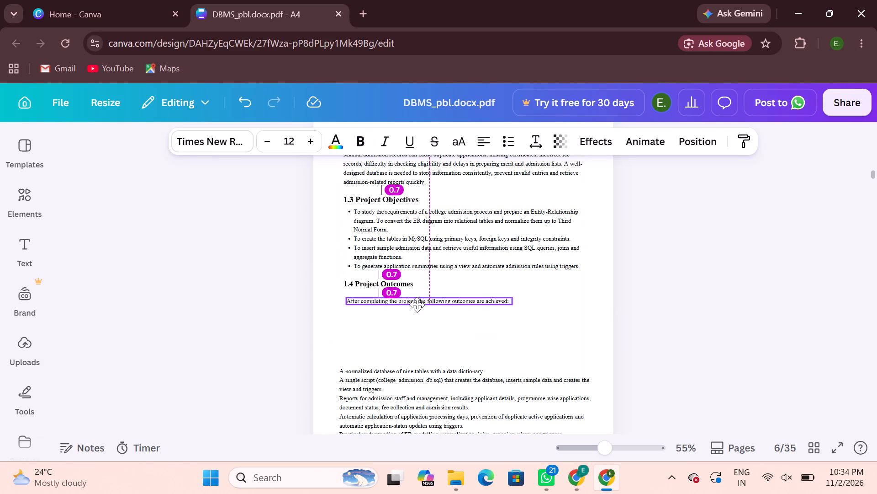
pyautogui.moveTo(417, 305); pyautogui.dragTo(416, 302)
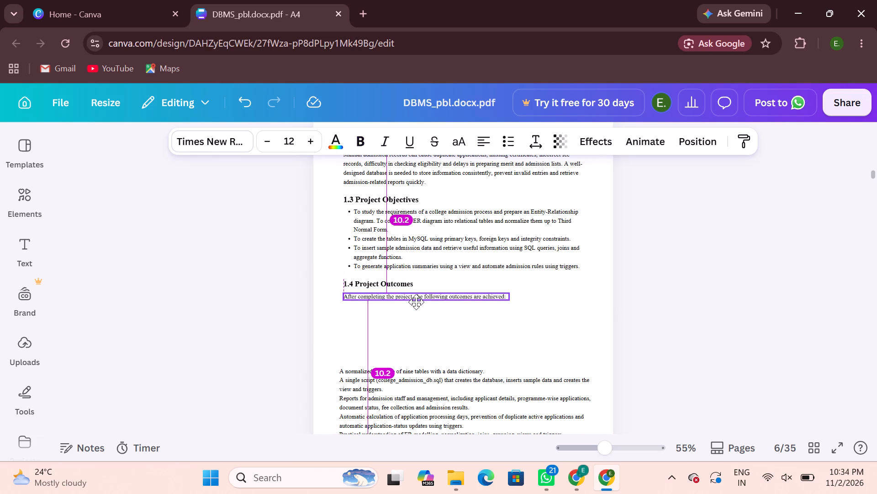
pyautogui.moveTo(416, 302); pyautogui.dragTo(412, 300)
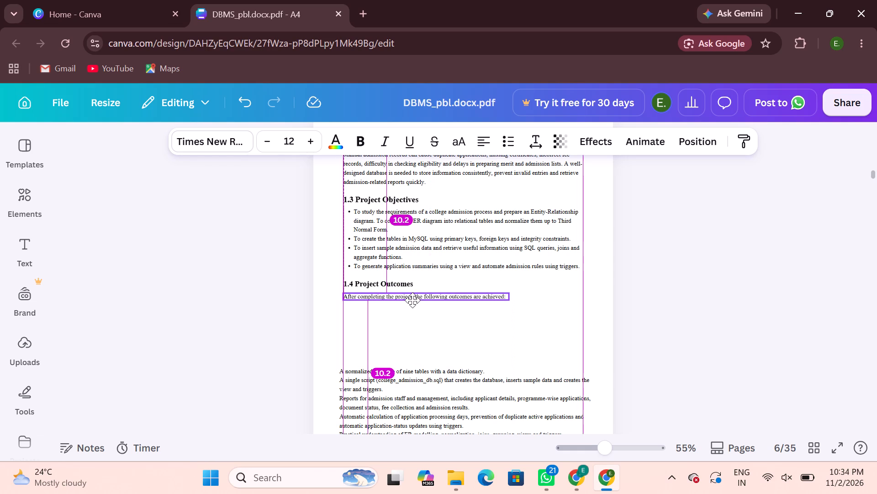
pyautogui.moveTo(412, 300); pyautogui.dragTo(415, 299)
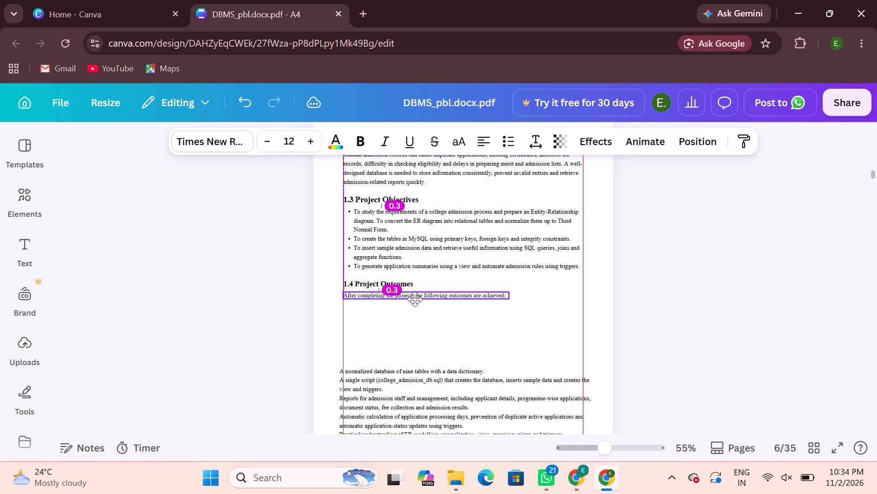
pyautogui.moveTo(415, 299); pyautogui.dragTo(415, 299)
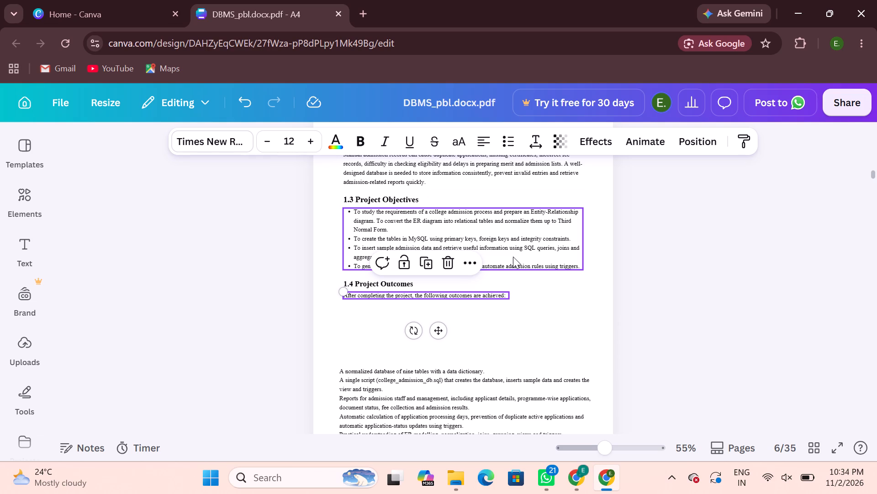
# Move the project outcomes text up below its introductory line, aligned with it, and narrow the block to the body text width.
pyautogui.scroll(4, 549, 317)
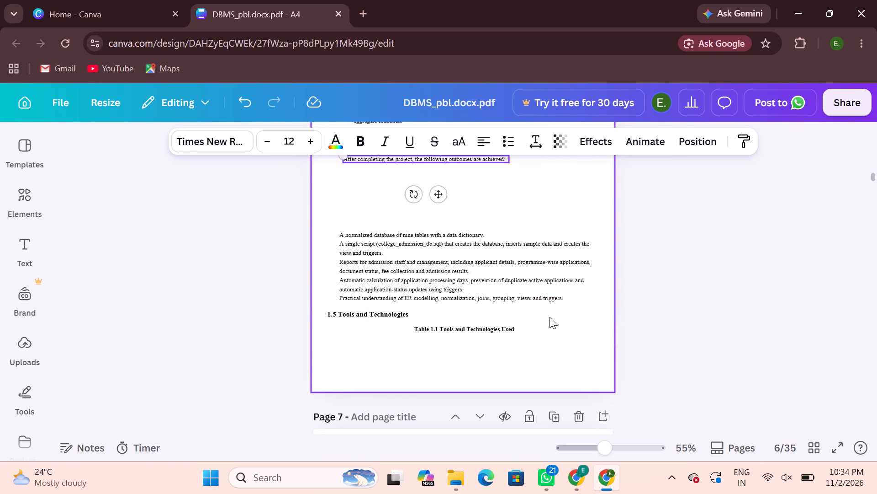
pyautogui.scroll(1, 549, 317)
pyautogui.moveTo(544, 318); pyautogui.dragTo(542, 284)
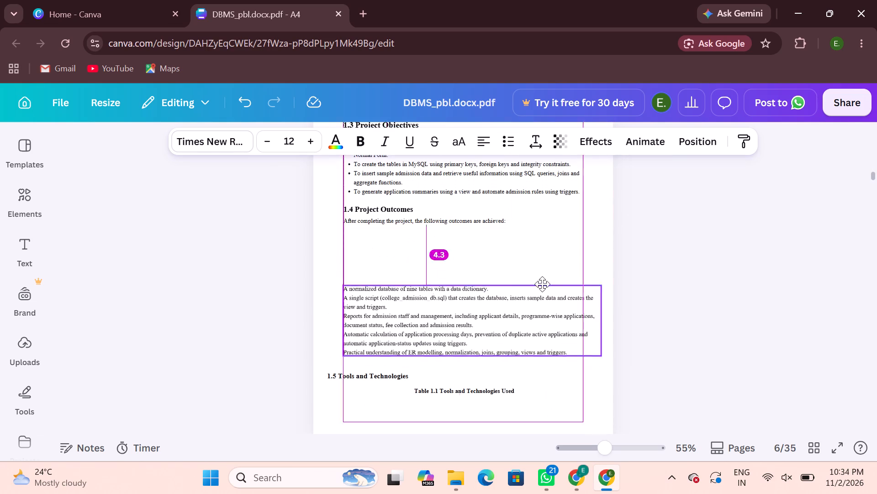
pyautogui.moveTo(542, 284); pyautogui.dragTo(547, 257)
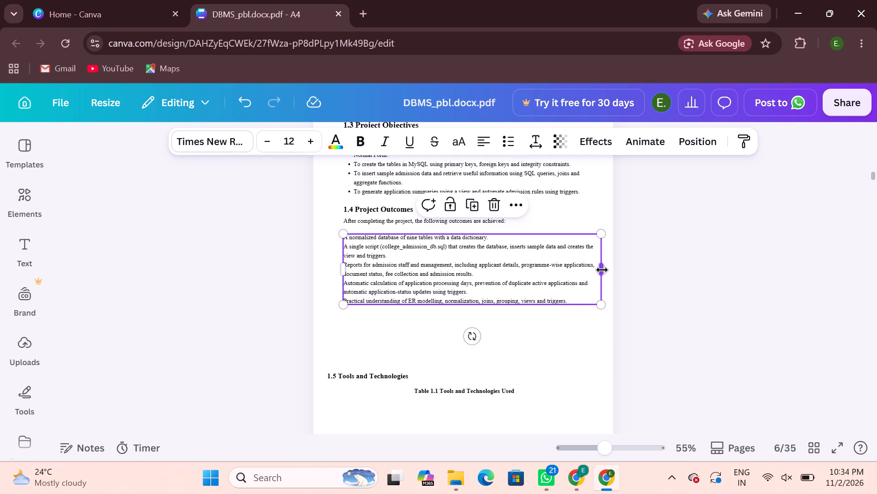
pyautogui.moveTo(602, 269); pyautogui.dragTo(586, 269)
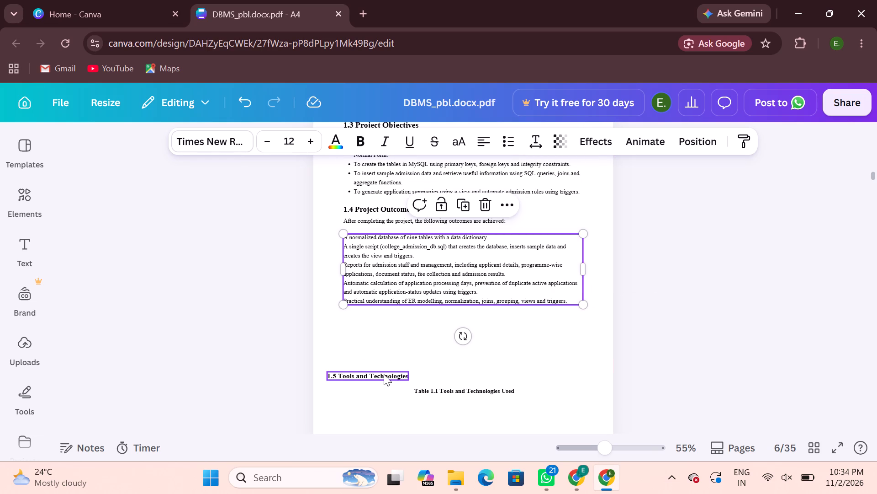
# Move the 1.5 Tools and Technologies heading just below the outcomes text, enlarge it to size 15.3 and align it with the 1.4 heading.
pyautogui.moveTo(384, 374); pyautogui.dragTo(399, 323)
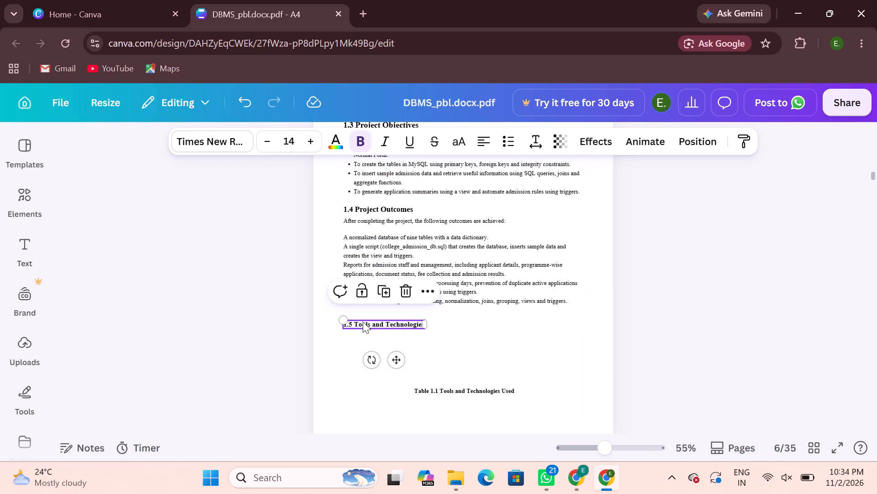
pyautogui.moveTo(344, 317); pyautogui.dragTo(336, 310)
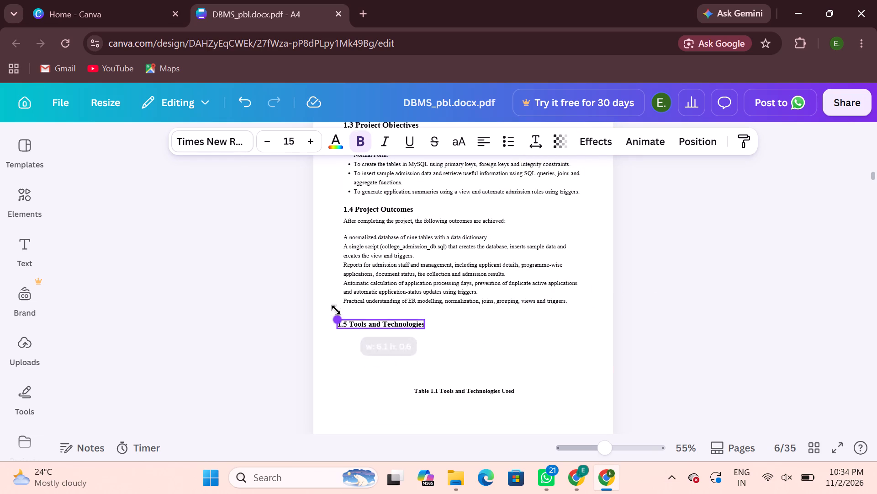
pyautogui.moveTo(336, 310); pyautogui.dragTo(337, 310)
pyautogui.moveTo(360, 323); pyautogui.dragTo(370, 320)
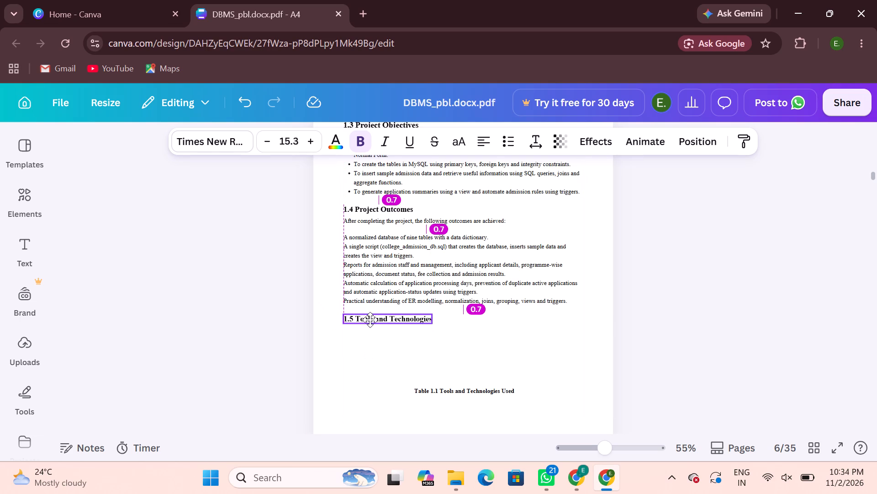
pyautogui.moveTo(370, 320); pyautogui.dragTo(370, 317)
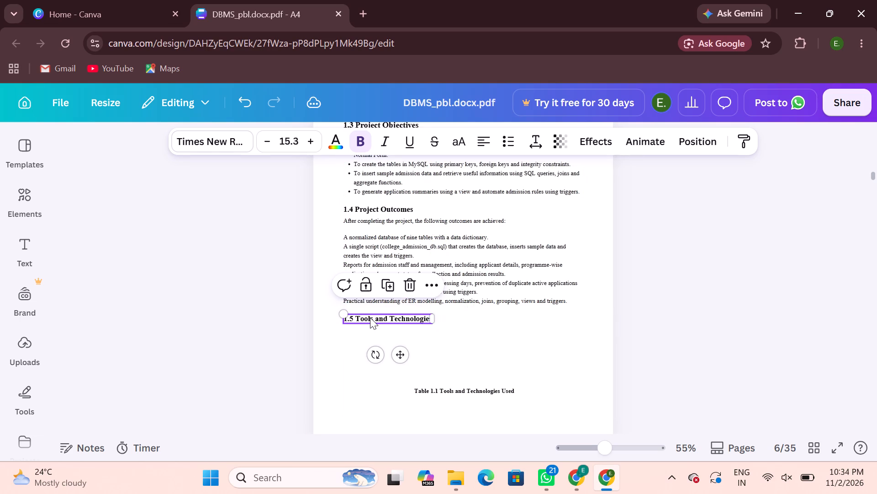
pyautogui.click(379, 207)
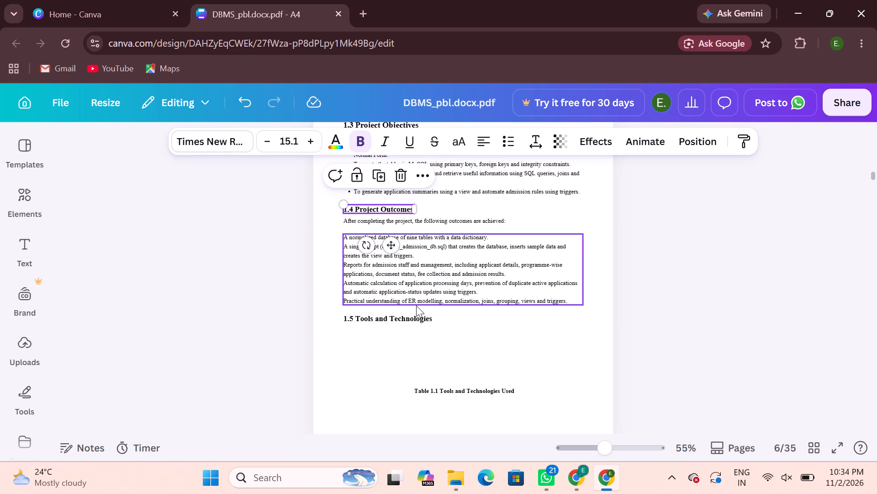
# Move the Table 1.1 caption directly under the 1.5 heading, aligned with the heading's left edge.
pyautogui.scroll(-1, 423, 340)
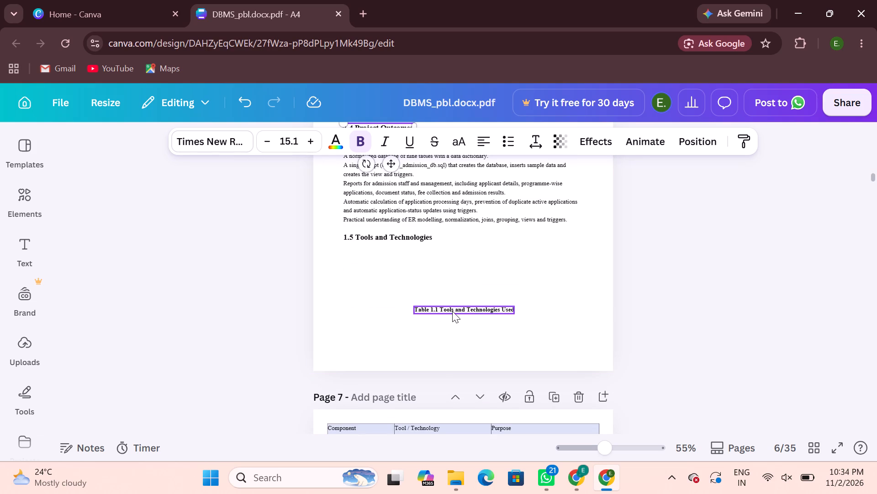
pyautogui.moveTo(454, 311); pyautogui.dragTo(385, 255)
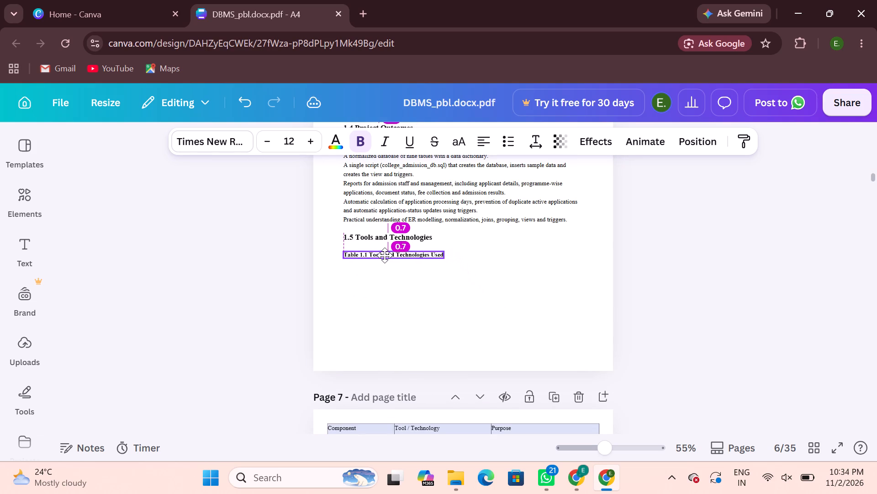
pyautogui.moveTo(385, 255); pyautogui.dragTo(385, 252)
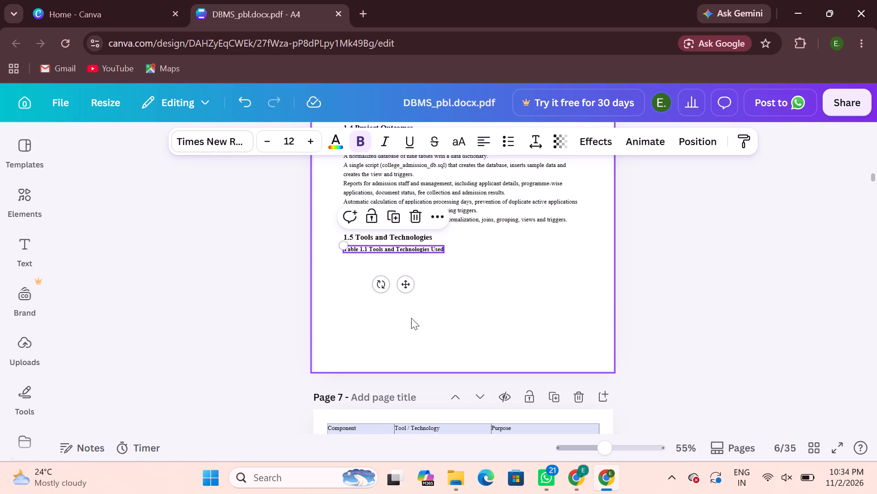
# Review the tools table and System Design section on page 7 against the free space at the end of page 6.
pyautogui.scroll(-3, 427, 340)
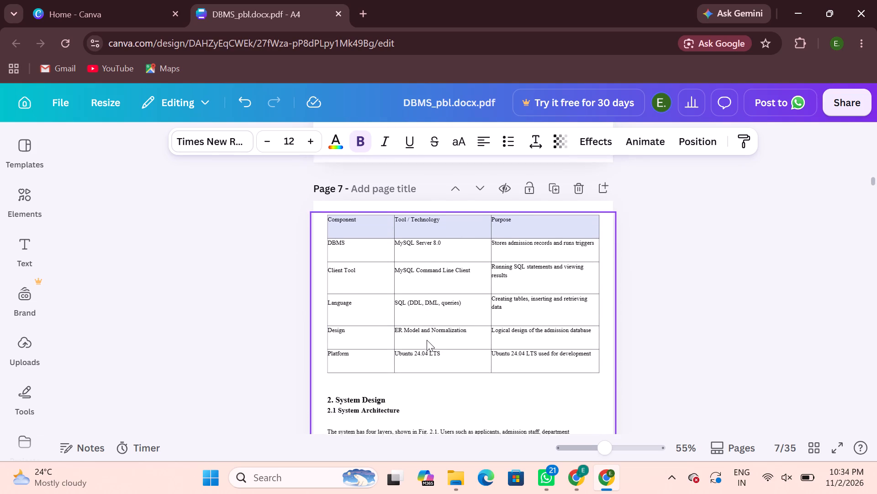
pyautogui.scroll(-1, 427, 340)
pyautogui.scroll(3, 427, 340)
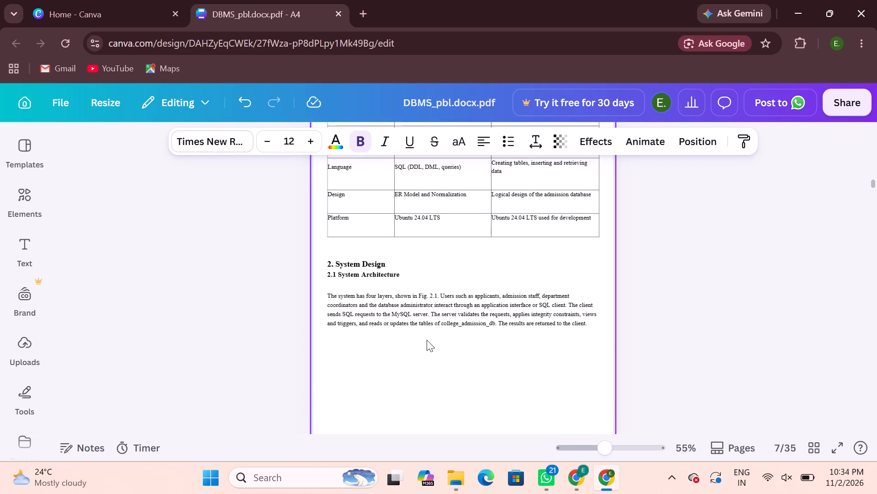
pyautogui.scroll(-2, 427, 340)
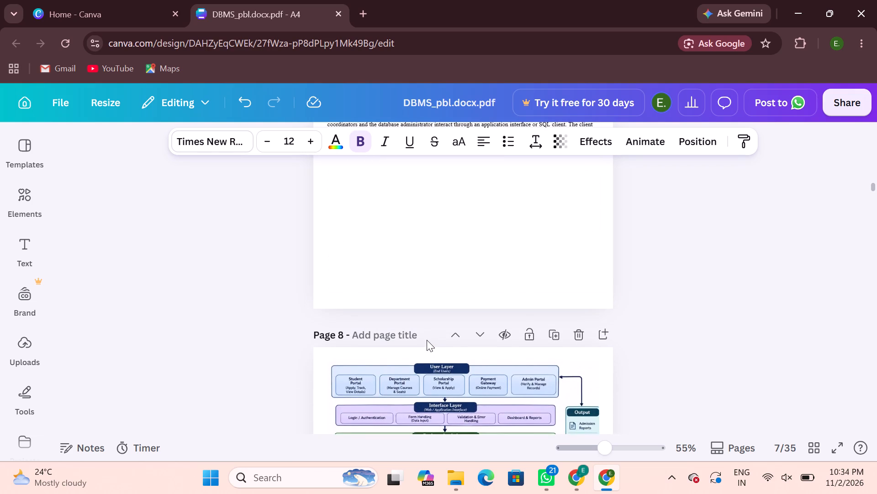
pyautogui.scroll(5, 427, 340)
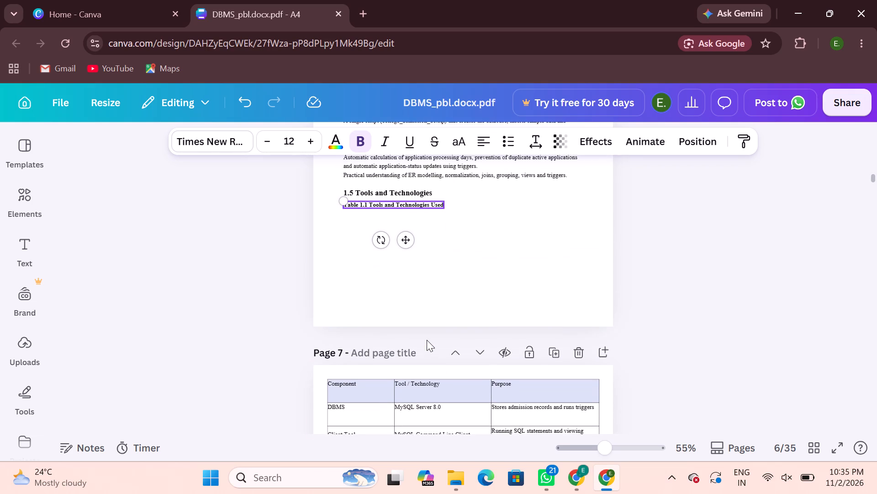
pyautogui.click(657, 308)
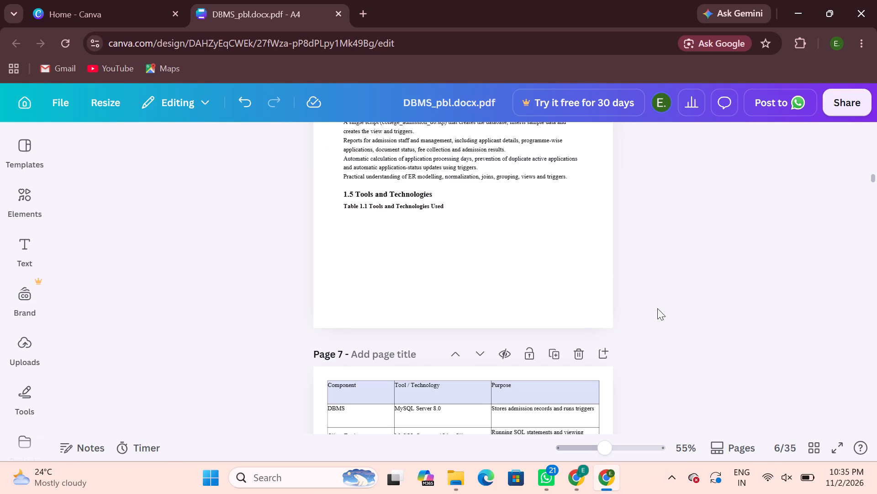
pyautogui.scroll(-1, 657, 308)
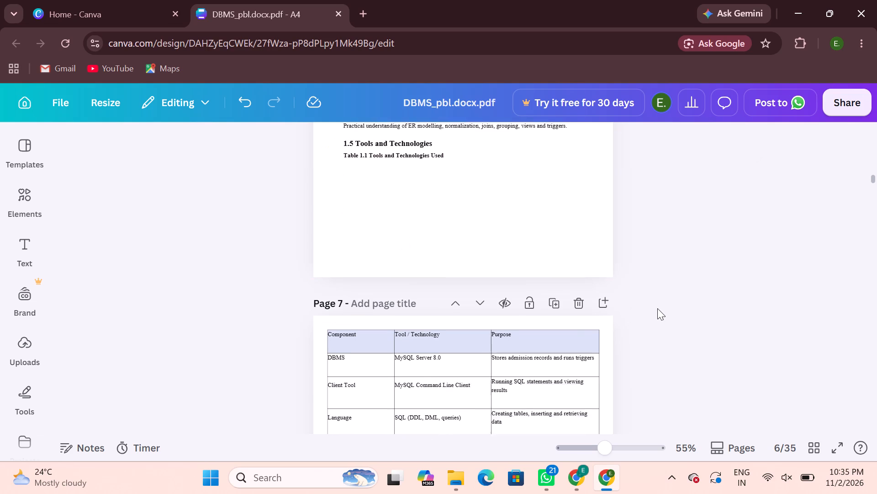
# Review the remaining report pages from the page 7 tools table through section 3.2.2 Inserting Sample Data on page 21.
pyautogui.scroll(-6, 657, 308)
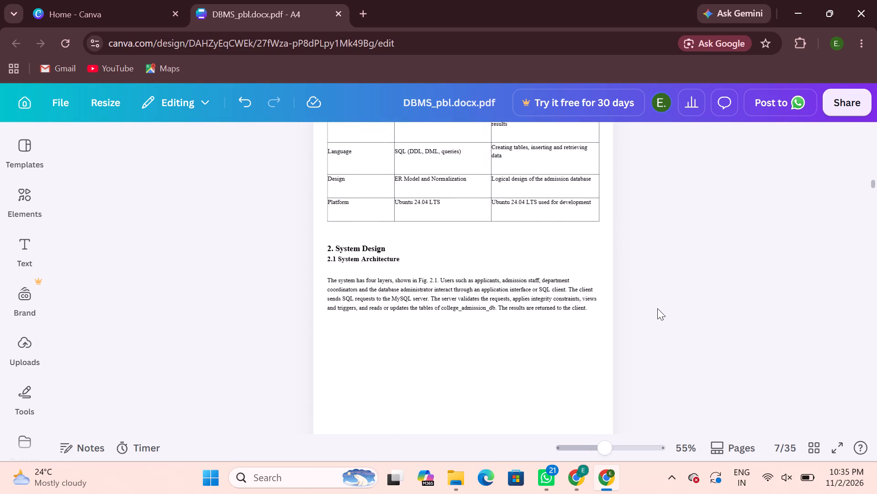
pyautogui.scroll(-15, 657, 308)
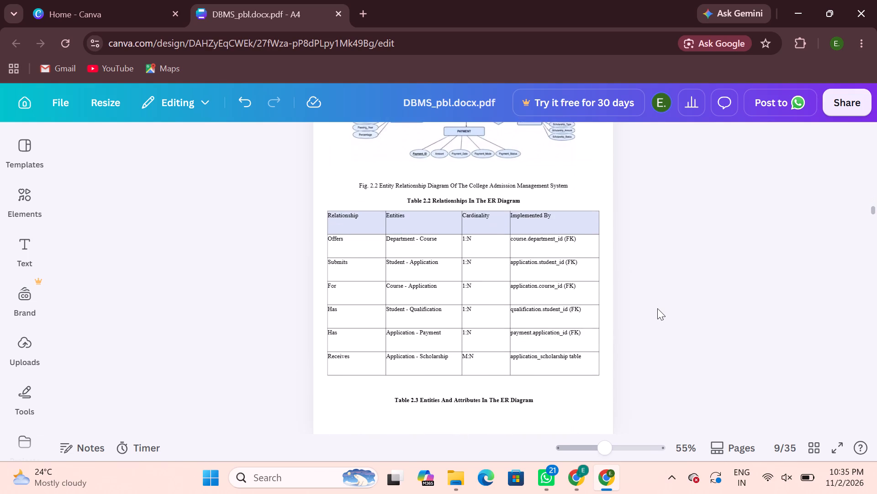
pyautogui.scroll(-6, 657, 308)
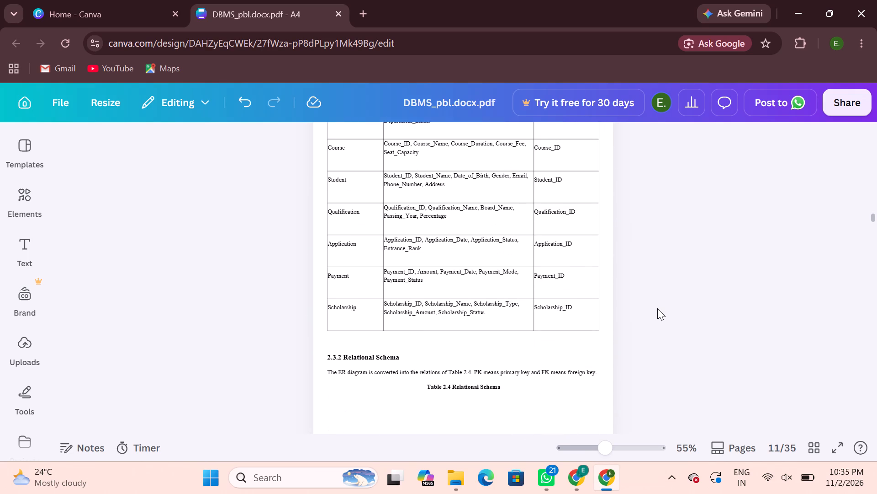
pyautogui.scroll(-8, 657, 308)
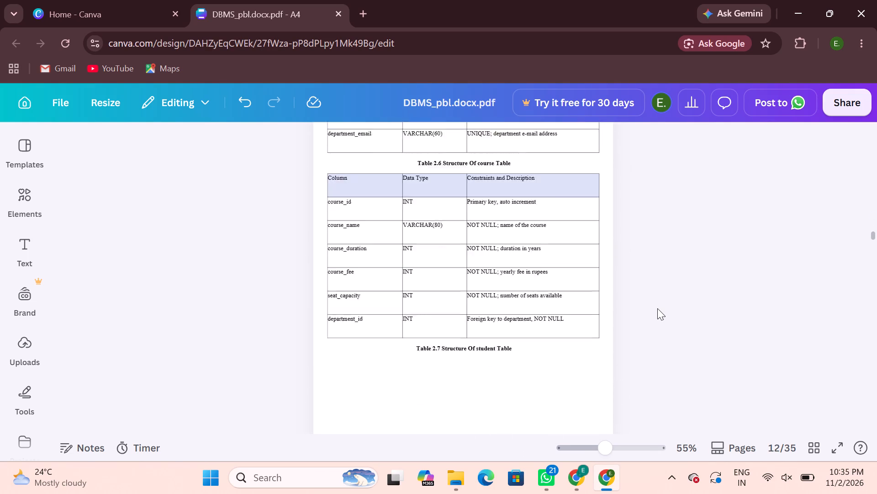
pyautogui.scroll(-6, 657, 308)
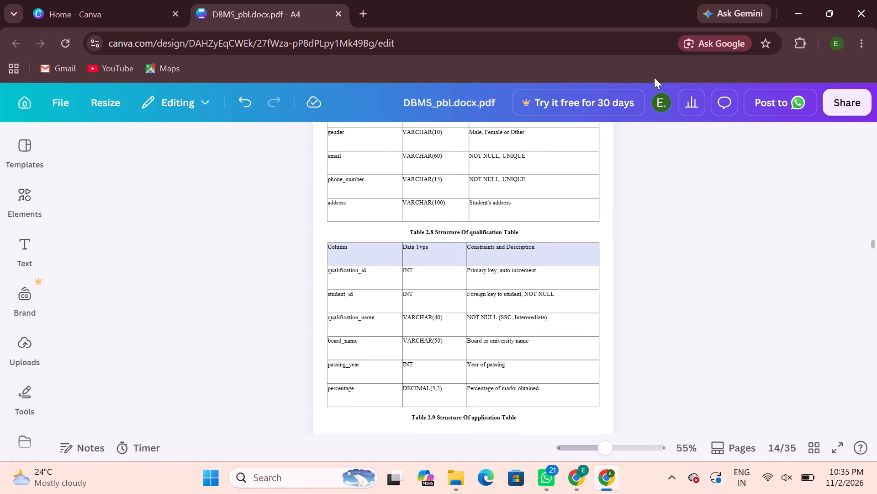
pyautogui.scroll(-5, 679, 186)
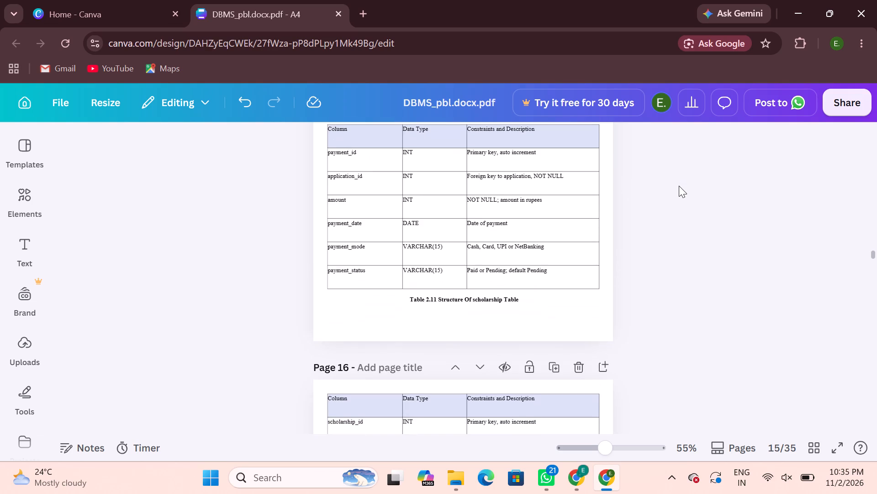
pyautogui.scroll(-5, 679, 186)
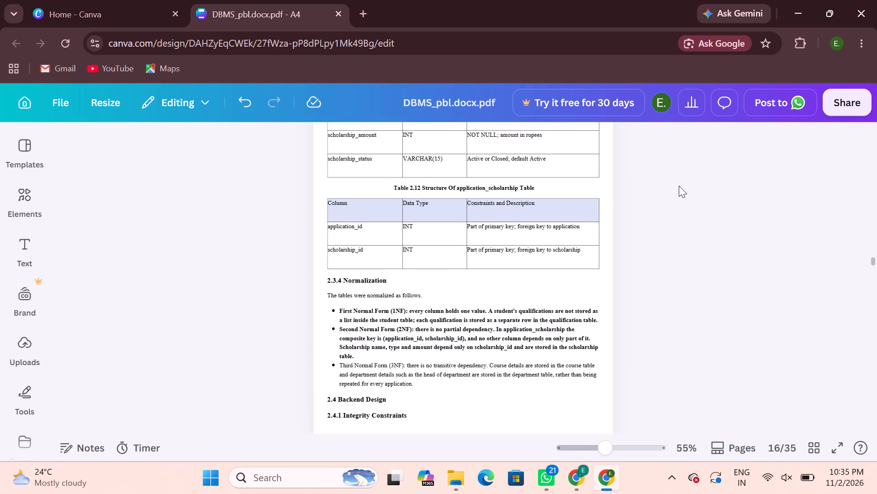
pyautogui.scroll(-4, 679, 186)
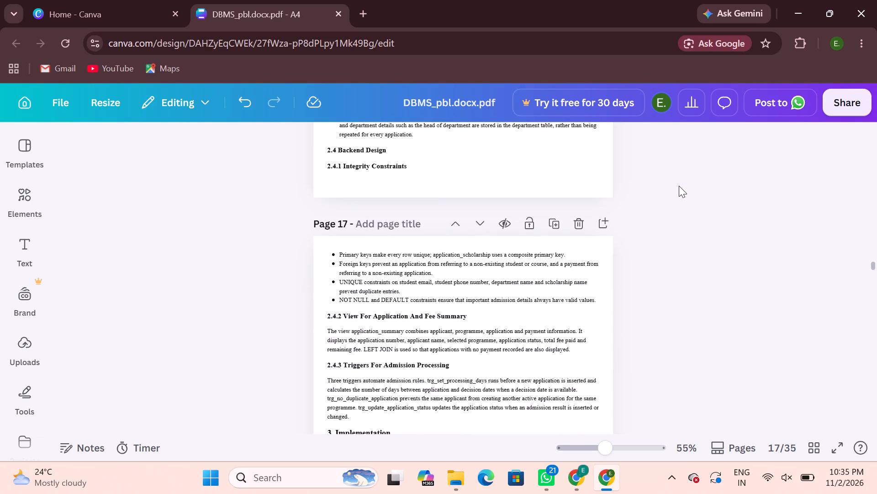
pyautogui.scroll(-5, 679, 186)
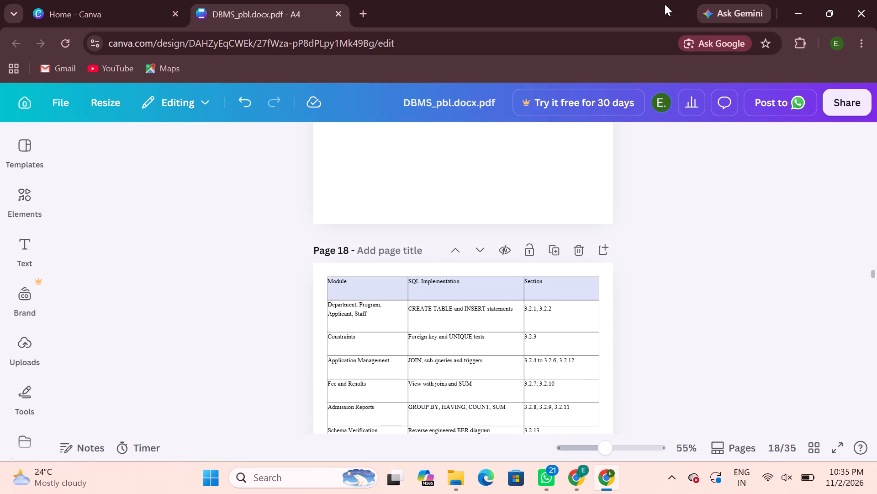
pyautogui.scroll(-1, 655, 0)
pyautogui.scroll(-3, 704, 285)
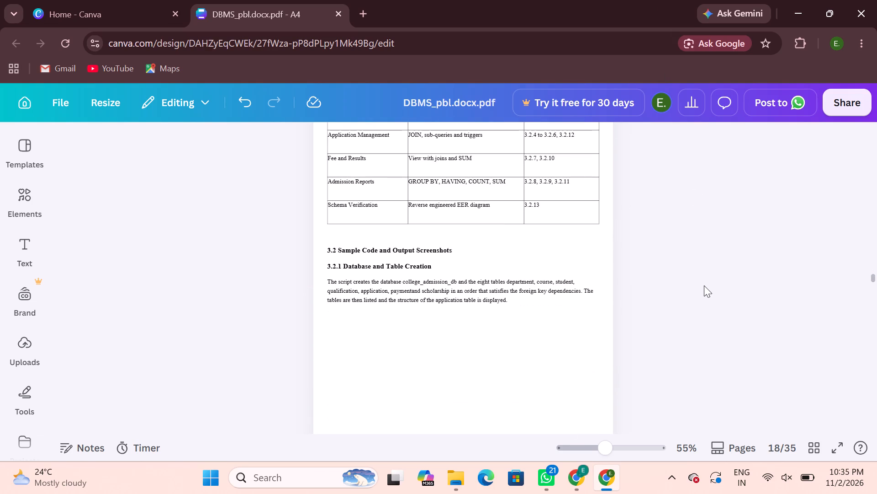
pyautogui.scroll(-7, 704, 285)
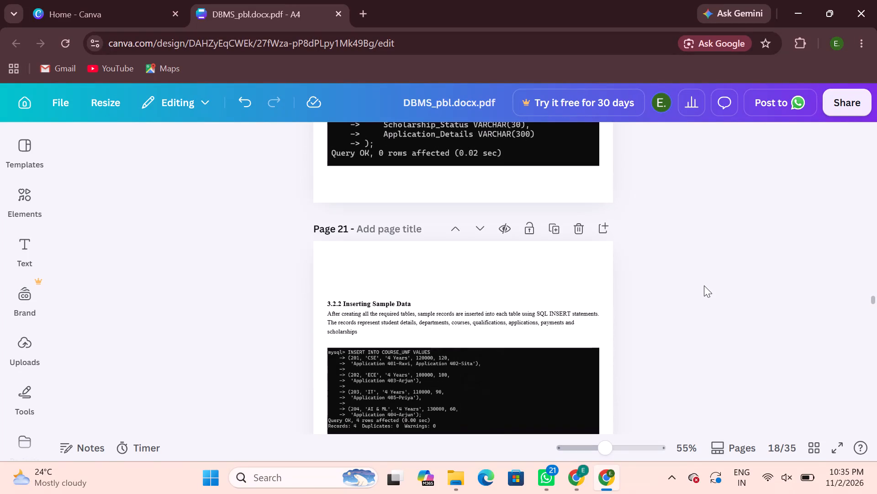
pyautogui.scroll(-1, 704, 285)
# Set the design's sharing access level to Anyone with the link and copy the share link.
pyautogui.click(839, 93)
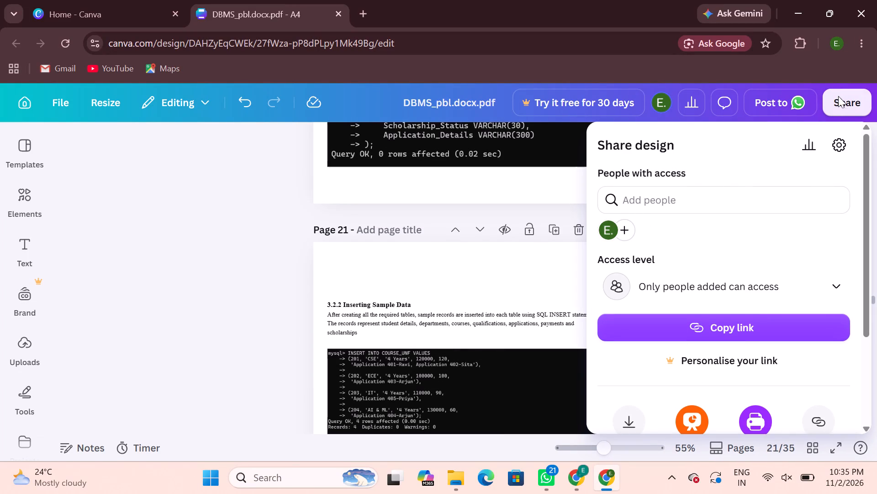
pyautogui.click(750, 291)
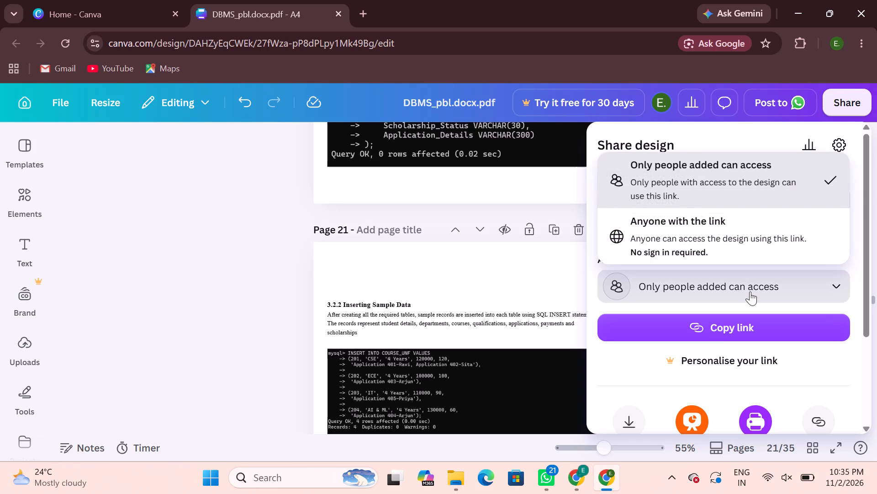
pyautogui.click(749, 230)
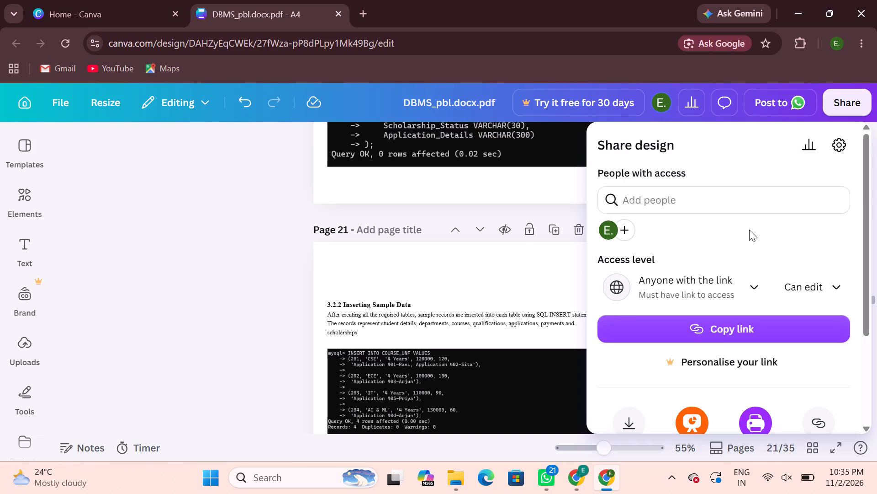
pyautogui.click(742, 339)
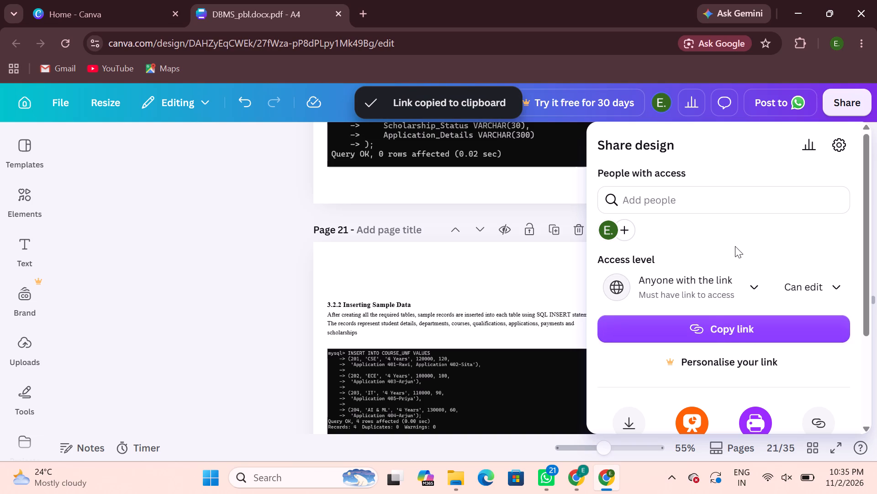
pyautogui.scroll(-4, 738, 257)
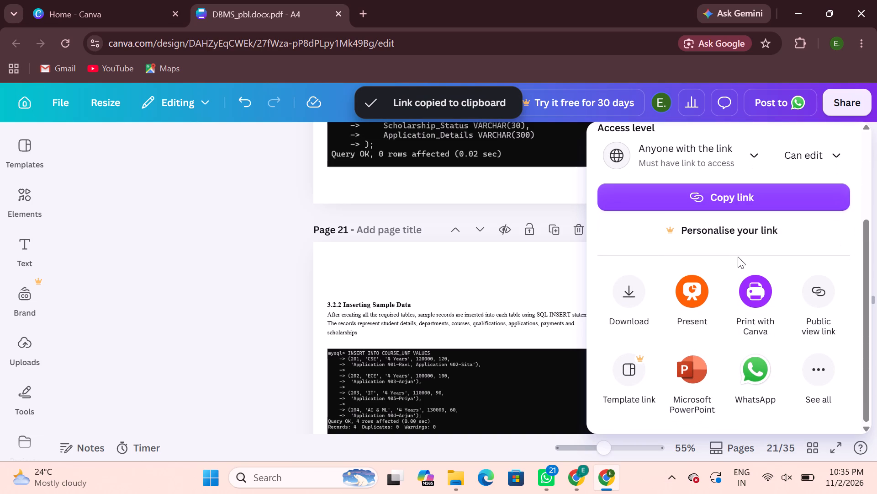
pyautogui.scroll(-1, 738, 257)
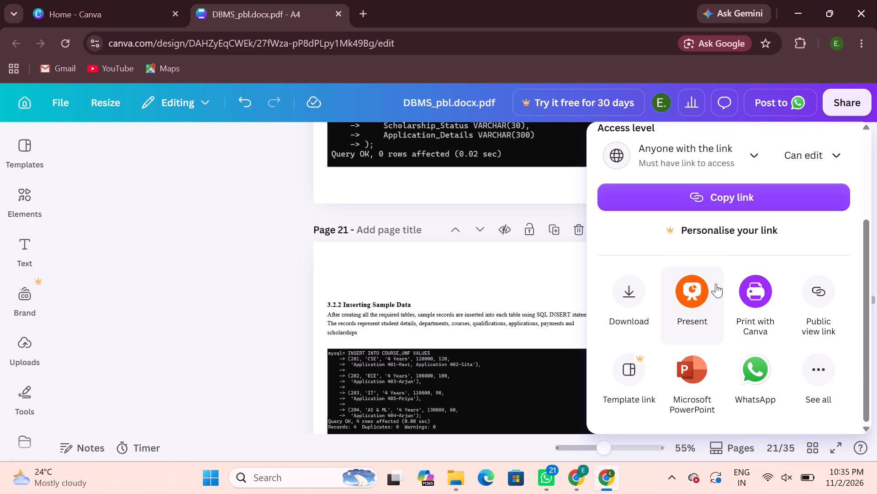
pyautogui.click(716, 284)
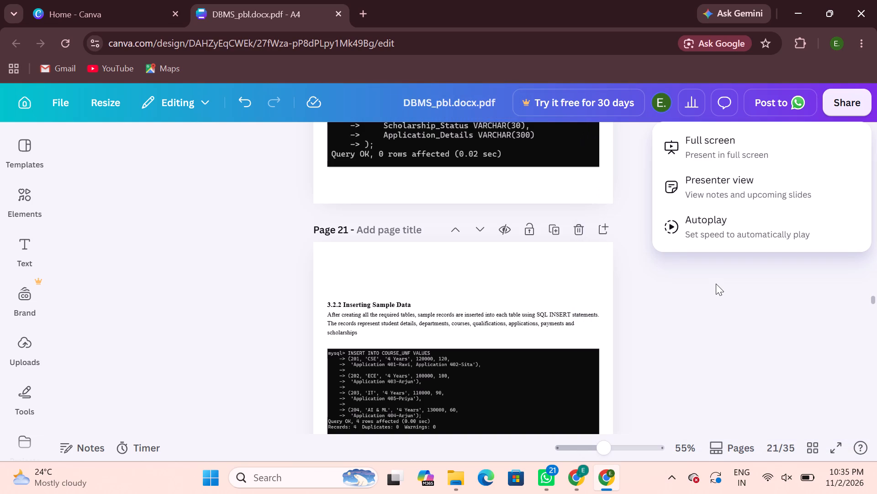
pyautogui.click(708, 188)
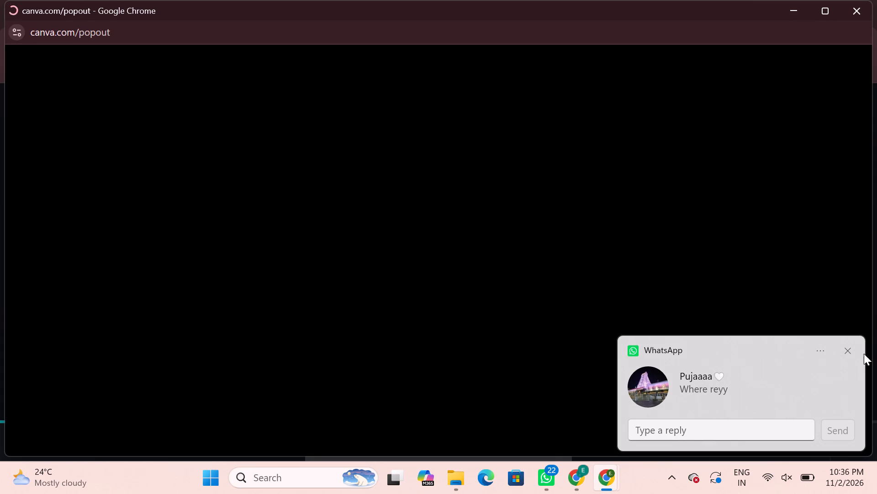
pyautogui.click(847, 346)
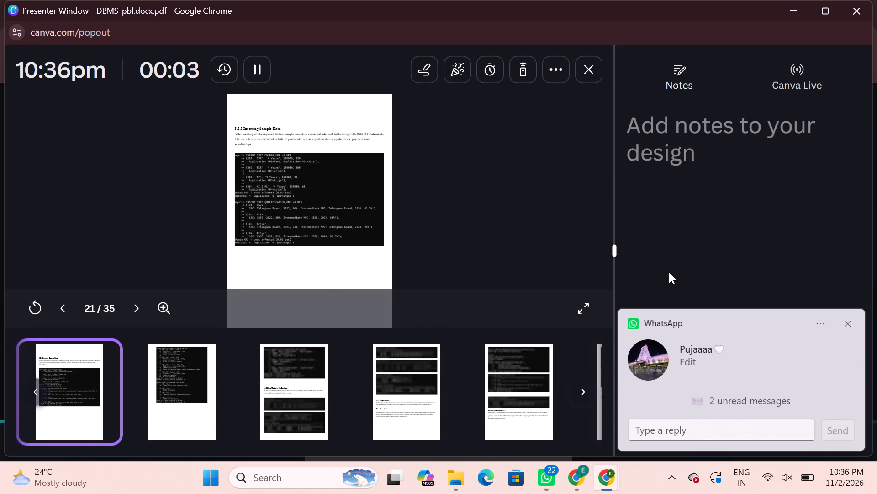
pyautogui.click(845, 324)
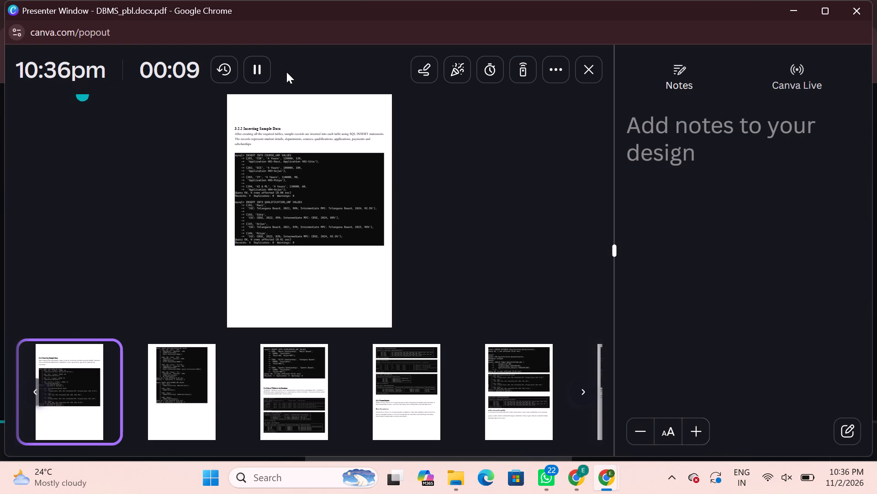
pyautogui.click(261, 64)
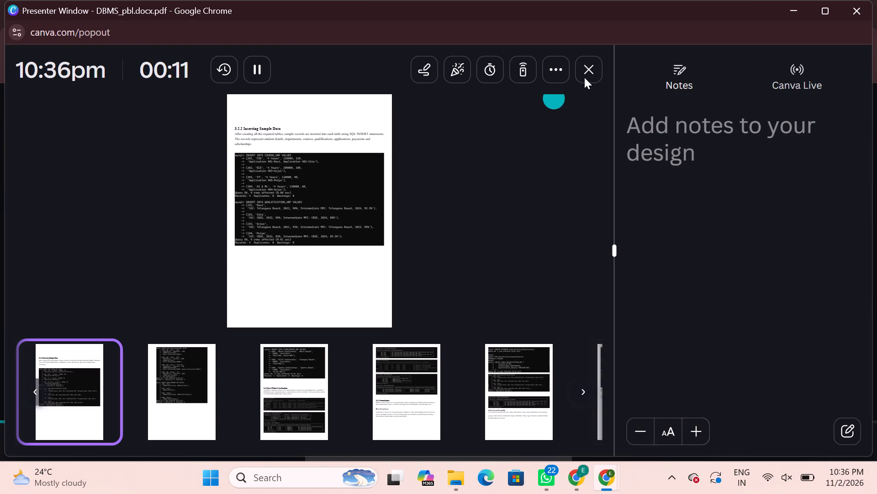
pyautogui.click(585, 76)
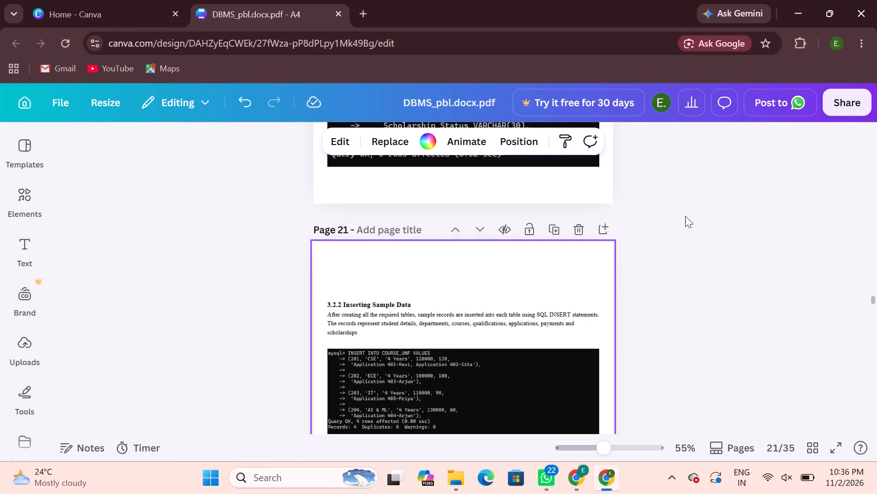
# Download all pages of the design as a PPTX file, then trigger the finished export's download two more times.
pyautogui.scroll(1, 685, 216)
pyautogui.click(840, 93)
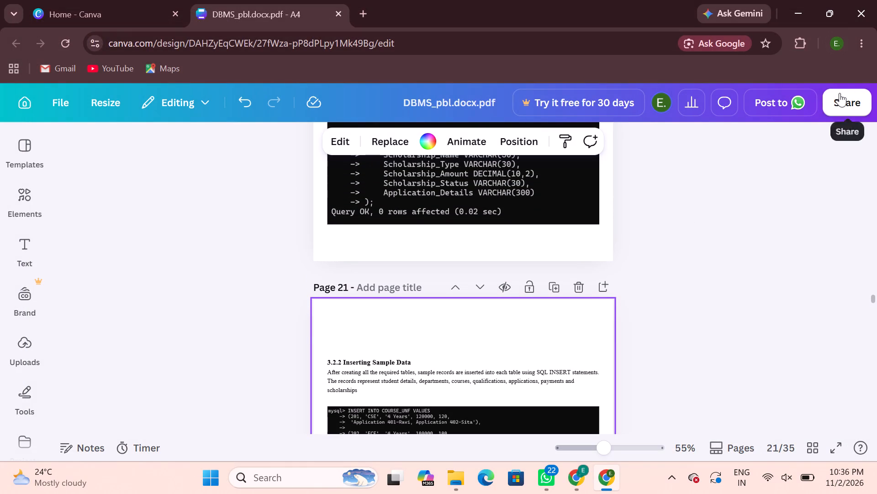
pyautogui.scroll(-1, 655, 317)
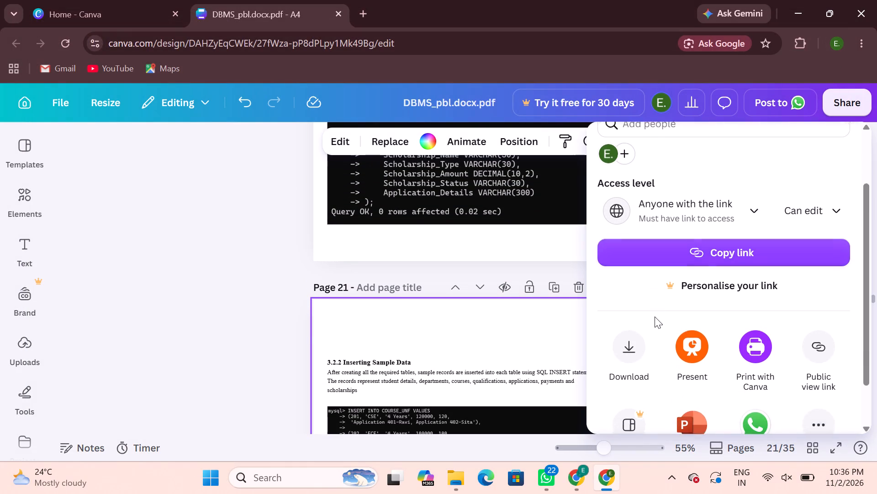
pyautogui.scroll(-1, 655, 317)
pyautogui.click(625, 324)
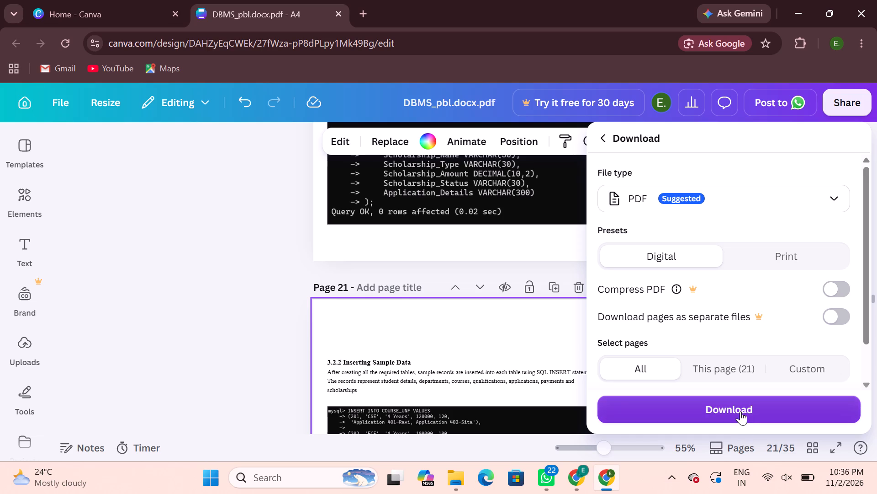
pyautogui.click(782, 185)
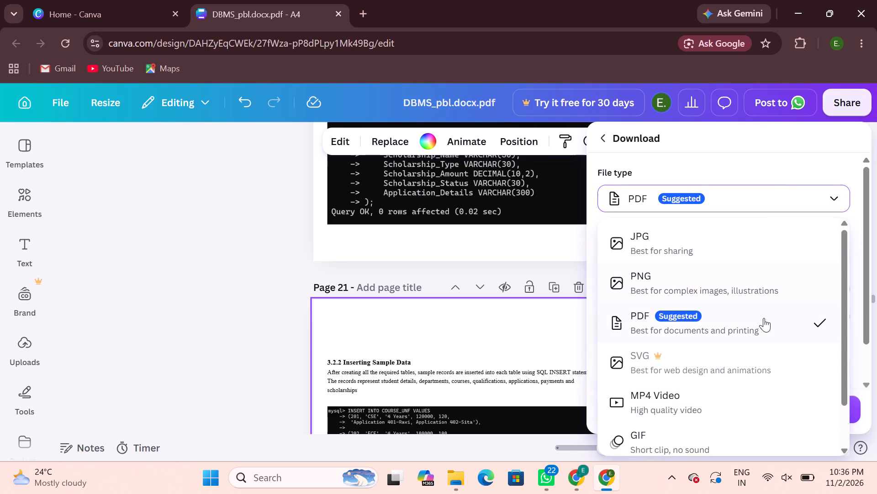
pyautogui.scroll(-3, 762, 319)
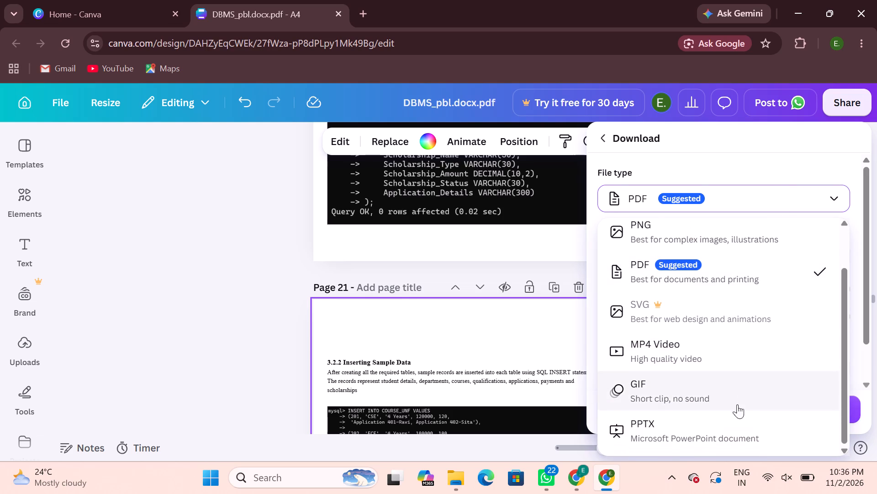
pyautogui.click(725, 438)
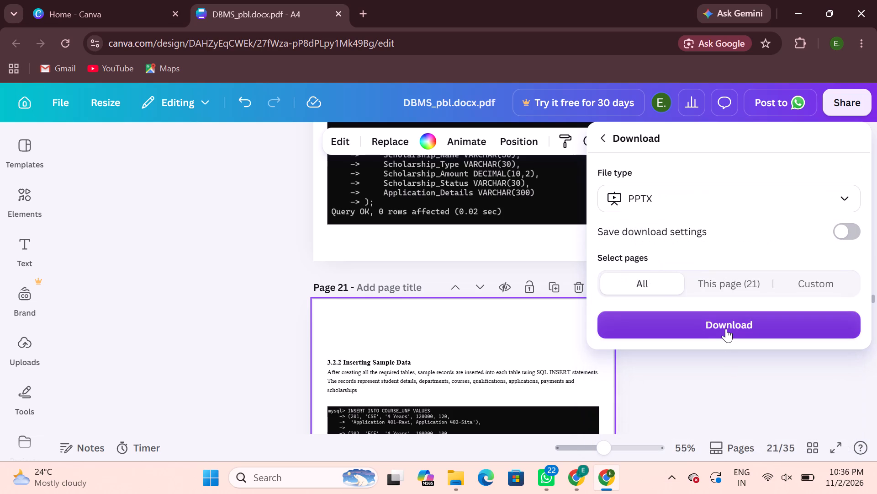
pyautogui.click(726, 329)
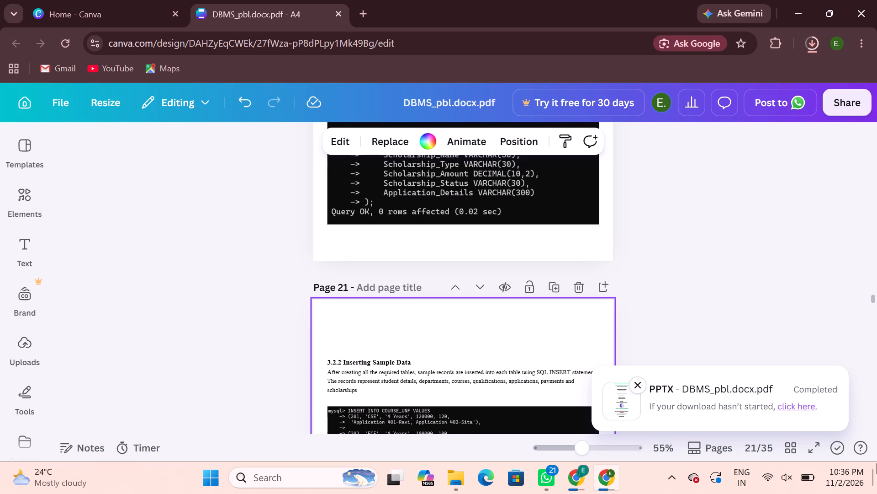
pyautogui.click(799, 410)
pyautogui.click(795, 401)
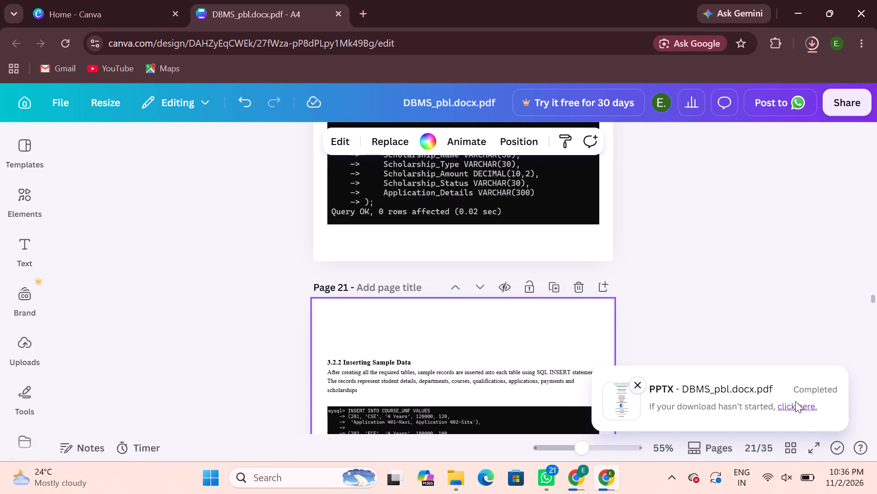
# Show the latest downloaded presentation, DBMS_pbl.docx.pdf (2).pptx, in its folder and copy the file.
pyautogui.click(810, 48)
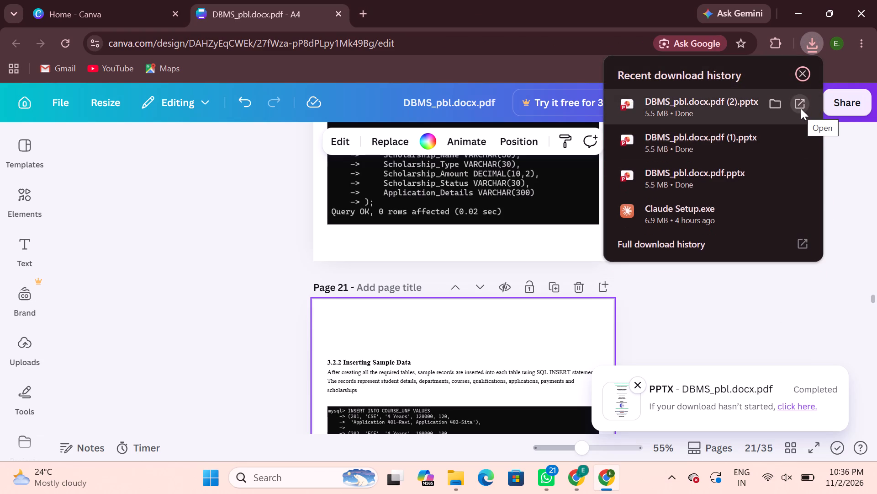
pyautogui.click(773, 105)
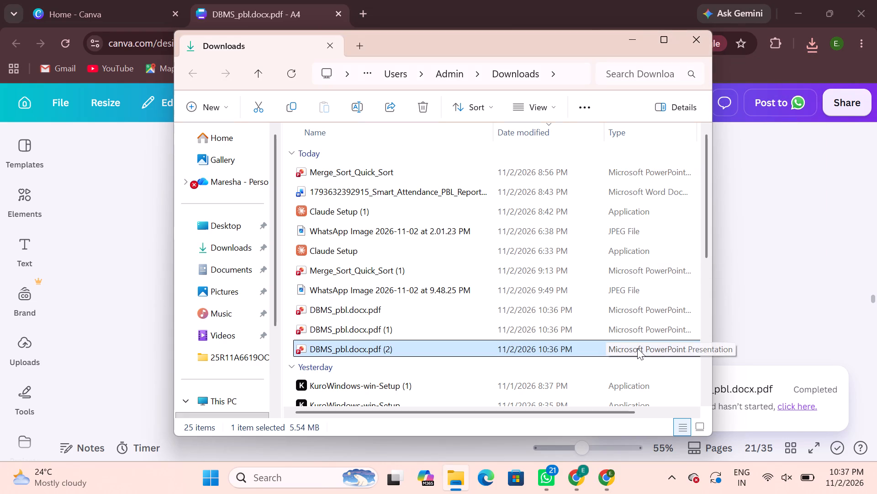
pyautogui.hotkey('ctrl', 'c')
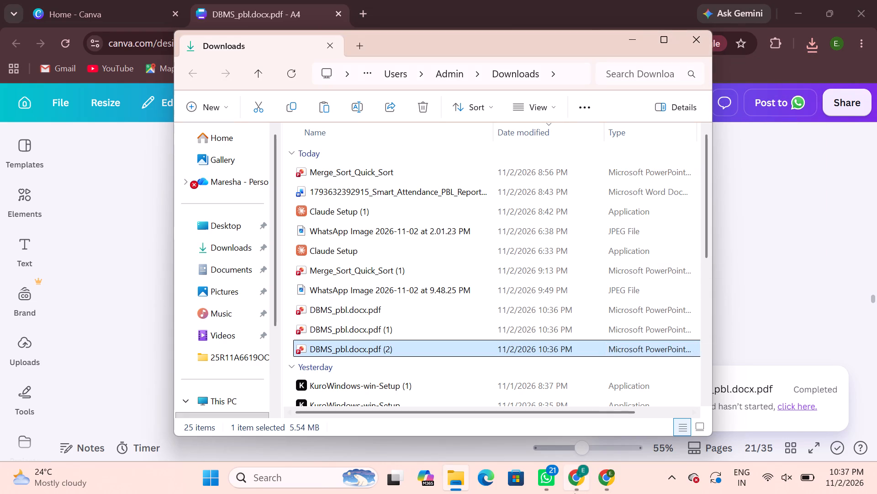
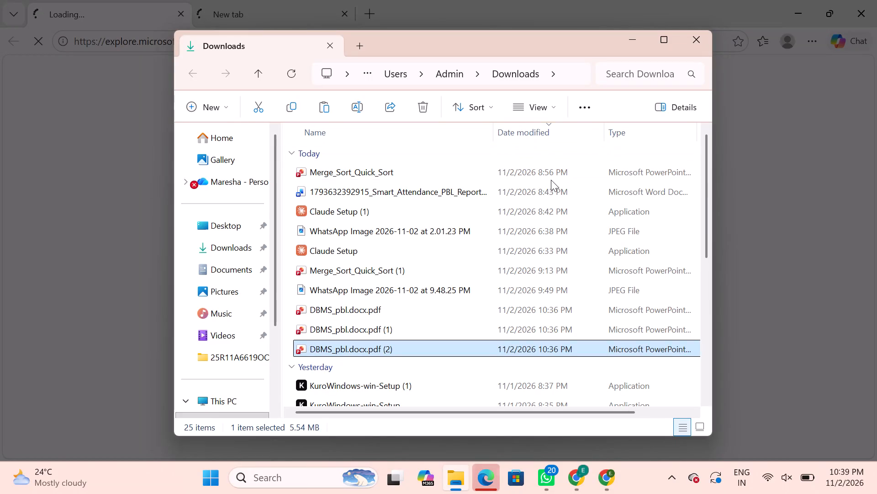
# Open the Merge_Sort_Quick_Sort presentation from Downloads to check its first slide, and close it.
pyautogui.moveTo(551, 180); pyautogui.dragTo(552, 175)
pyautogui.doubleClick(552, 175)
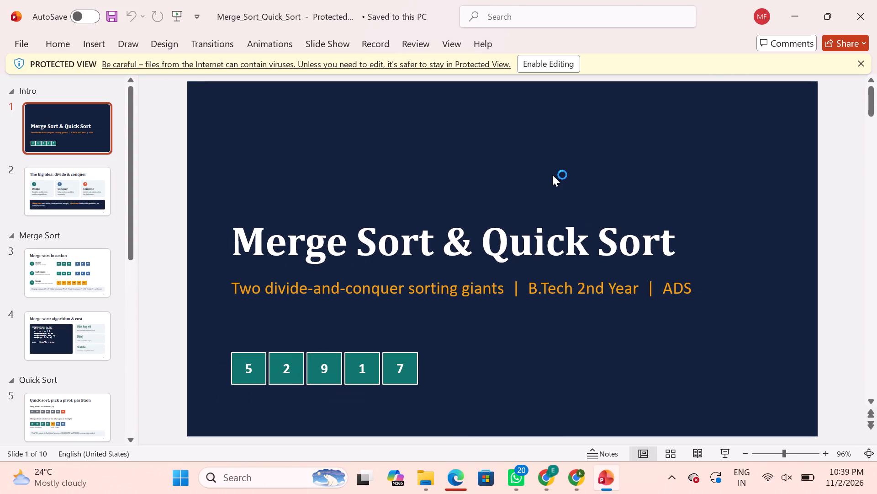
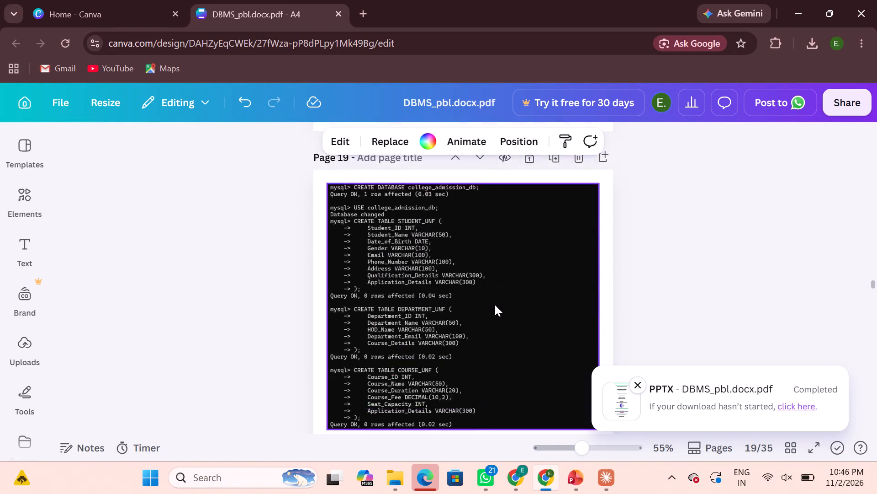
pyautogui.scroll(6, 495, 305)
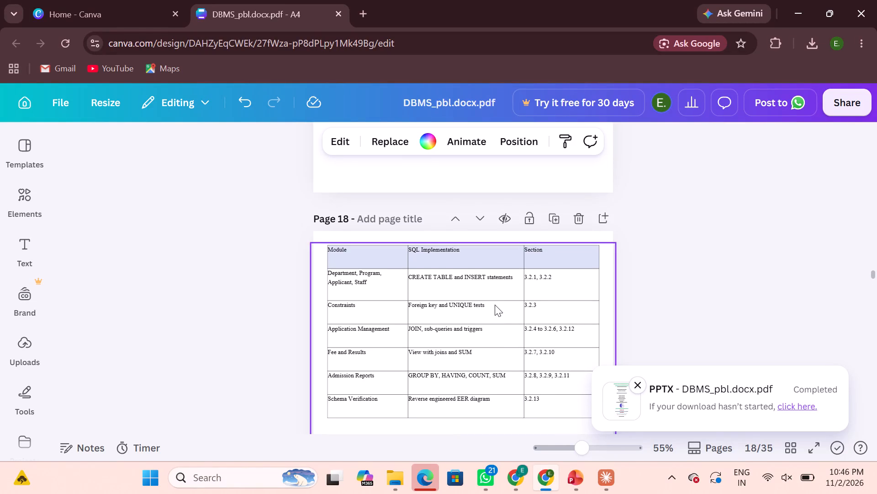
pyautogui.scroll(9, 495, 305)
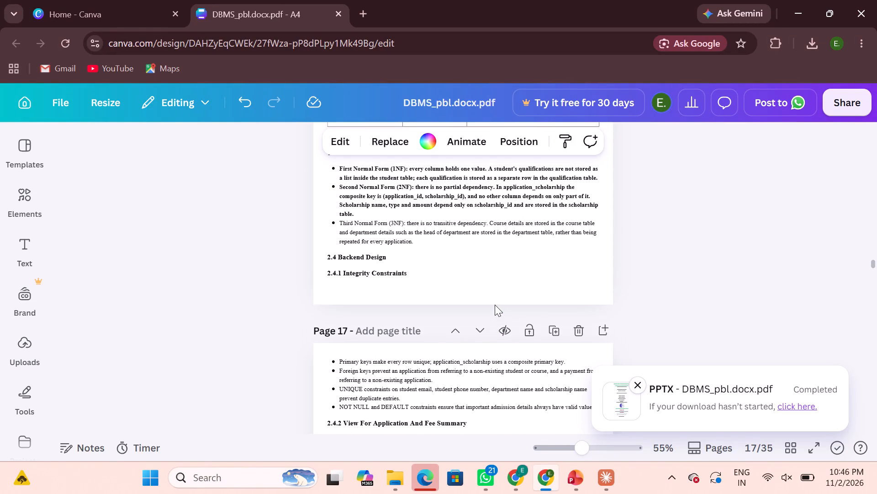
pyautogui.scroll(8, 495, 305)
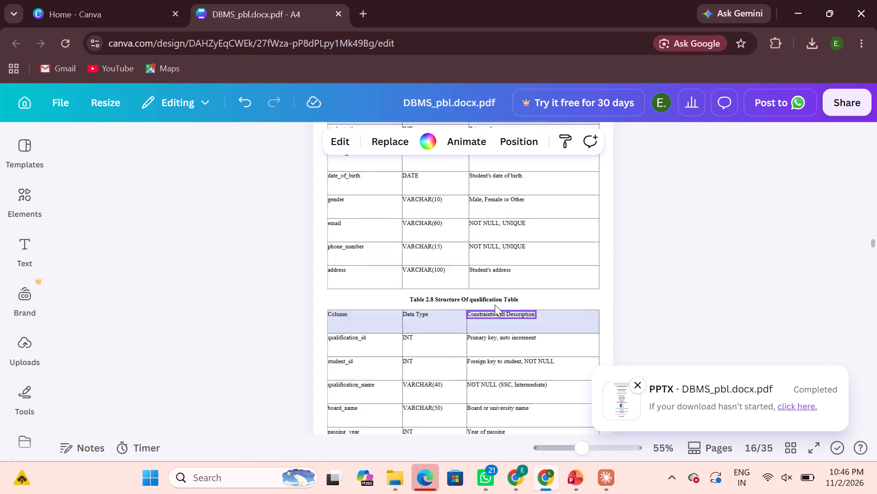
pyautogui.scroll(9, 495, 305)
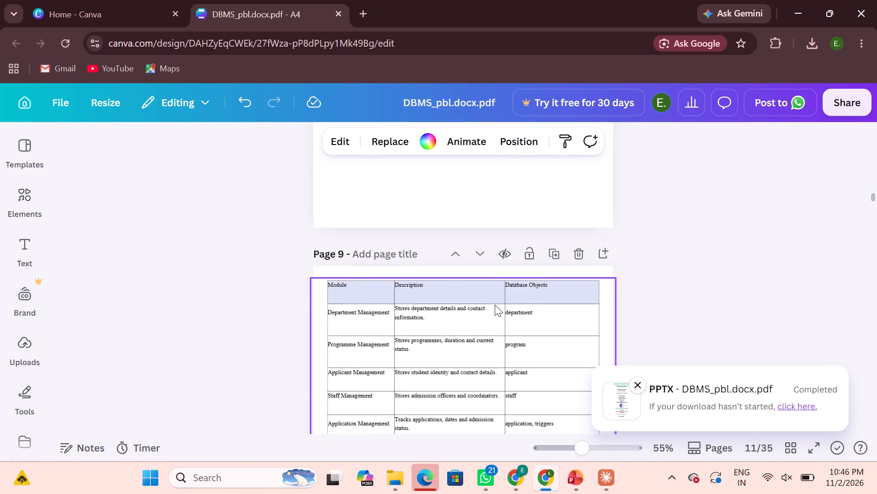
pyautogui.scroll(11, 495, 305)
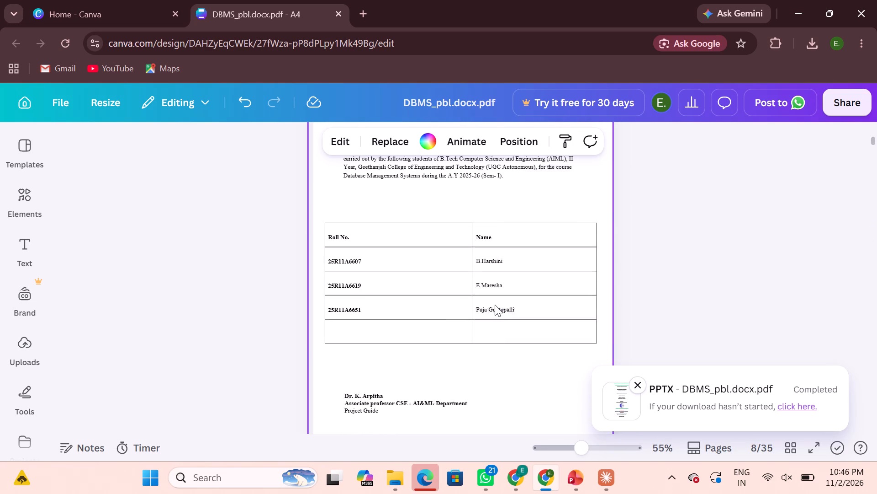
# Examine the layout of the contents, abstract and introduction pages through the System Design section on page 7.
pyautogui.scroll(-5, 495, 305)
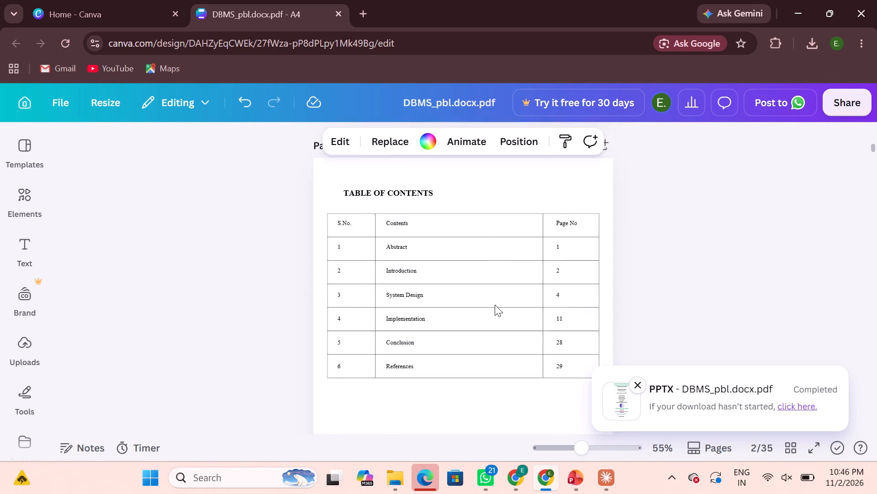
pyautogui.scroll(-7, 495, 305)
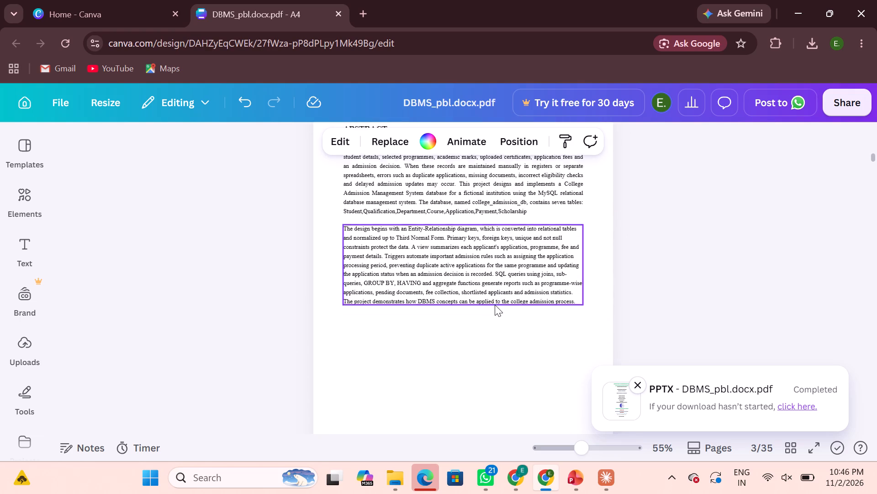
pyautogui.scroll(-6, 495, 305)
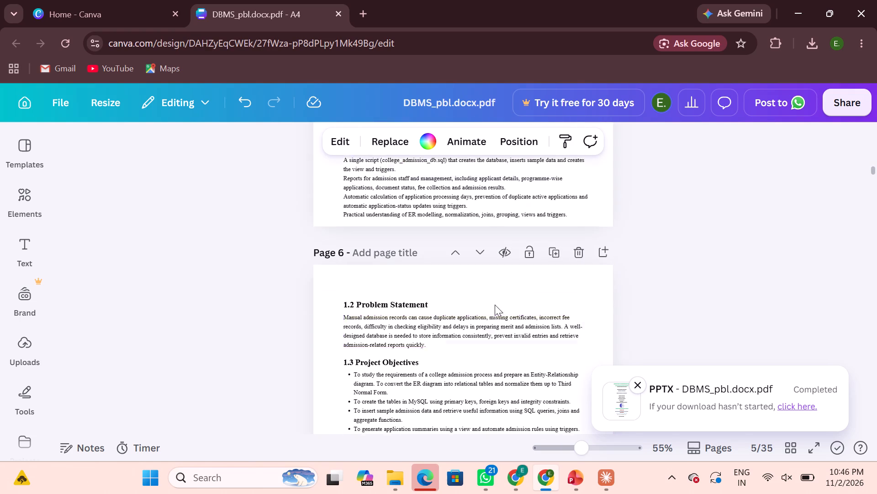
pyautogui.scroll(-1, 495, 305)
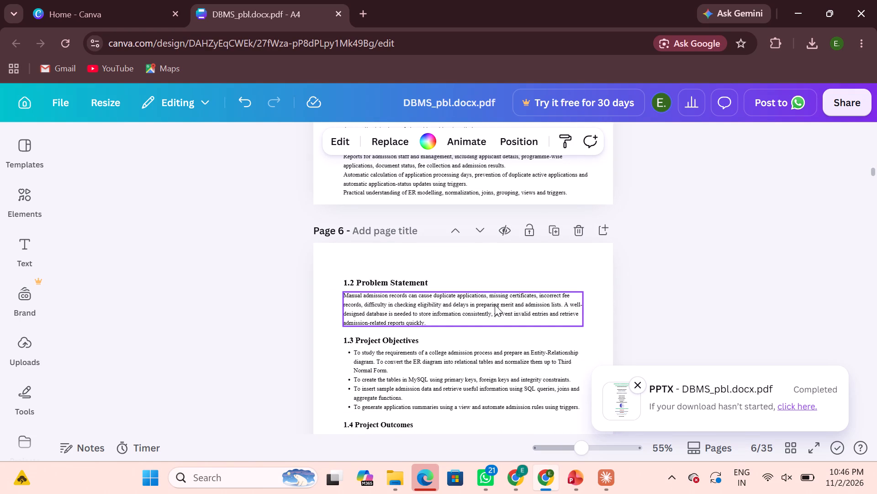
pyautogui.scroll(-1, 495, 305)
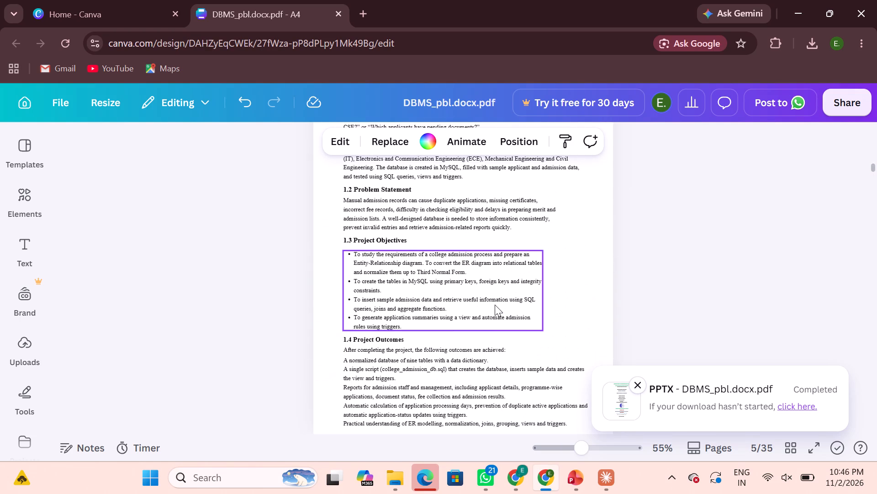
pyautogui.scroll(-1, 495, 305)
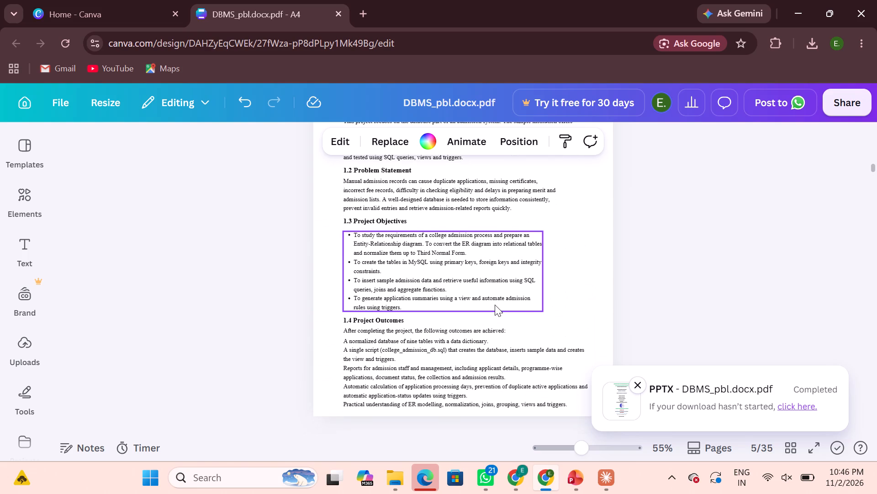
pyautogui.scroll(-1, 495, 305)
pyautogui.scroll(1, 495, 305)
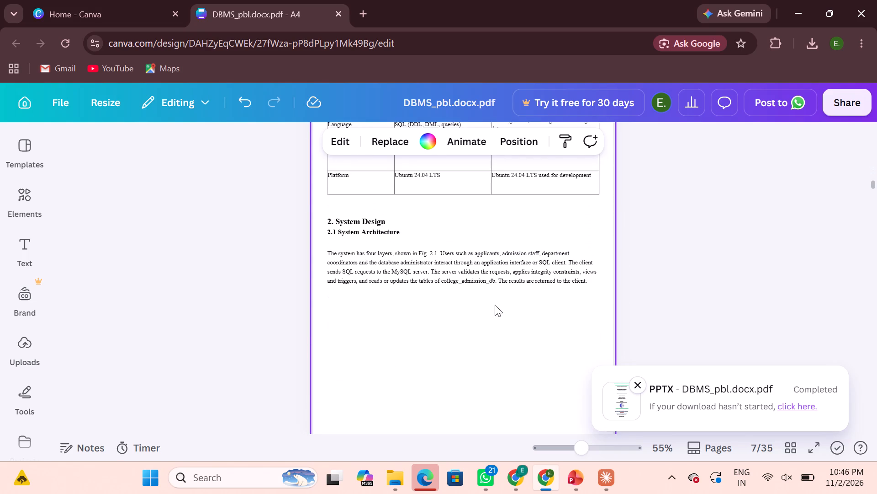
pyautogui.scroll(7, 495, 305)
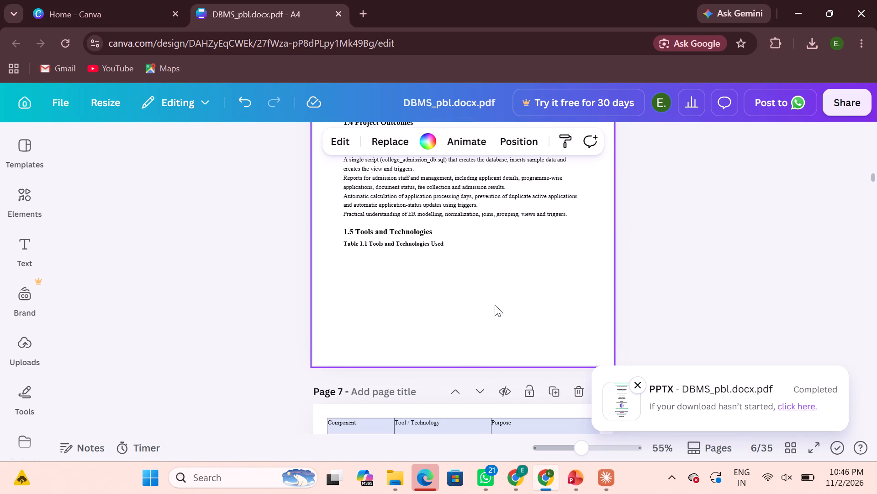
pyautogui.scroll(3, 495, 305)
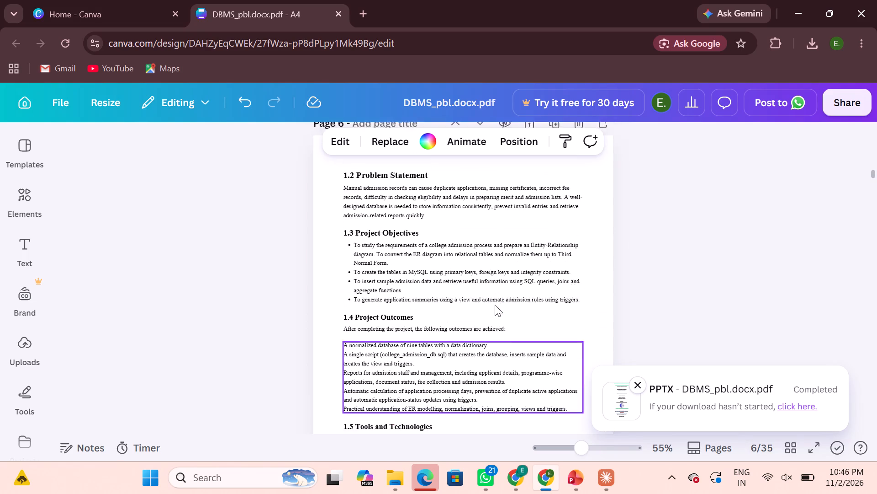
pyautogui.scroll(2, 495, 305)
# Move the "Table 1.1 Tools and Technologies Used" caption down to near the bottom of page 6.
pyautogui.scroll(-1, 495, 305)
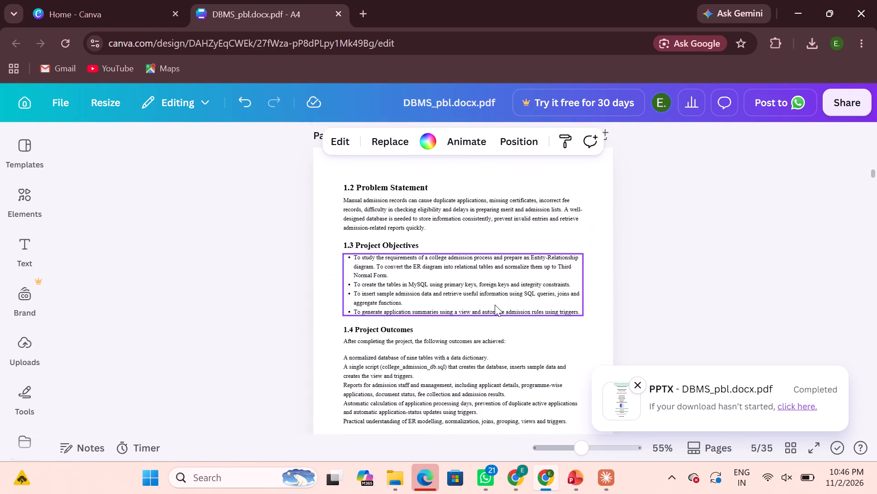
pyautogui.scroll(-2, 495, 305)
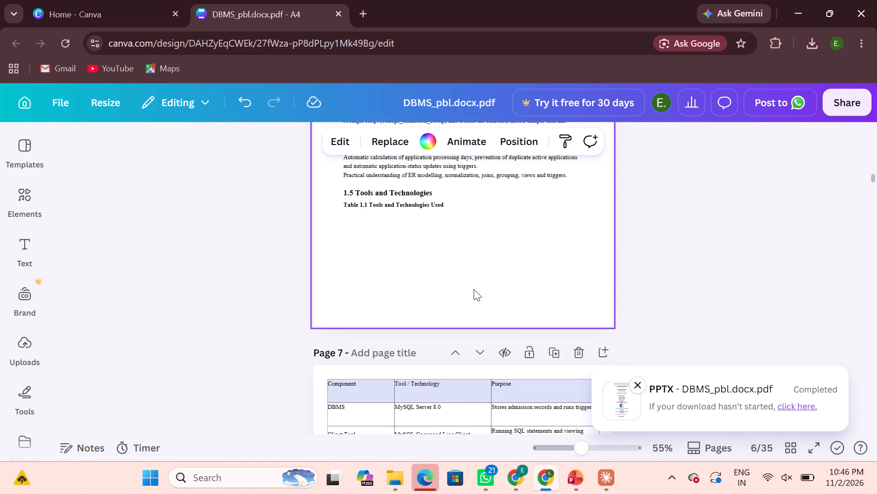
pyautogui.click(432, 204)
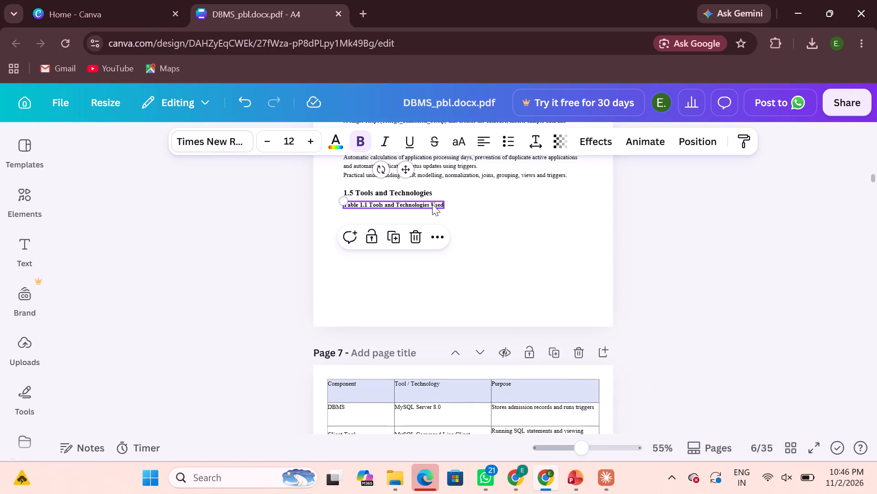
pyautogui.moveTo(432, 204); pyautogui.dragTo(442, 301)
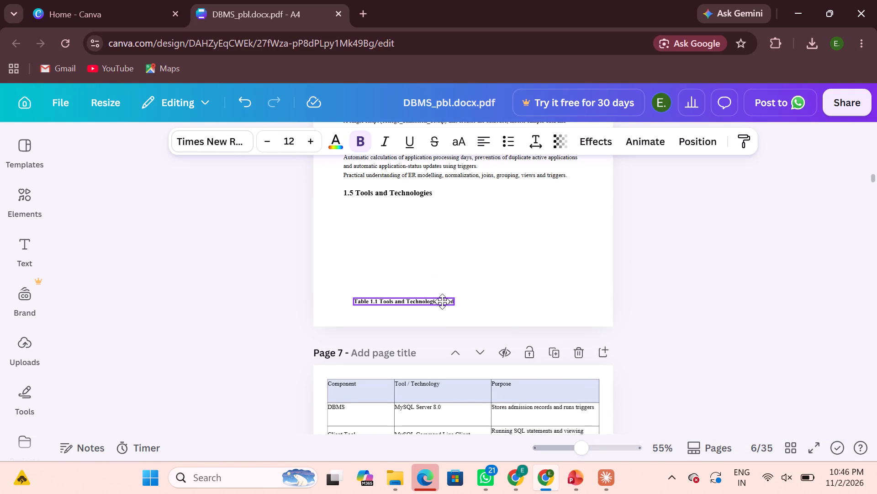
pyautogui.moveTo(442, 301); pyautogui.dragTo(433, 292)
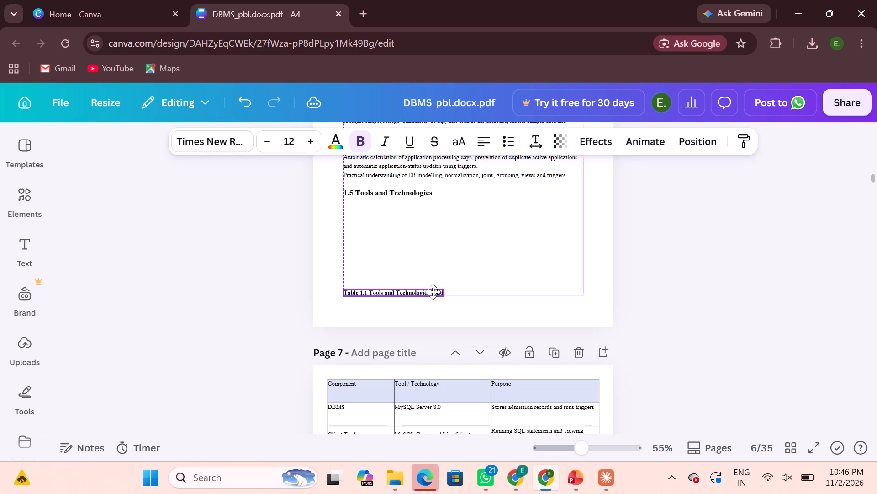
pyautogui.moveTo(433, 292); pyautogui.dragTo(436, 292)
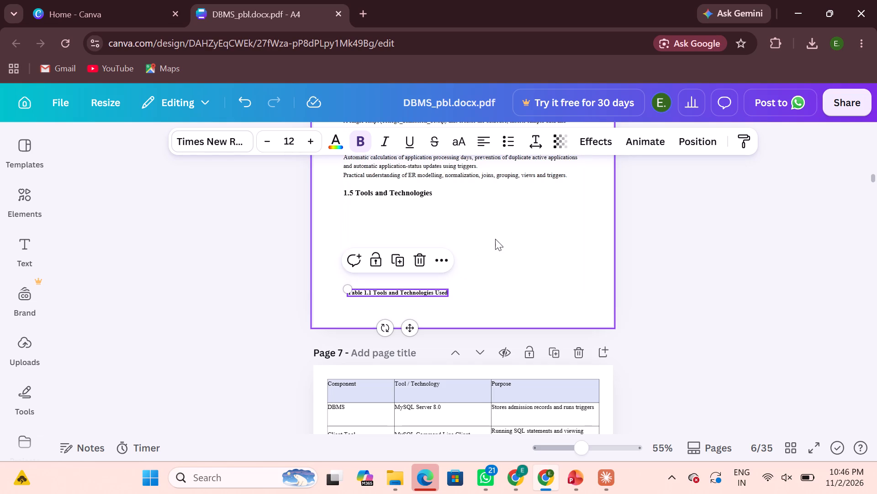
pyautogui.scroll(4, 495, 239)
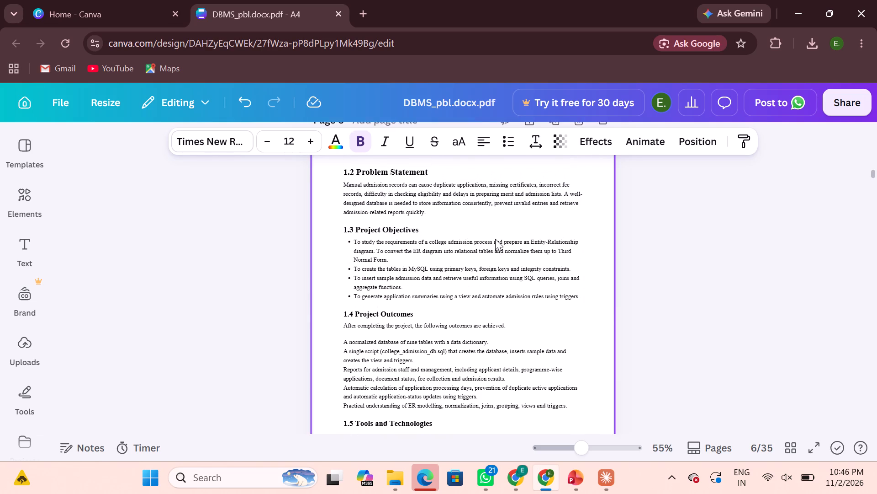
pyautogui.scroll(1, 495, 239)
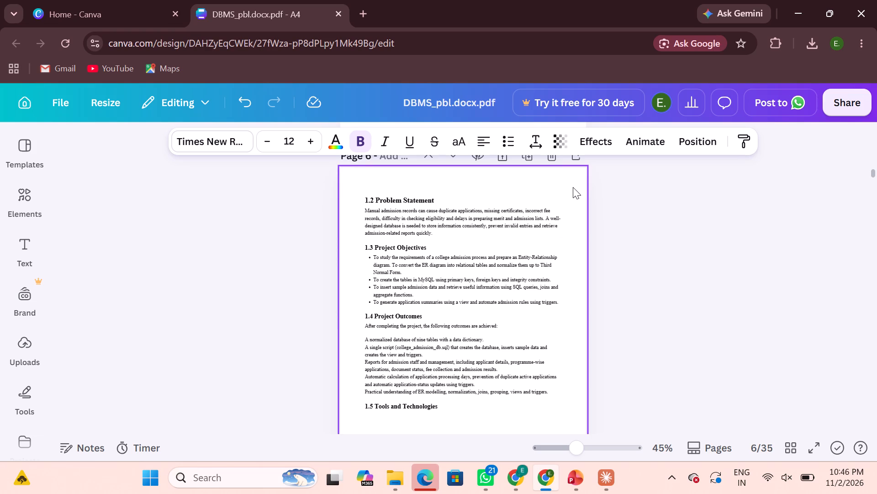
pyautogui.moveTo(574, 185); pyautogui.dragTo(428, 386)
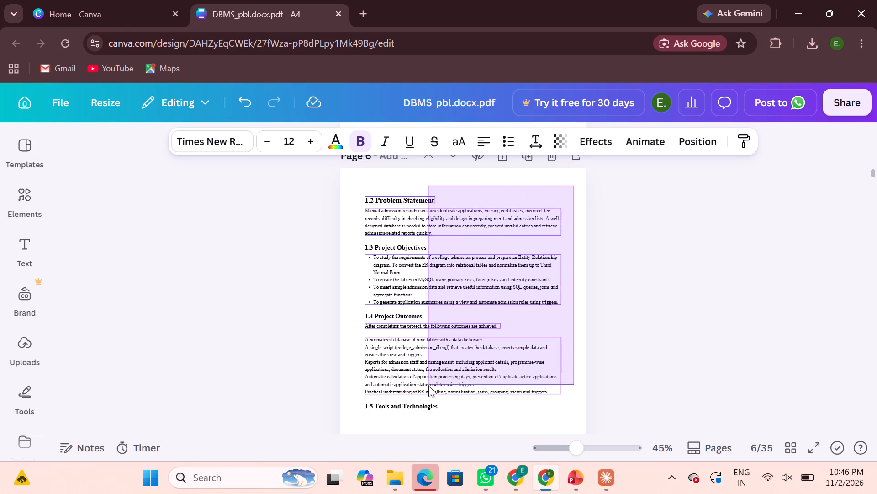
pyautogui.moveTo(428, 386); pyautogui.dragTo(359, 429)
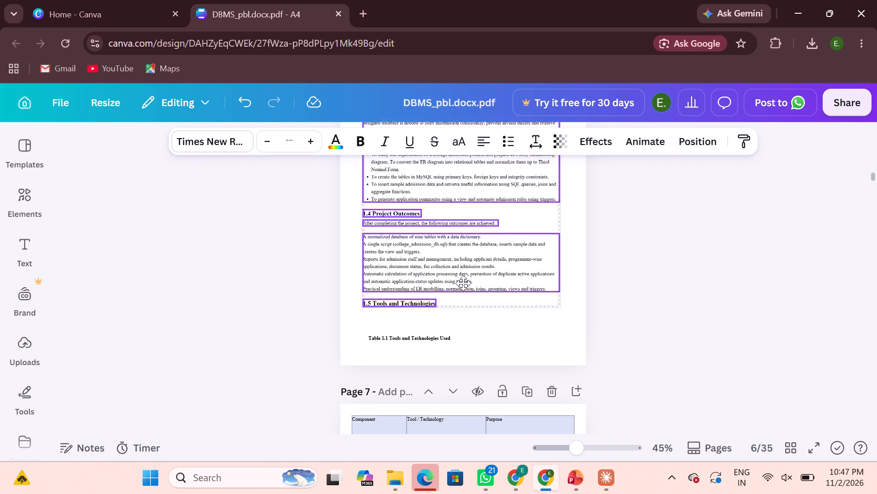
pyautogui.moveTo(463, 283); pyautogui.dragTo(471, 305)
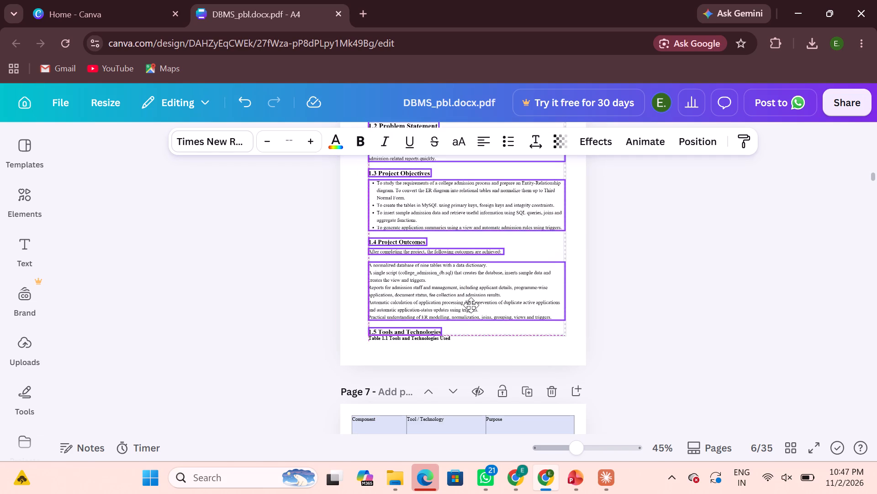
pyautogui.moveTo(471, 305); pyautogui.dragTo(472, 306)
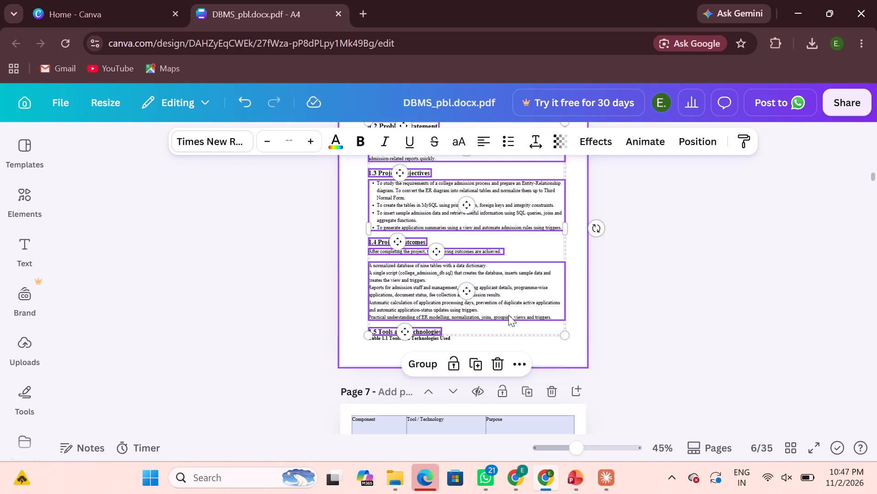
pyautogui.click(618, 298)
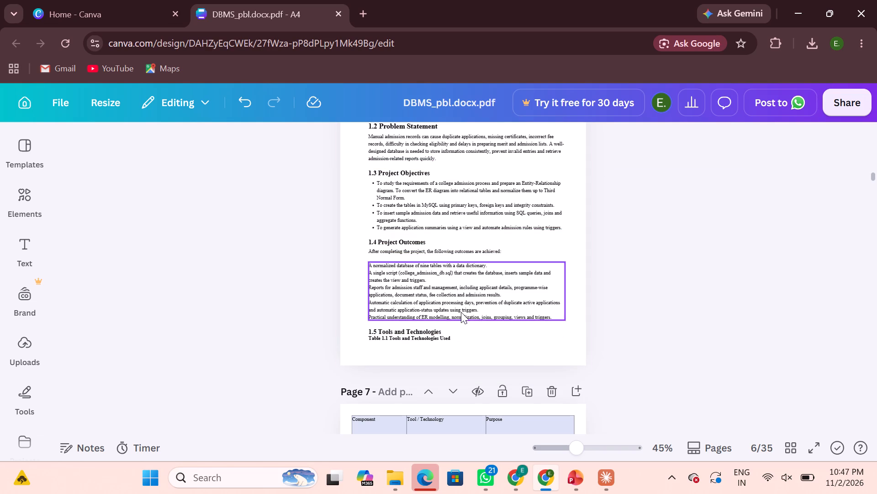
# Nudge the "1.5 Tools and Technologies" heading up slightly on page 6 and place the Table 1.1 caption directly beneath it.
pyautogui.click(435, 329)
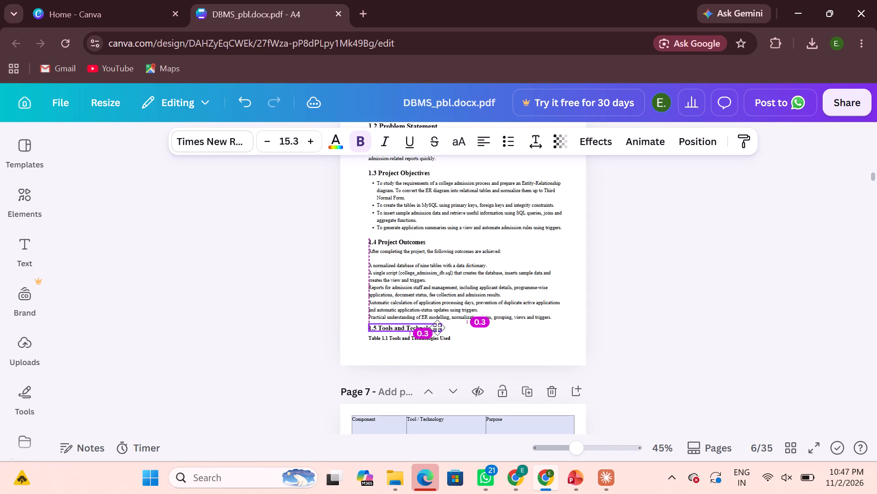
pyautogui.click(432, 338)
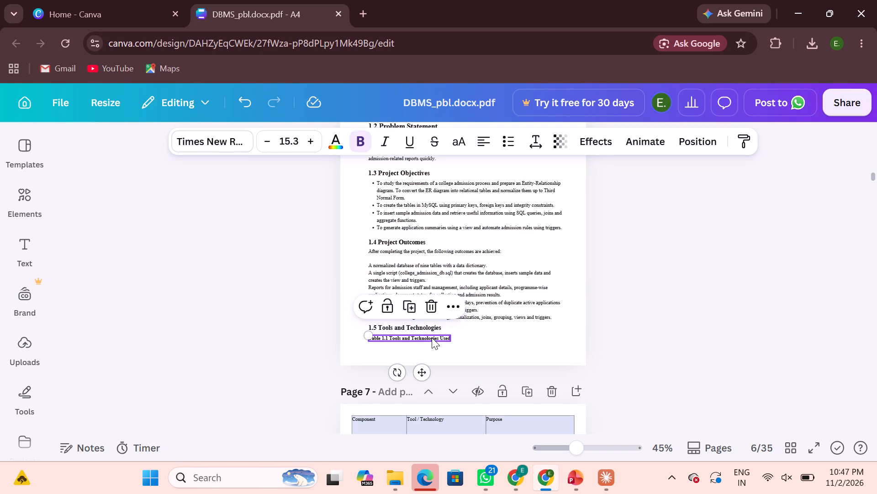
pyautogui.click(648, 332)
# Move the project outcomes list from the bottom of page 5 to the top of page 6, directly above "1.2 Problem Statement".
pyautogui.scroll(1, 648, 332)
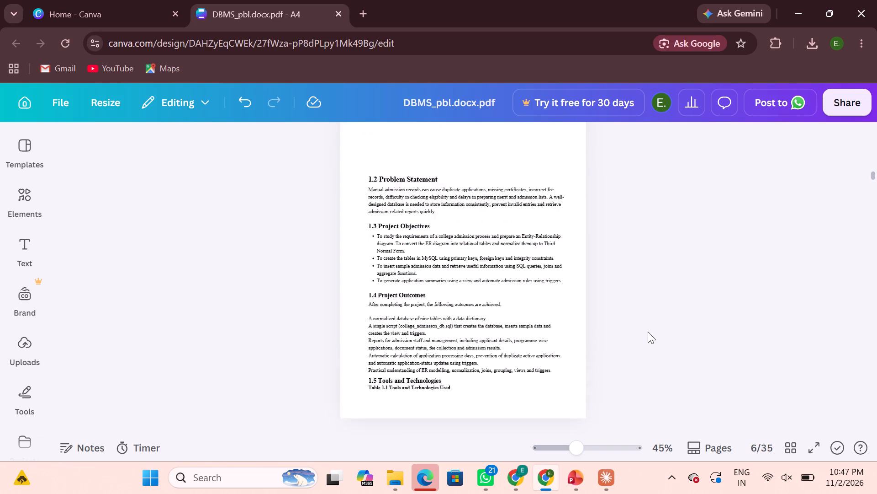
pyautogui.scroll(5, 648, 332)
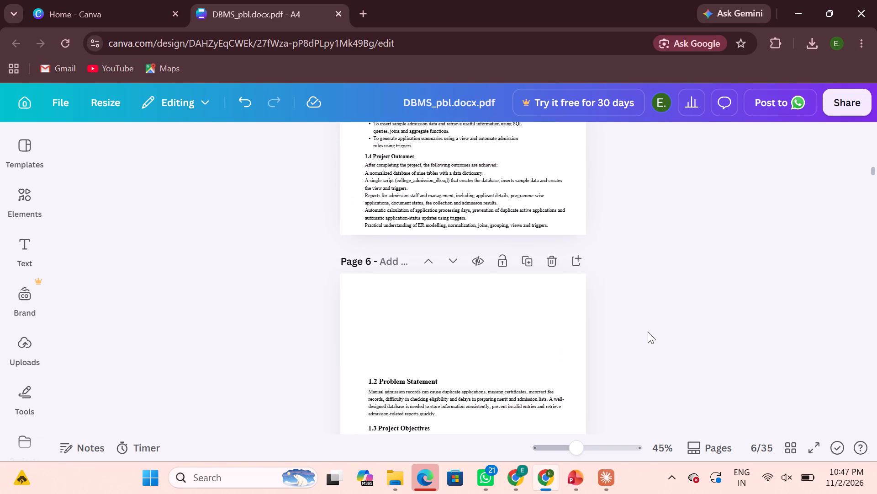
pyautogui.scroll(1, 648, 332)
pyautogui.moveTo(484, 221); pyautogui.dragTo(485, 312)
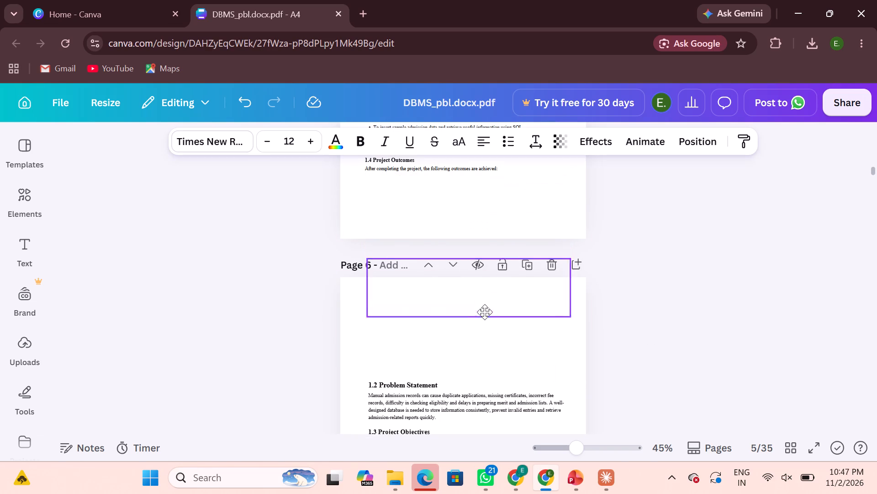
pyautogui.moveTo(485, 312); pyautogui.dragTo(490, 368)
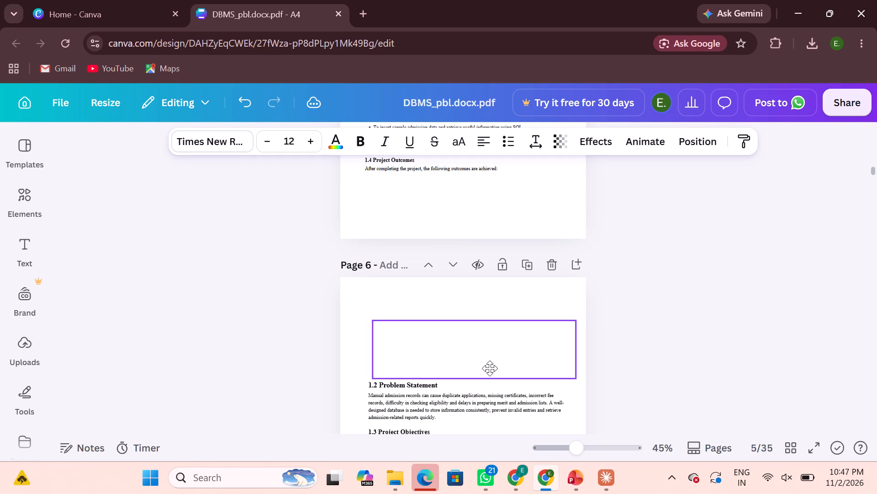
pyautogui.moveTo(490, 368); pyautogui.dragTo(487, 368)
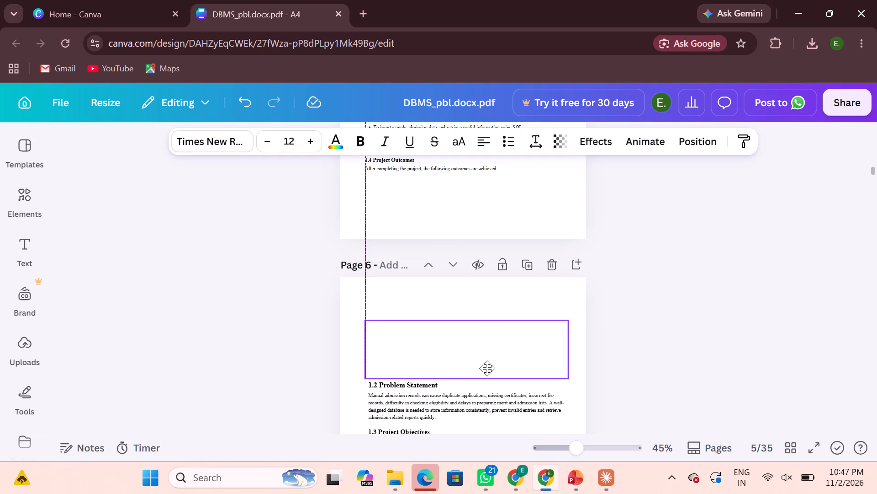
pyautogui.moveTo(487, 368); pyautogui.dragTo(489, 368)
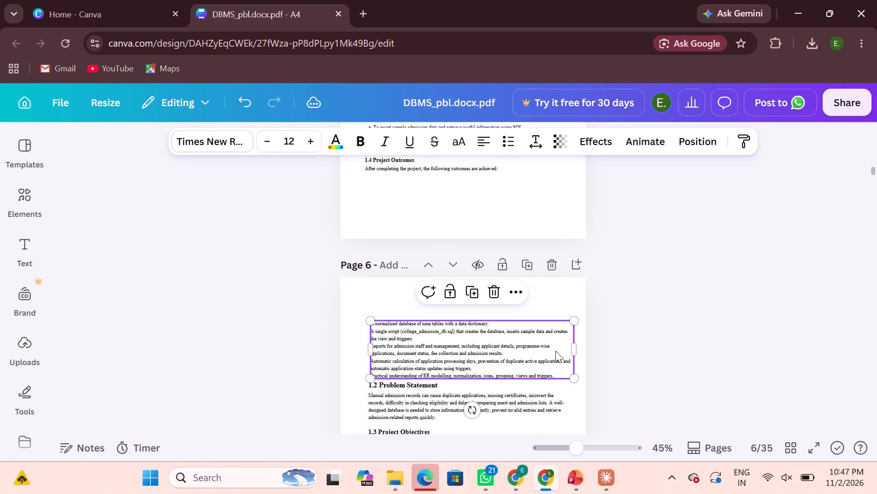
# Narrow the outcomes text block at the top of page 6 slightly from its right edge so its lines rewrap.
pyautogui.click(572, 349)
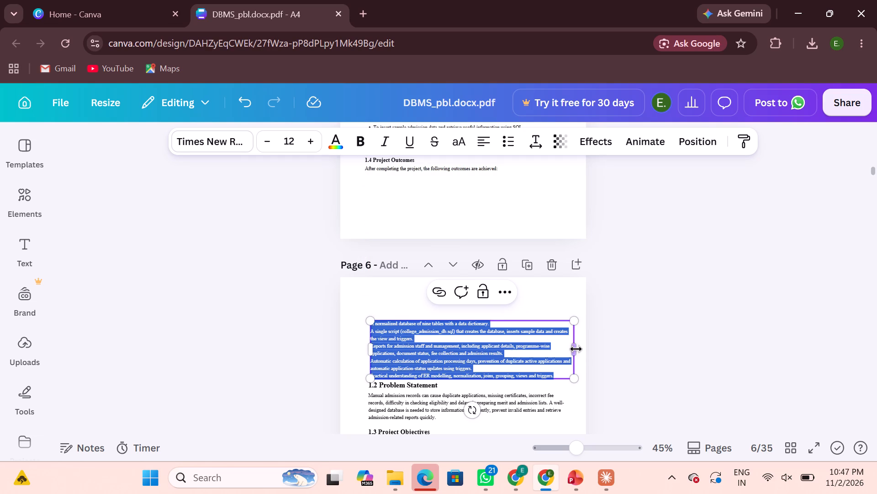
pyautogui.moveTo(575, 349); pyautogui.dragTo(562, 351)
pyautogui.moveTo(527, 350); pyautogui.dragTo(516, 352)
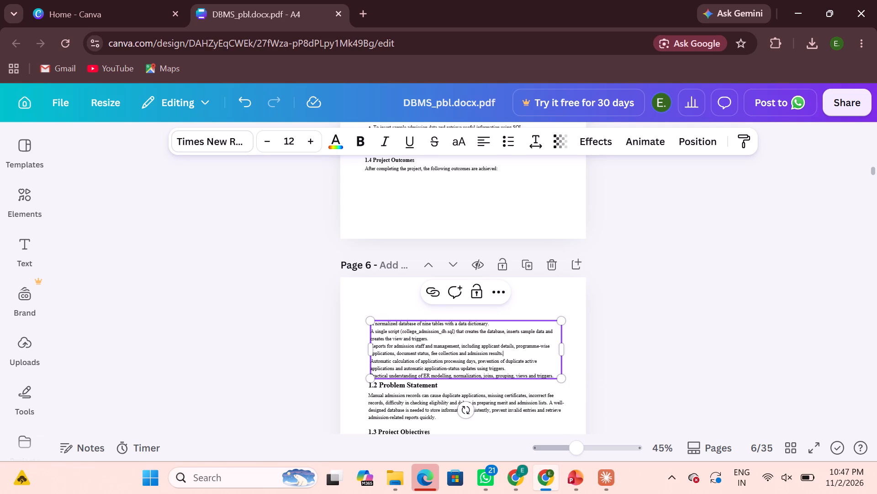
pyautogui.moveTo(516, 352); pyautogui.dragTo(517, 353)
pyautogui.doubleClick(517, 353)
pyautogui.click(644, 352)
# Shift the narrowed outcomes block slightly left to line up with page 6's left margin guide, keeping it above the 1.2 heading.
pyautogui.moveTo(537, 346); pyautogui.dragTo(531, 347)
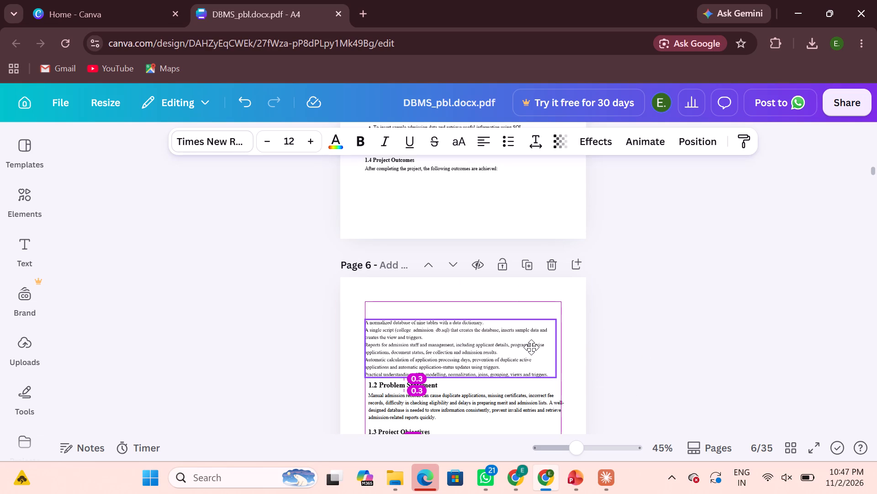
pyautogui.moveTo(531, 347); pyautogui.dragTo(531, 347)
pyautogui.moveTo(531, 347); pyautogui.dragTo(531, 347)
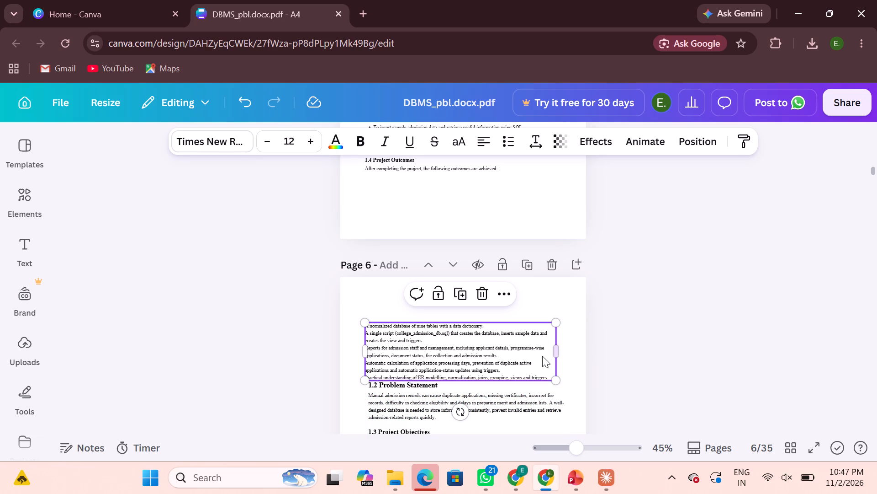
pyautogui.click(541, 356)
pyautogui.moveTo(541, 356); pyautogui.dragTo(546, 354)
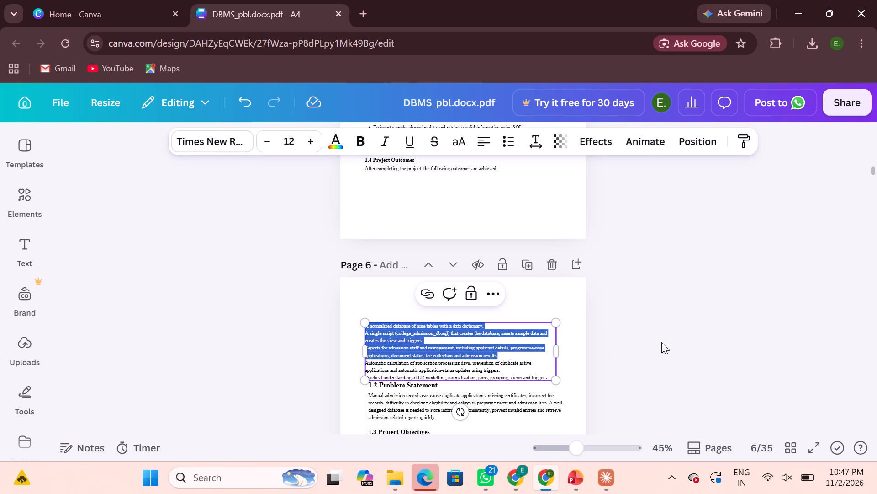
pyautogui.click(661, 342)
# Raise the outcomes block at the top of page 6 slightly to leave a gap above the "1.2 Problem Statement" heading.
pyautogui.scroll(-3, 649, 334)
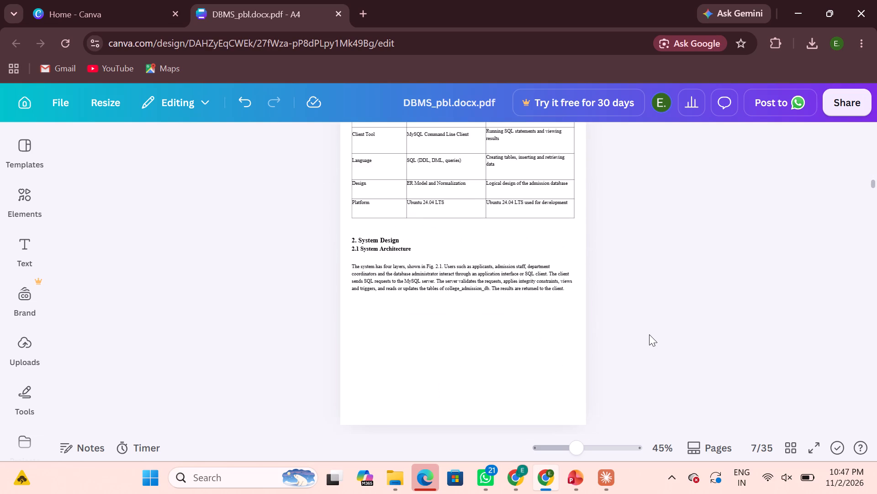
pyautogui.scroll(4, 653, 409)
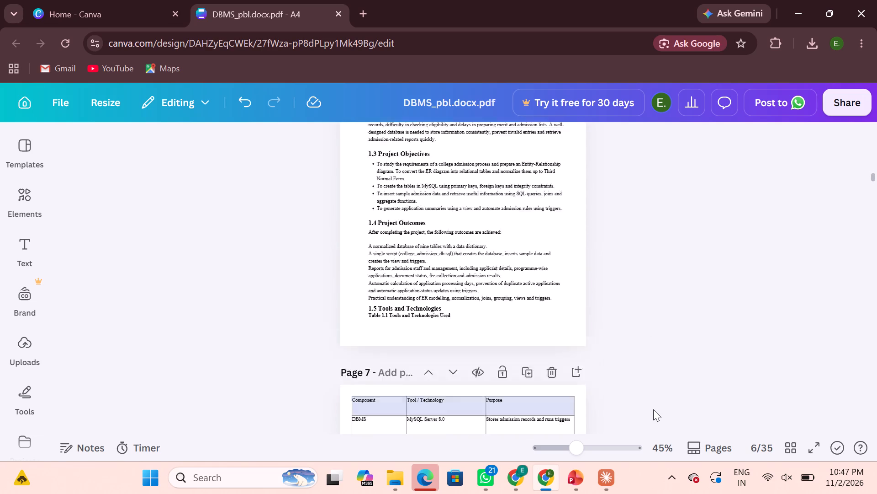
pyautogui.scroll(1, 653, 409)
pyautogui.click(653, 409)
pyautogui.scroll(2, 653, 409)
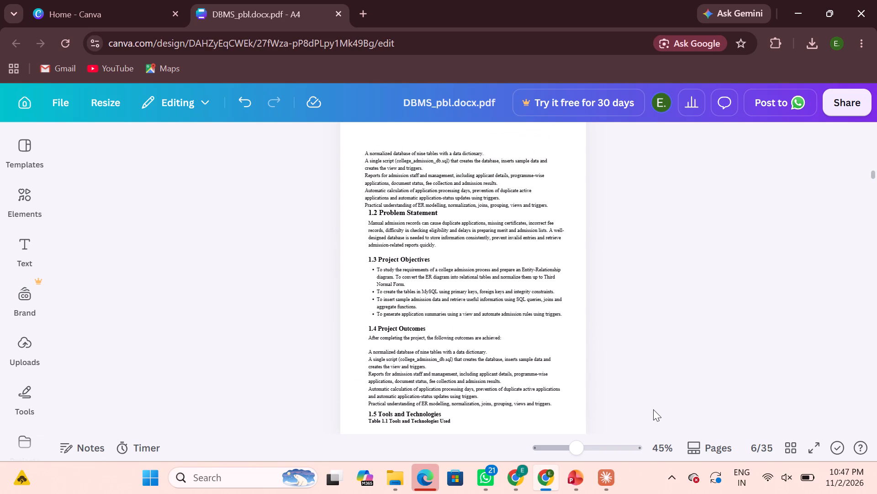
pyautogui.scroll(1, 653, 409)
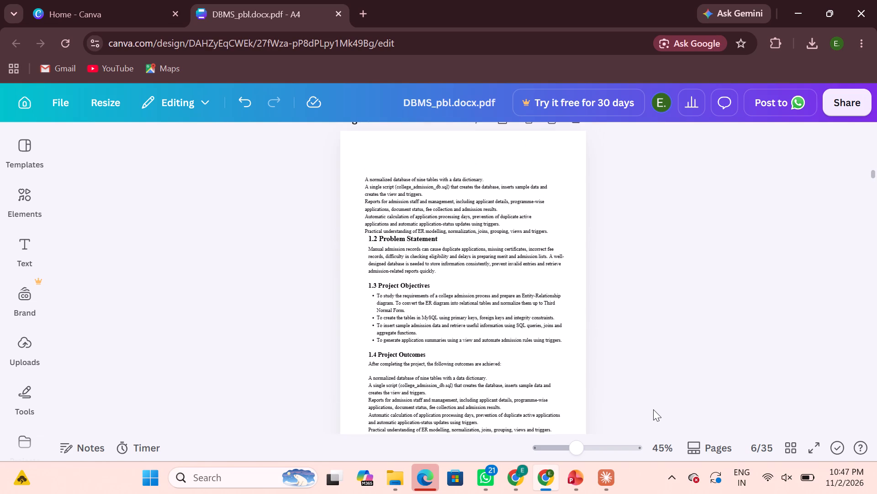
pyautogui.moveTo(451, 193); pyautogui.dragTo(449, 182)
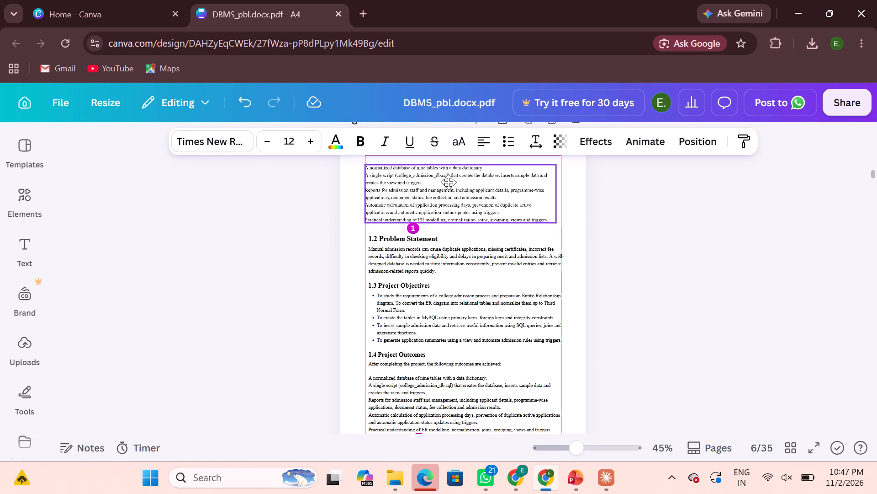
pyautogui.moveTo(449, 182); pyautogui.dragTo(449, 177)
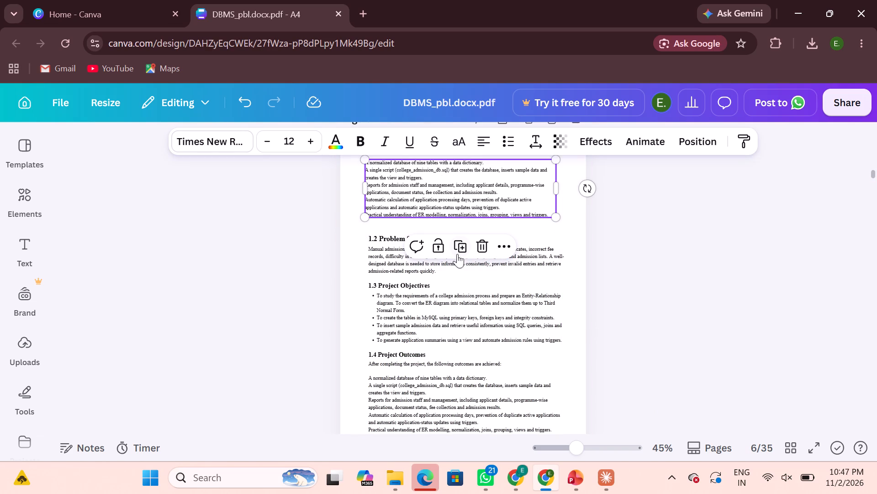
# Move all page 6 blocks from "1.2 Problem Statement" through the Table 1.1 caption together, slightly up and left to align with the outcomes block.
pyautogui.click(457, 265)
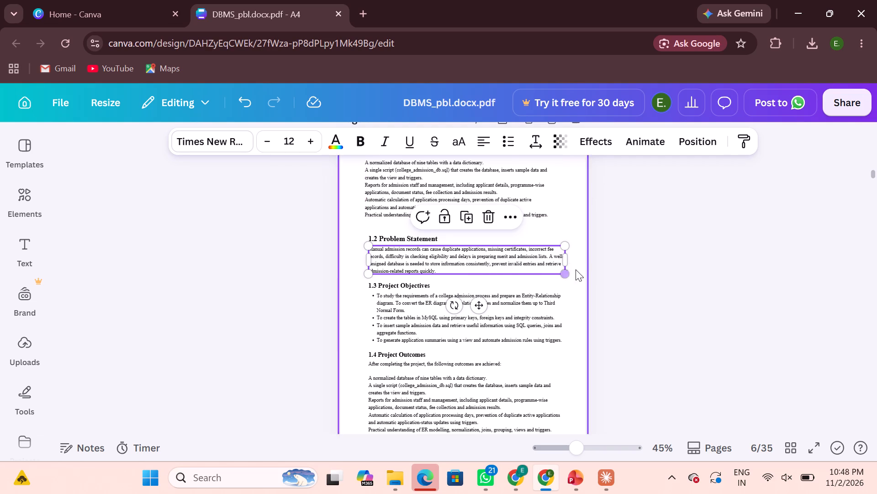
pyautogui.scroll(-1, 565, 233)
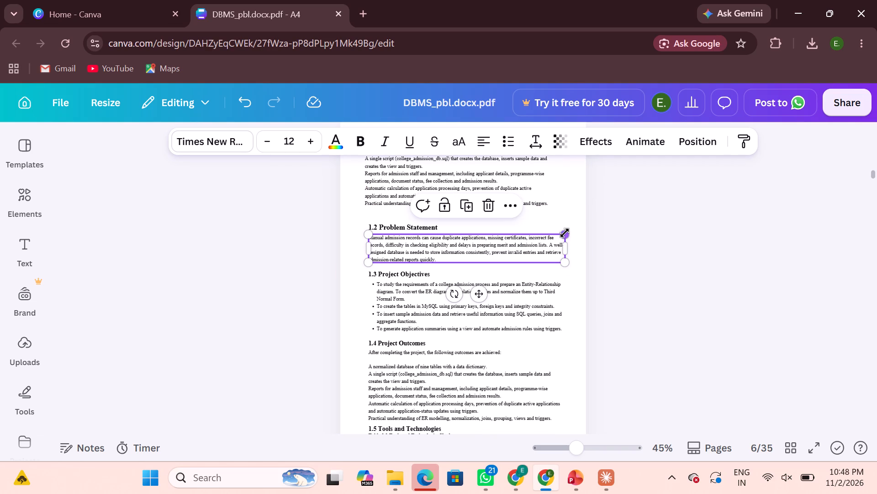
pyautogui.scroll(-1, 564, 232)
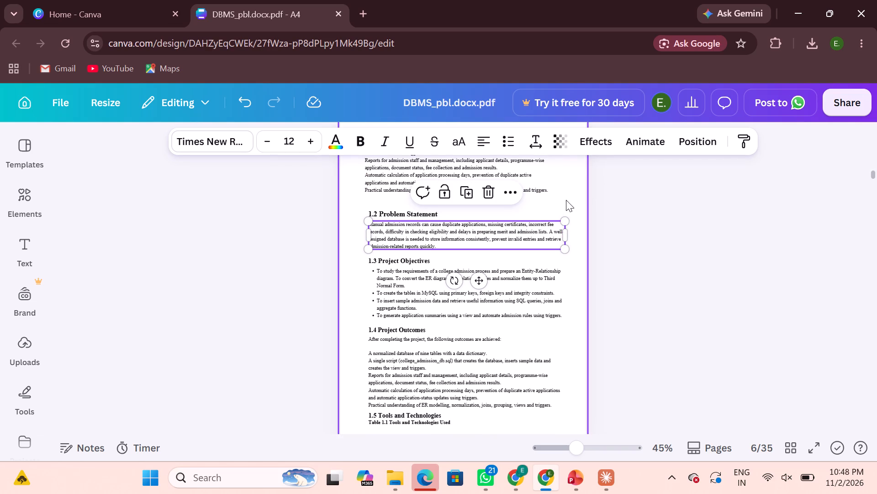
pyautogui.moveTo(566, 200); pyautogui.dragTo(390, 416)
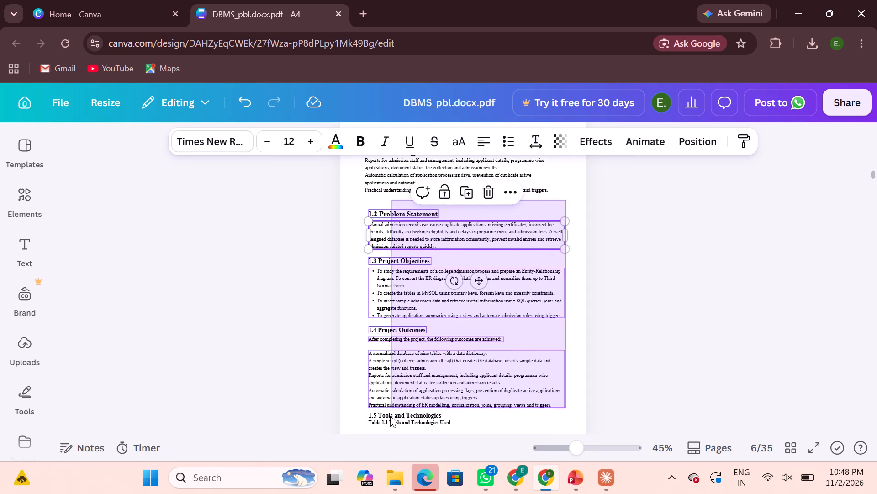
pyautogui.moveTo(390, 416); pyautogui.dragTo(359, 472)
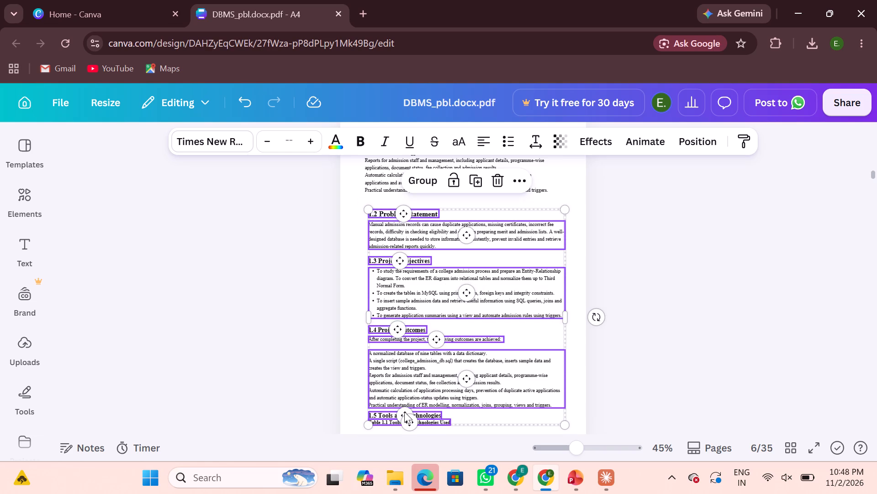
pyautogui.moveTo(442, 373); pyautogui.dragTo(441, 366)
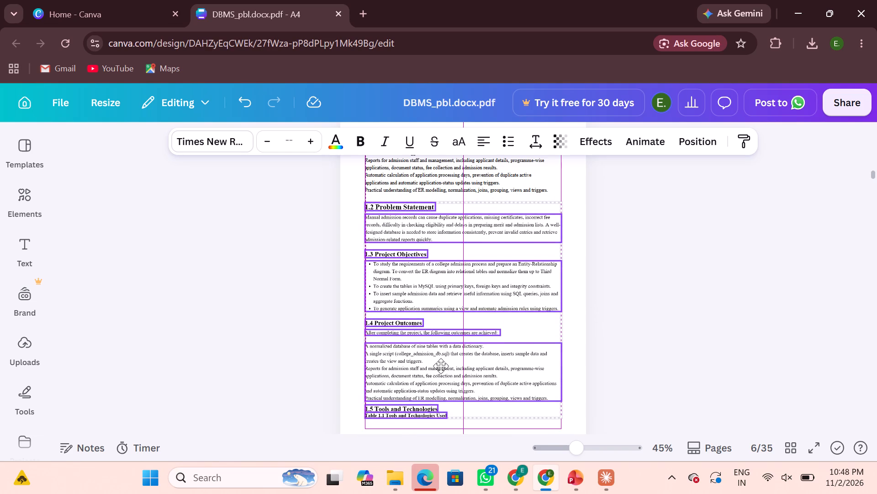
pyautogui.moveTo(441, 366); pyautogui.dragTo(442, 361)
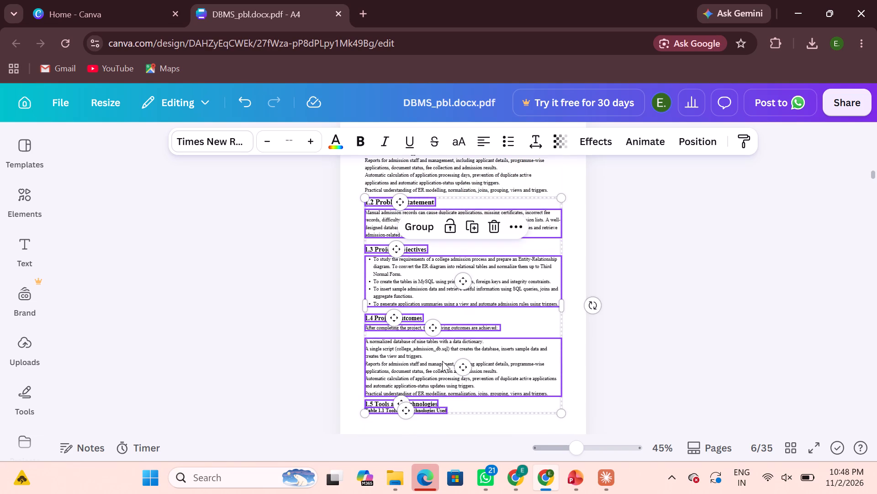
pyautogui.click(644, 345)
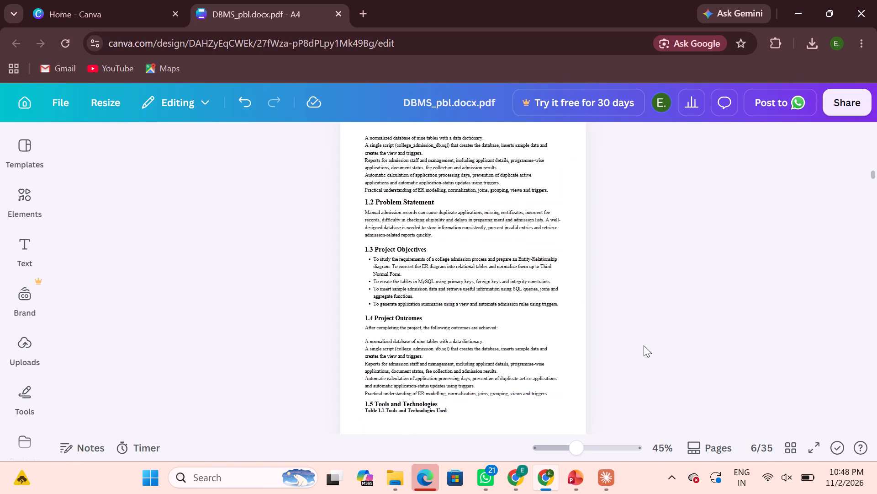
# Move the "Table 1.1 Tools and Technologies Used" caption down slightly on page 6, keeping it aligned with the left margin.
pyautogui.doubleClick(426, 413)
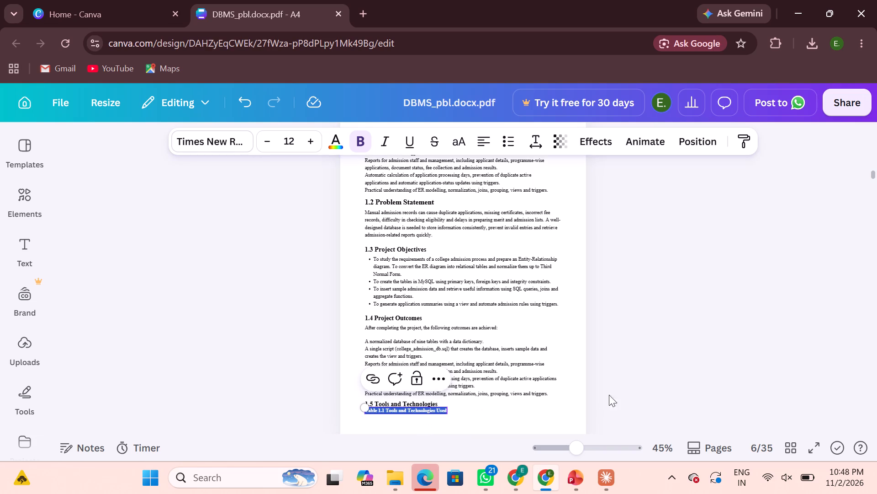
pyautogui.click(639, 382)
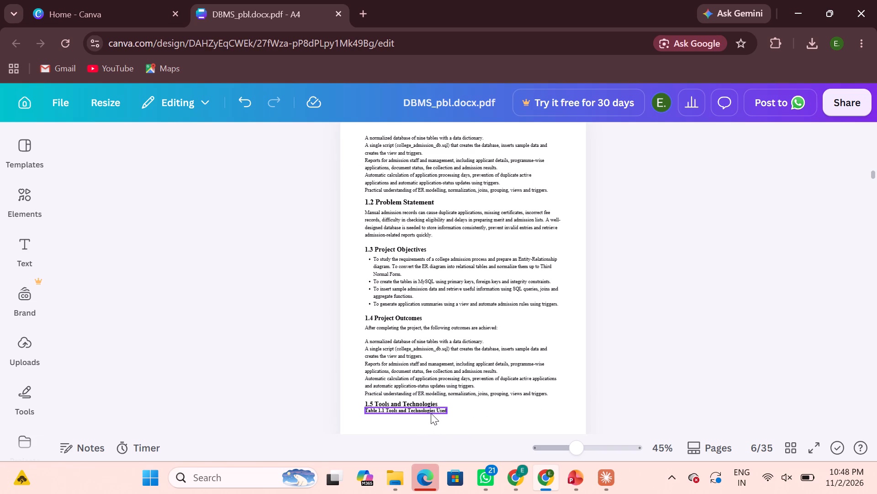
pyautogui.moveTo(431, 413); pyautogui.dragTo(434, 425)
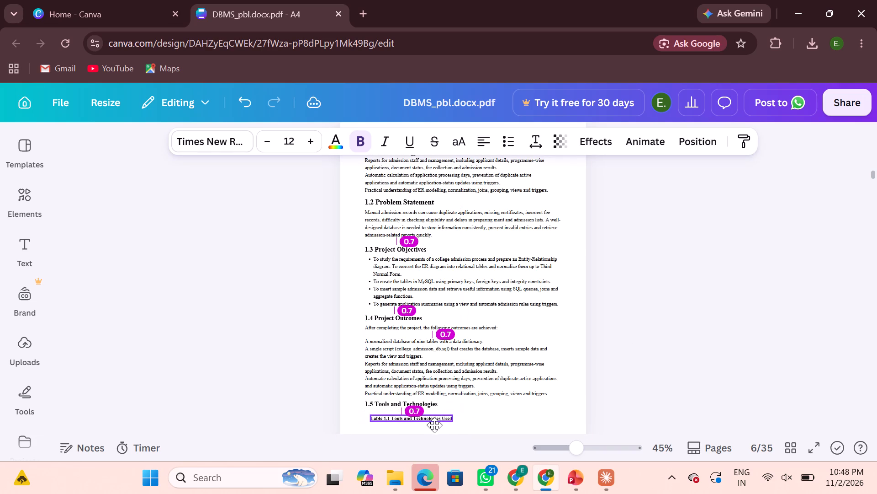
pyautogui.moveTo(434, 425); pyautogui.dragTo(433, 420)
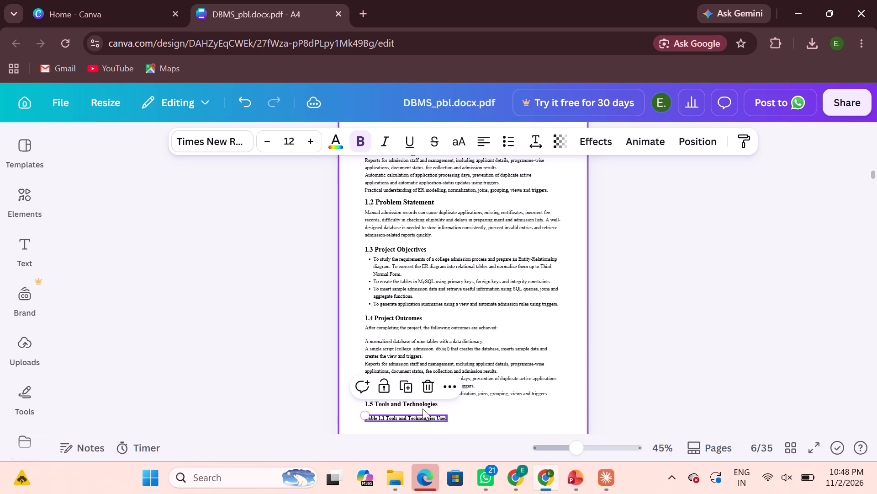
# Lower the "1.5 Tools and Technologies" heading slightly so it sits between the outcomes text and the Table 1.1 caption.
pyautogui.moveTo(422, 406); pyautogui.dragTo(422, 413)
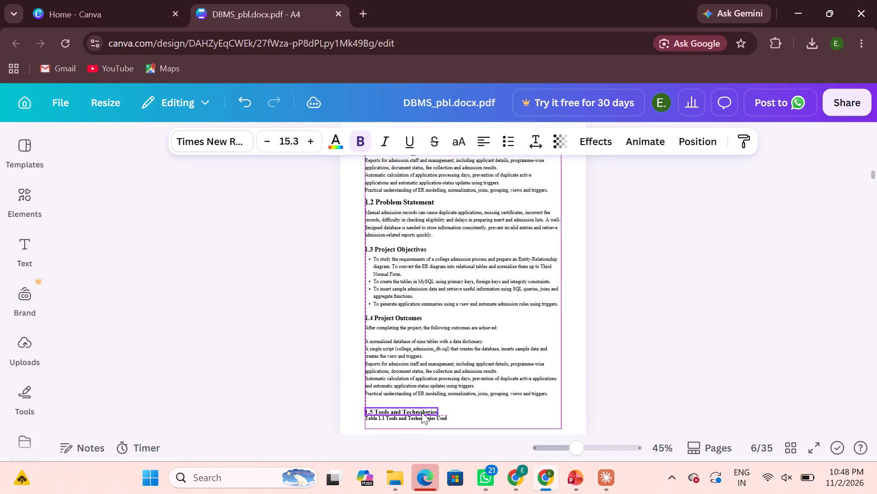
pyautogui.moveTo(426, 411); pyautogui.dragTo(426, 410)
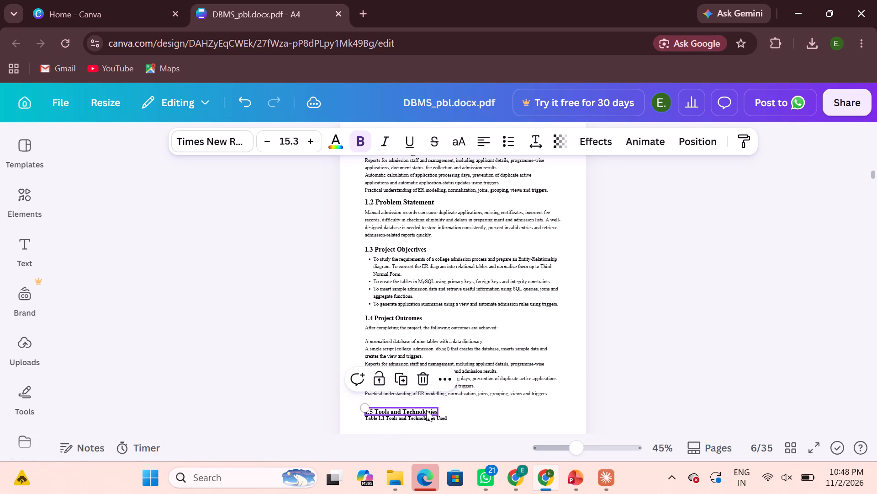
pyautogui.moveTo(426, 410); pyautogui.dragTo(427, 407)
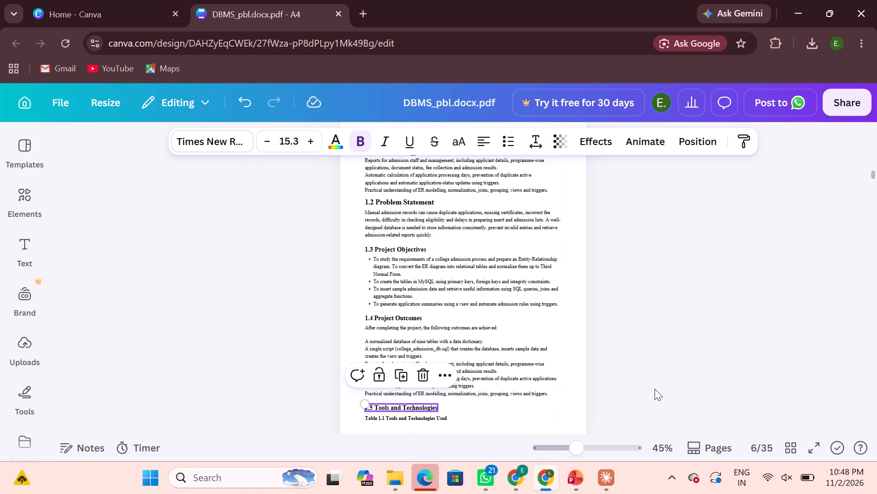
pyautogui.click(654, 387)
pyautogui.scroll(-2, 654, 387)
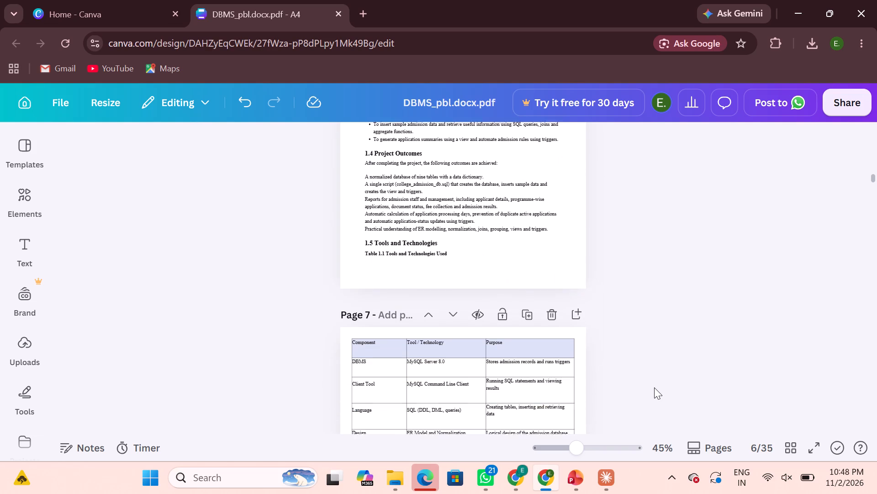
# Move all text blocks on page 5 down together, from the Keywords line to "After completing the project", leaving a larger top margin.
pyautogui.scroll(-1, 654, 387)
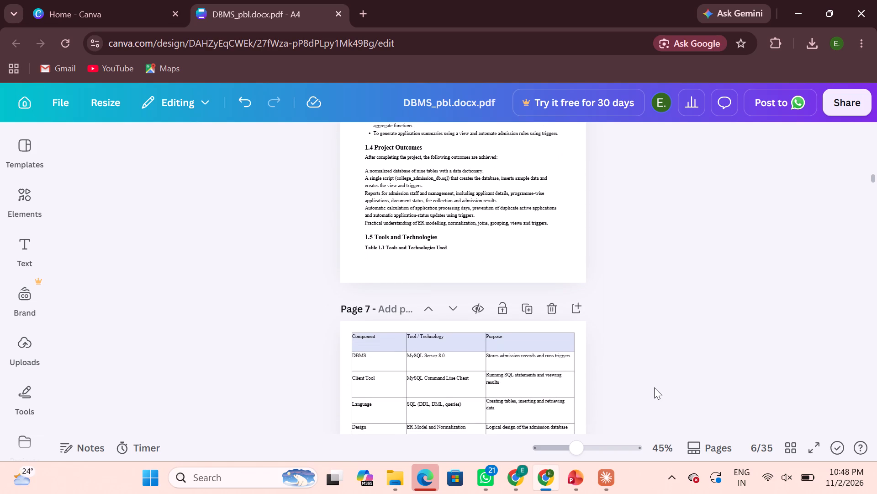
pyautogui.scroll(5, 654, 387)
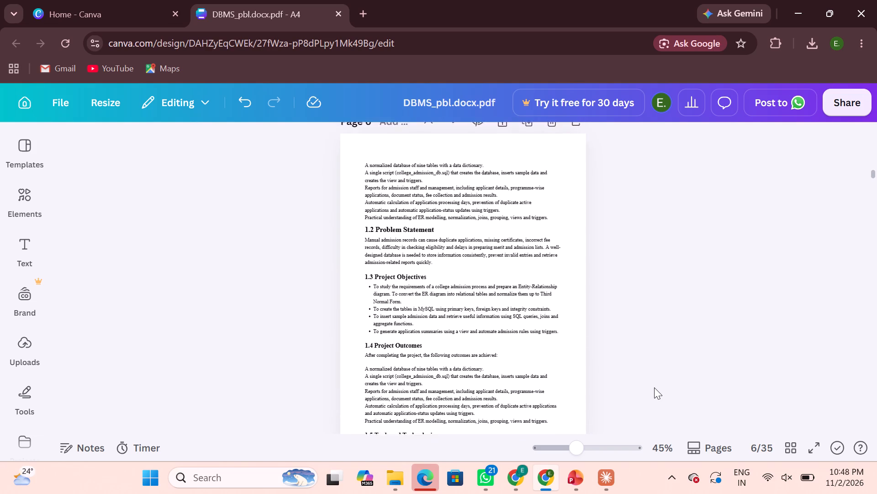
pyautogui.scroll(3, 654, 387)
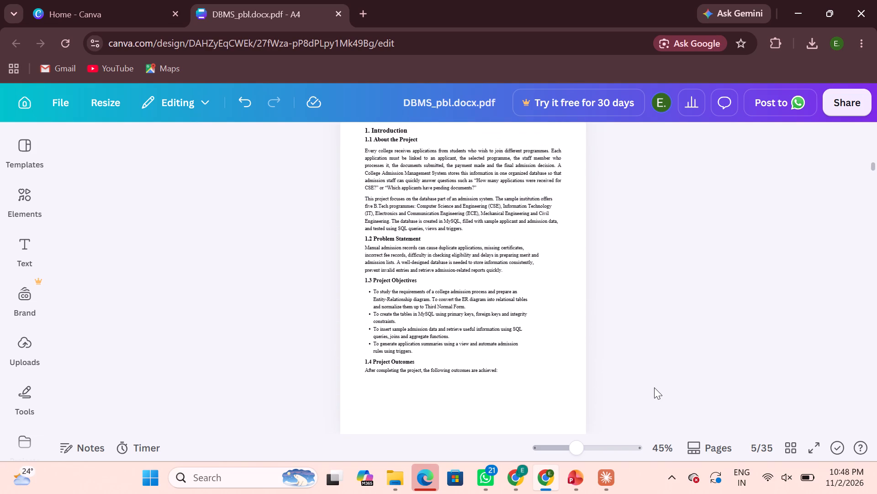
pyautogui.scroll(2, 654, 387)
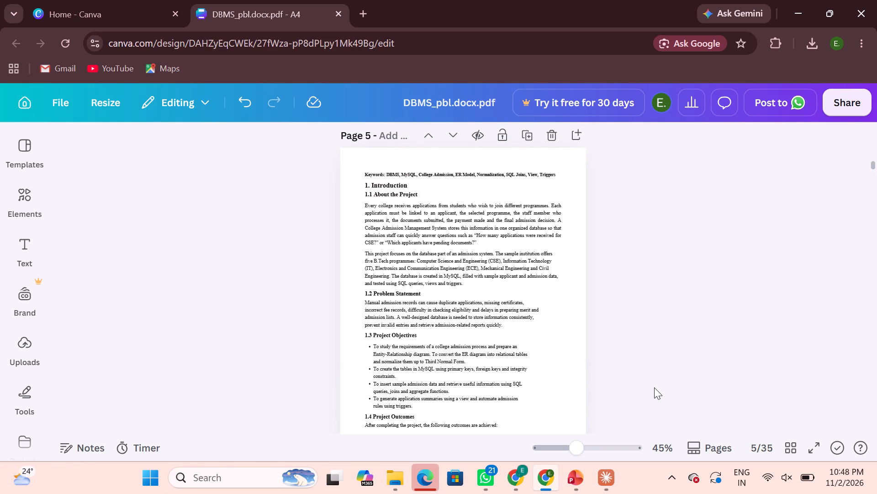
pyautogui.scroll(1, 654, 387)
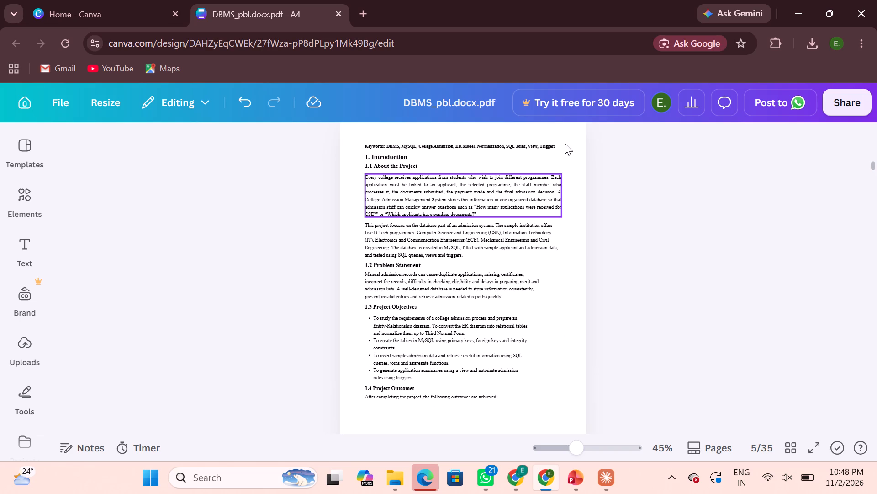
pyautogui.moveTo(561, 134); pyautogui.dragTo(476, 358)
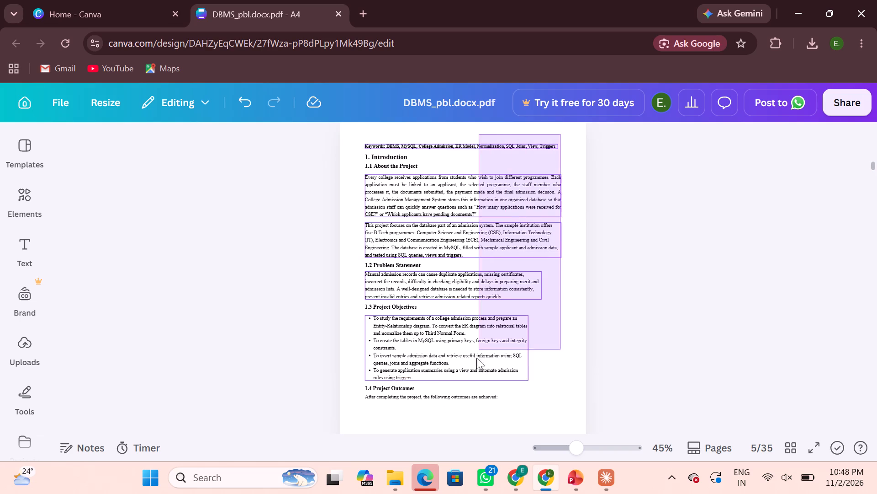
pyautogui.moveTo(476, 358); pyautogui.dragTo(361, 493)
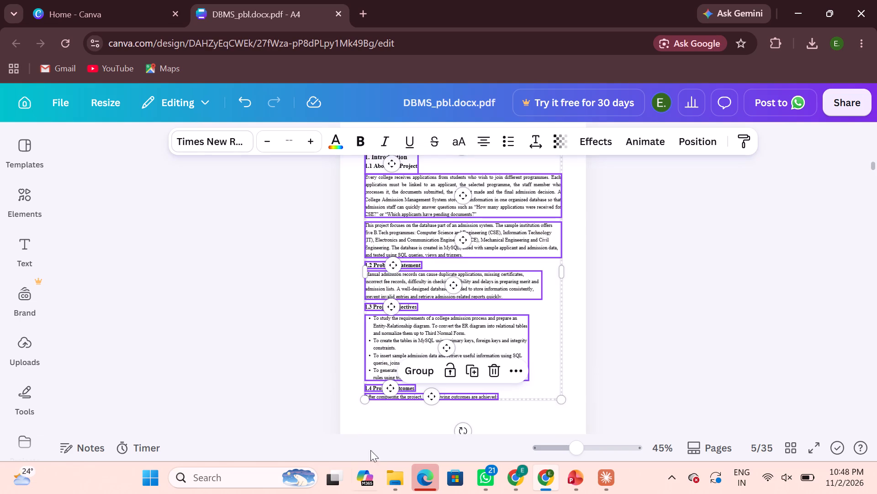
pyautogui.click(445, 347)
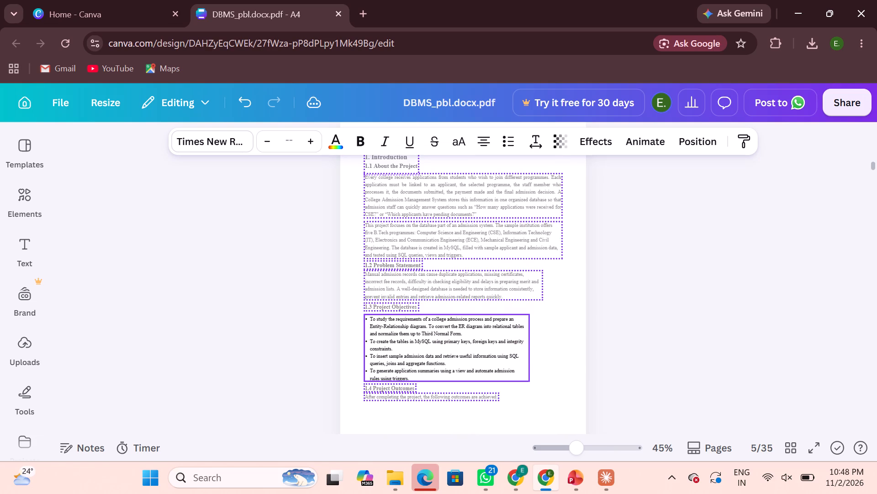
pyautogui.moveTo(537, 300); pyautogui.dragTo(542, 323)
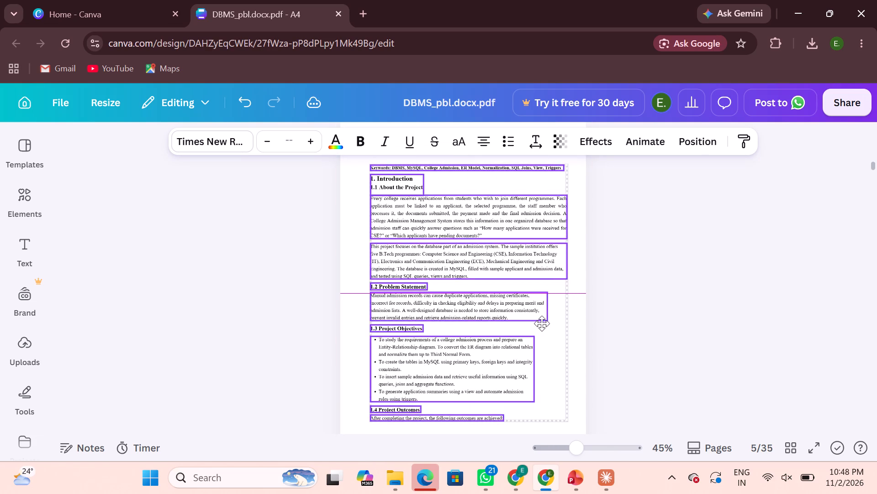
pyautogui.moveTo(542, 323); pyautogui.dragTo(540, 328)
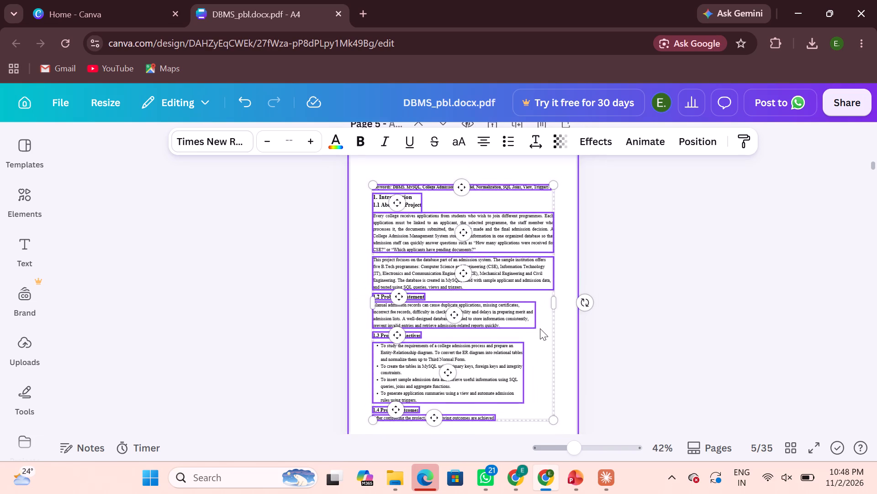
pyautogui.moveTo(526, 336); pyautogui.dragTo(526, 325)
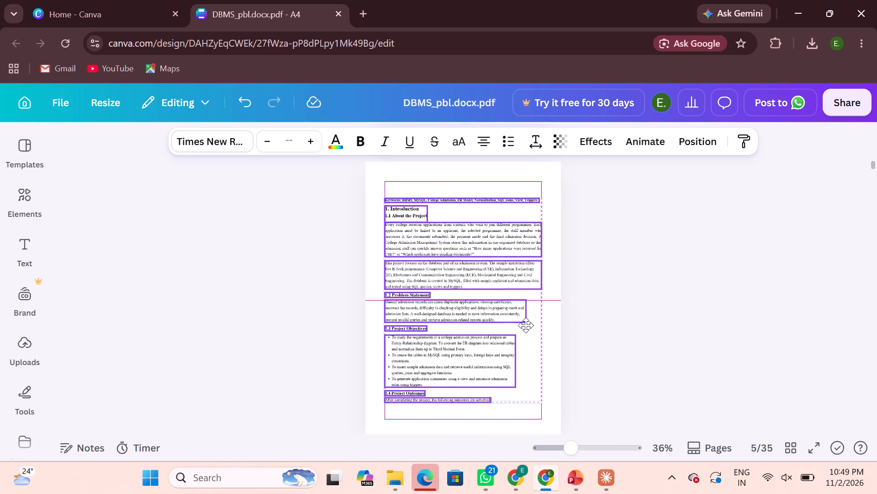
pyautogui.moveTo(526, 325); pyautogui.dragTo(527, 322)
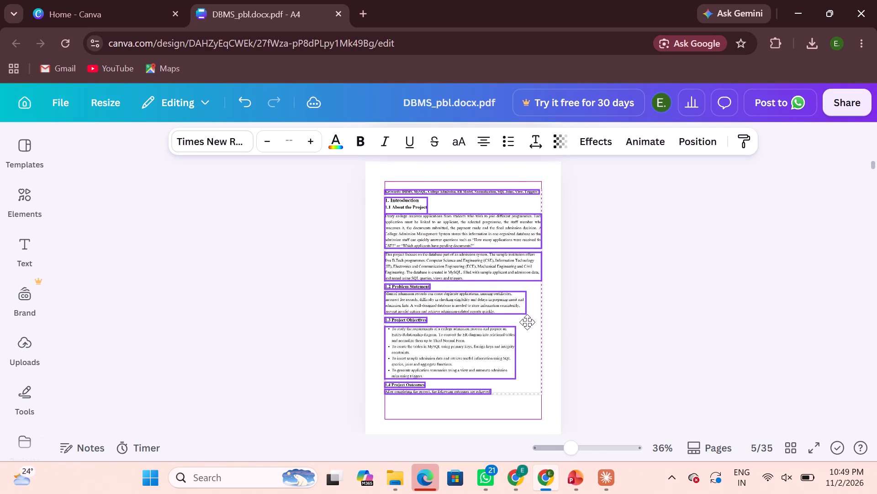
pyautogui.moveTo(527, 322); pyautogui.dragTo(528, 328)
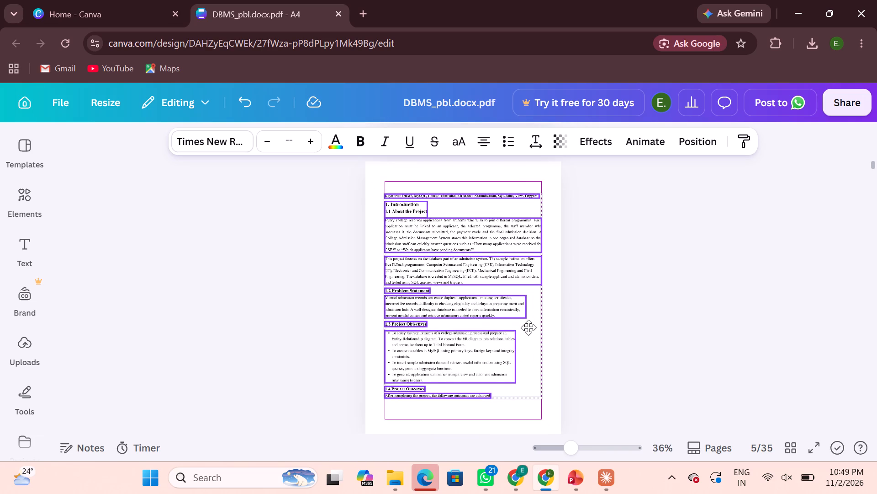
pyautogui.moveTo(528, 328); pyautogui.dragTo(530, 326)
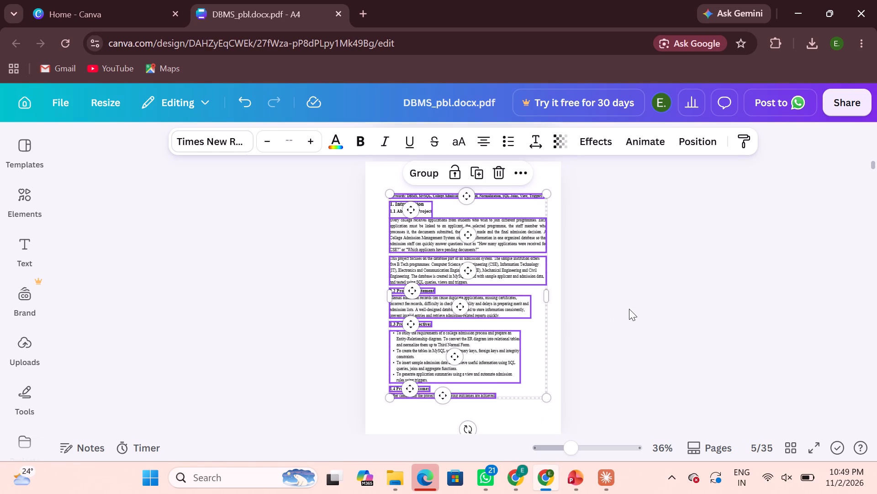
pyautogui.click(629, 309)
# Narrow the first paragraph under "1.1 About the Project" on page 5 slightly so its right edge lines up with the Keywords line.
pyautogui.scroll(1, 629, 309)
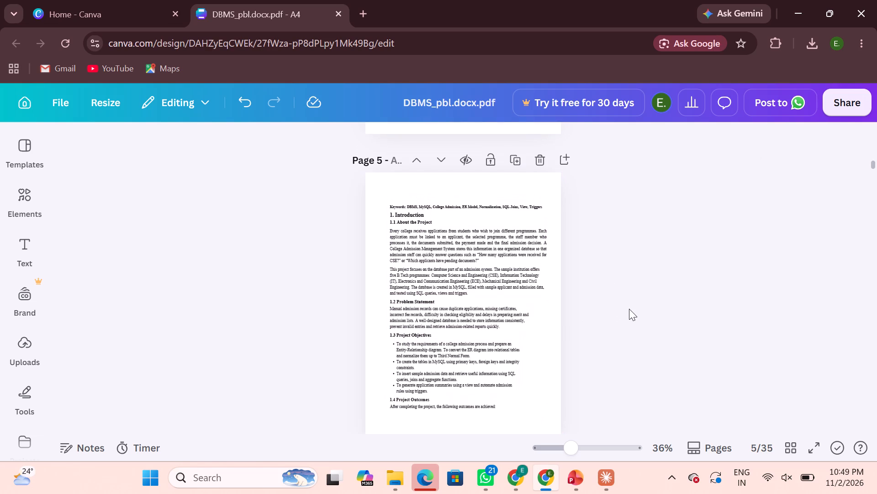
pyautogui.scroll(1, 629, 309)
pyautogui.click(526, 256)
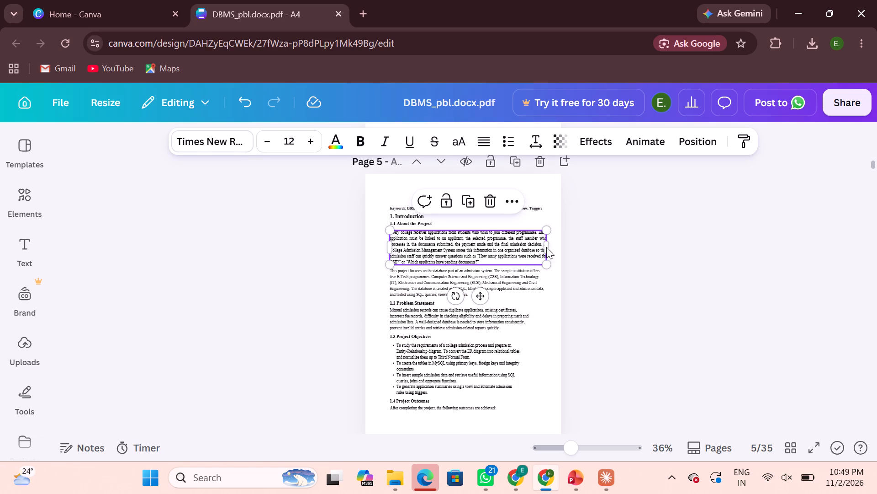
pyautogui.moveTo(549, 246); pyautogui.dragTo(539, 247)
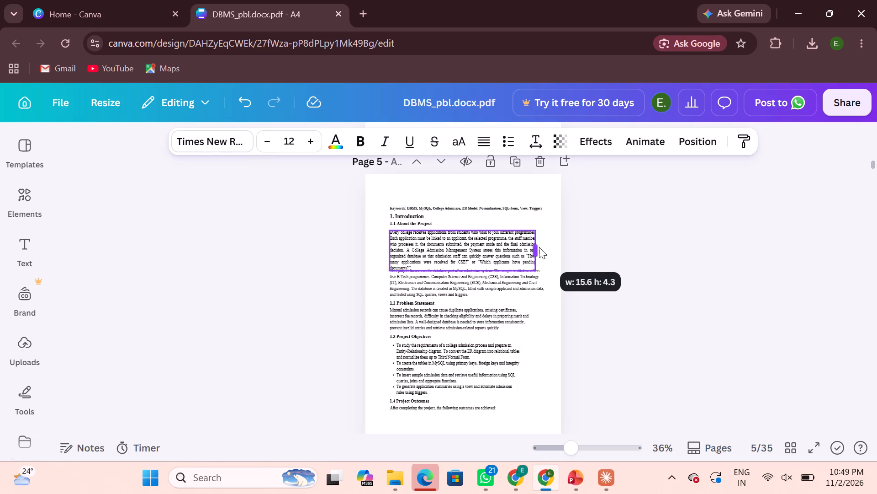
pyautogui.moveTo(539, 247); pyautogui.dragTo(542, 247)
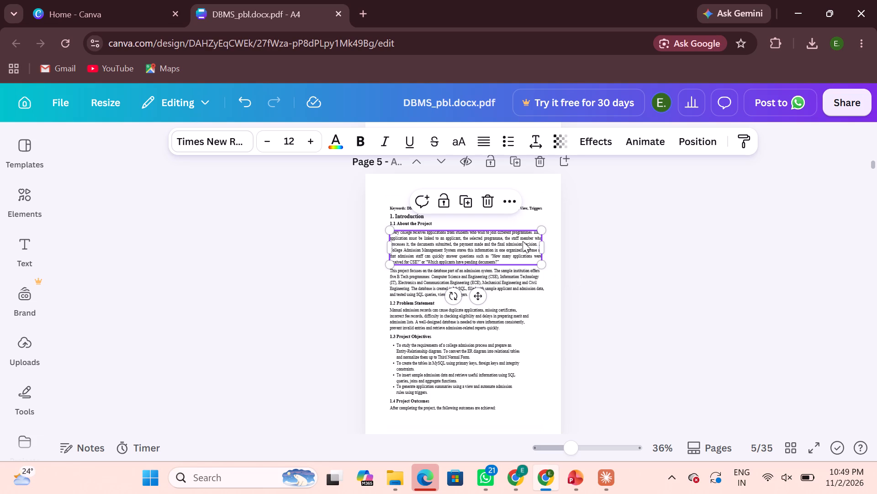
pyautogui.click(521, 241)
# Move all page 5 text blocks together slightly left so they align with the page's left margin guide.
pyautogui.moveTo(377, 199); pyautogui.dragTo(491, 300)
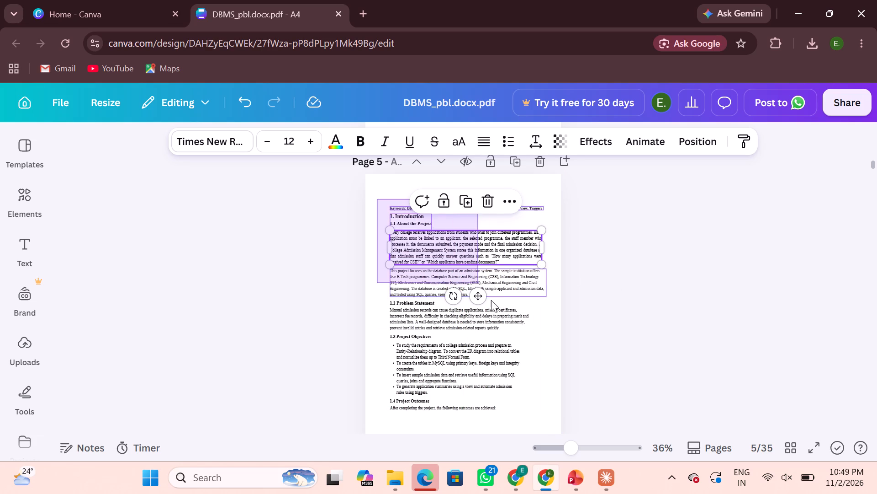
pyautogui.moveTo(491, 300); pyautogui.dragTo(553, 492)
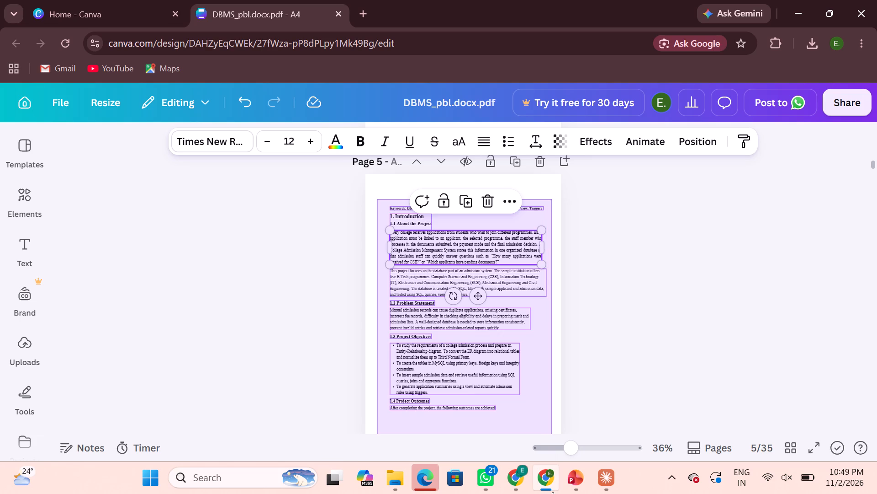
pyautogui.moveTo(553, 492); pyautogui.dragTo(553, 491)
pyautogui.moveTo(499, 382); pyautogui.dragTo(497, 382)
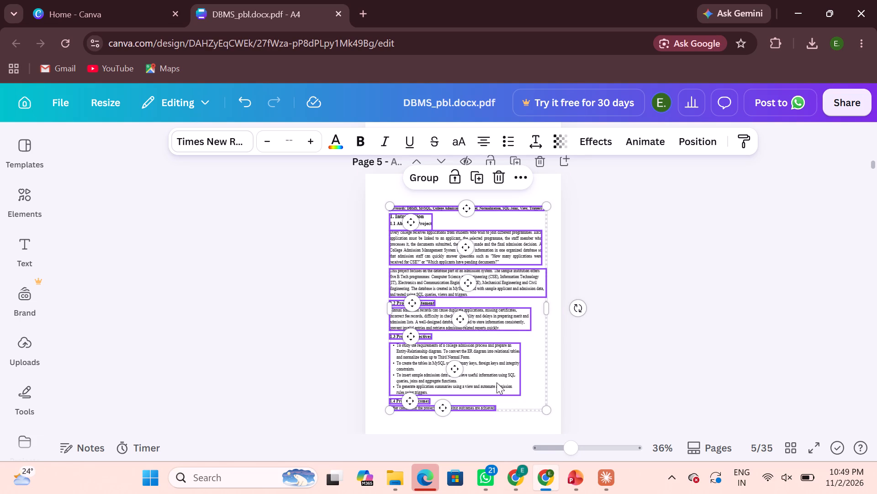
pyautogui.moveTo(497, 382); pyautogui.dragTo(493, 381)
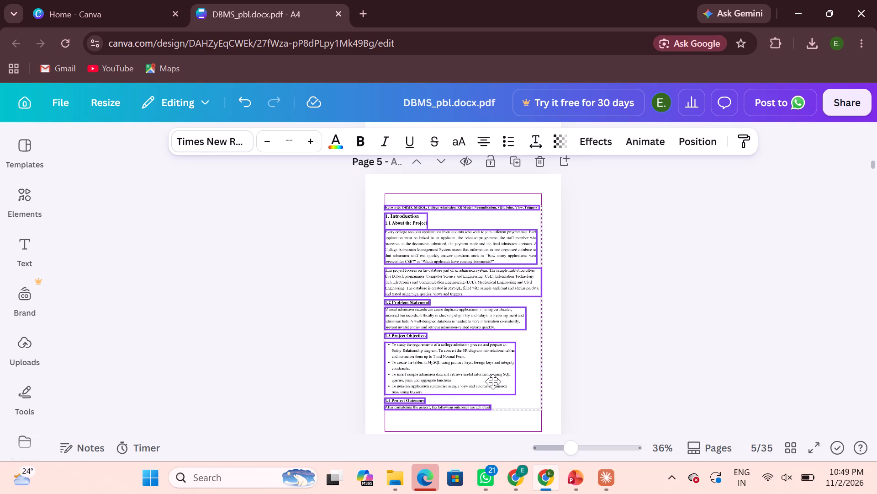
pyautogui.moveTo(493, 381); pyautogui.dragTo(493, 382)
pyautogui.click(667, 337)
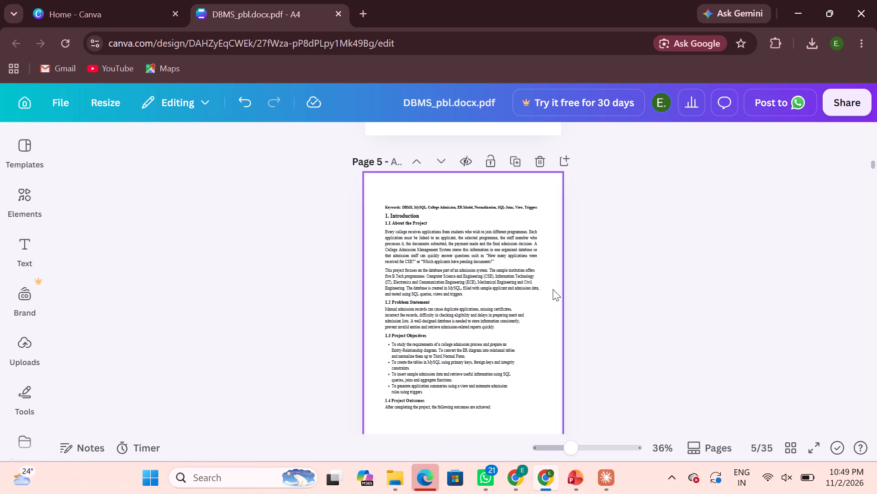
# Narrow the paragraph under "2.3.1 Entity Relationship Diagram" on page 9 by bringing its right edge in from the page border.
pyautogui.scroll(6, 553, 289)
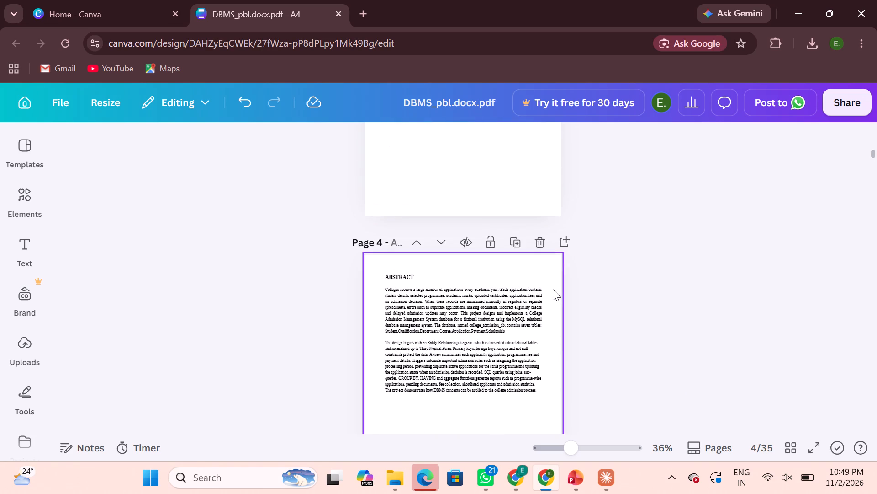
pyautogui.scroll(2, 553, 289)
pyautogui.scroll(-1, 553, 289)
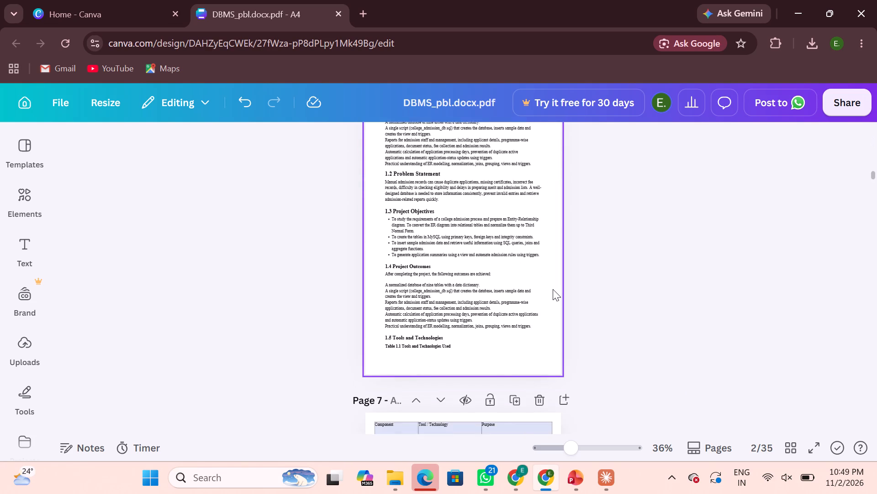
pyautogui.scroll(-7, 553, 289)
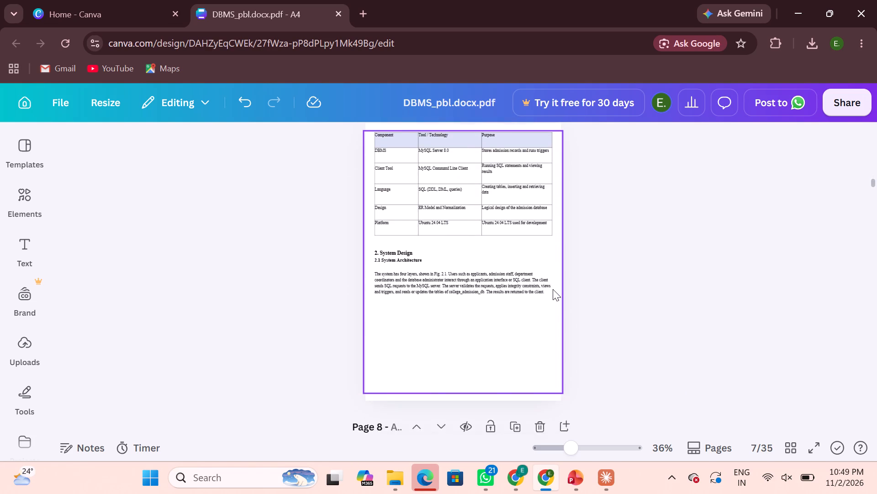
pyautogui.scroll(-6, 553, 289)
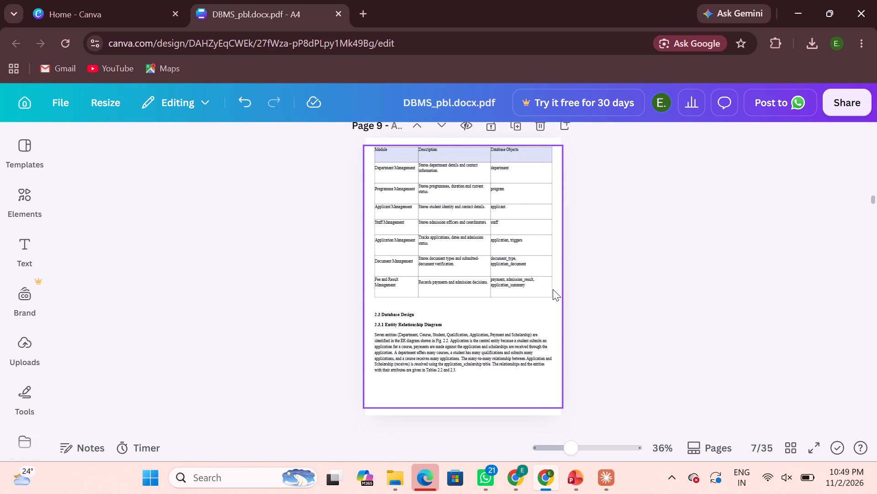
pyautogui.click(505, 360)
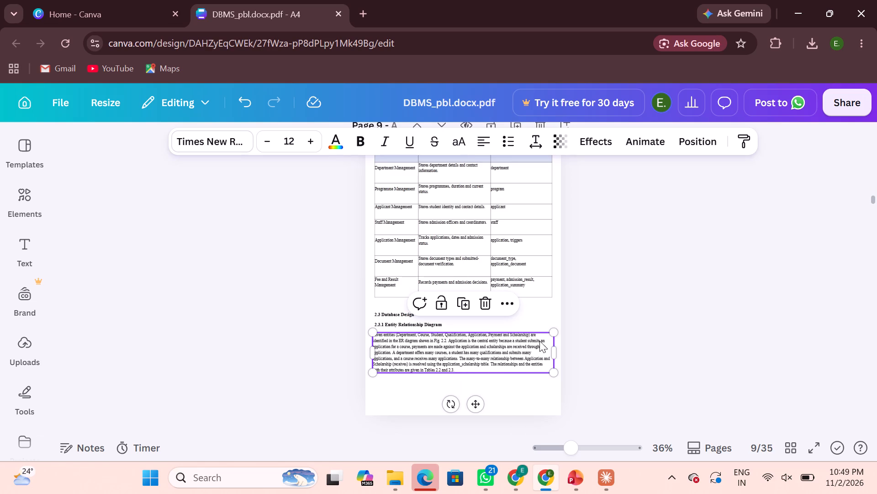
pyautogui.moveTo(556, 351); pyautogui.dragTo(548, 354)
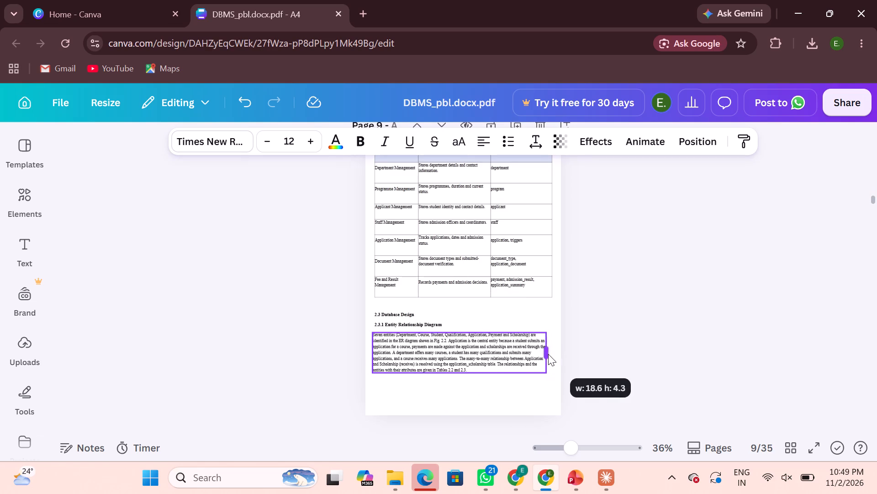
pyautogui.moveTo(548, 354); pyautogui.dragTo(543, 357)
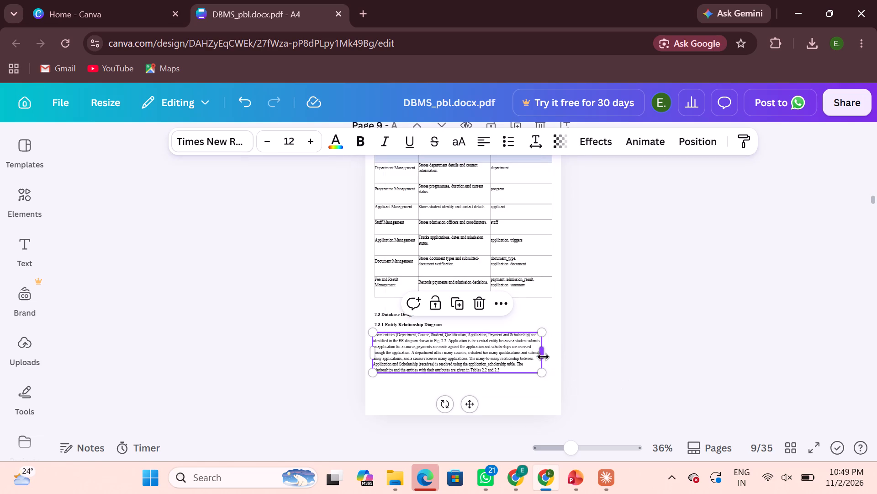
# Shift the "2.3.1 Entity Relationship Diagram" paragraph down and right to the left margin, then narrow it to fit within the right margin.
pyautogui.moveTo(504, 355); pyautogui.dragTo(513, 361)
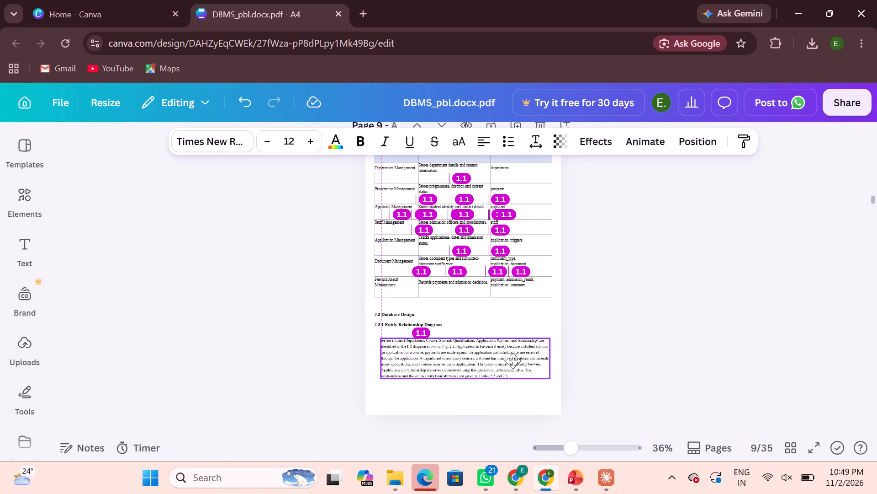
pyautogui.moveTo(513, 361); pyautogui.dragTo(515, 363)
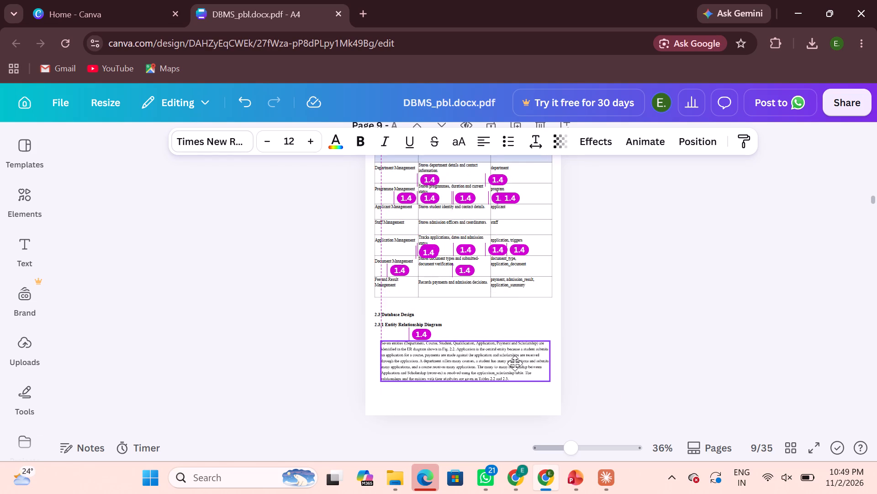
pyautogui.moveTo(515, 363); pyautogui.dragTo(517, 363)
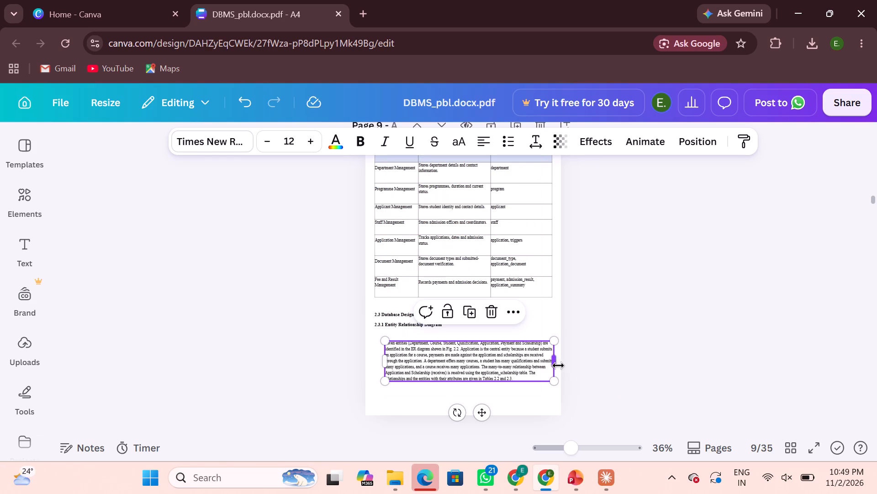
pyautogui.moveTo(558, 365); pyautogui.dragTo(544, 368)
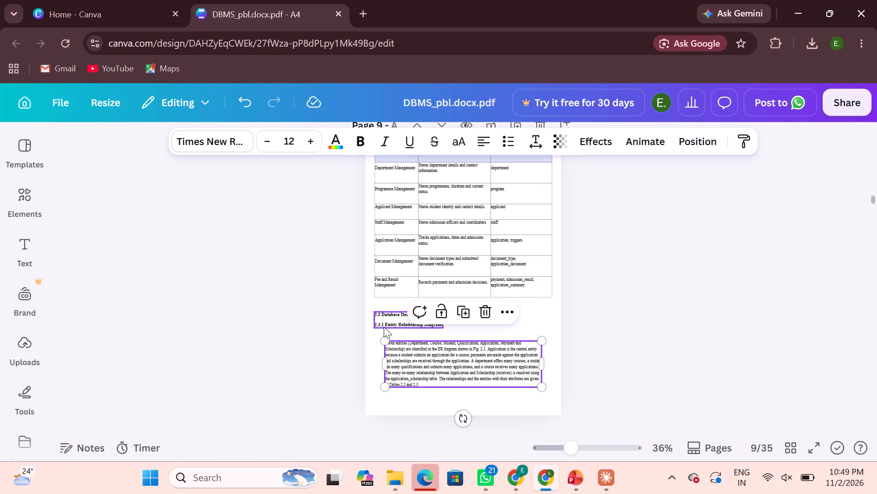
# Move the "2.3 Database Design" and "2.3.1 Entity Relationship Diagram" heading block on page 9 right, in line with the paragraph below.
pyautogui.moveTo(388, 327); pyautogui.dragTo(400, 337)
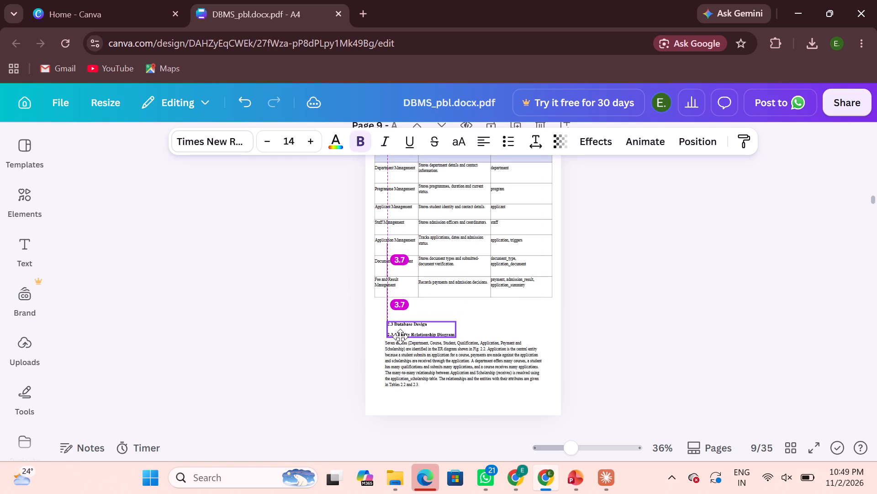
pyautogui.moveTo(400, 337); pyautogui.dragTo(398, 335)
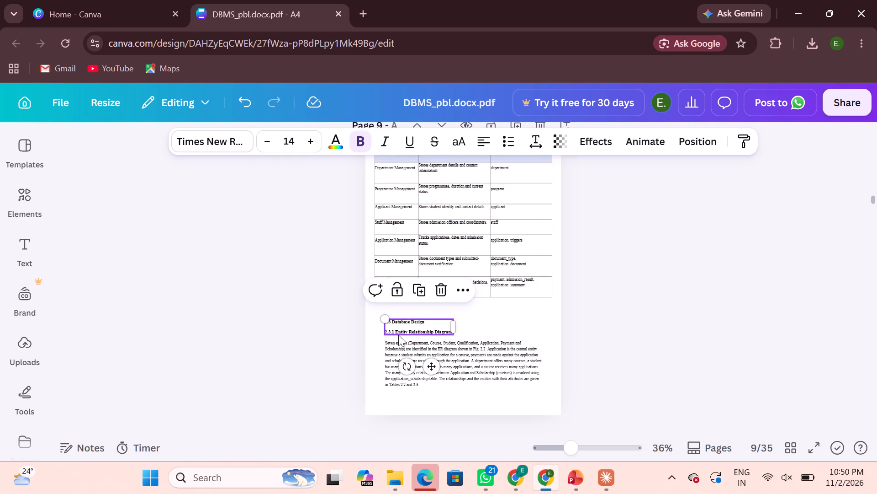
pyautogui.moveTo(398, 335); pyautogui.dragTo(398, 325)
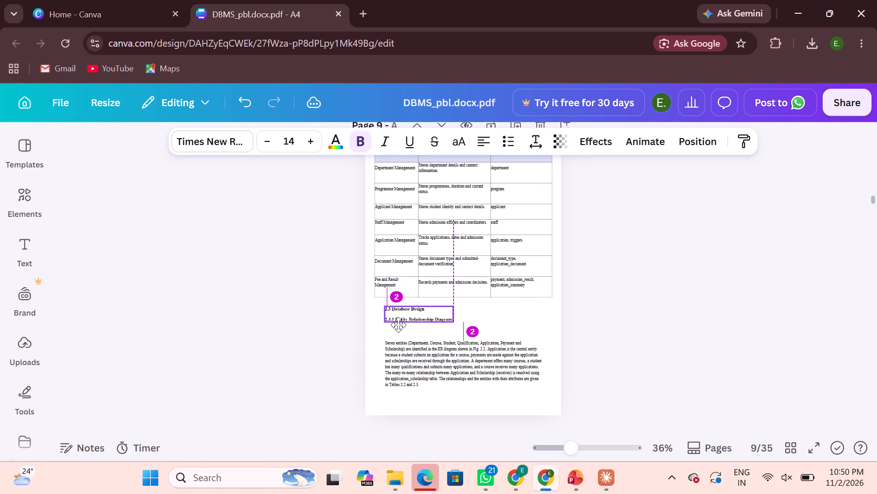
pyautogui.moveTo(398, 325); pyautogui.dragTo(402, 327)
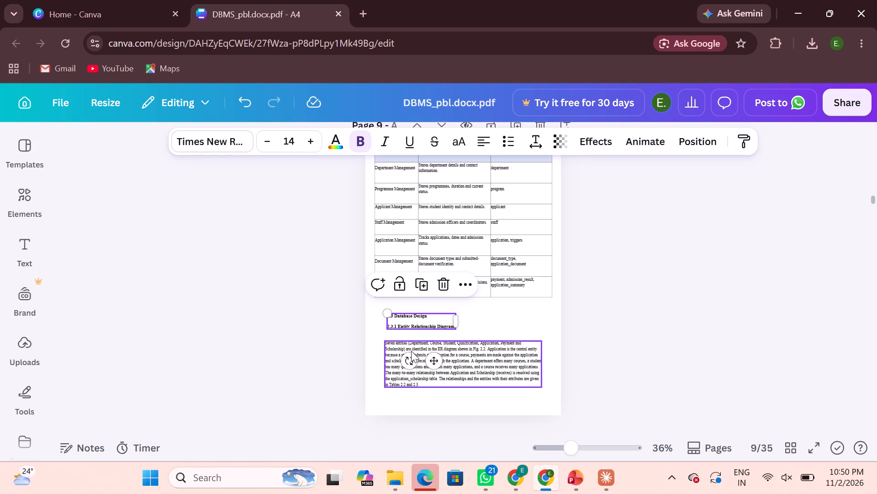
# Move the paragraph on page 9 up closer beneath the "2.3.1 Entity Relationship Diagram" heading, aligning its left edge with the heading.
pyautogui.moveTo(411, 351); pyautogui.dragTo(412, 344)
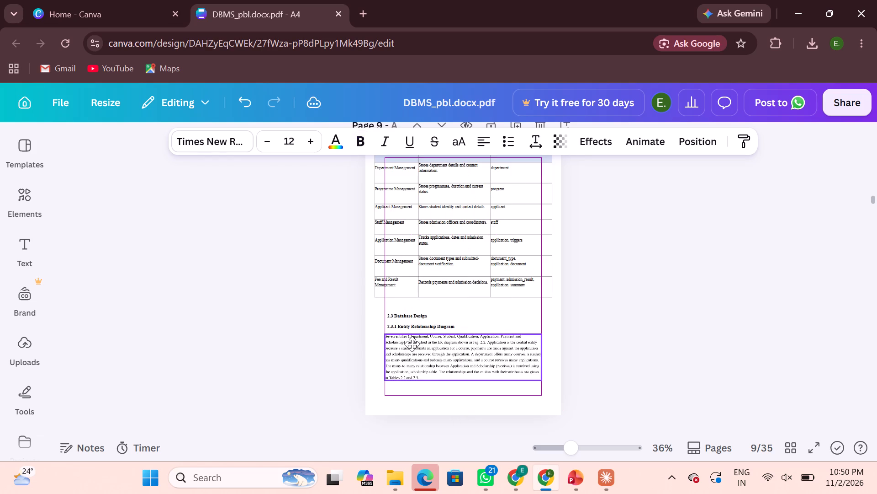
pyautogui.moveTo(412, 344); pyautogui.dragTo(412, 344)
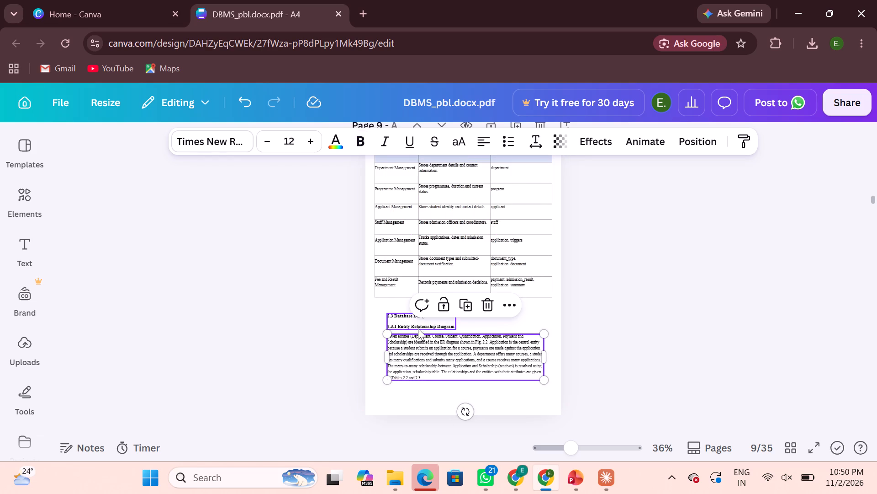
pyautogui.click(418, 328)
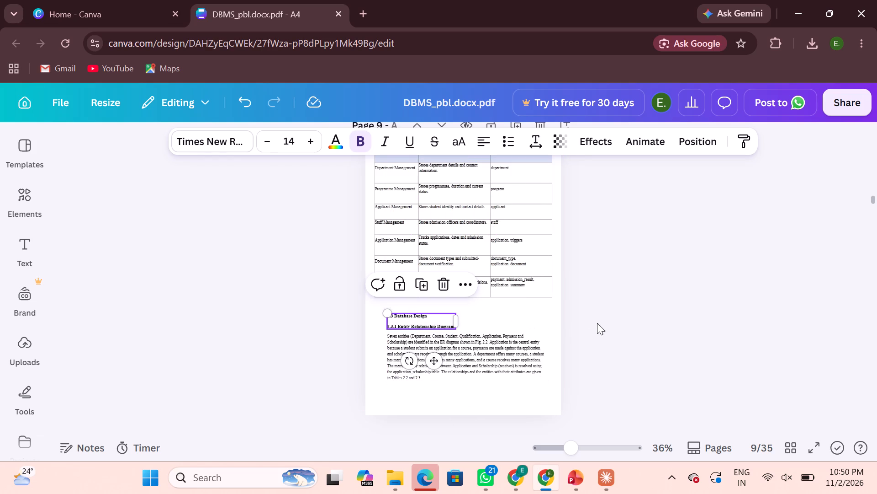
pyautogui.click(597, 323)
pyautogui.scroll(-3, 597, 323)
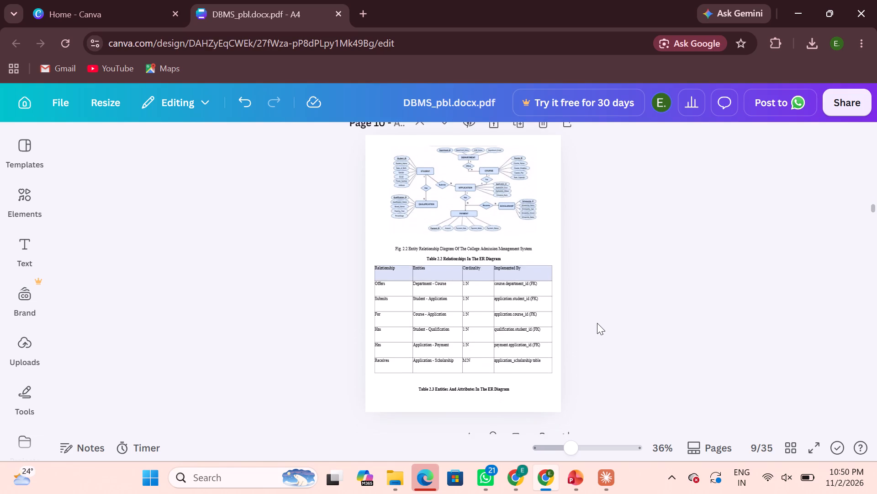
pyautogui.scroll(-9, 597, 323)
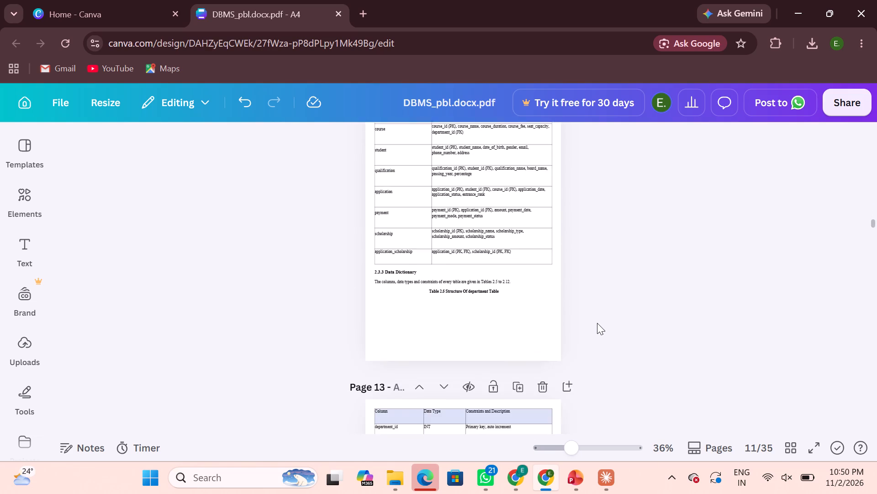
pyautogui.scroll(-2, 597, 323)
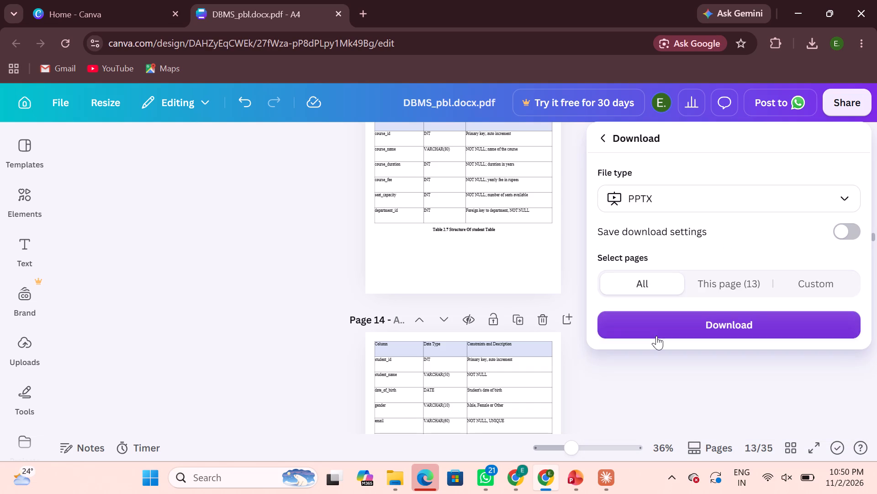
pyautogui.click(656, 336)
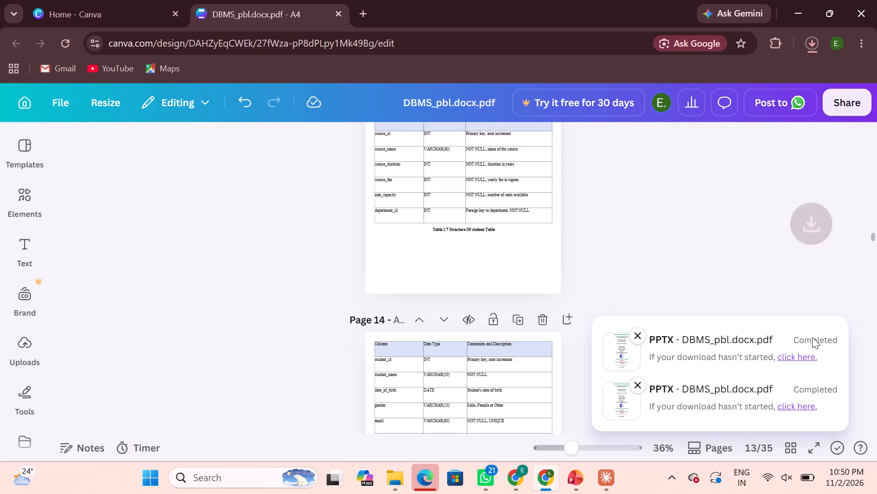
# Show the newly downloaded DBMS_pbl.docx.pdf (3) presentation in the Downloads folder and copy the file.
pyautogui.click(817, 38)
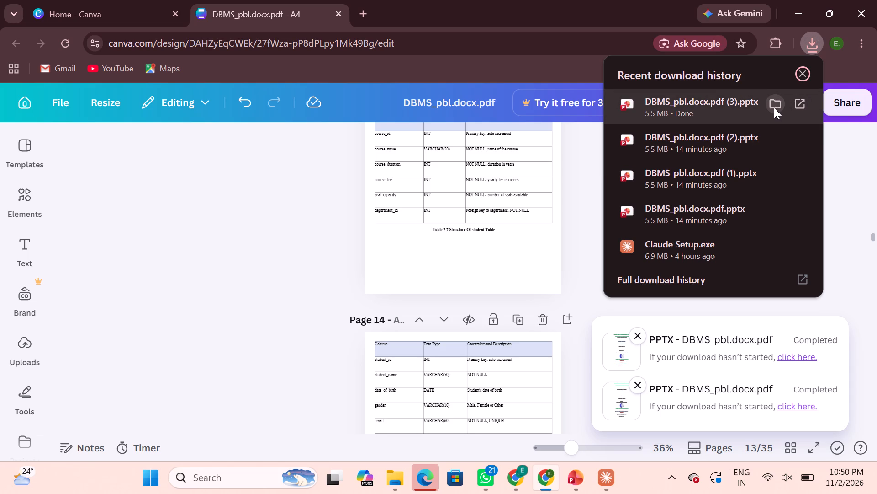
pyautogui.click(774, 107)
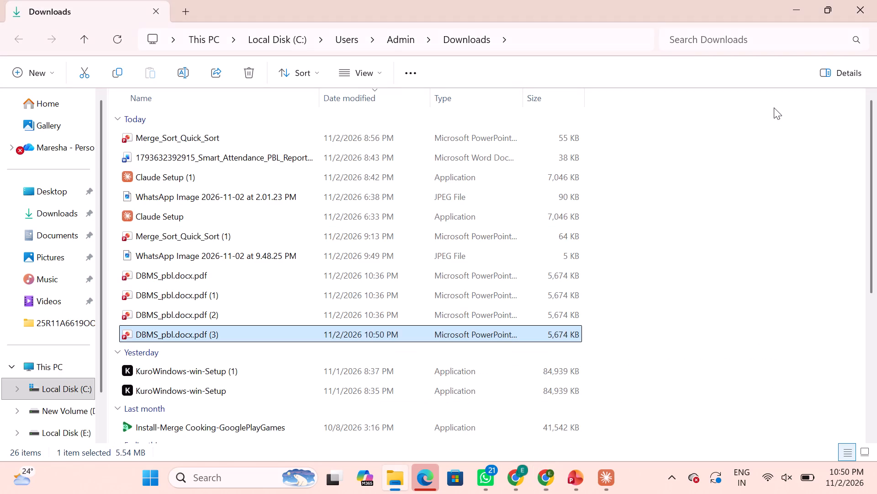
pyautogui.click(571, 336)
pyautogui.hotkey('ctrl', 'c')
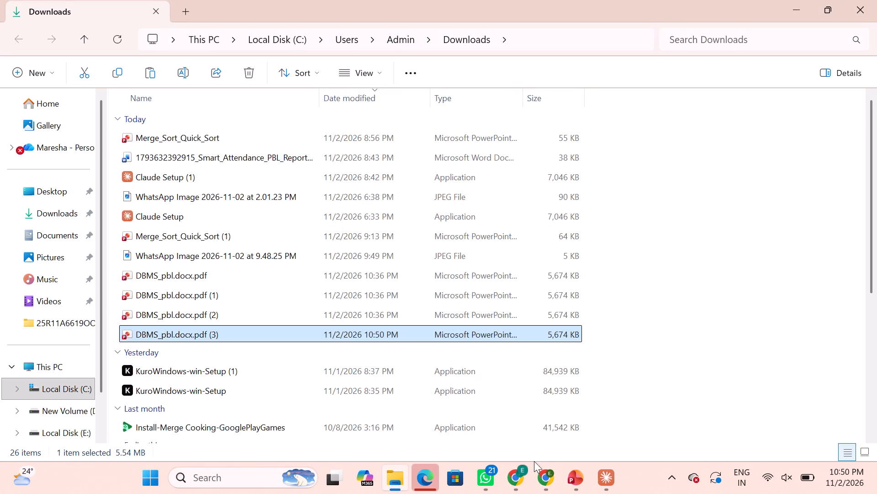
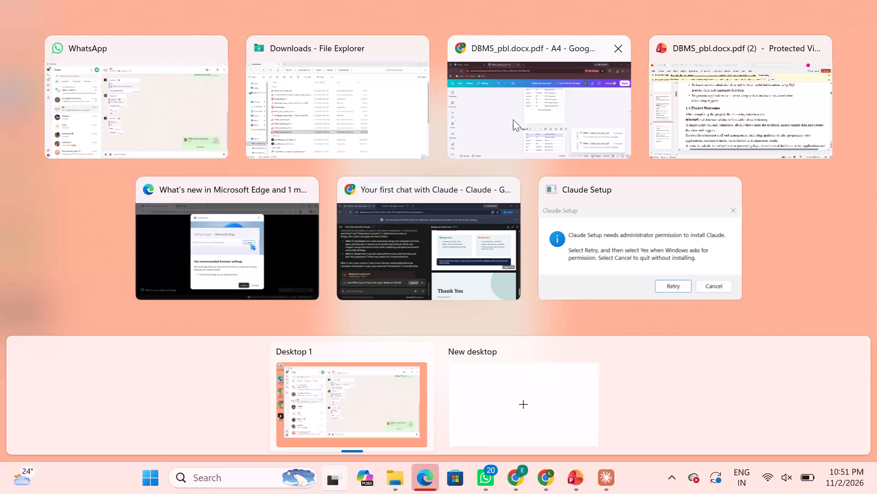
# Switch to the Downloads folder and open the exported presentation DBMS_pbl.docx.pdf (3) in PowerPoint.
pyautogui.click(380, 63)
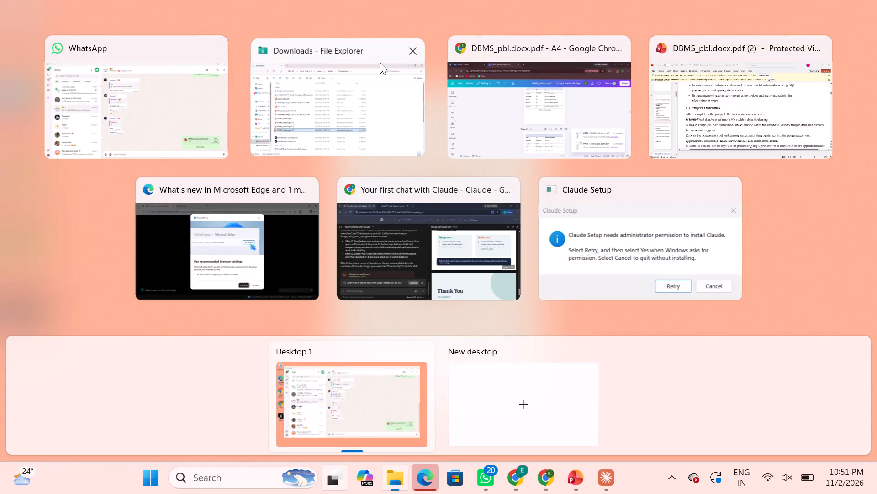
pyautogui.doubleClick(316, 336)
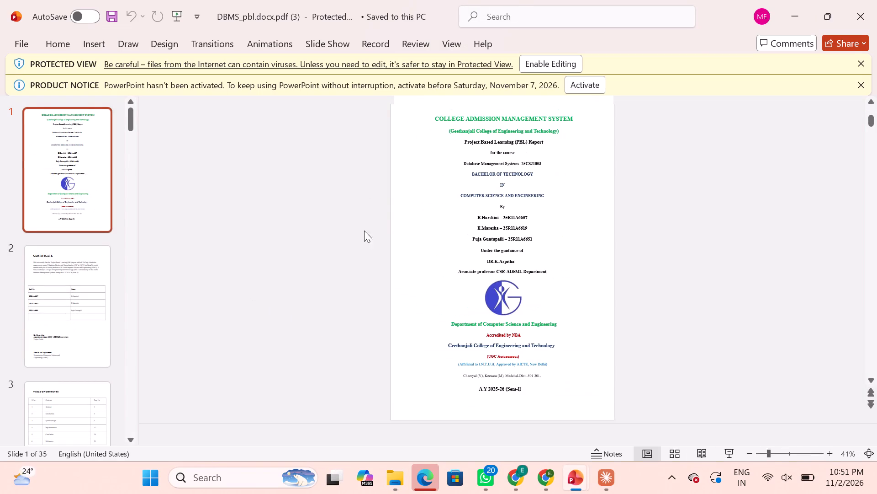
# Check the text layout on slides 1 to 11 of the downloaded DBMS_pbl.docx.pdf (3) presentation, and close the presentation.
pyautogui.keyDown('ctrl'); pyautogui.scroll(11, 500, 218); pyautogui.keyUp('ctrl')
pyautogui.keyDown('ctrl'); pyautogui.scroll(-4, 500, 218); pyautogui.keyUp('ctrl')
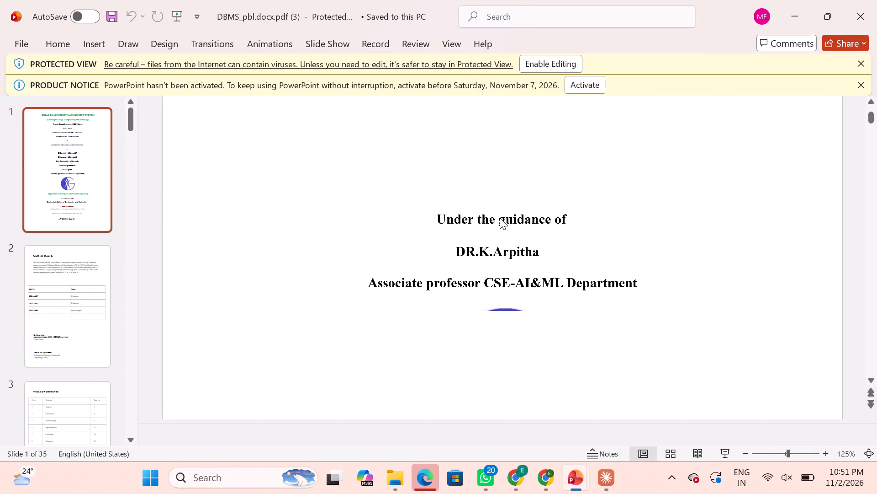
pyautogui.keyDown('ctrl'); pyautogui.scroll(-1, 500, 218); pyautogui.keyUp('ctrl')
pyautogui.scroll(-3, 500, 218)
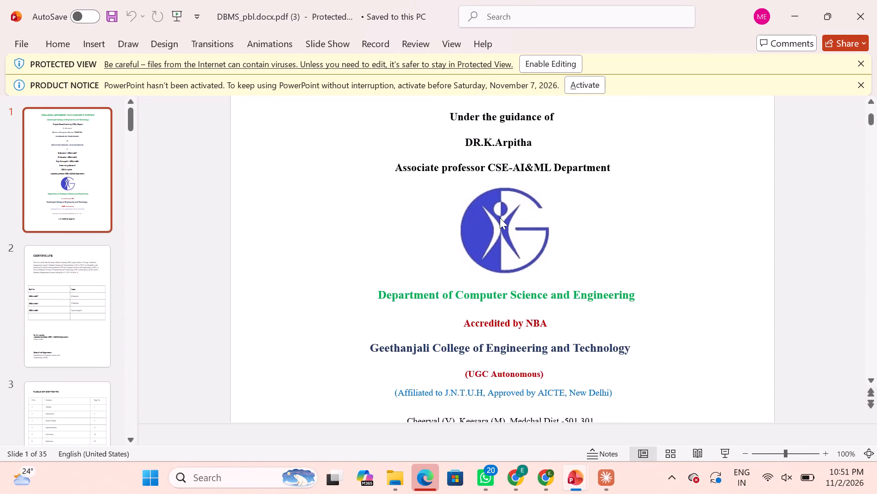
pyautogui.scroll(-7, 500, 218)
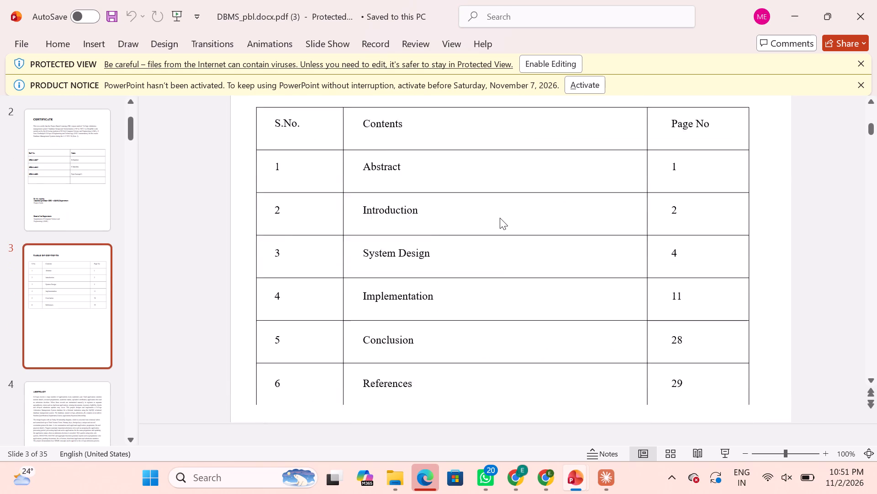
pyautogui.scroll(-6, 500, 218)
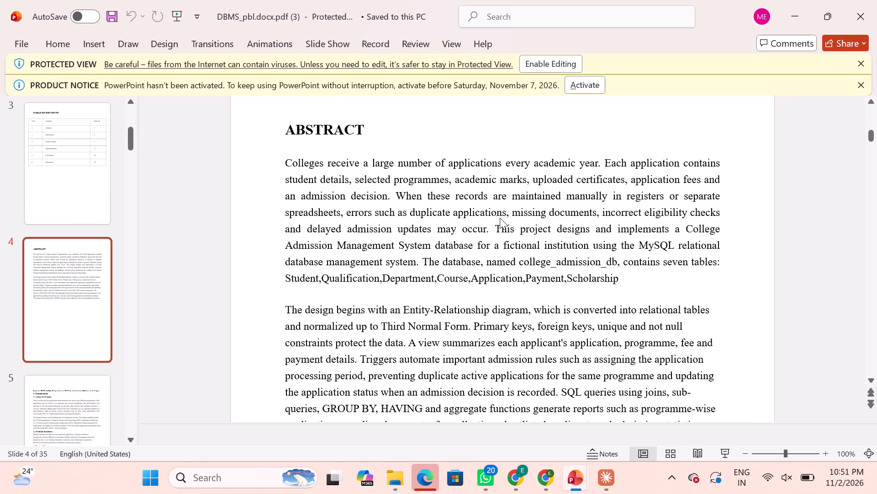
pyautogui.scroll(-6, 500, 218)
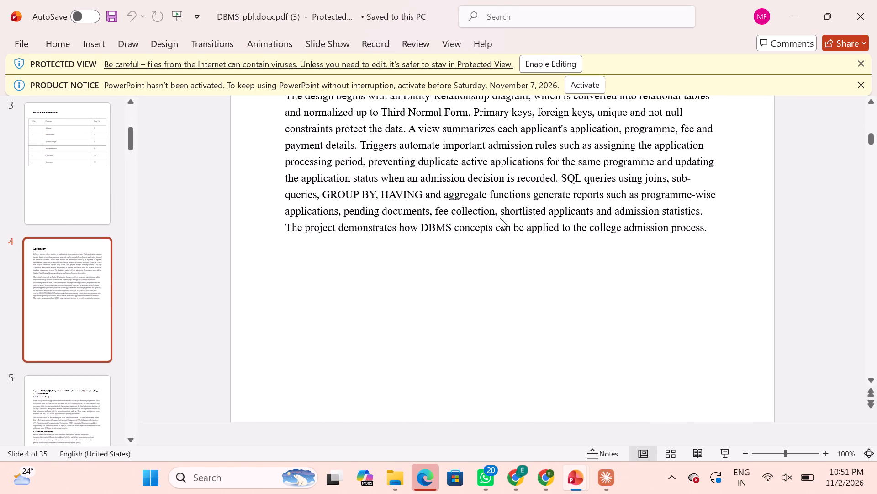
pyautogui.scroll(-5, 500, 218)
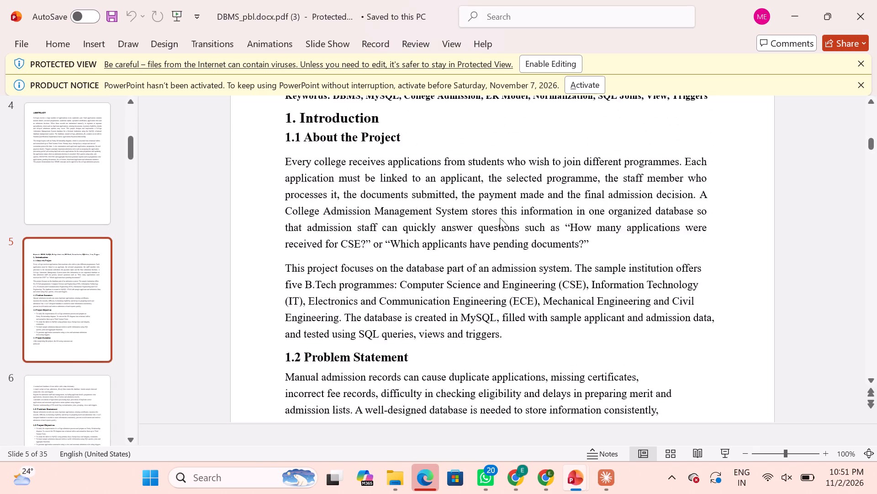
pyautogui.scroll(-7, 500, 218)
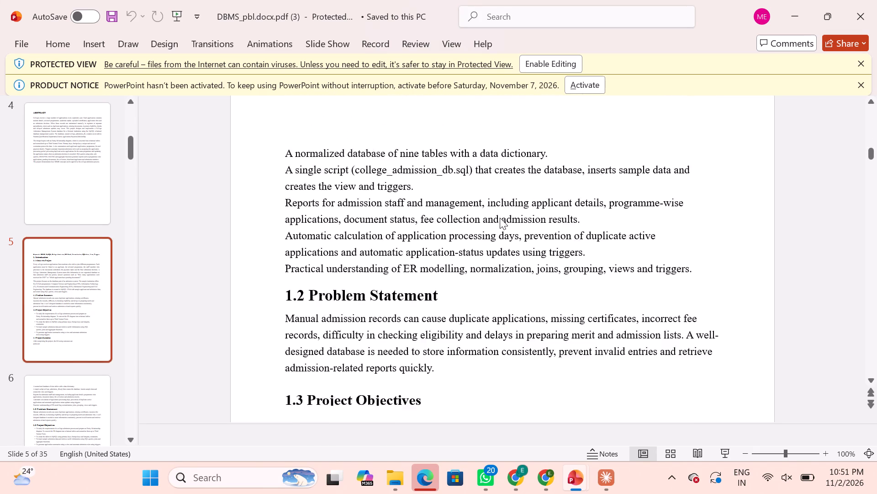
pyautogui.scroll(-9, 500, 218)
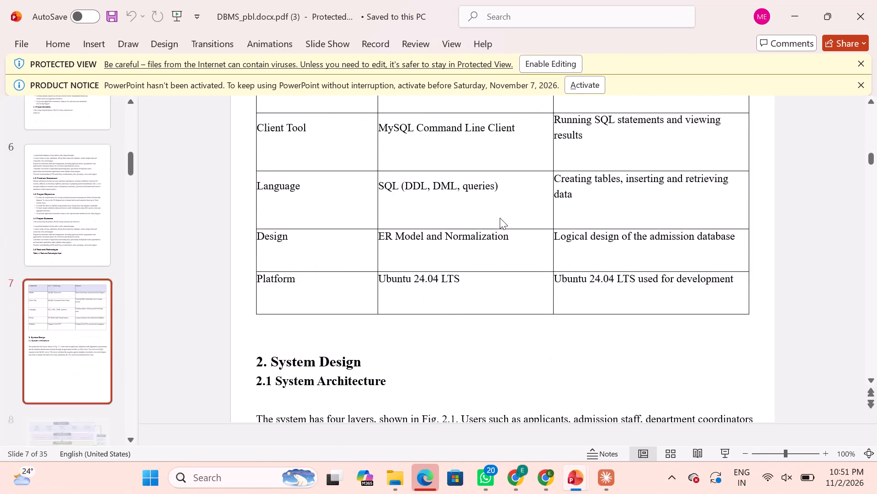
pyautogui.scroll(-7, 500, 218)
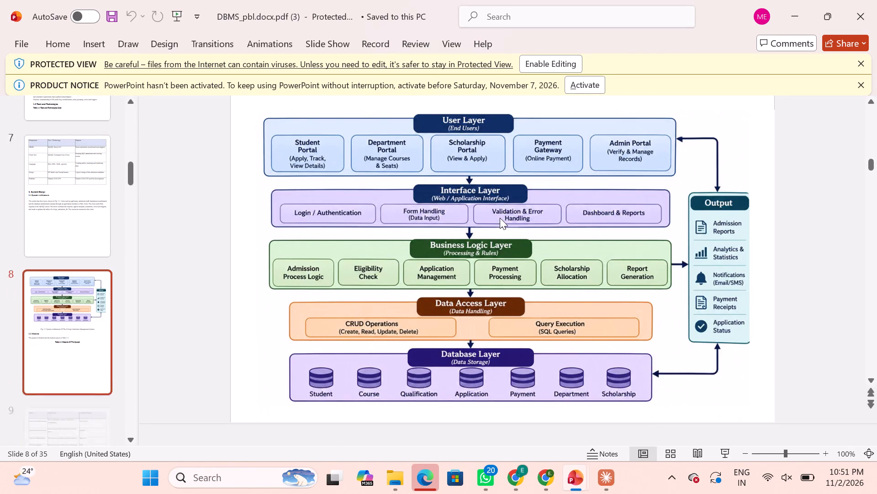
pyautogui.scroll(-2, 500, 218)
pyautogui.scroll(-1, 487, 0)
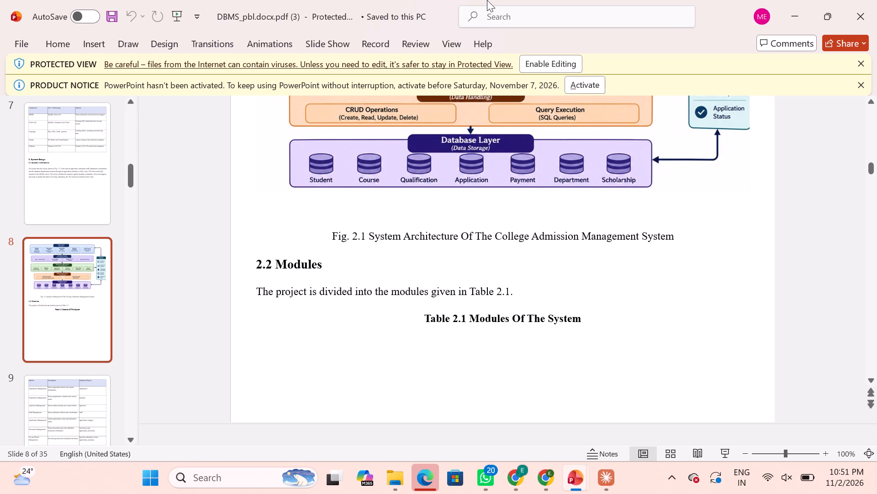
pyautogui.scroll(-1, 487, 0)
pyautogui.scroll(-7, 493, 142)
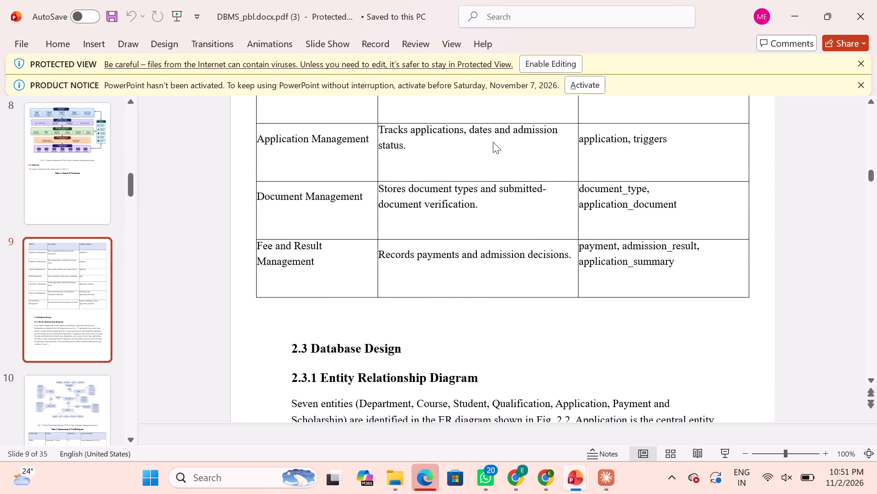
pyautogui.scroll(-10, 493, 142)
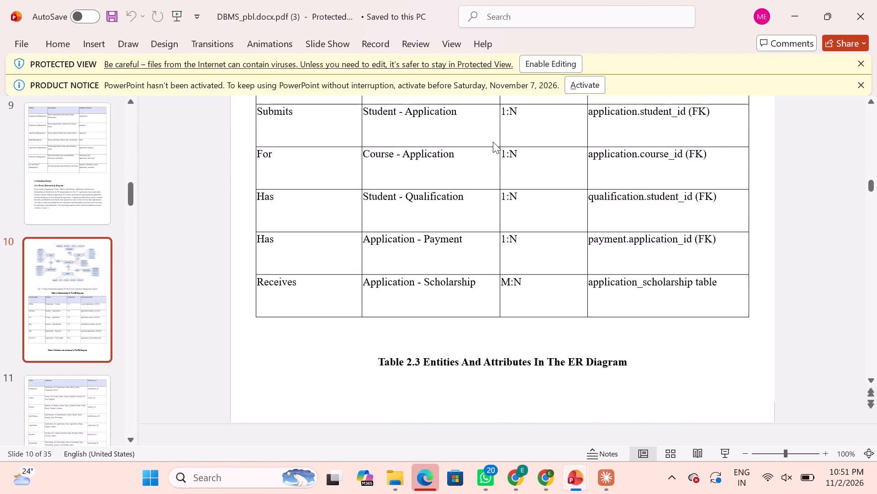
pyautogui.scroll(-6, 493, 142)
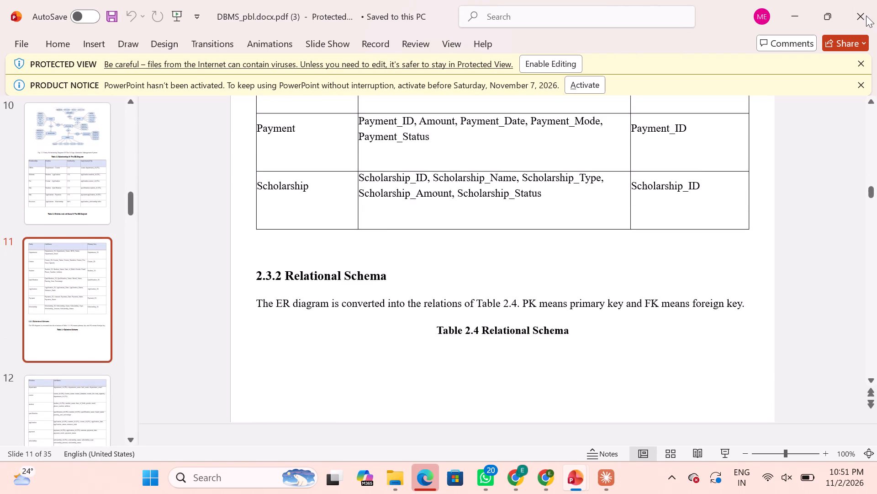
pyautogui.click(866, 16)
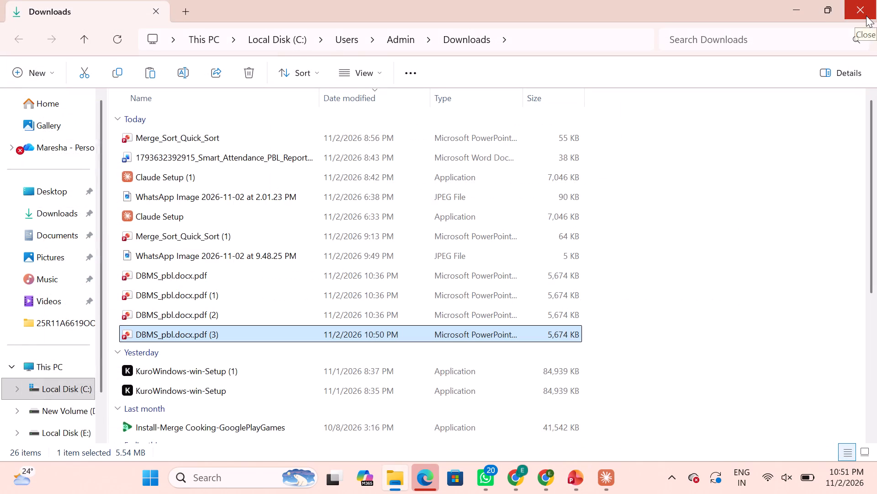
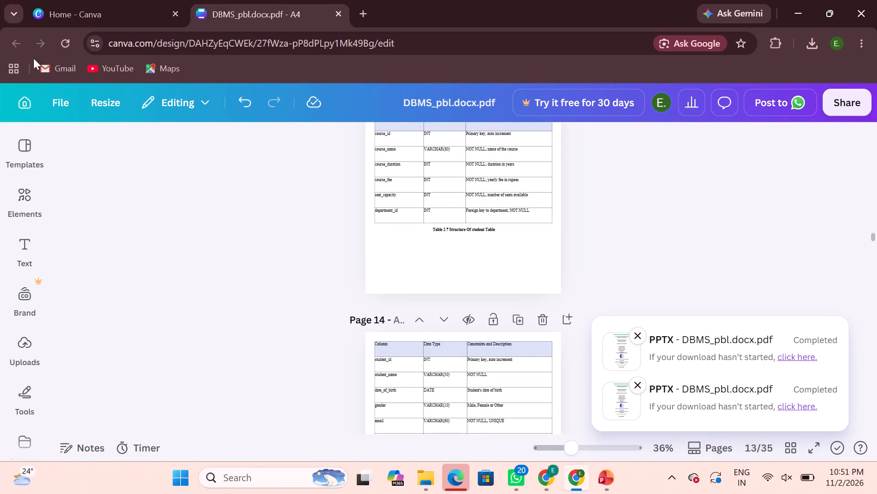
# Leave the DBMS_pbl.docx.pdf design and return to the Canva home page.
pyautogui.click(29, 94)
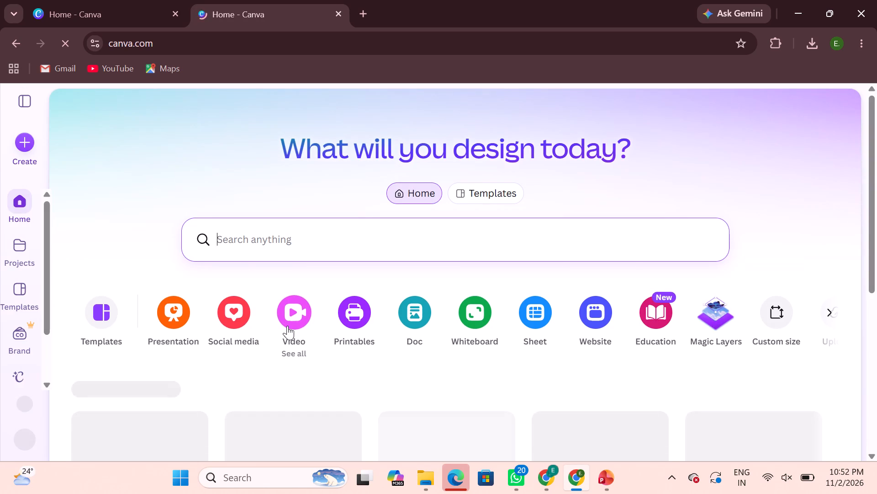
pyautogui.scroll(-3, 287, 326)
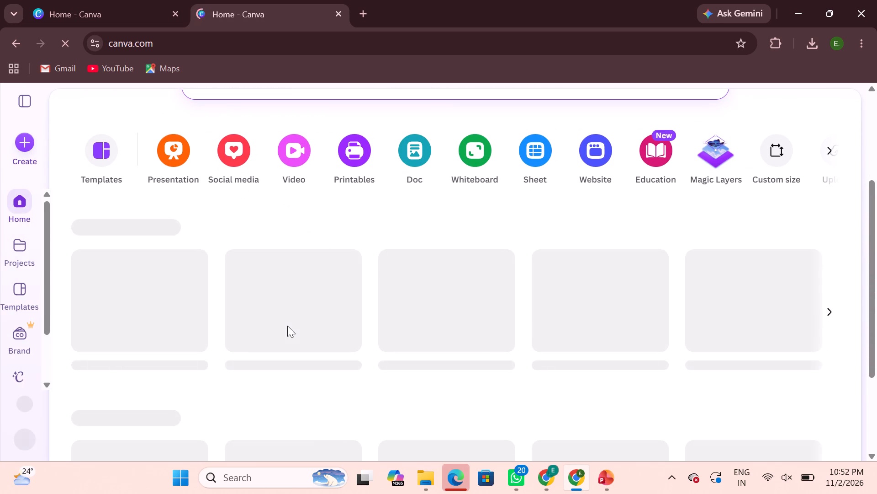